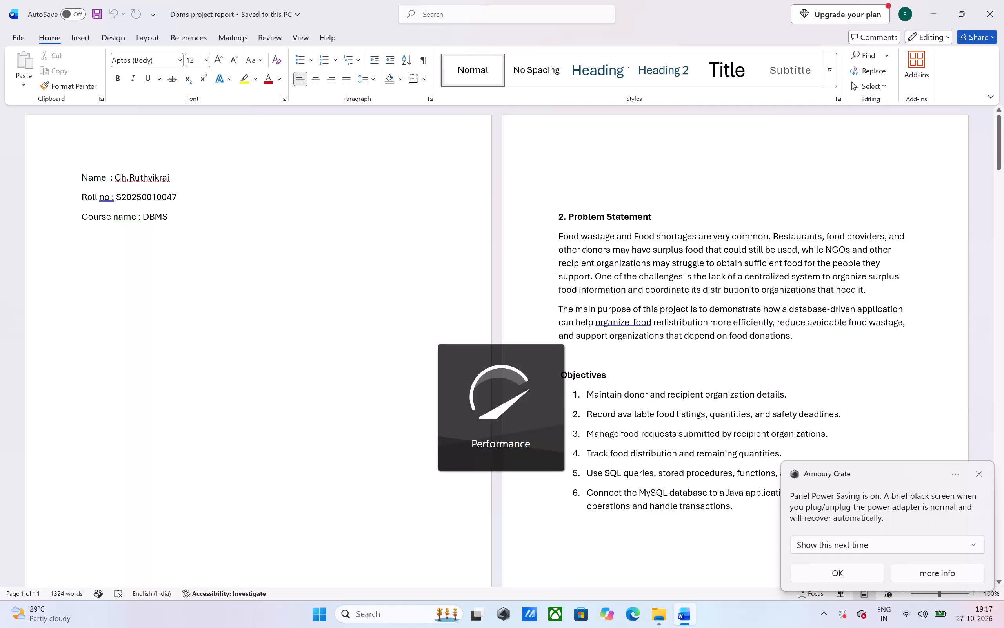
# Dismiss the Armoury Crate notification about panel power saving.
pyautogui.click(976, 465)
# Switch the DBMS project report to Read Mode and back to Print Layout view.
pyautogui.tripleClick(865, 591)
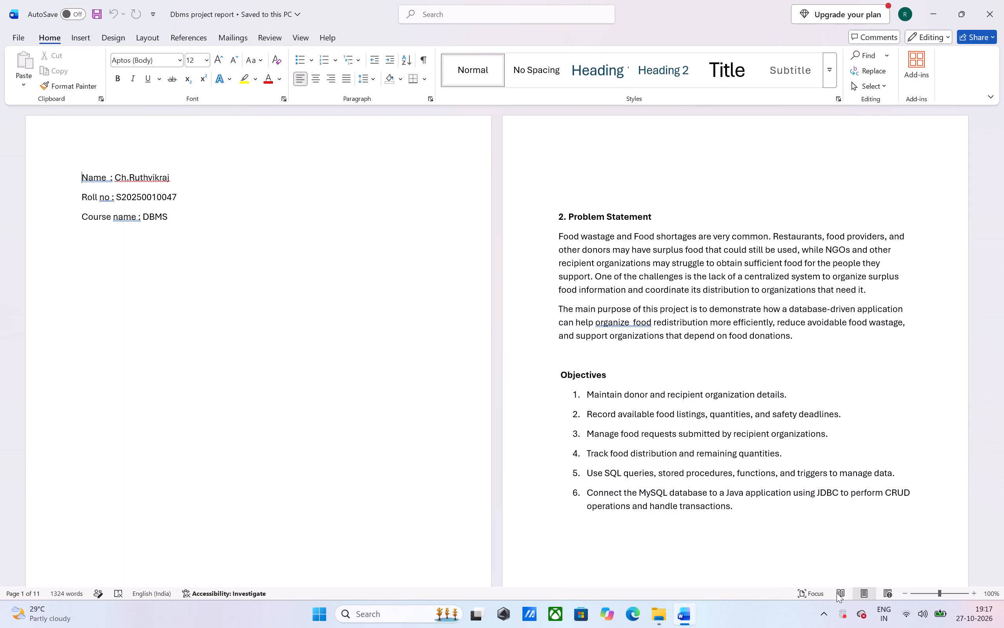
pyautogui.doubleClick(837, 593)
pyautogui.tripleClick(861, 593)
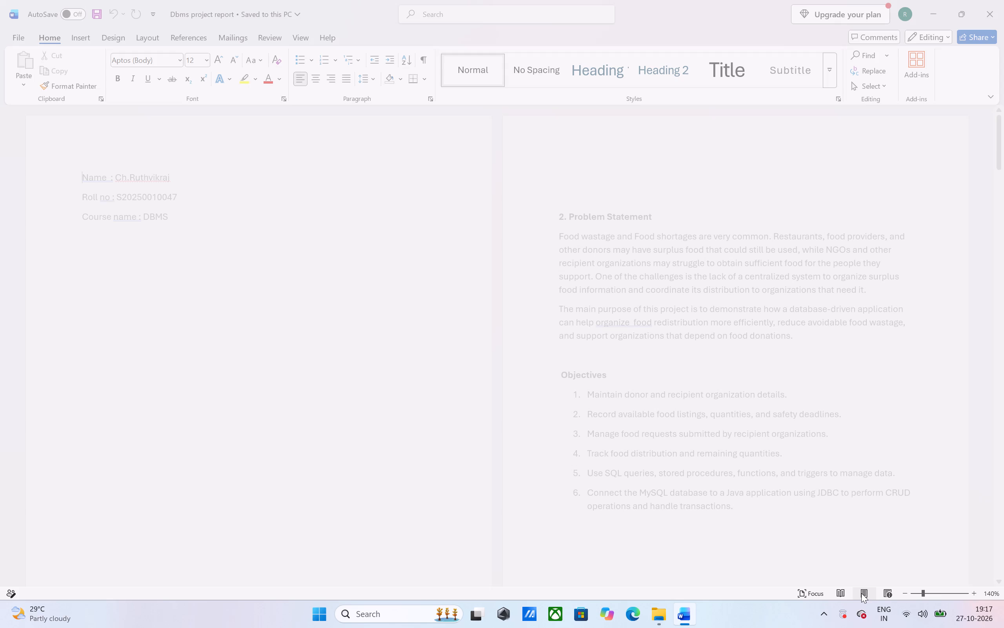
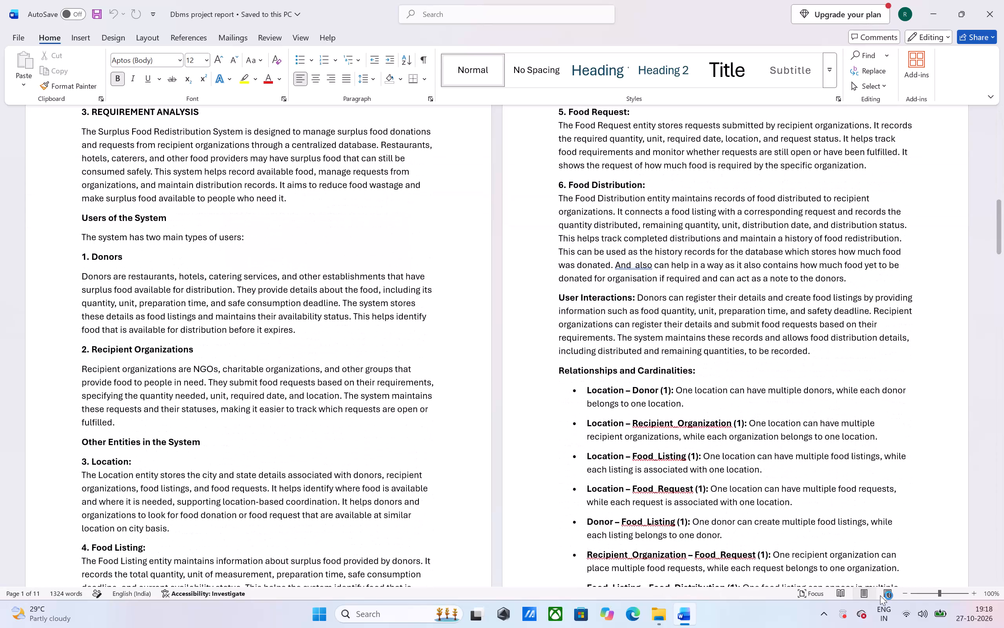
# Switch the report to Web Layout and back to Print Layout view.
pyautogui.click(891, 594)
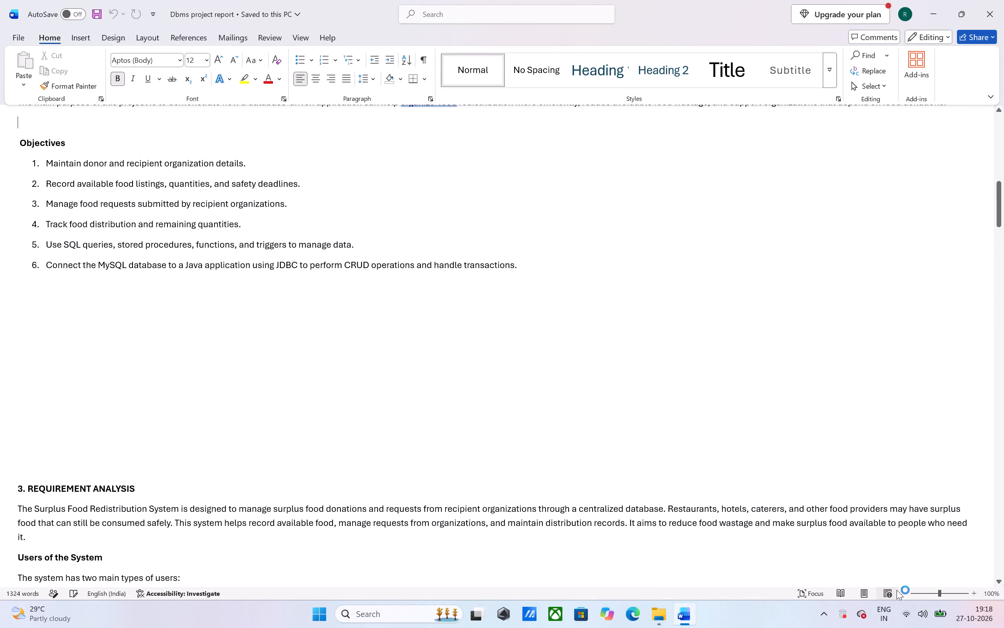
pyautogui.scroll(-14, 670, 408)
pyautogui.click(857, 595)
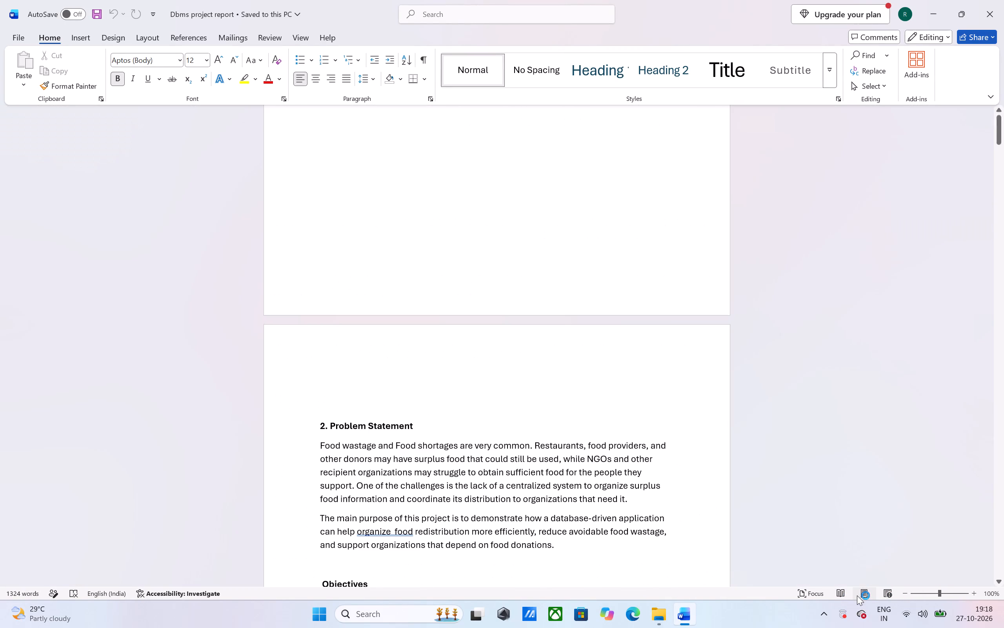
# Change "organize" to "in organizing" in the second paragraph of the Problem Statement section.
pyautogui.scroll(-7, 690, 461)
pyautogui.scroll(-5, 635, 485)
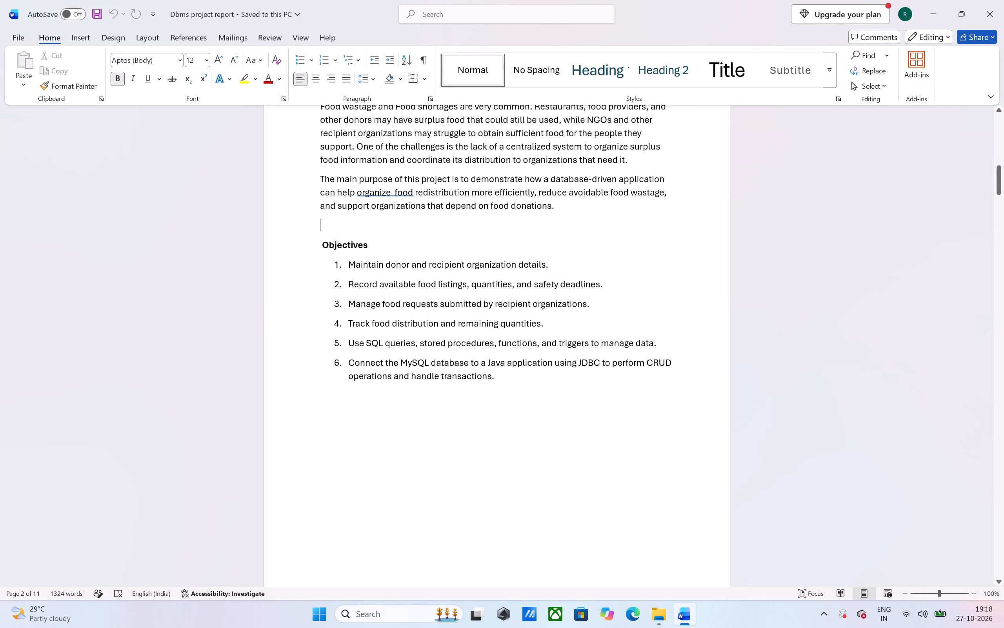
pyautogui.scroll(-5, 514, 379)
pyautogui.scroll(8, 514, 379)
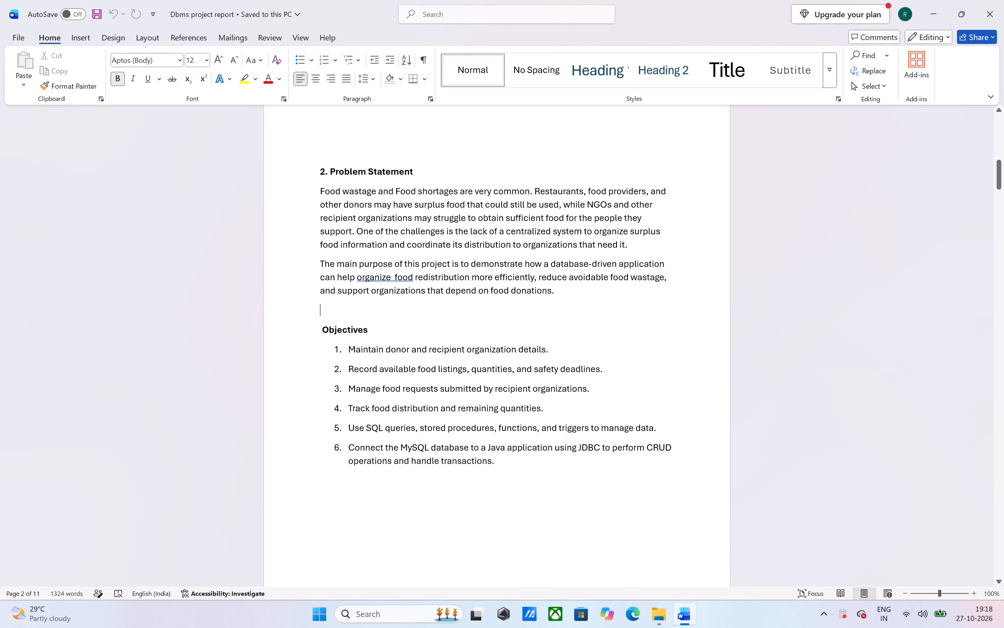
pyautogui.click(391, 280)
pyautogui.press('Right')
pyautogui.click(355, 278)
pyautogui.press('space')
pyautogui.write('in')
pyautogui.press('space')
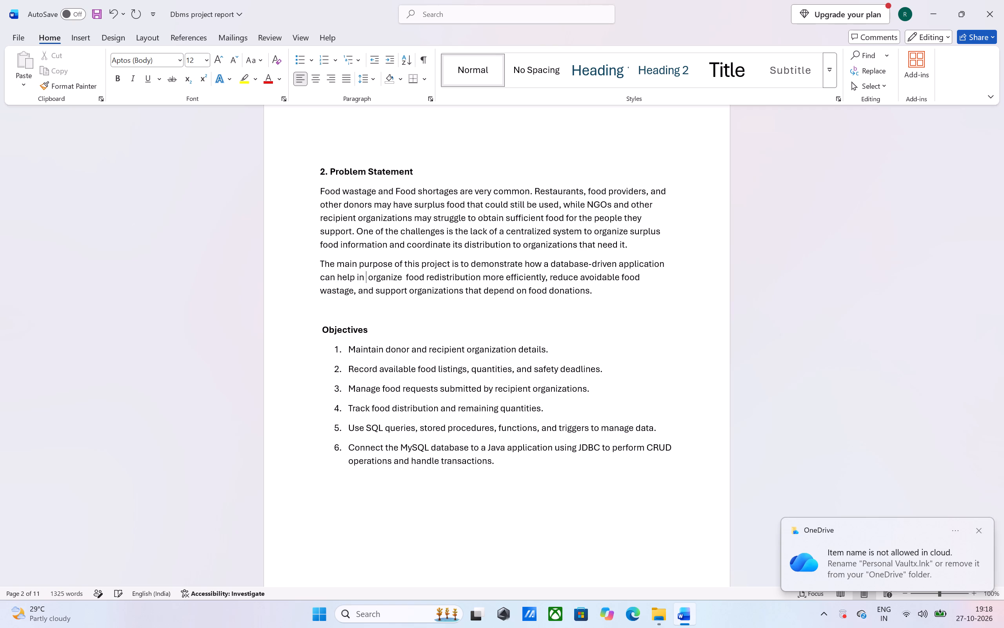
pyautogui.press('BackSpace')
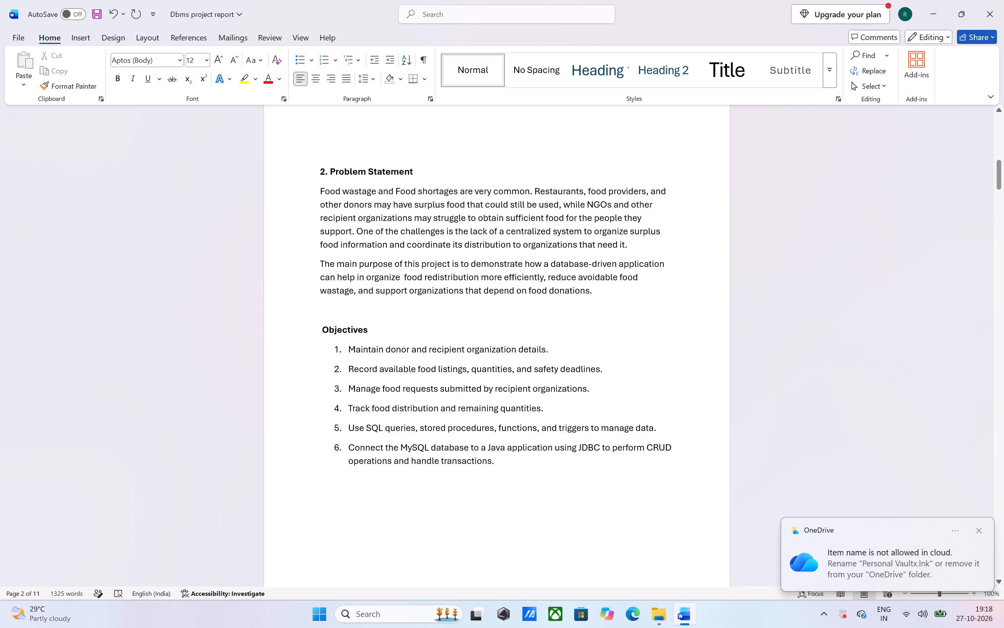
pyautogui.click(455, 315)
pyautogui.click(398, 276)
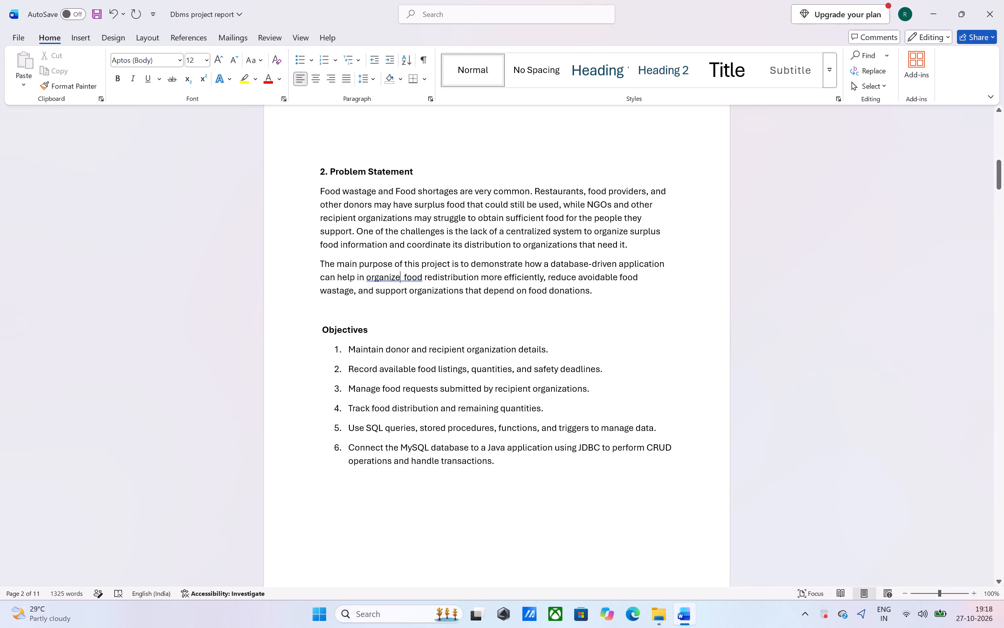
pyautogui.press('BackSpace')
pyautogui.write('ing')
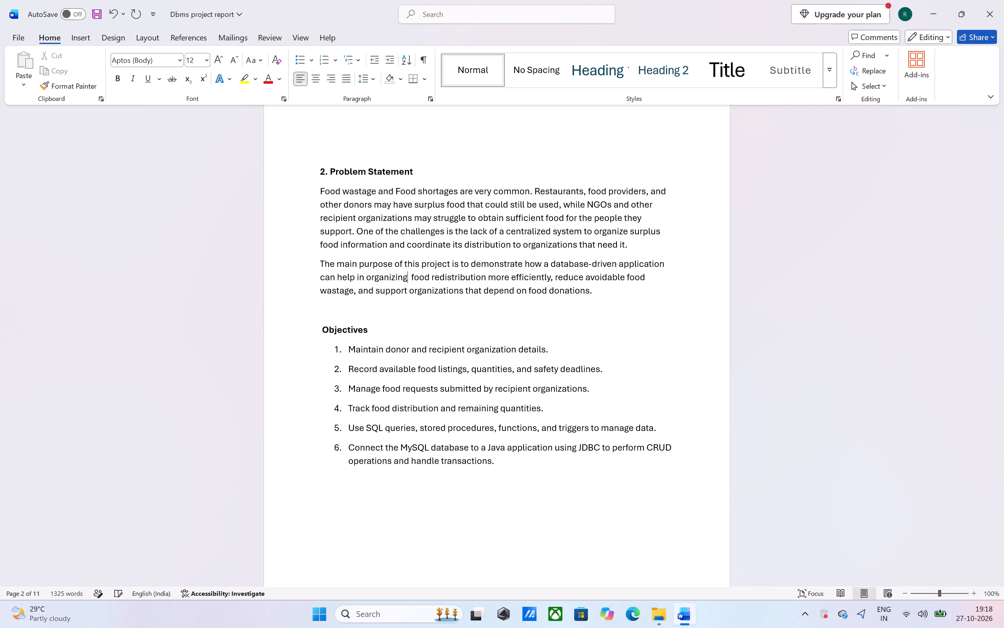
pyautogui.click(434, 316)
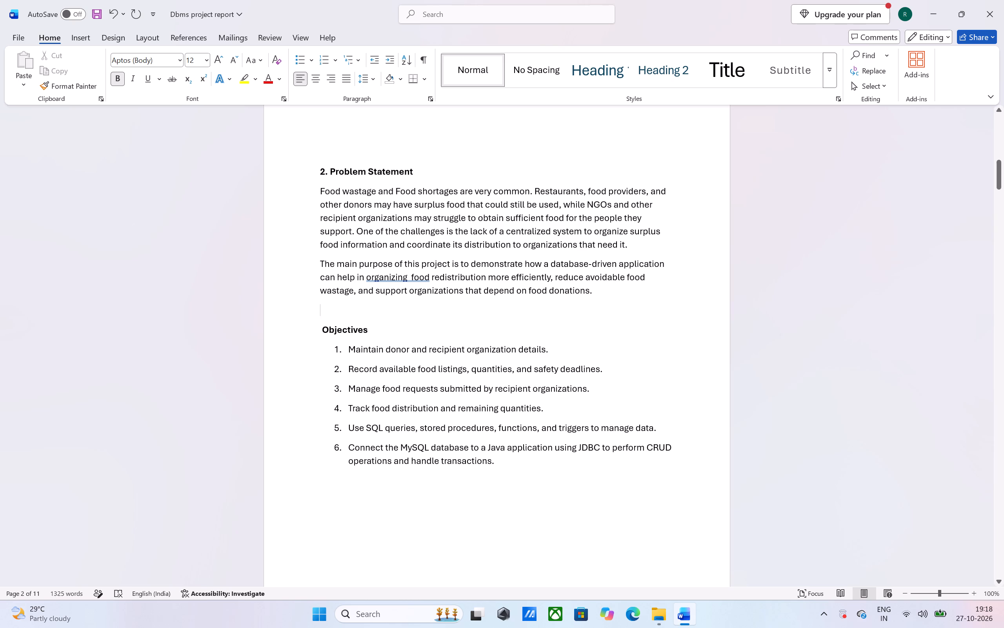
# Review the report from the Objectives through the Requirement Analysis section.
pyautogui.scroll(-1, 459, 281)
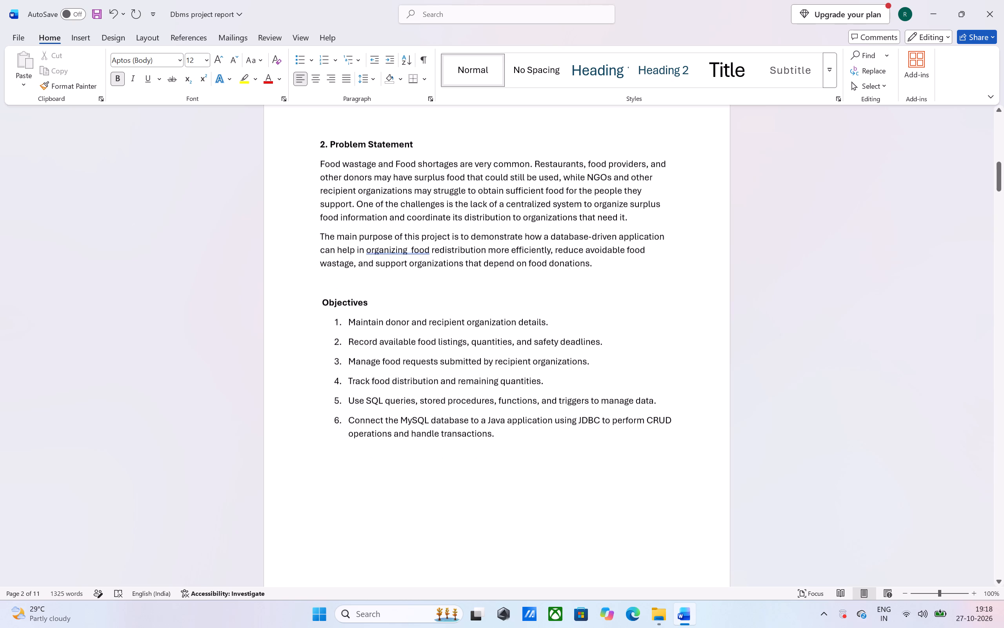
pyautogui.scroll(-4, 459, 281)
pyautogui.scroll(-20, 459, 281)
pyautogui.scroll(-2, 458, 281)
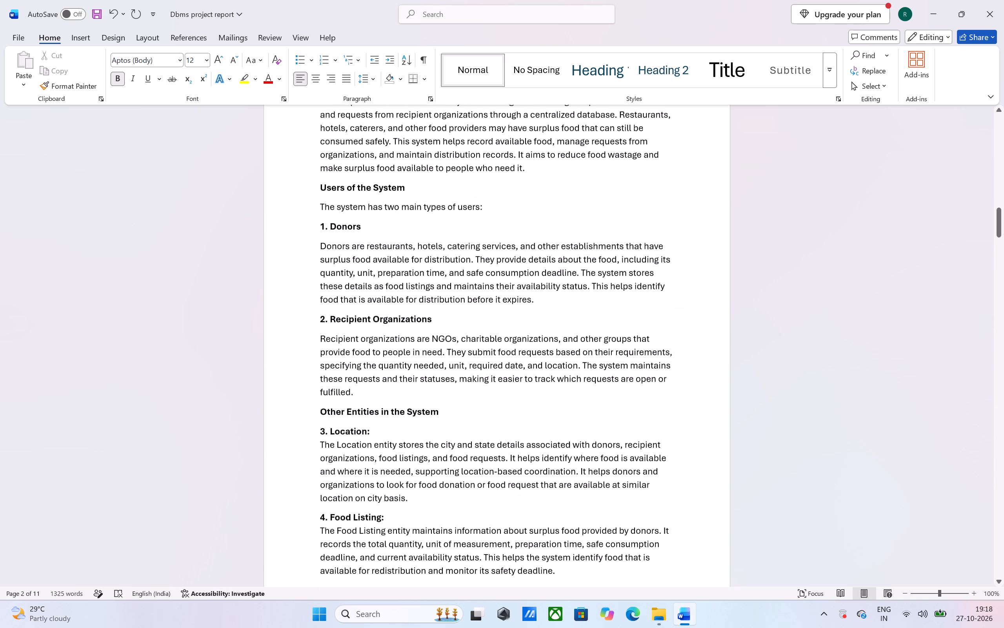
pyautogui.scroll(-20, 458, 281)
pyautogui.scroll(-15, 458, 281)
pyautogui.scroll(-8, 458, 281)
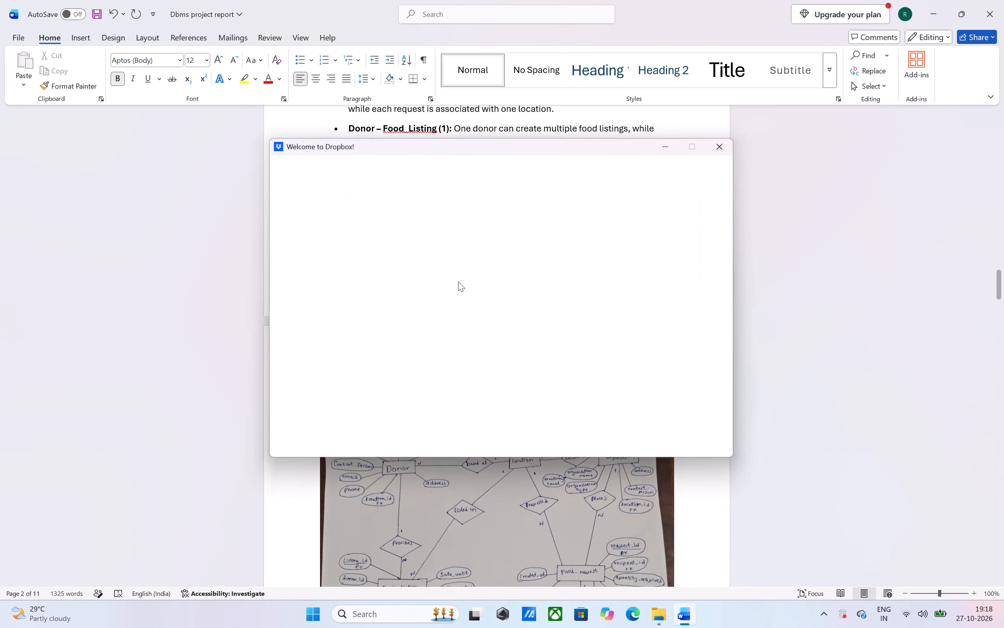
# Close the Dropbox welcome window and choose to sign in later.
pyautogui.click(730, 139)
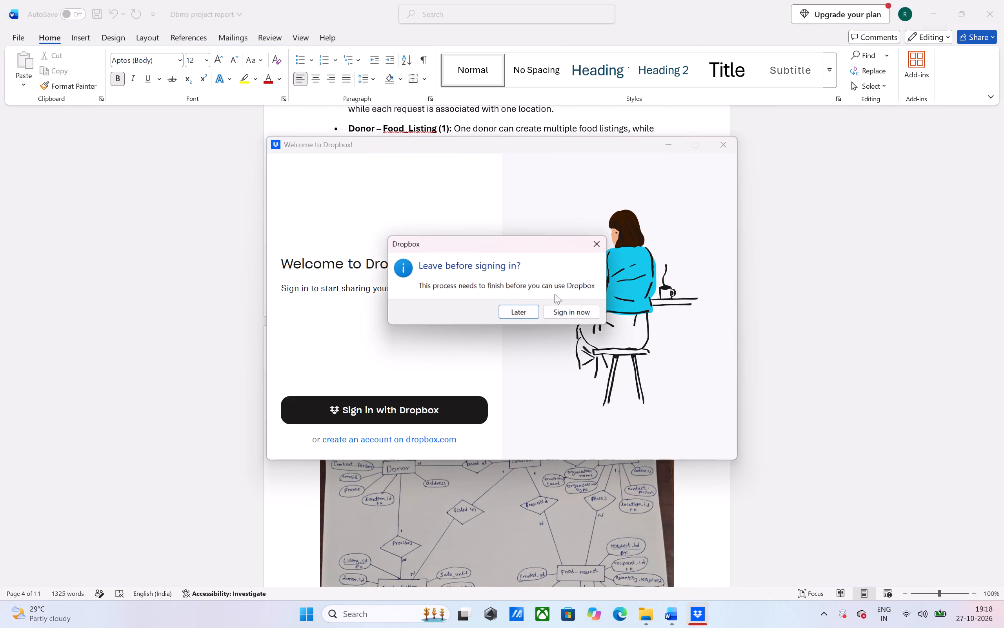
pyautogui.click(533, 310)
# Review the report from the ER Diagram through normalization to the Food Listing Table at the end of the Database Schema section.
pyautogui.scroll(-14, 540, 305)
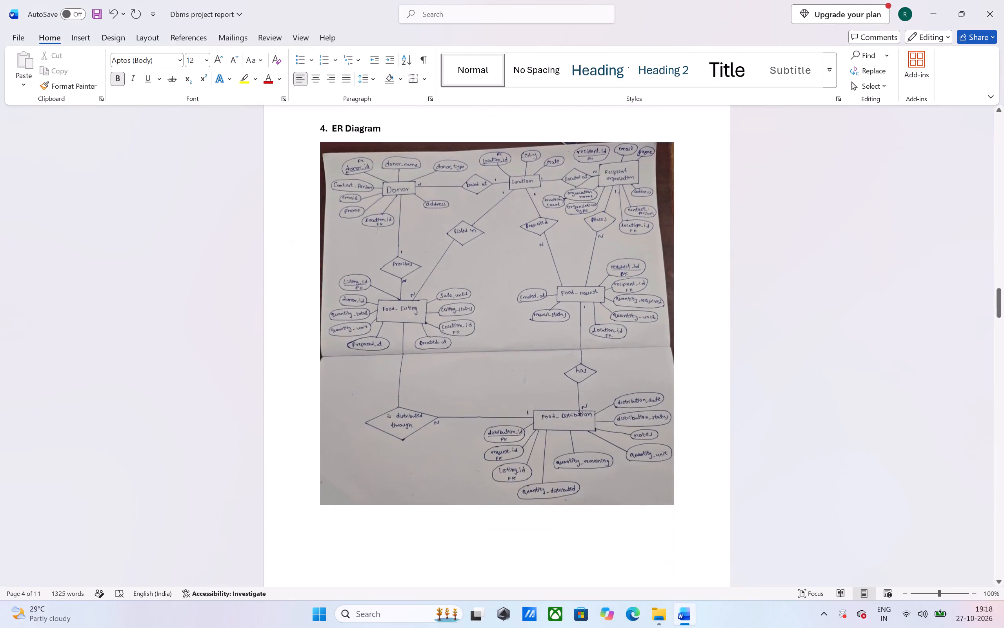
pyautogui.scroll(-17, 538, 299)
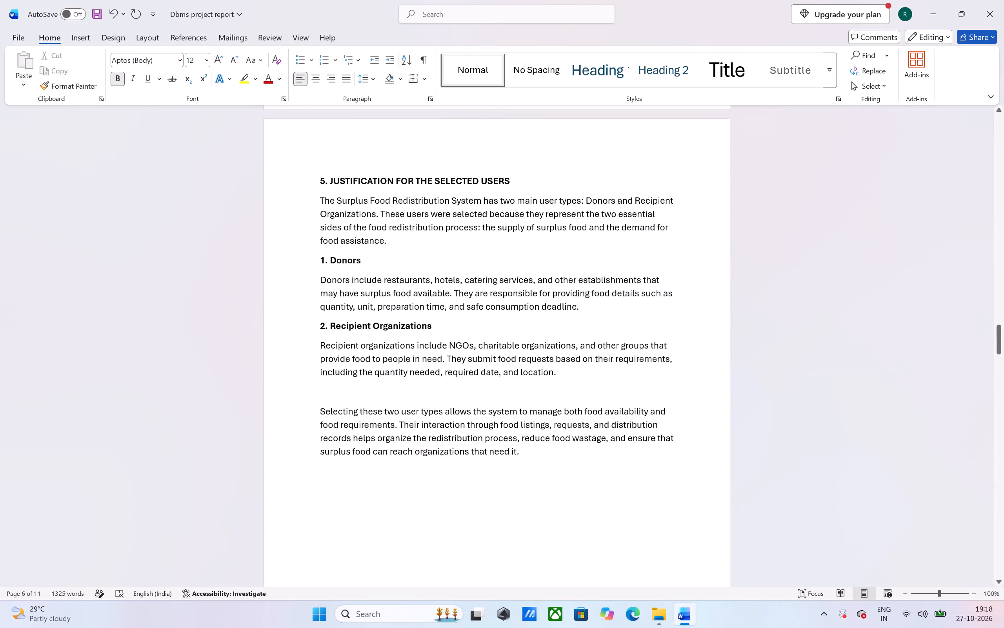
pyautogui.scroll(-20, 551, 301)
pyautogui.scroll(-6, 551, 301)
pyautogui.scroll(-15, 551, 301)
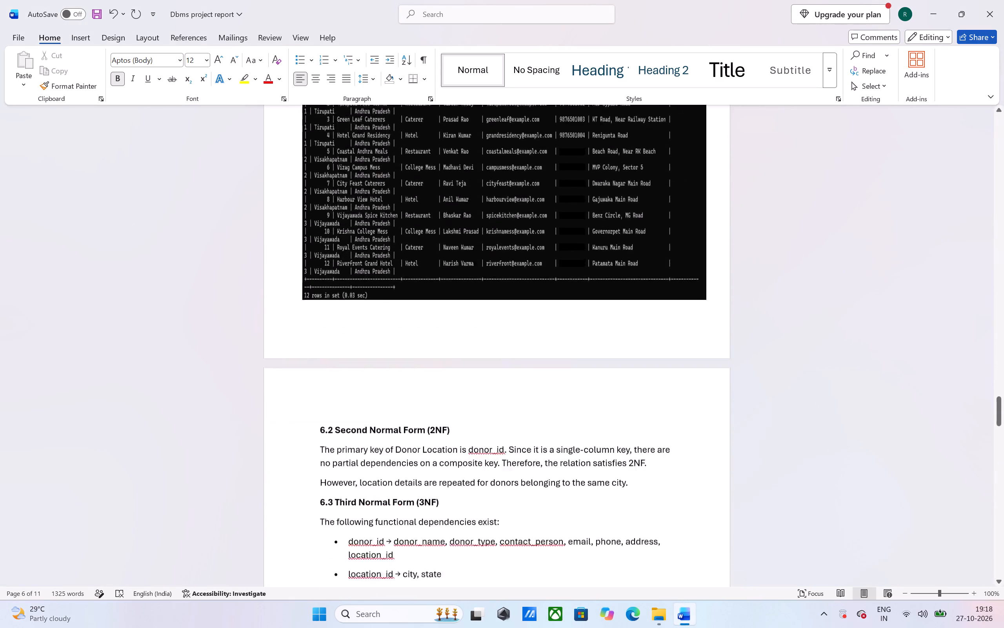
pyautogui.scroll(5, 551, 301)
pyautogui.scroll(-11, 551, 301)
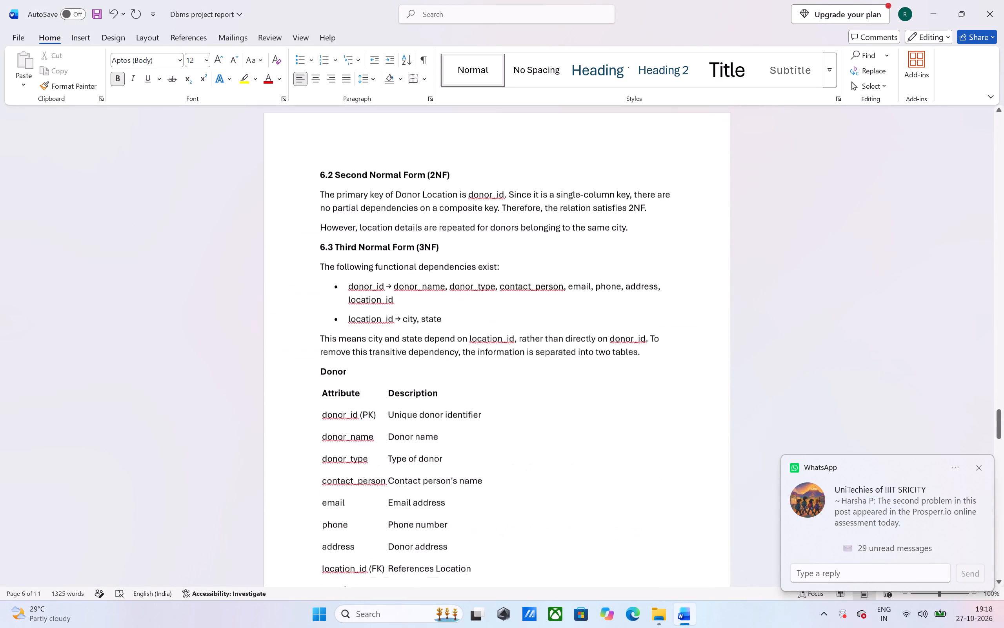
pyautogui.scroll(-20, 551, 301)
pyautogui.scroll(-8, 551, 301)
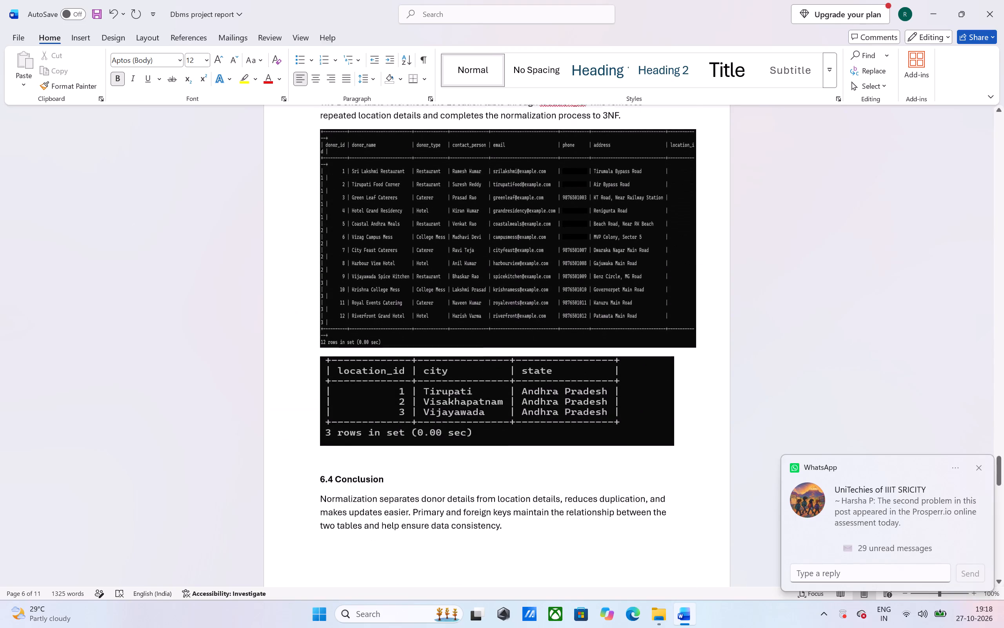
pyautogui.scroll(-20, 551, 301)
pyautogui.scroll(-6, 551, 301)
pyautogui.scroll(-12, 628, 367)
pyautogui.scroll(-5, 855, 460)
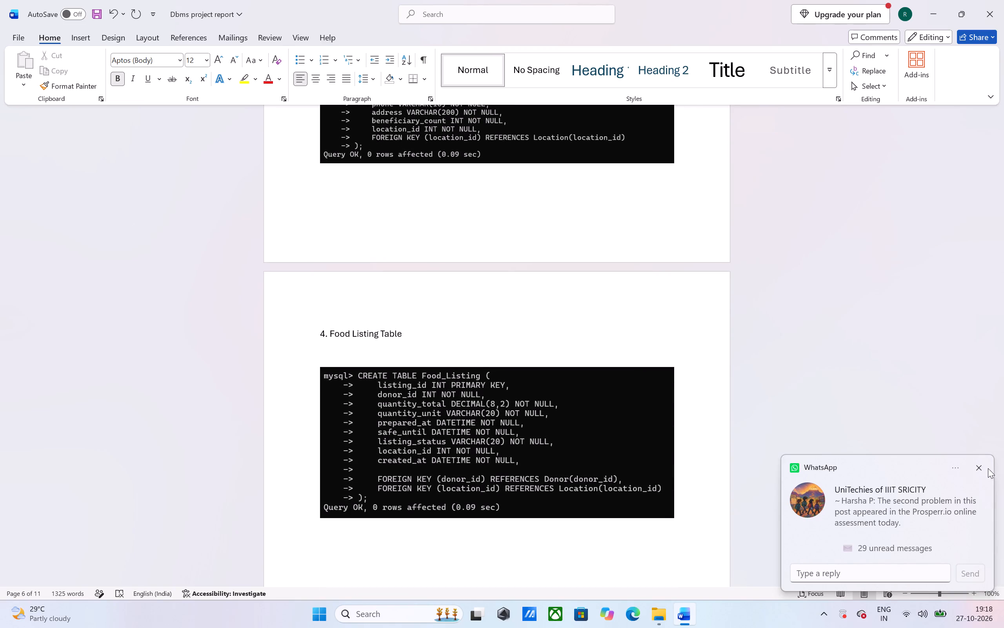
# Dismiss the WhatsApp notification.
pyautogui.click(987, 468)
# Add the line "5. Food Request Table" below the Food Listing table screenshot, followed by two new paragraphs.
pyautogui.scroll(17, 765, 419)
pyautogui.scroll(1, 664, 378)
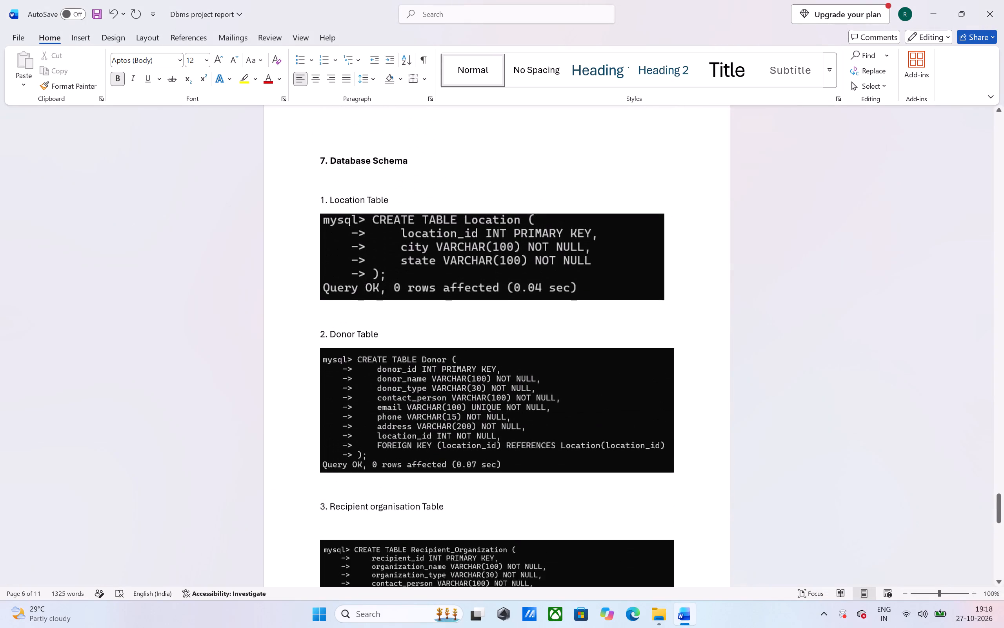
pyautogui.scroll(-20, 663, 378)
pyautogui.scroll(-6, 663, 378)
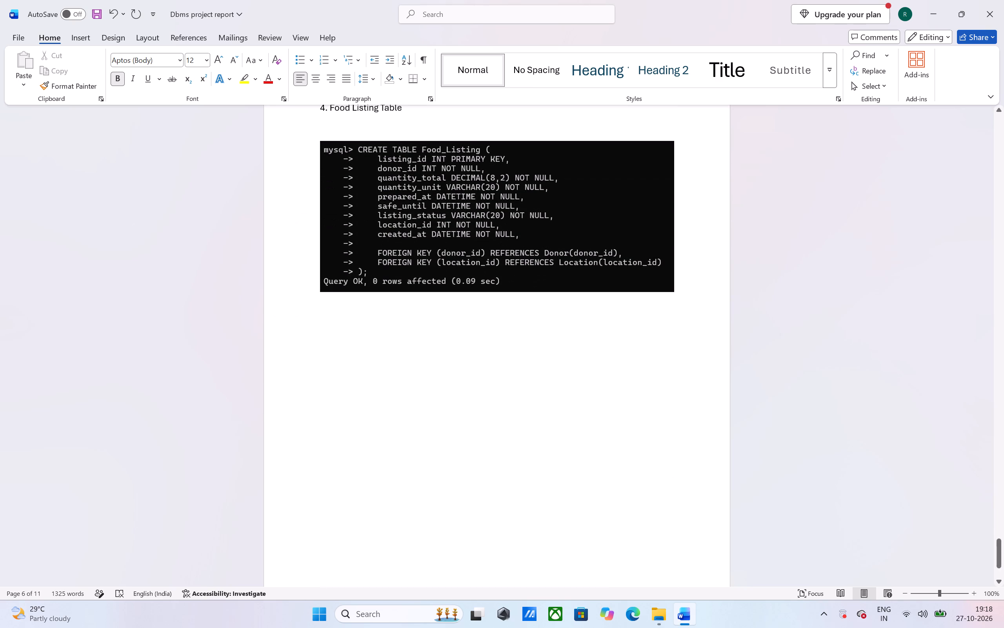
pyautogui.click(328, 322)
pyautogui.doubleClick(325, 327)
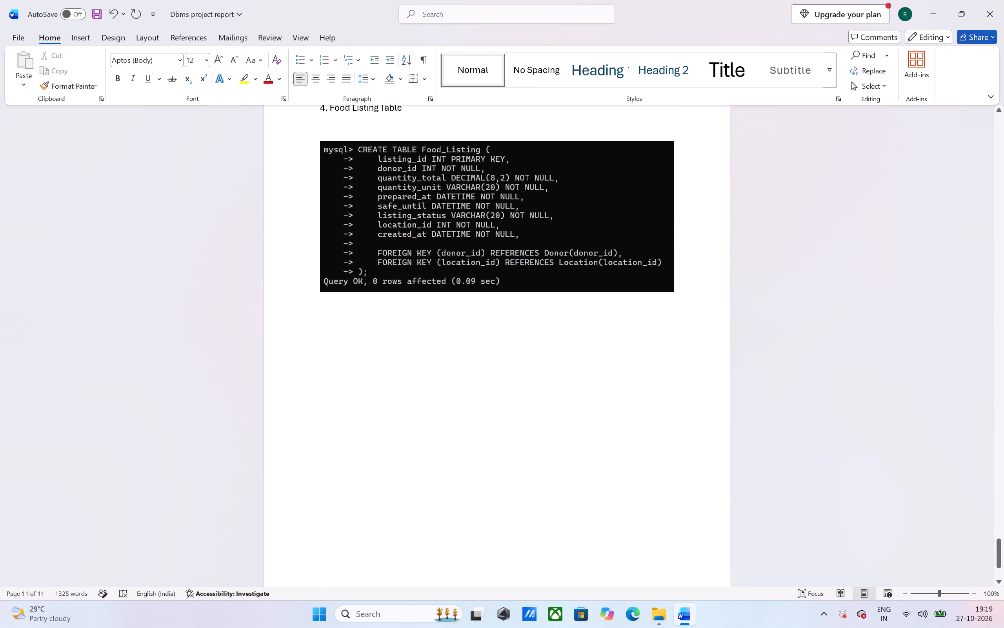
pyautogui.write('5.')
pyautogui.press('space')
pyautogui.press('BackSpace')
pyautogui.write('00d')
pyautogui.press('space')
pyautogui.press('BackSpace')
pyautogui.press('BackSpace')
pyautogui.press('BackSpace')
pyautogui.press('BackSpace')
pyautogui.write('ood')
pyautogui.press('space')
pyautogui.write('equest')
pyautogui.press('space')
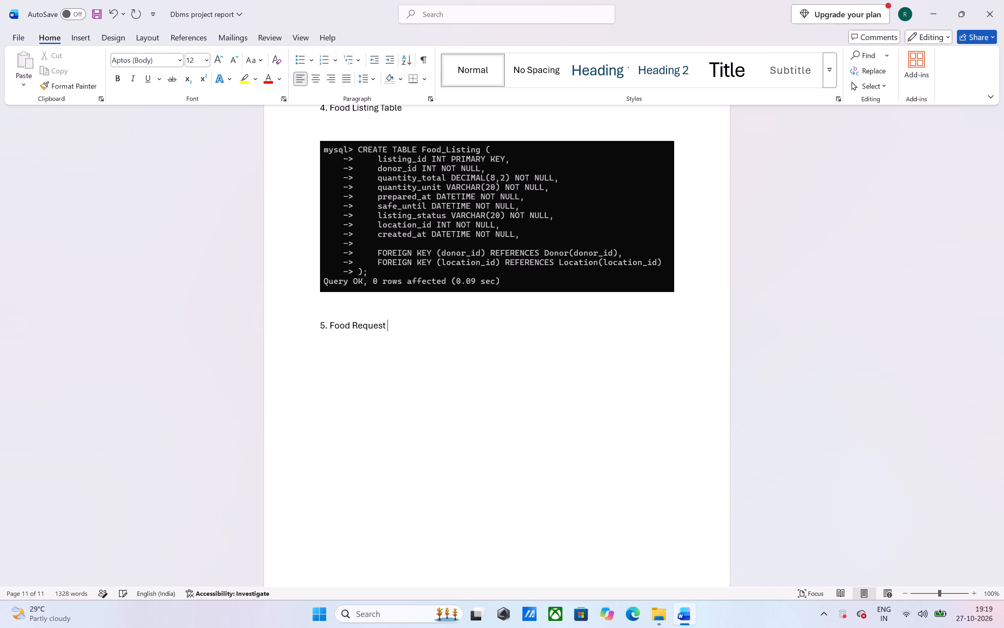
pyautogui.write('abn')
pyautogui.press('BackSpace')
pyautogui.write('le')
pyautogui.press('Return')
pyautogui.press('Return')
# Switch to File Explorer and open image 5 from the Dbms project folder on the Desktop.
pyautogui.click(655, 607)
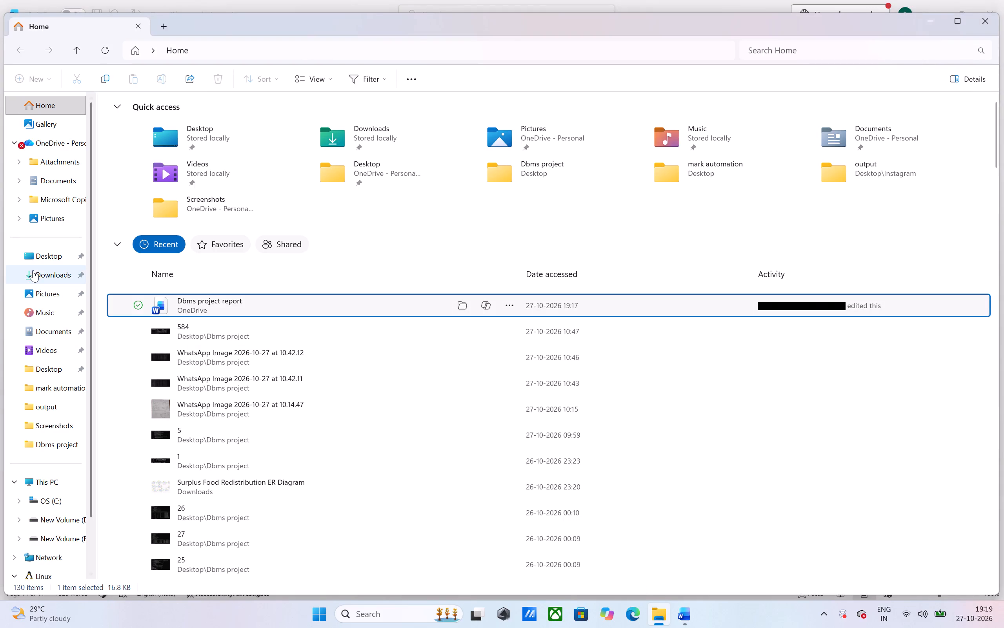
pyautogui.click(35, 269)
pyautogui.click(67, 248)
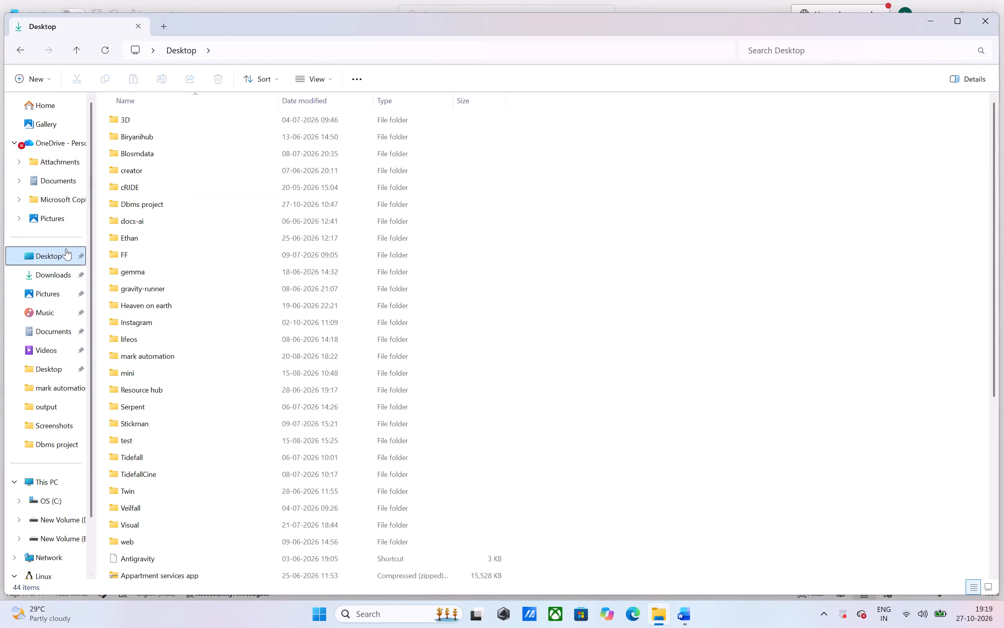
pyautogui.doubleClick(153, 205)
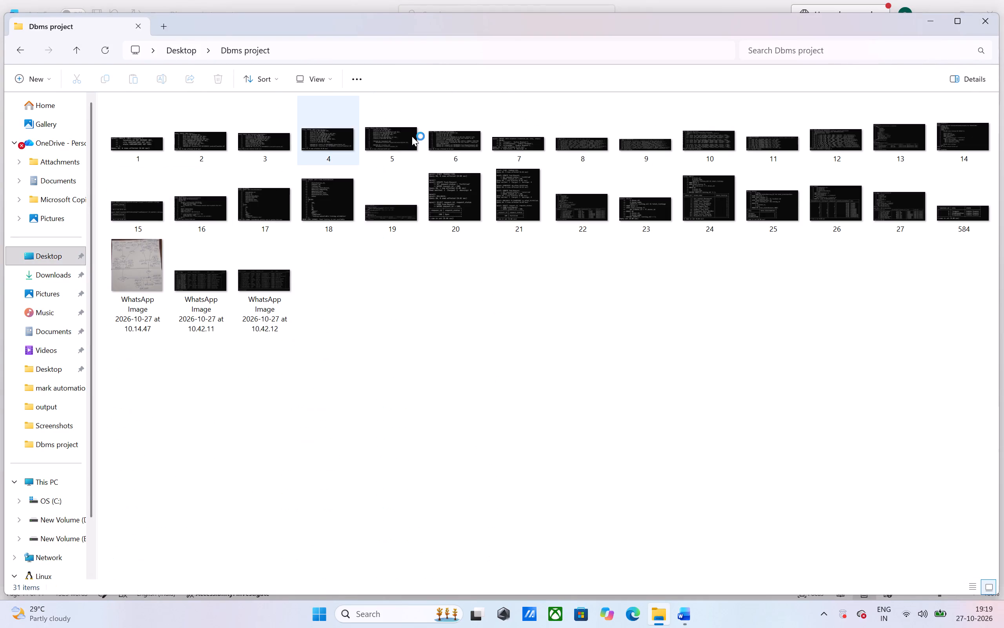
pyautogui.doubleClick(412, 136)
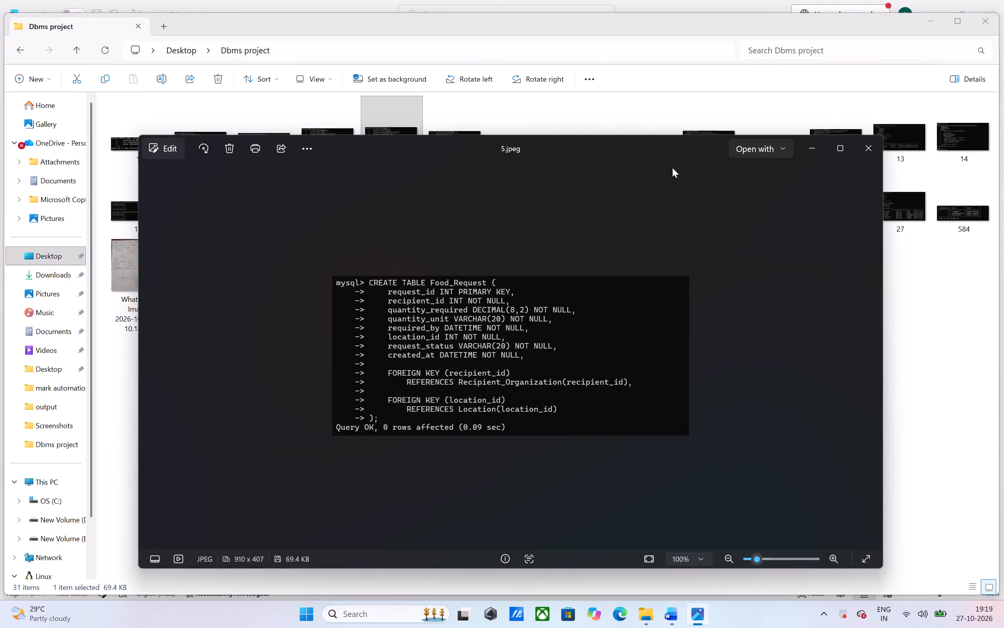
# Close the image preview, copy image 5 from the Dbms project folder, and paste it under "5. Food Request Table" in the Word report.
pyautogui.click(871, 148)
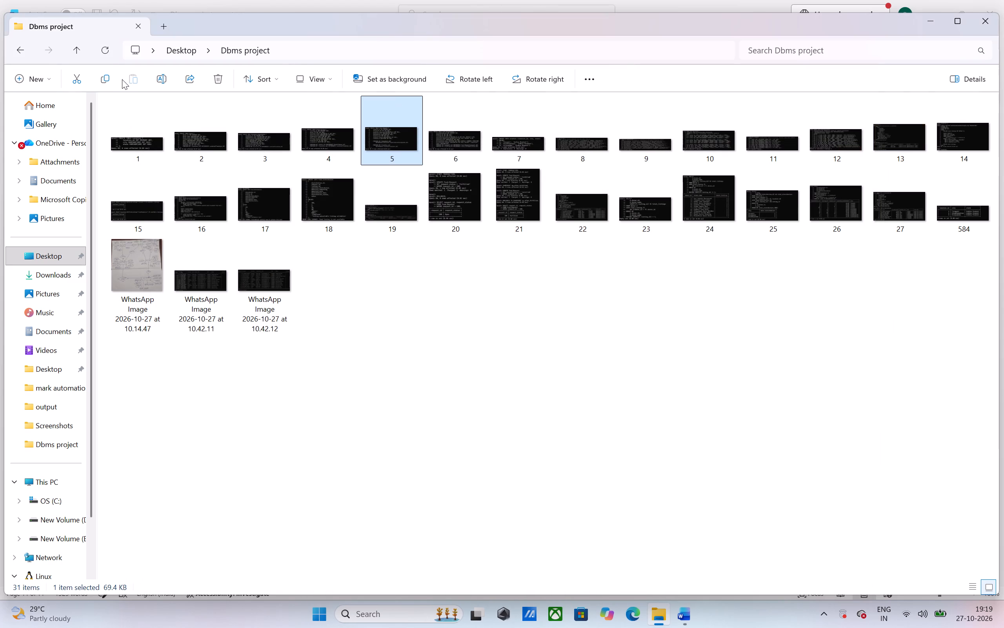
pyautogui.click(102, 77)
pyautogui.click(693, 621)
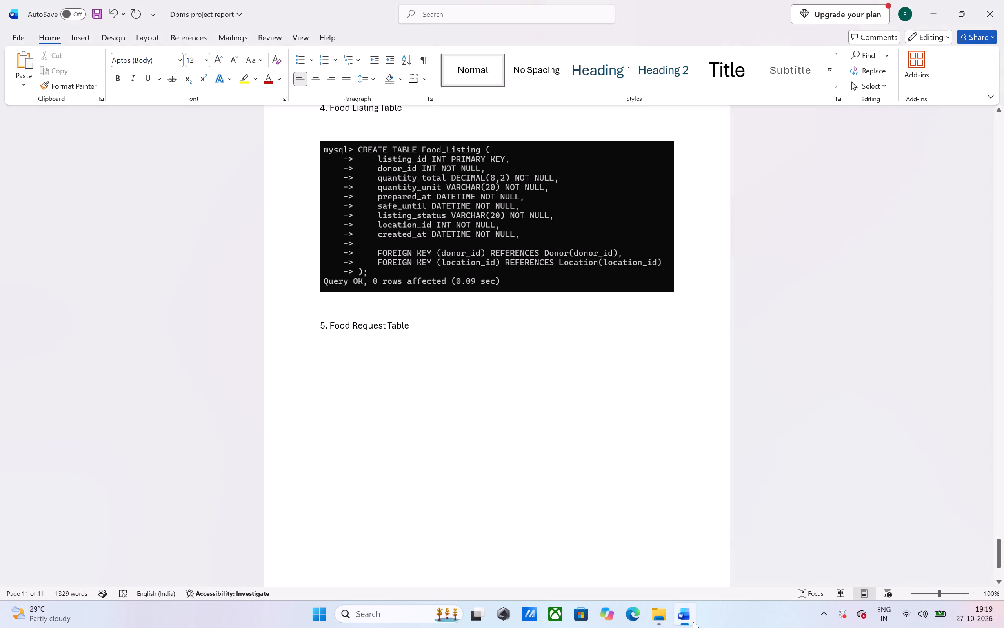
pyautogui.hotkey('ctrl', 'v')
pyautogui.scroll(-6, 517, 429)
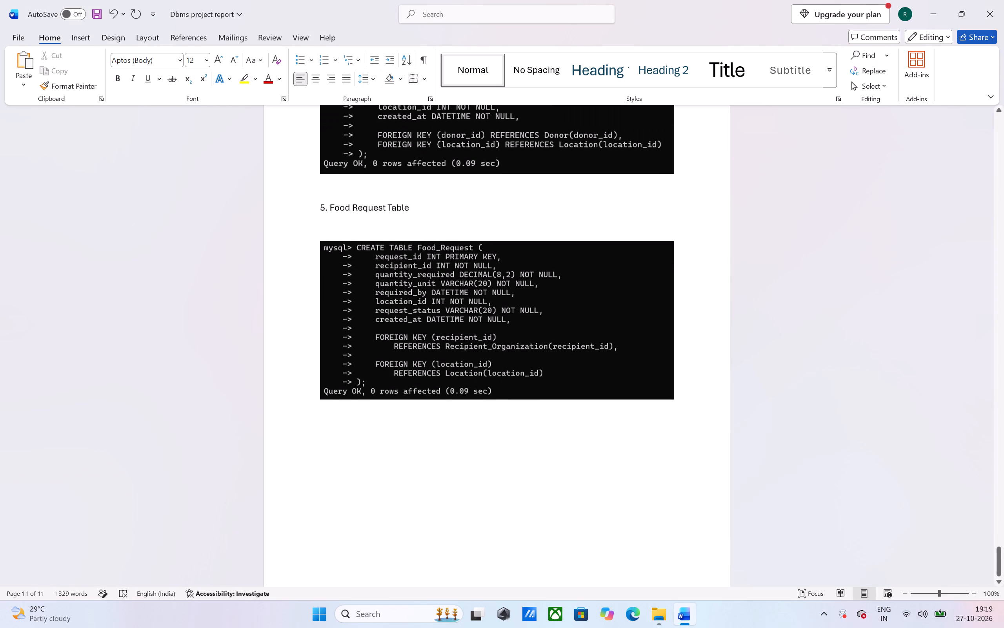
pyautogui.scroll(-4, 402, 416)
pyautogui.scroll(-1, 352, 326)
pyautogui.scroll(11, 354, 327)
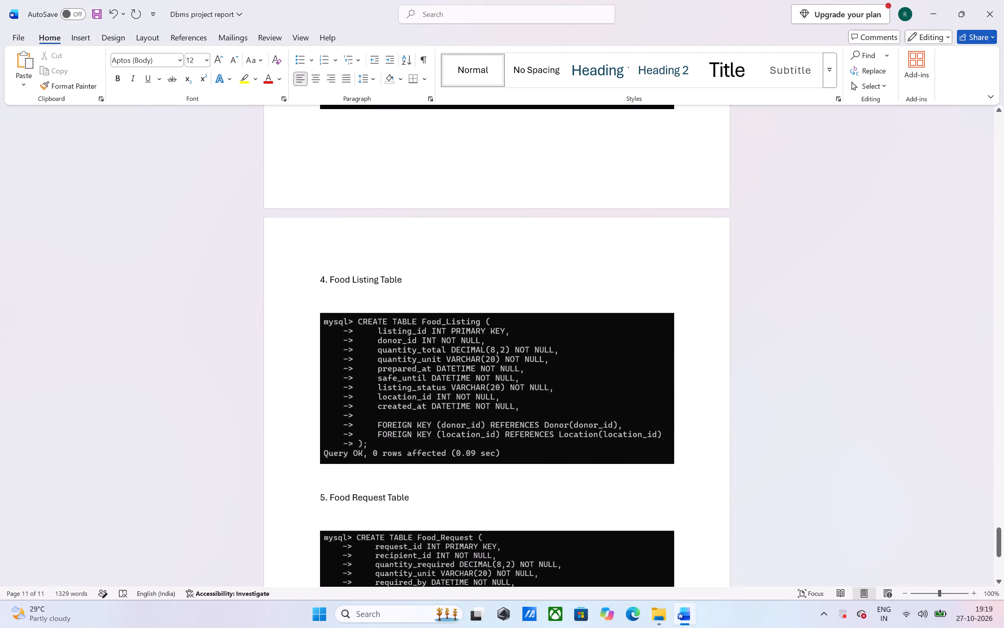
pyautogui.scroll(-10, 354, 327)
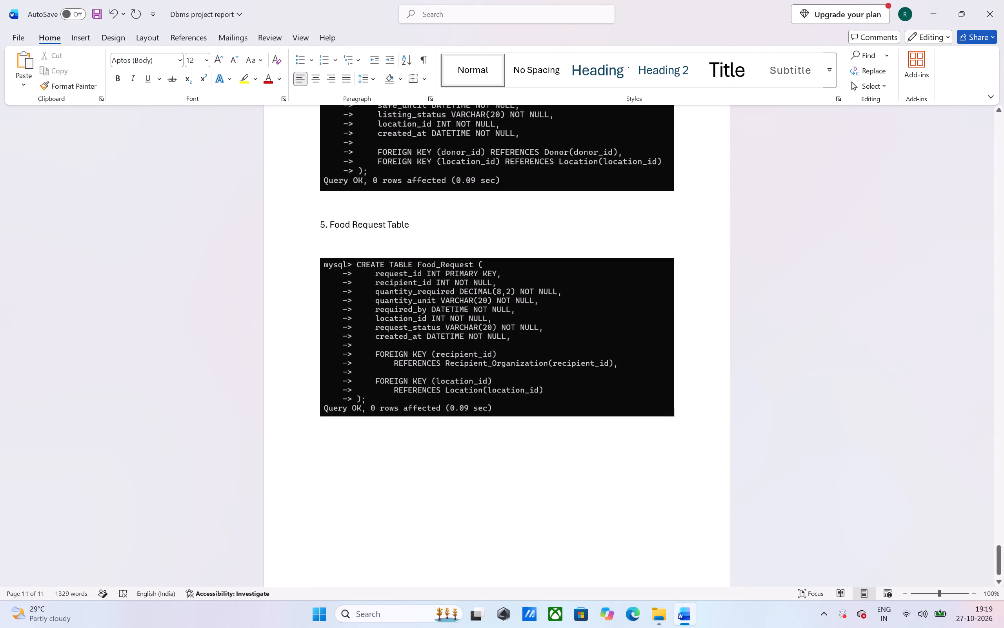
# Start a new line with "6. Food" below the Food Request screenshot, keeping it as plain text without automatic list numbering.
pyautogui.click(347, 450)
pyautogui.click(341, 451)
pyautogui.doubleClick(338, 451)
pyautogui.scroll(-3, 338, 451)
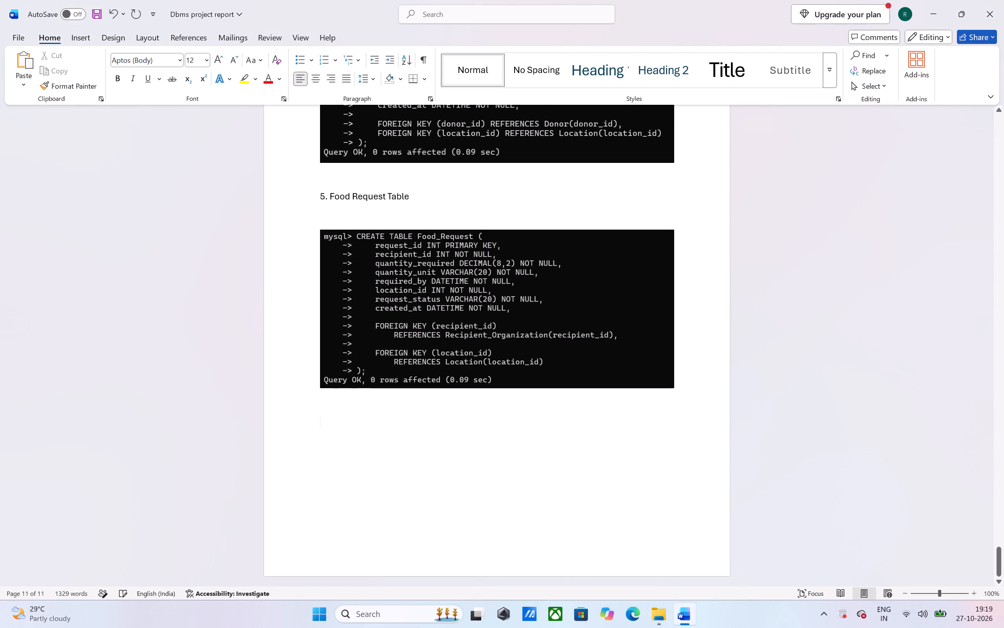
pyautogui.write('6.')
pyautogui.press('space')
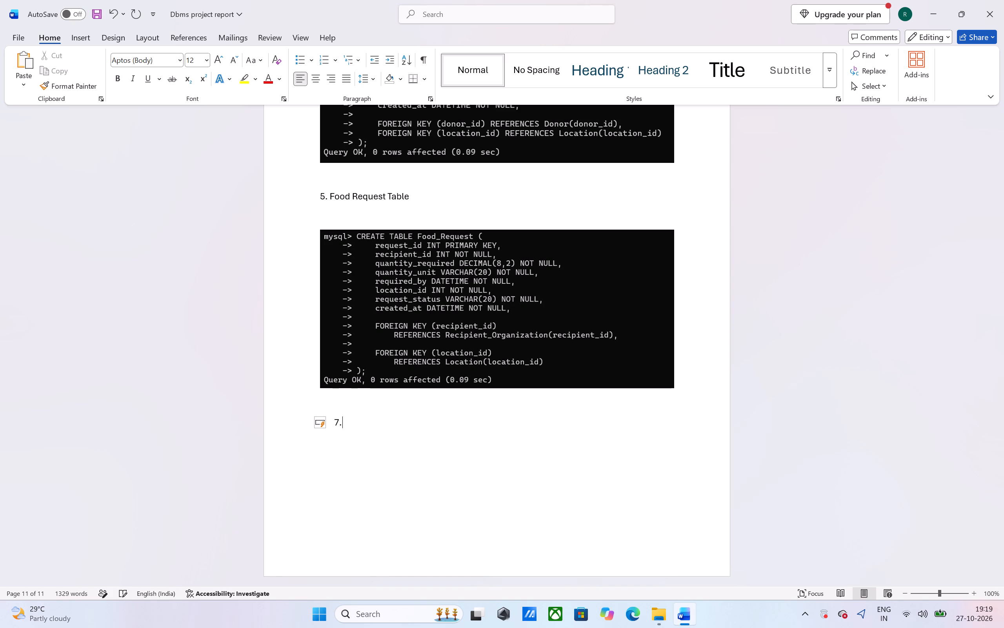
pyautogui.press('BackSpace')
pyautogui.press('BackSpace')
pyautogui.write('6.')
pyautogui.press('space')
pyautogui.write('ood')
pyautogui.press('space')
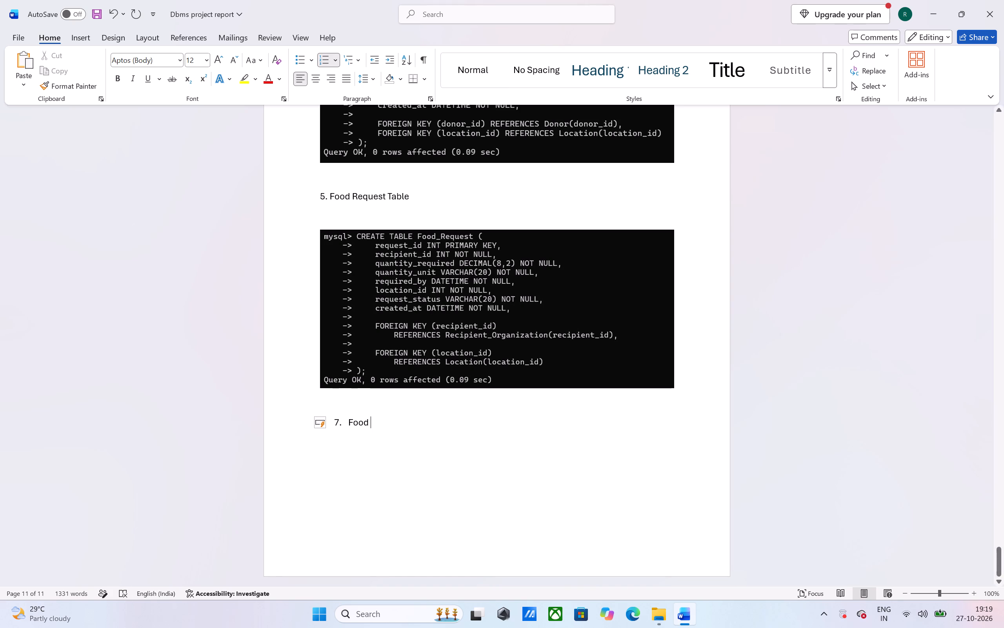
pyautogui.click(317, 431)
pyautogui.click(318, 422)
pyautogui.click(336, 433)
pyautogui.click(353, 422)
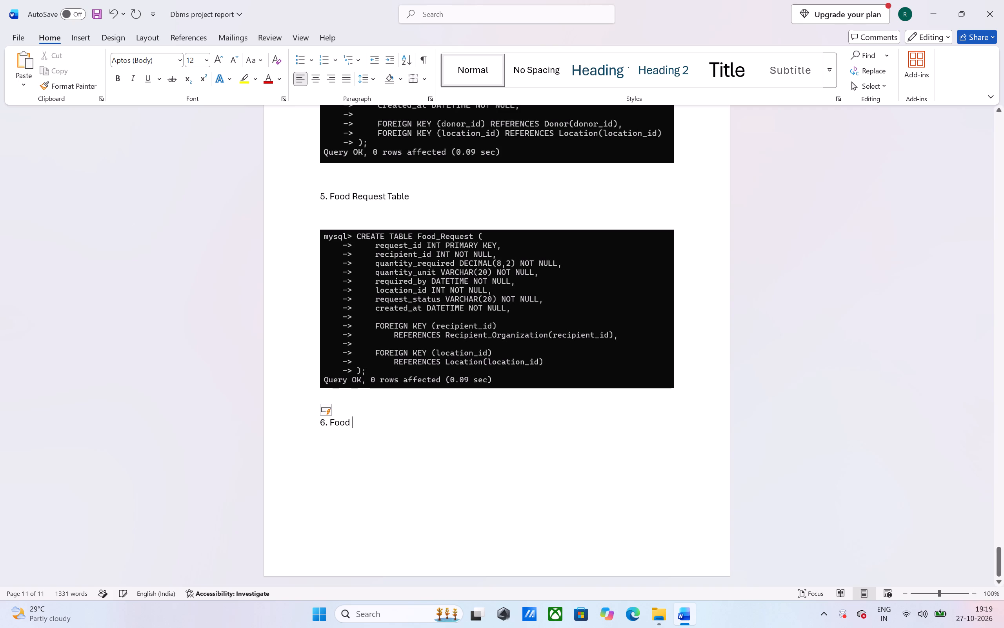
# Complete the line as "6. Food Distribution Table" and add a new paragraph, reverting the automatic list numbering.
pyautogui.press('BackSpace')
pyautogui.press('BackSpace')
pyautogui.press('BackSpace')
pyautogui.write('istribution')
pyautogui.press('space')
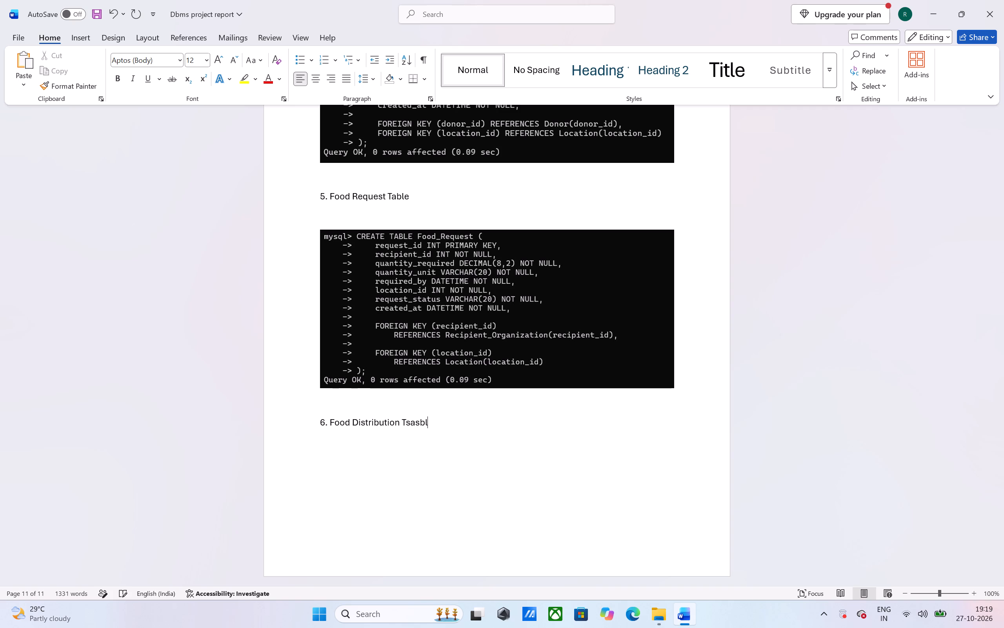
pyautogui.press('BackSpace')
pyautogui.press('BackSpace')
pyautogui.press('BackSpace')
pyautogui.press('BackSpace')
pyautogui.press('BackSpace')
pyautogui.write('able')
pyautogui.press('Return')
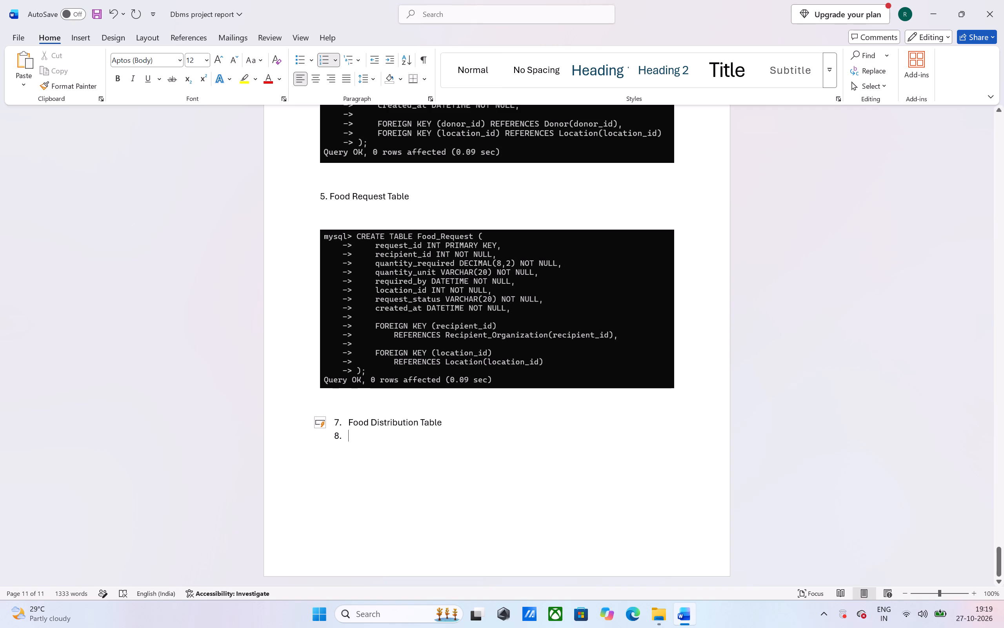
pyautogui.click(322, 417)
pyautogui.click(331, 434)
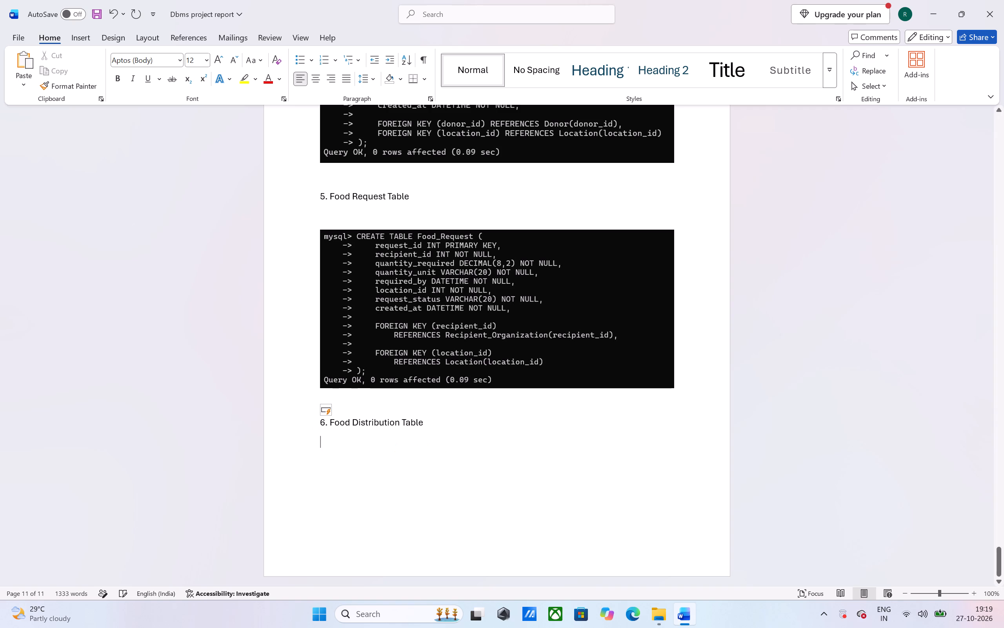
# Copy image 6 from the Dbms project folder in File Explorer and paste it below "6. Food Distribution Table" in the Word report.
pyautogui.click(653, 617)
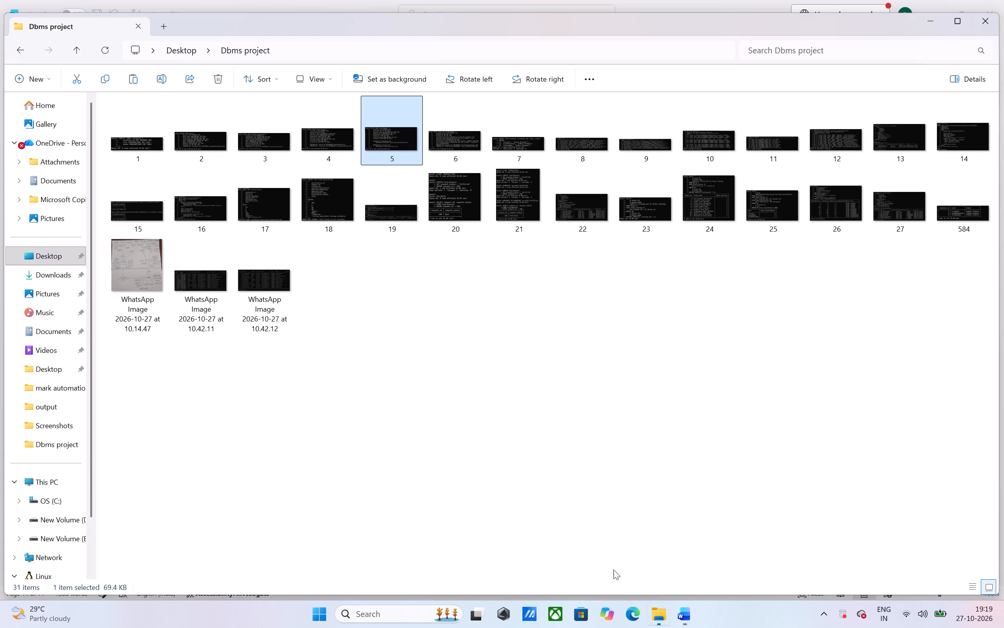
pyautogui.click(436, 157)
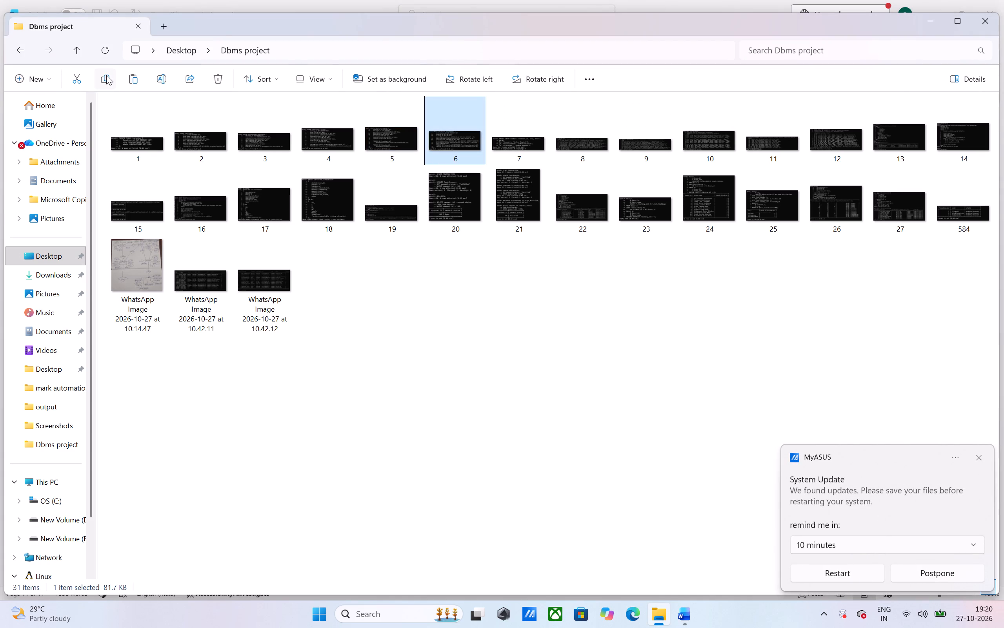
pyautogui.click(106, 75)
pyautogui.click(694, 618)
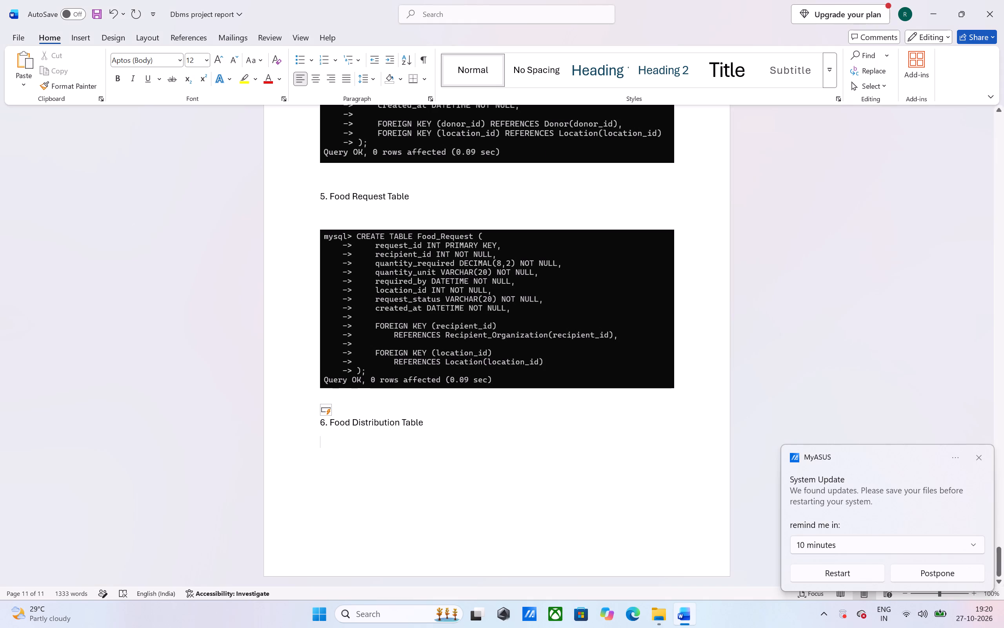
pyautogui.hotkey('ctrl', 'v')
pyautogui.scroll(-1, 525, 472)
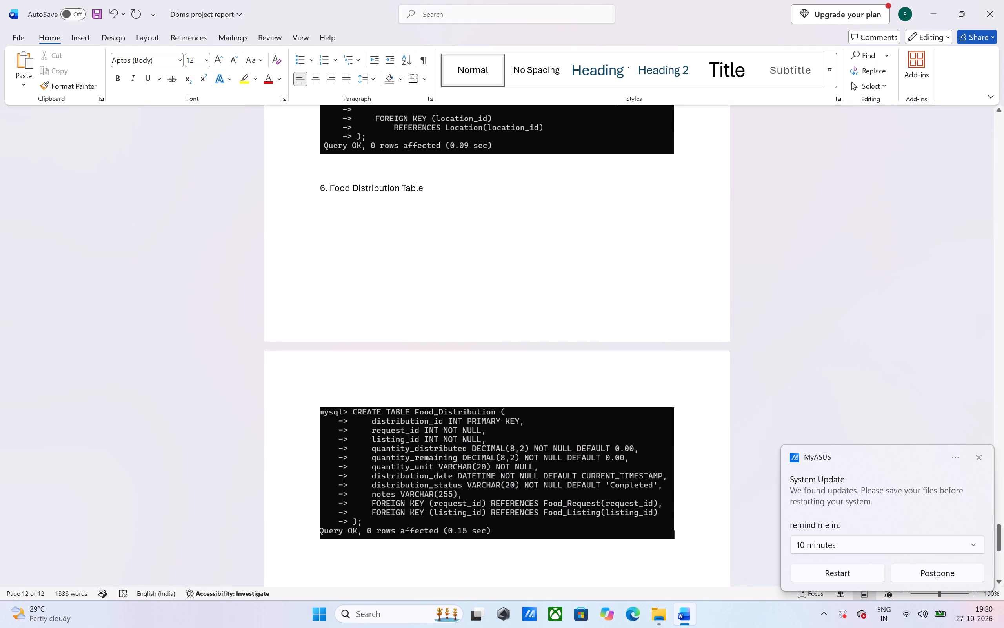
# Insert five blank lines before "6. Food Distribution Table" to move it onto the next page with its screenshot.
pyautogui.click(318, 187)
pyautogui.press('Return')
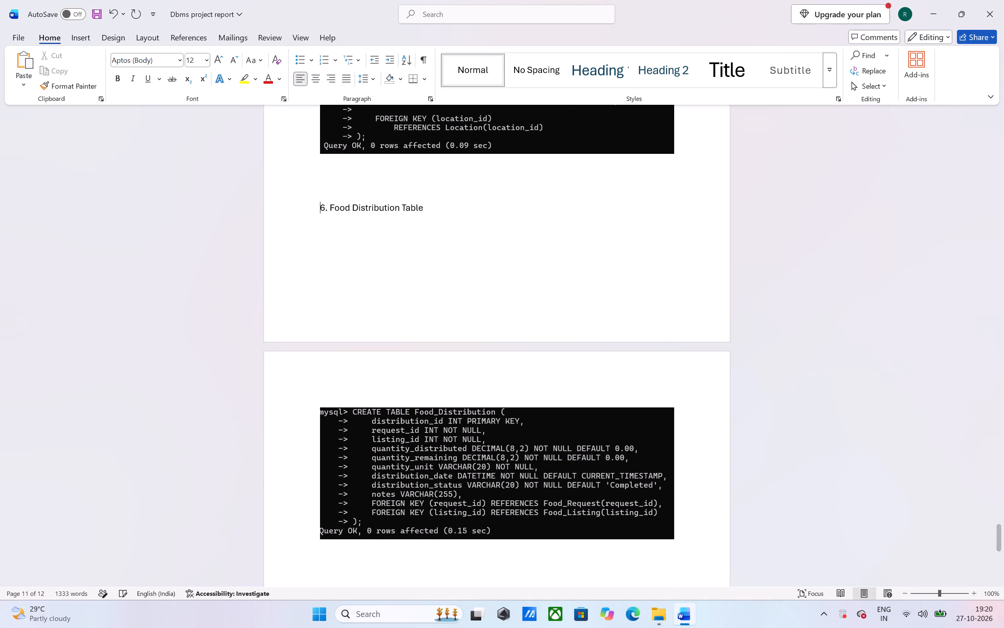
pyautogui.press('Return')
pyautogui.press('Return')
pyautogui.press('Return')
pyautogui.press('Return')
# Review the layout of the Database Schema section from the Location Table through the Food Distribution Table.
pyautogui.scroll(-3, 393, 430)
pyautogui.scroll(17, 392, 430)
pyautogui.scroll(9, 392, 430)
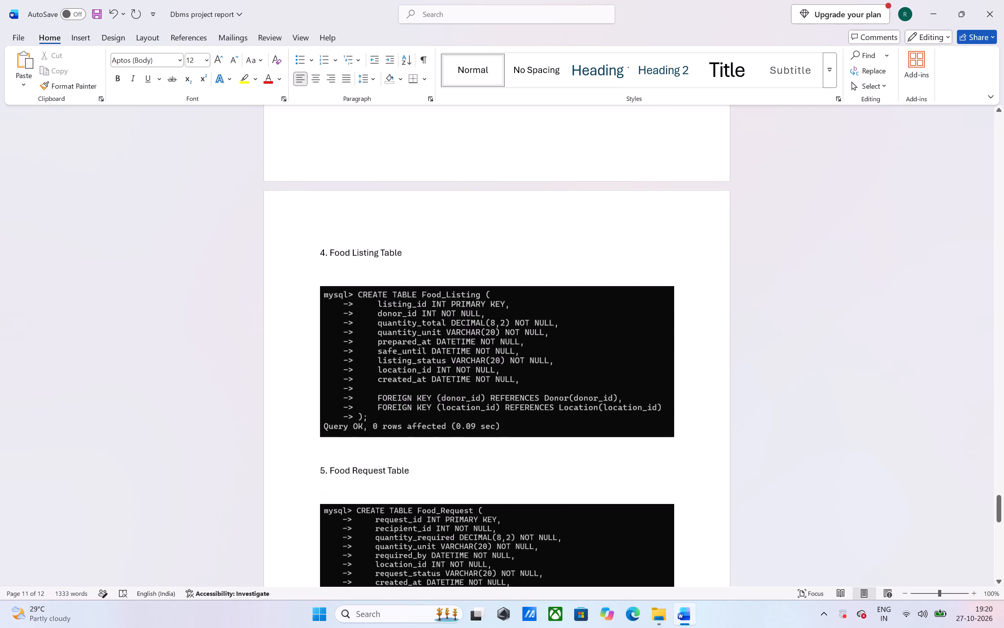
pyautogui.scroll(17, 392, 430)
pyautogui.scroll(-3, 392, 430)
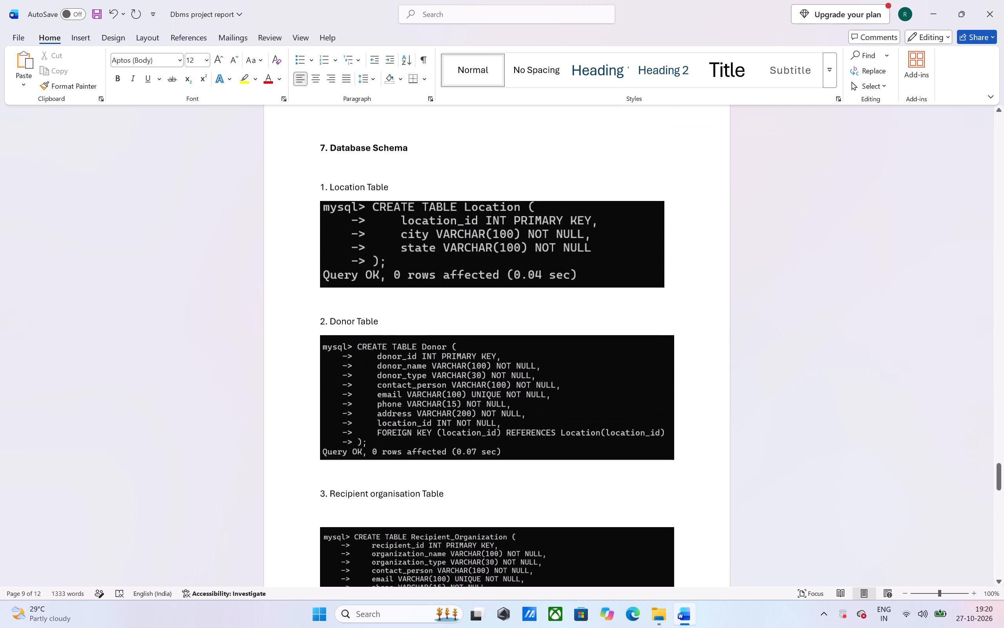
pyautogui.scroll(-3, 392, 430)
pyautogui.scroll(-20, 392, 430)
pyautogui.scroll(-6, 392, 430)
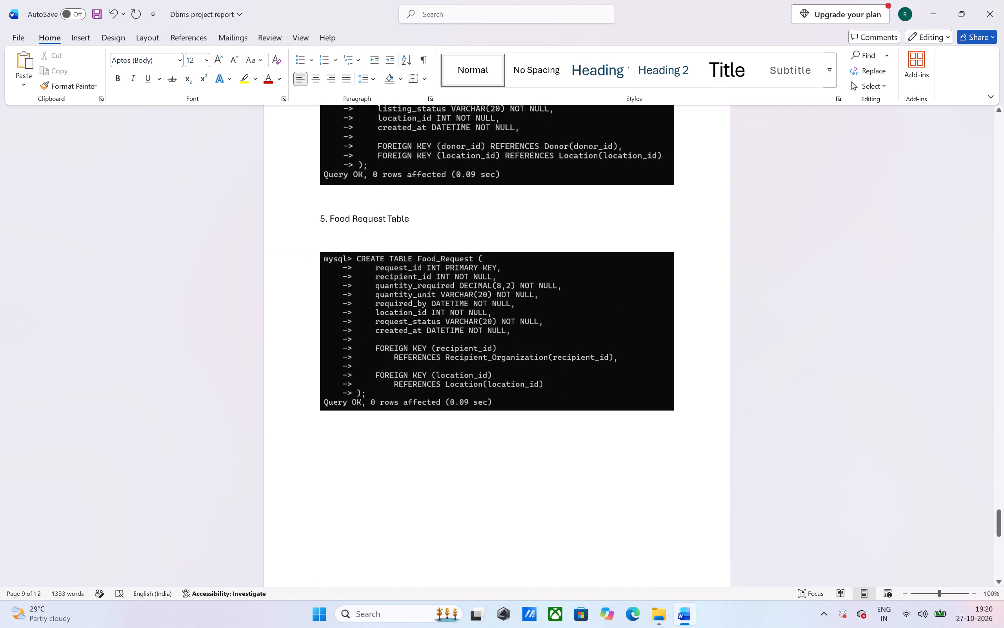
pyautogui.scroll(-16, 392, 430)
# Add the section heading "8.Insert Statements" below the Food Distribution screenshot, leaving blank space above it.
pyautogui.click(328, 373)
pyautogui.scroll(-1, 328, 373)
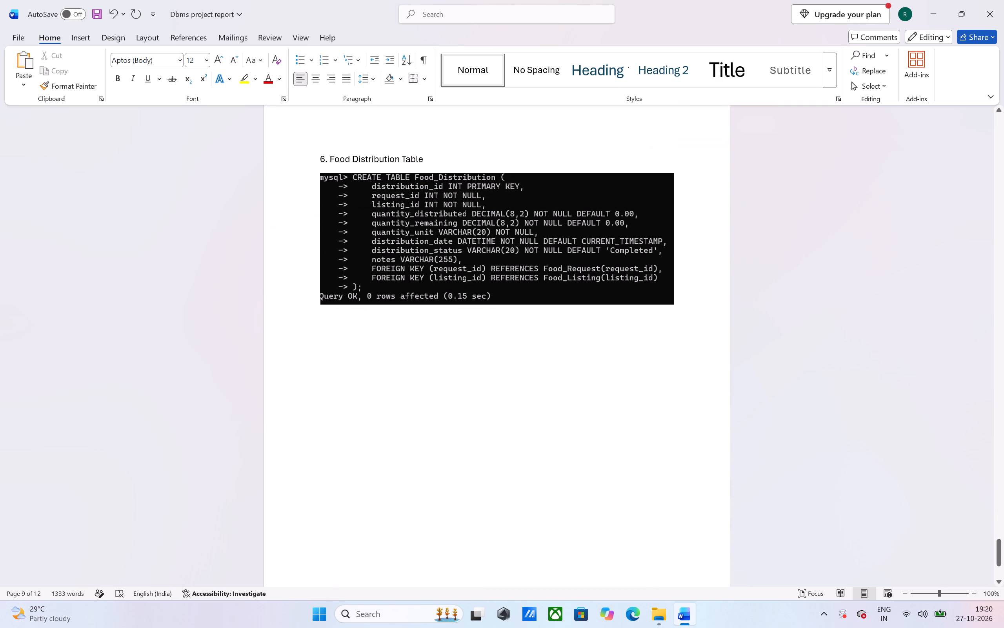
pyautogui.click(328, 372)
pyautogui.click(328, 369)
pyautogui.doubleClick(319, 335)
pyautogui.scroll(-1, 317, 350)
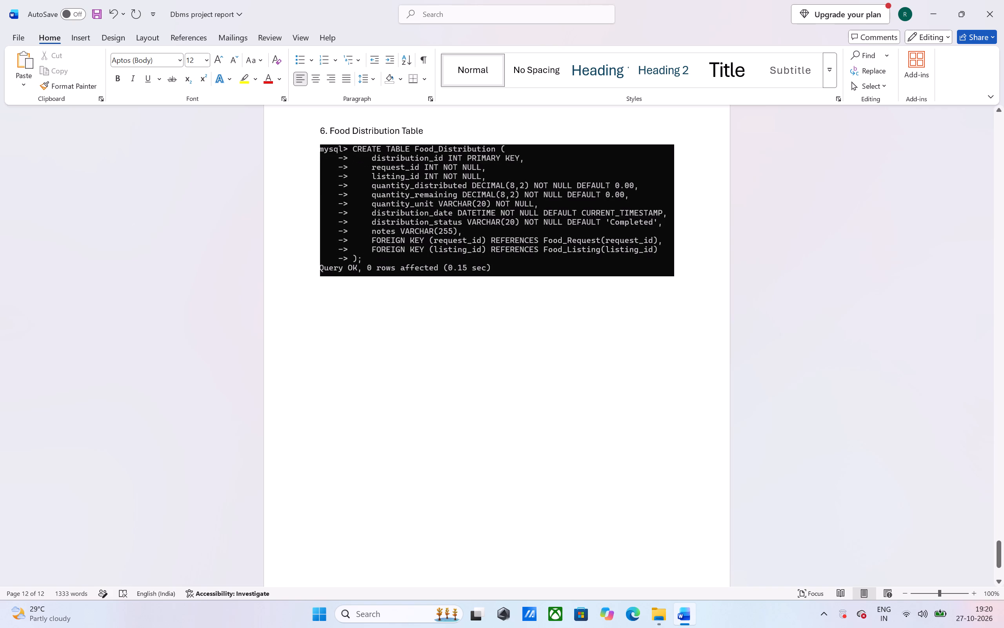
pyautogui.press('Return')
pyautogui.write('8.')
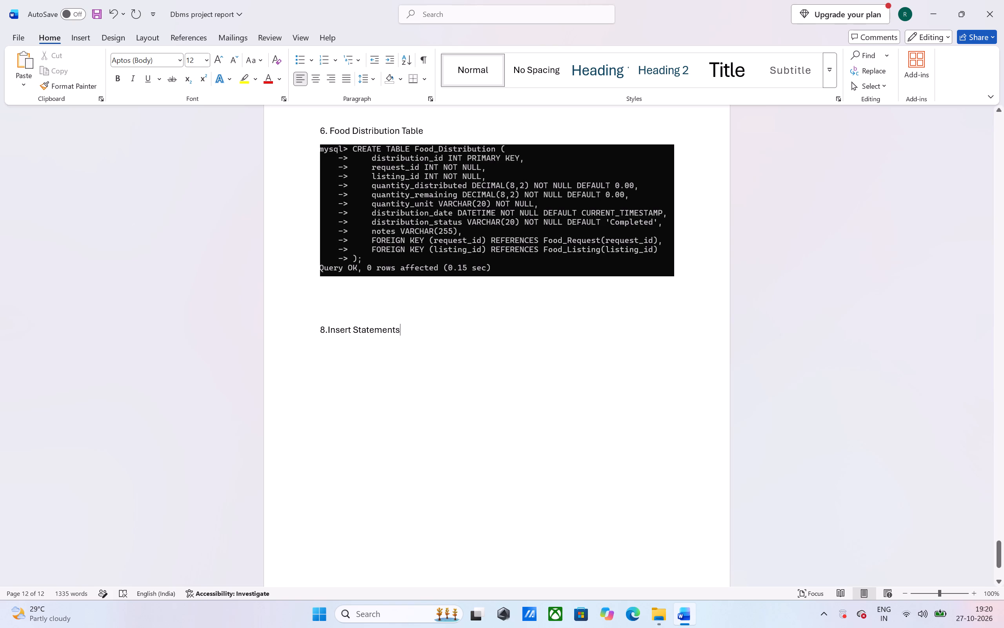
# Make the "8.Insert Statements" heading bold and add two new paragraphs below it.
pyautogui.moveTo(318, 330); pyautogui.dragTo(391, 329)
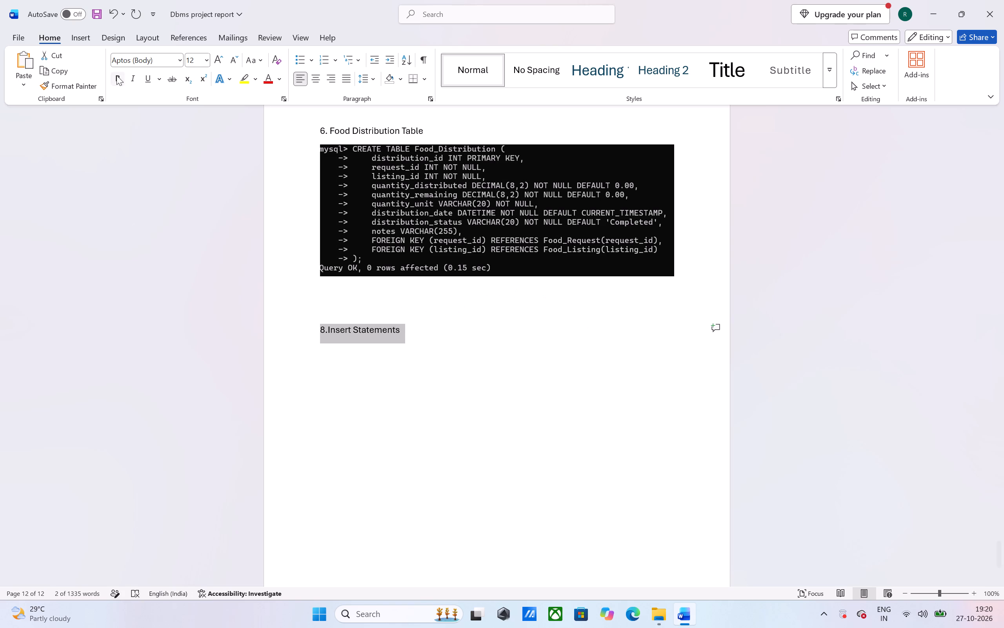
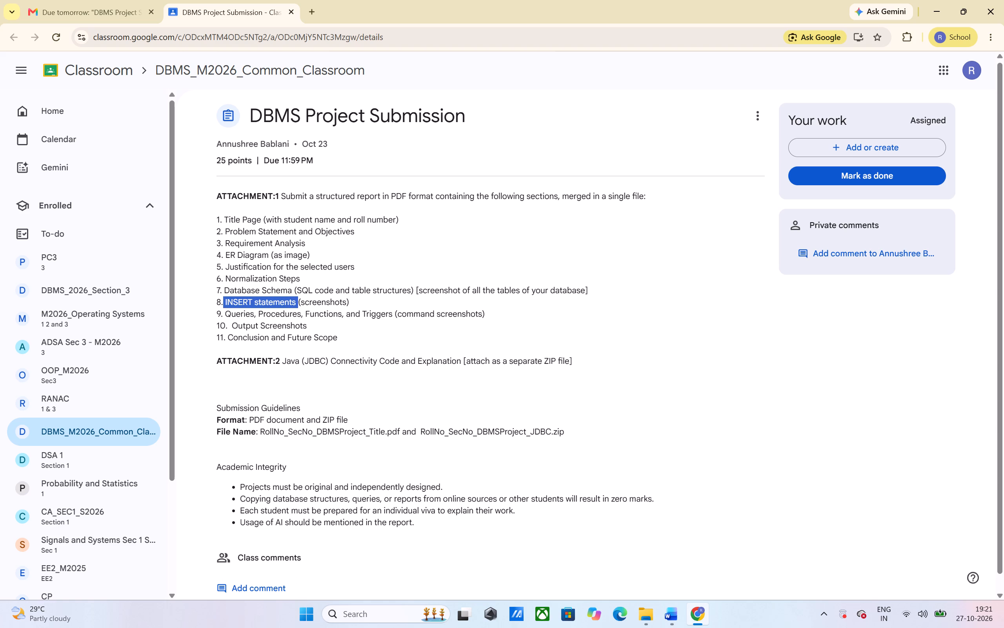
# Copy "INSERT statements" from item 8 of the DBMS Project Submission requirements and return to the project report in Word.
pyautogui.moveTo(299, 303); pyautogui.dragTo(295, 303)
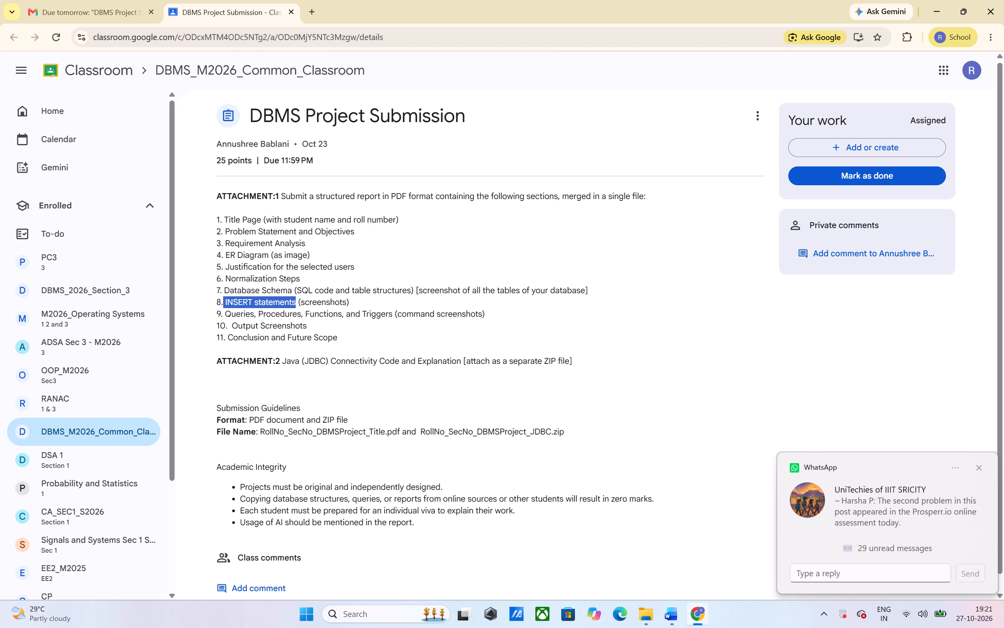
pyautogui.hotkey('ctrl', 'c')
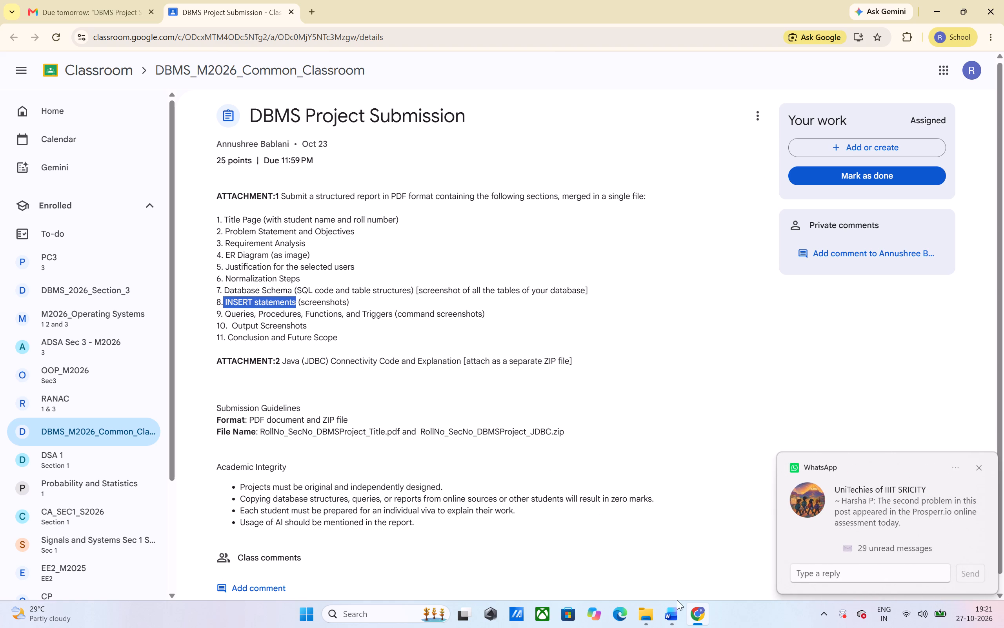
pyautogui.click(677, 602)
pyautogui.scroll(1, 508, 402)
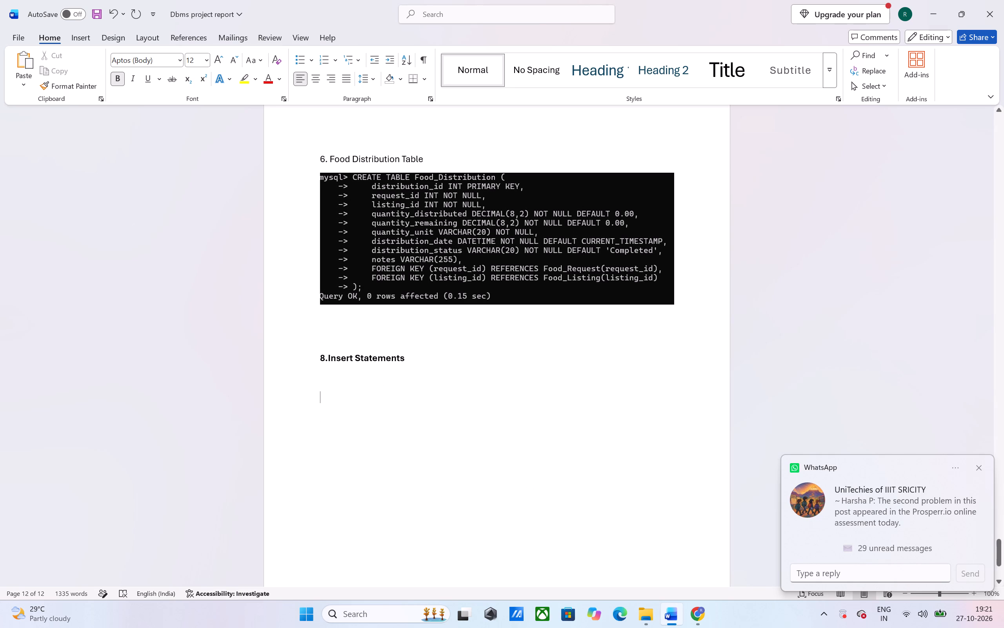
# Start a regular, non-bold line two paragraphs below the "8.Insert Statements" heading.
pyautogui.moveTo(407, 359); pyautogui.dragTo(319, 352)
pyautogui.click(417, 358)
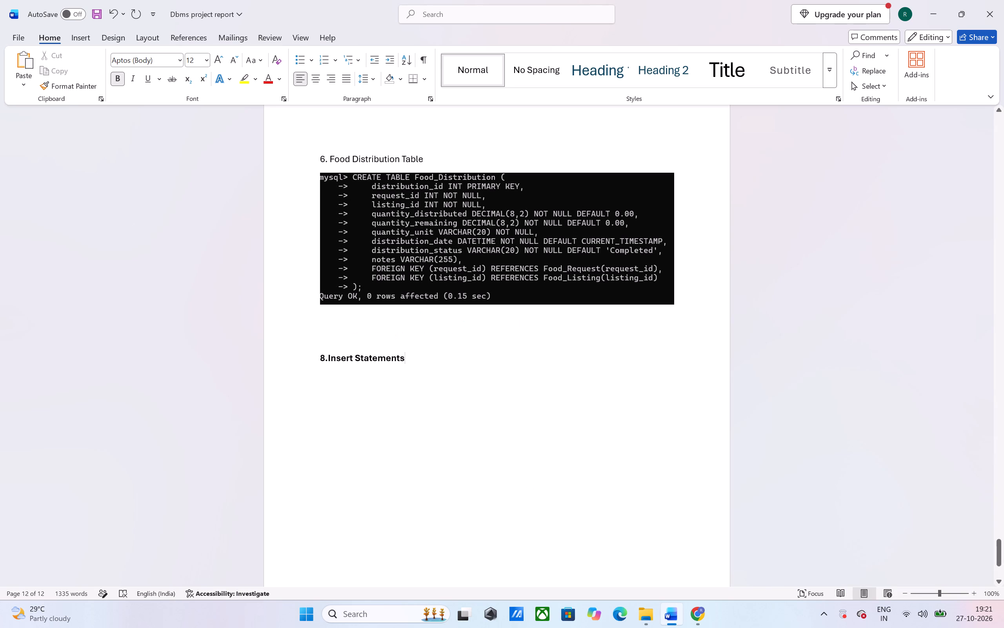
pyautogui.press('Return')
pyautogui.press('Return')
pyautogui.press('o')
pyautogui.press('BackSpace')
pyautogui.press('BackSpace')
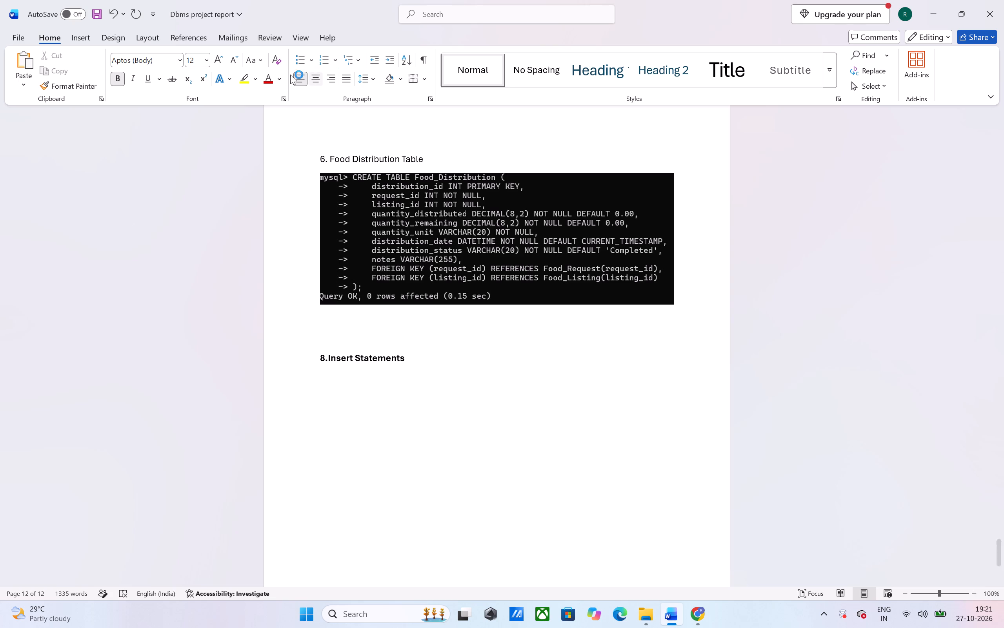
pyautogui.click(120, 78)
# Add the subheading "1.Location Table" under "8.Insert Statements", with one new line below it.
pyautogui.press('1')
pyautogui.press('.')
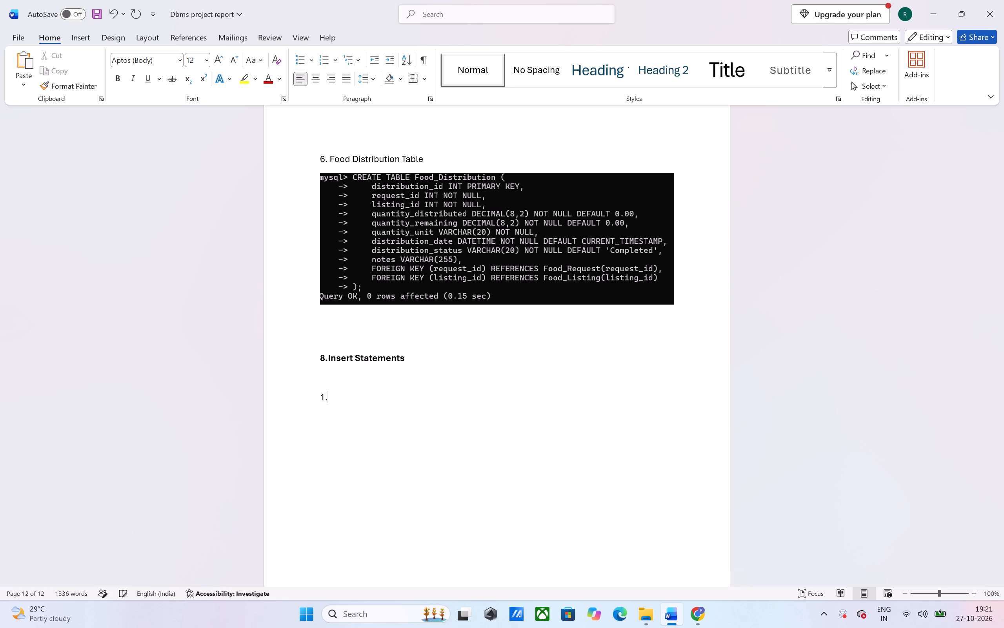
pyautogui.press('BackSpace')
pyautogui.press('BackSpace')
pyautogui.press('n')
pyautogui.press('space')
pyautogui.write('abel')
pyautogui.press('BackSpace')
pyautogui.press('BackSpace')
pyautogui.write('le')
pyautogui.press('Return')
pyautogui.press('Return')
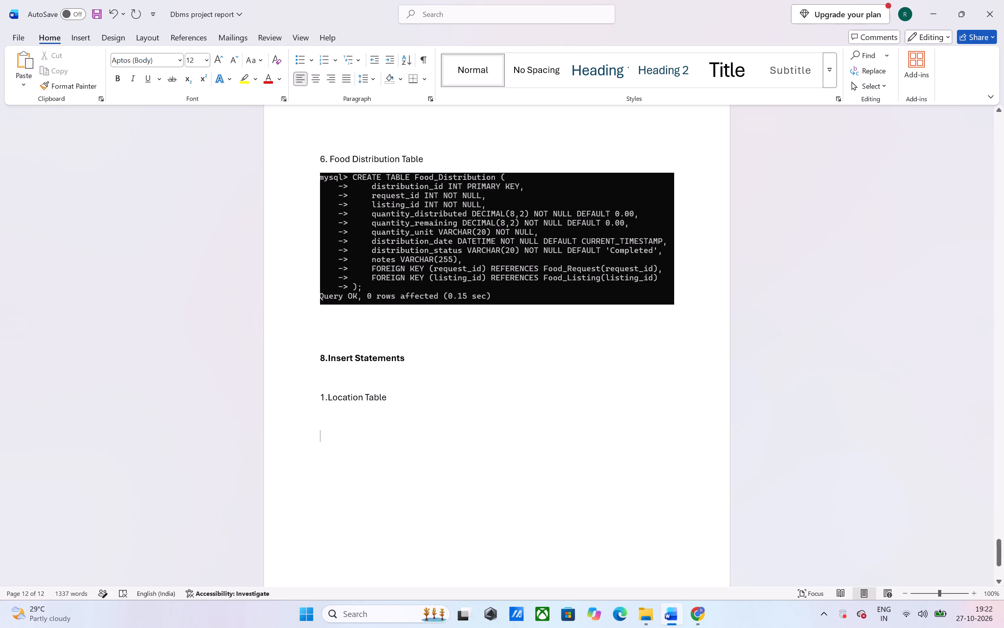
pyautogui.press('BackSpace')
# Copy image 7 from the Dbms project folder in File Explorer and paste it below "1.Location Table" in the Word report.
pyautogui.scroll(-7, 375, 400)
pyautogui.scroll(-4, 510, 430)
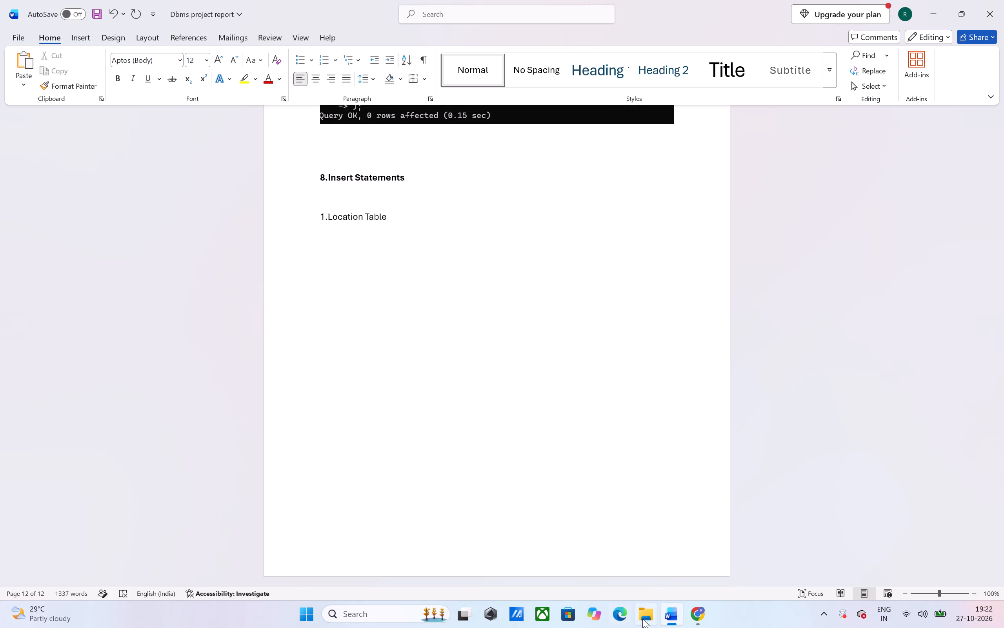
pyautogui.click(642, 619)
pyautogui.click(498, 157)
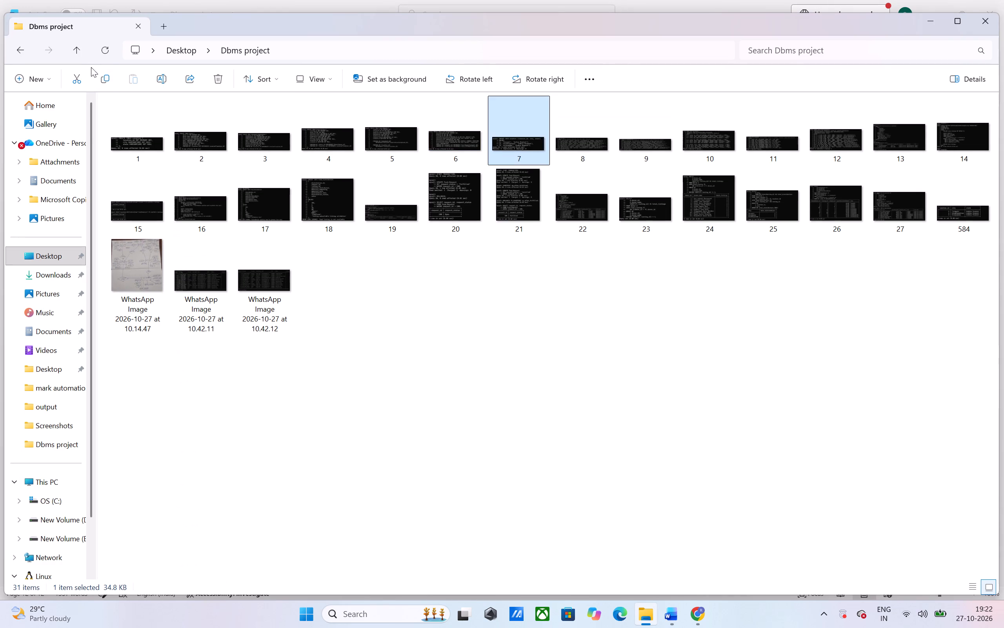
pyautogui.click(99, 71)
pyautogui.click(670, 605)
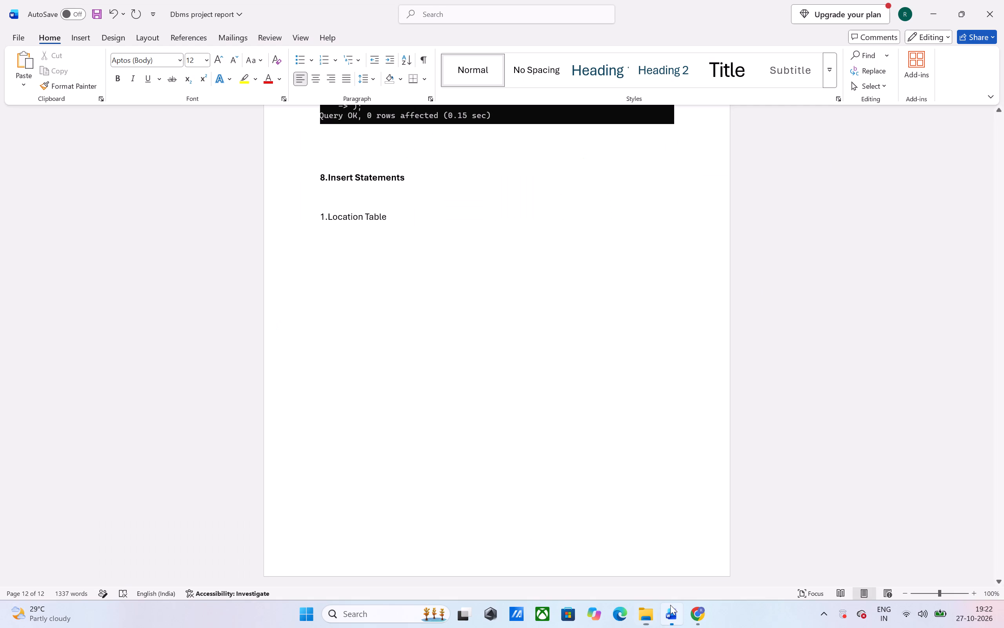
pyautogui.hotkey('ctrl', 'v')
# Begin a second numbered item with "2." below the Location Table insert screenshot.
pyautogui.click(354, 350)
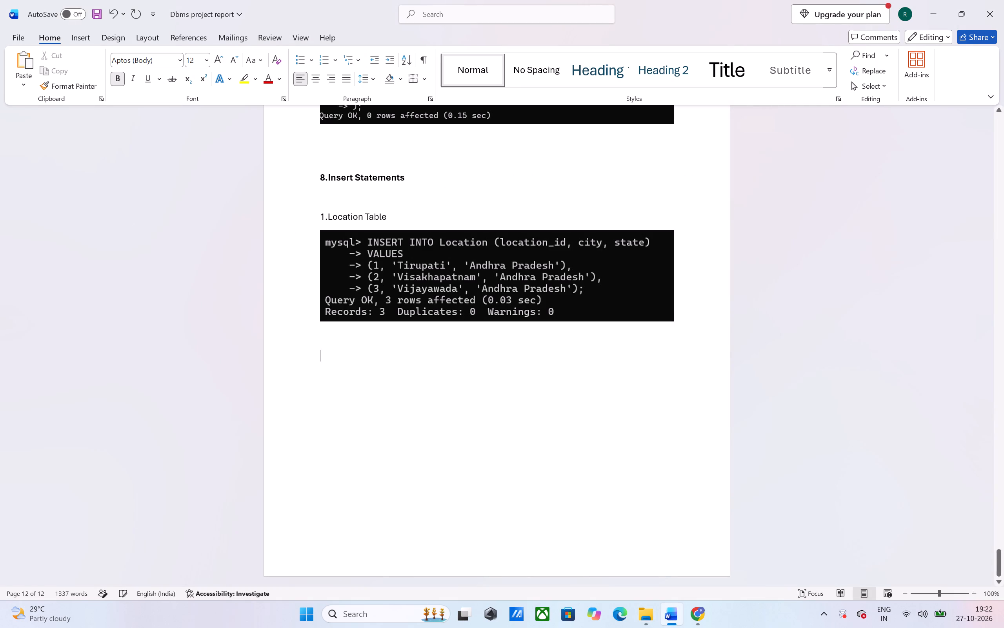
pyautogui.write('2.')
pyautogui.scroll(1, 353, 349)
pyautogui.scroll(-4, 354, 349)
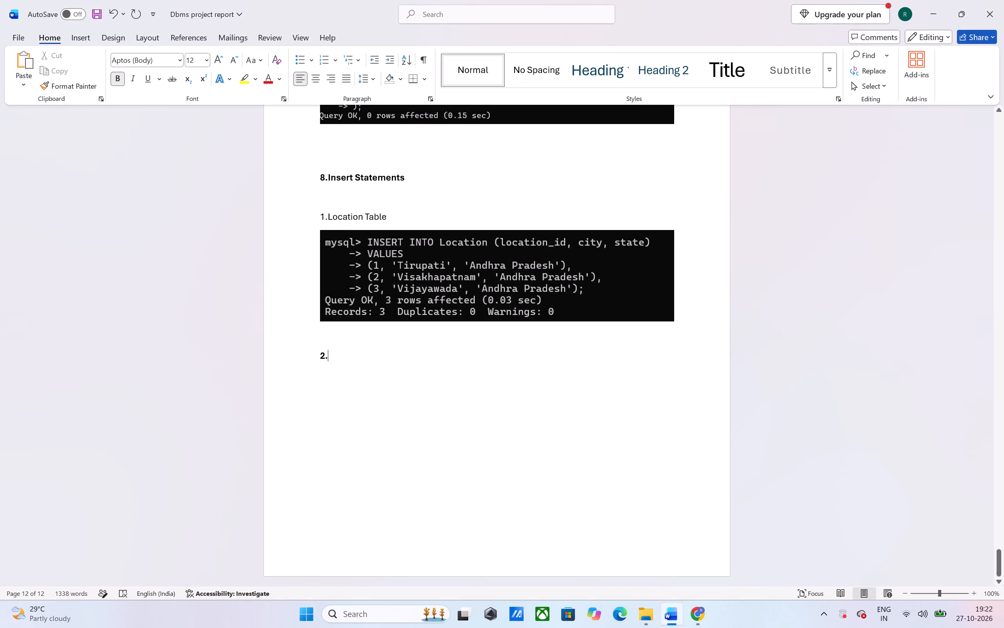
# Delete the blank line above "1.Location Table" and the blank line between its screenshot and "2.".
pyautogui.click(318, 218)
pyautogui.press('BackSpace')
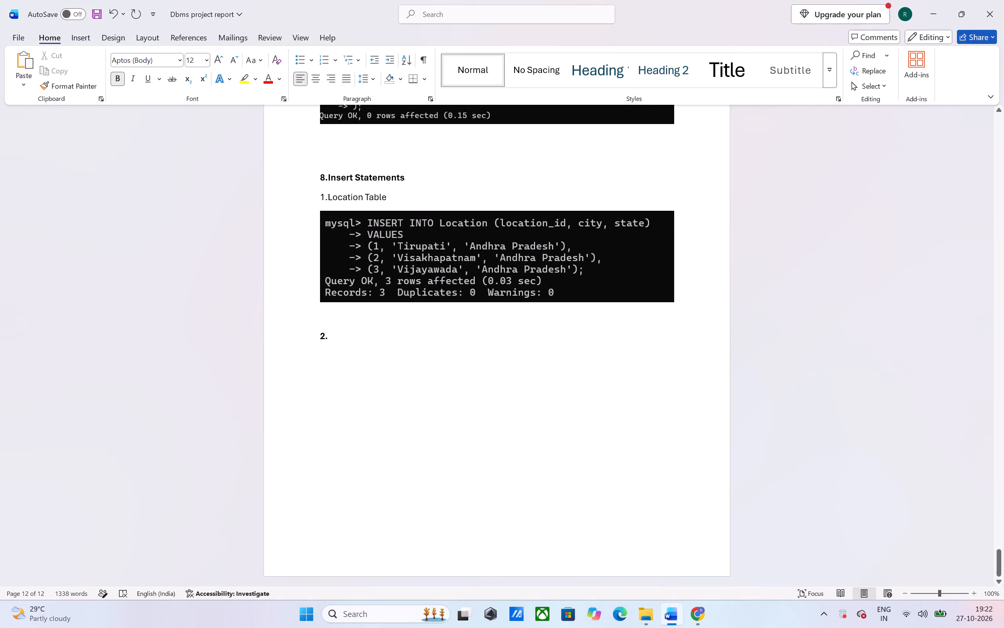
pyautogui.scroll(-4, 346, 386)
pyautogui.click(344, 332)
pyautogui.click(318, 330)
pyautogui.press('BackSpace')
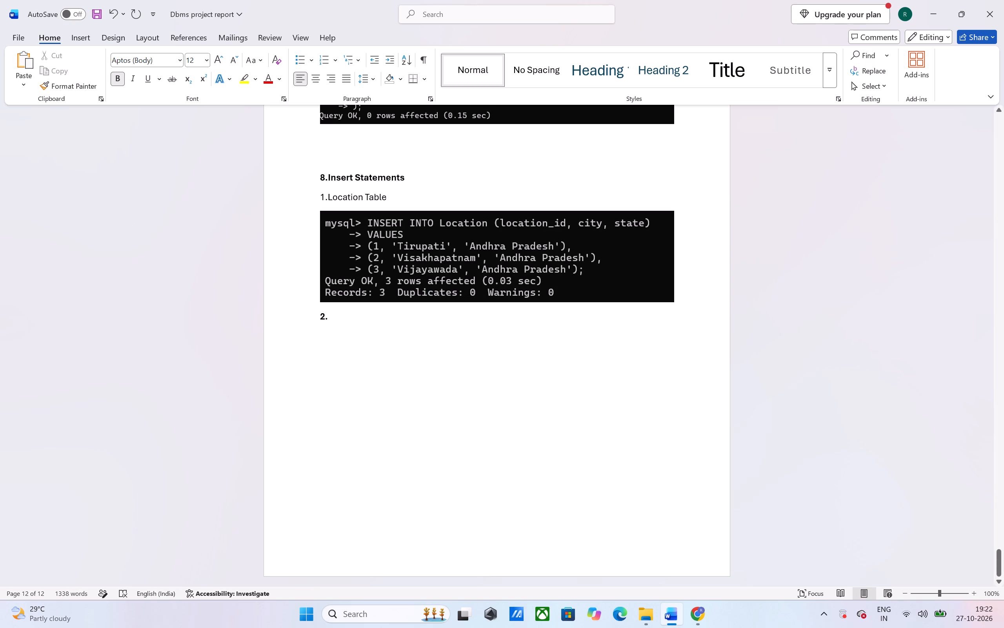
# Replace the bold "2." with the non-bold subheading "2.Donor" and add a new line below it.
pyautogui.click(336, 319)
pyautogui.click(118, 77)
pyautogui.press('BackSpace')
pyautogui.press('BackSpace')
pyautogui.write('2.')
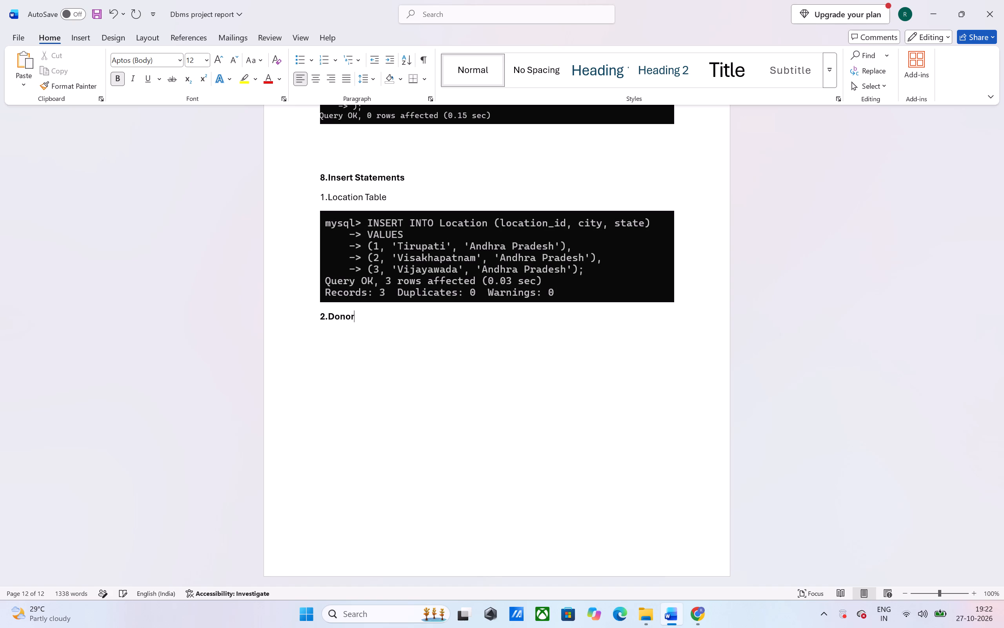
pyautogui.moveTo(318, 316); pyautogui.dragTo(331, 316)
pyautogui.moveTo(331, 316); pyautogui.dragTo(348, 316)
pyautogui.click(118, 81)
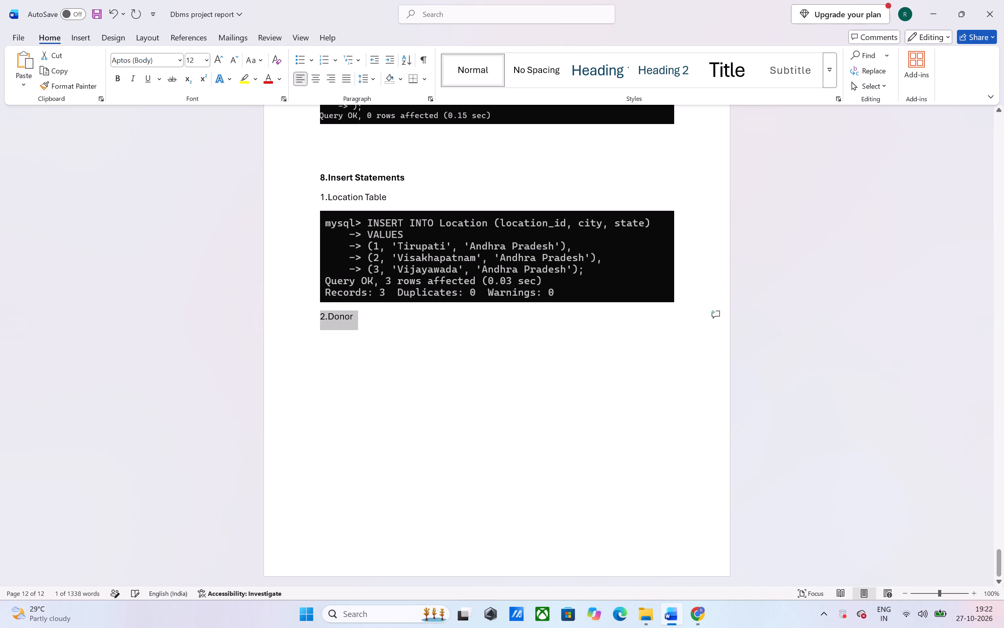
pyautogui.click(359, 323)
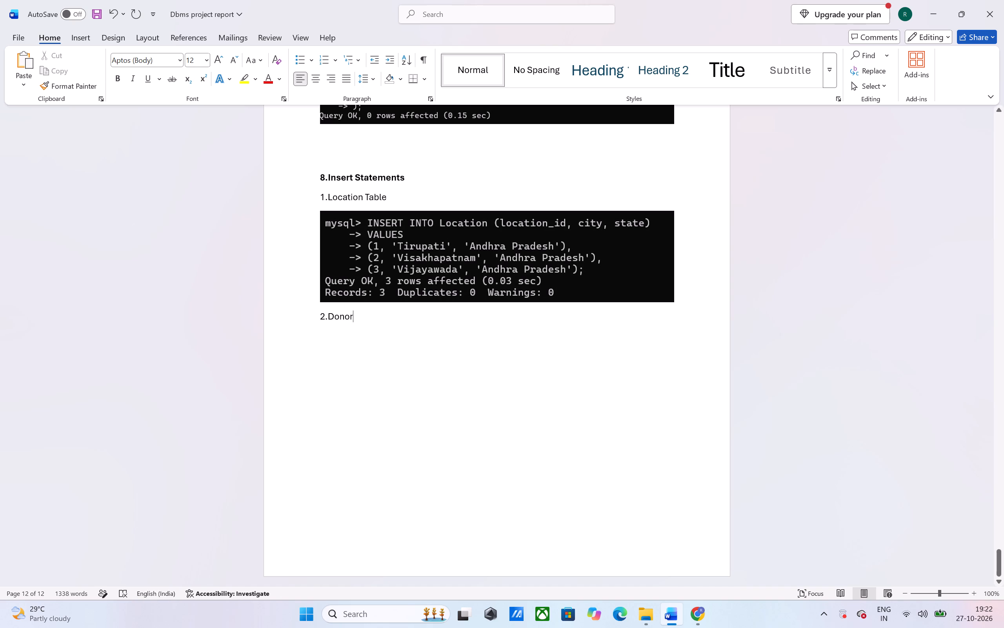
pyautogui.press('Return')
# Copy image 8 from the Dbms project folder in File Explorer and paste it below "2.Donor" in the Word report.
pyautogui.click(645, 610)
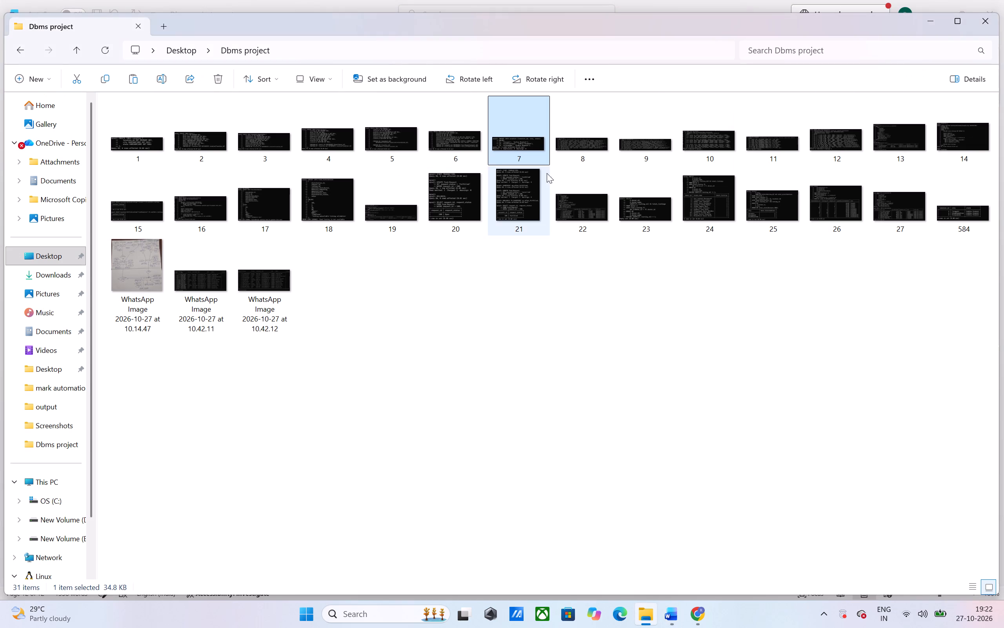
pyautogui.click(562, 152)
pyautogui.click(100, 75)
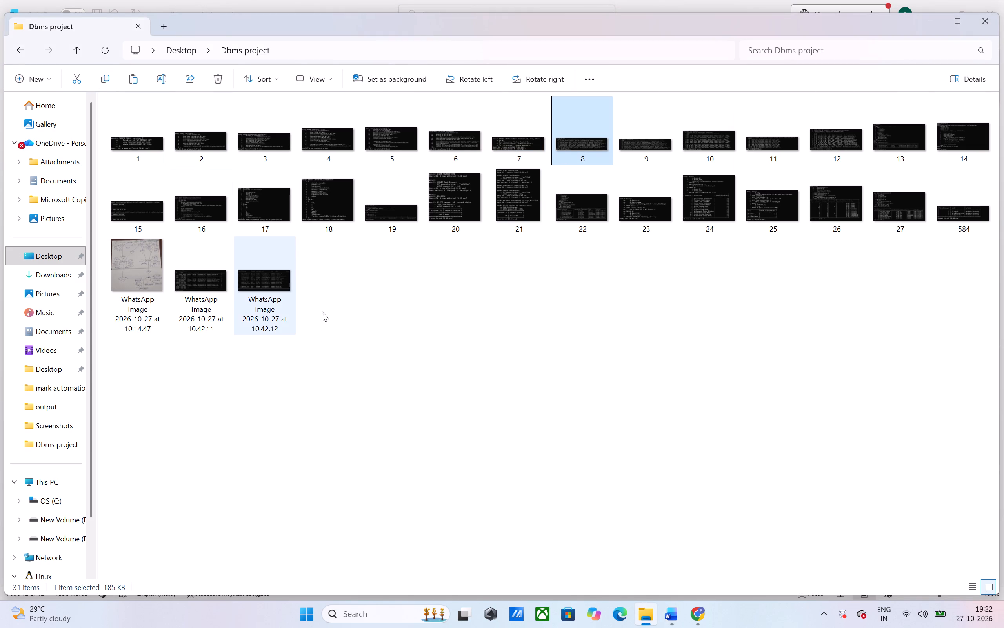
pyautogui.click(667, 613)
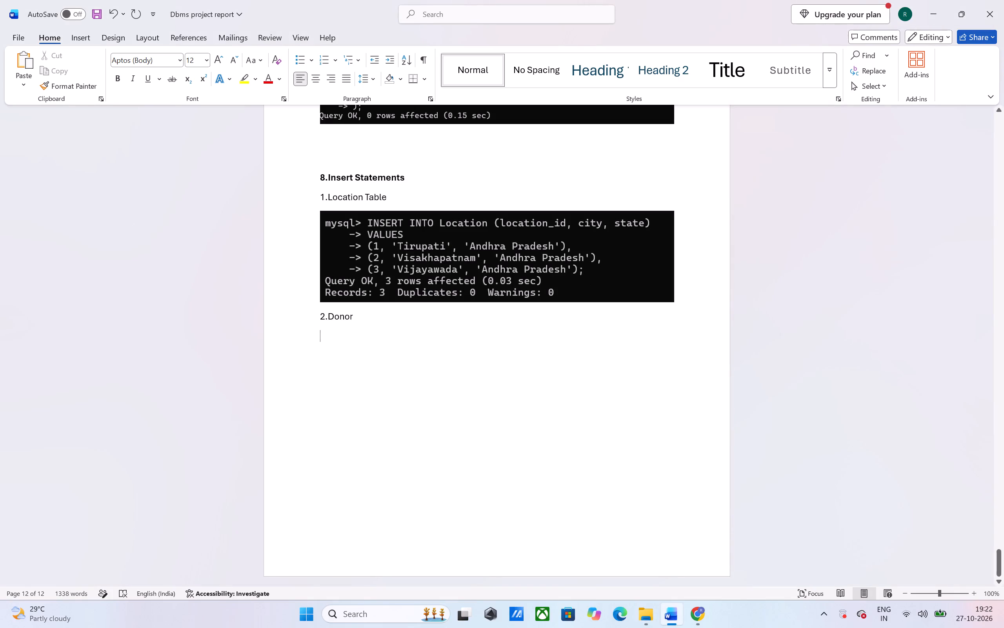
pyautogui.hotkey('ctrl', 'v')
# Enlarge the Donor insert screenshot to nearly double its height and slightly wider than the Location screenshot.
pyautogui.click(439, 387)
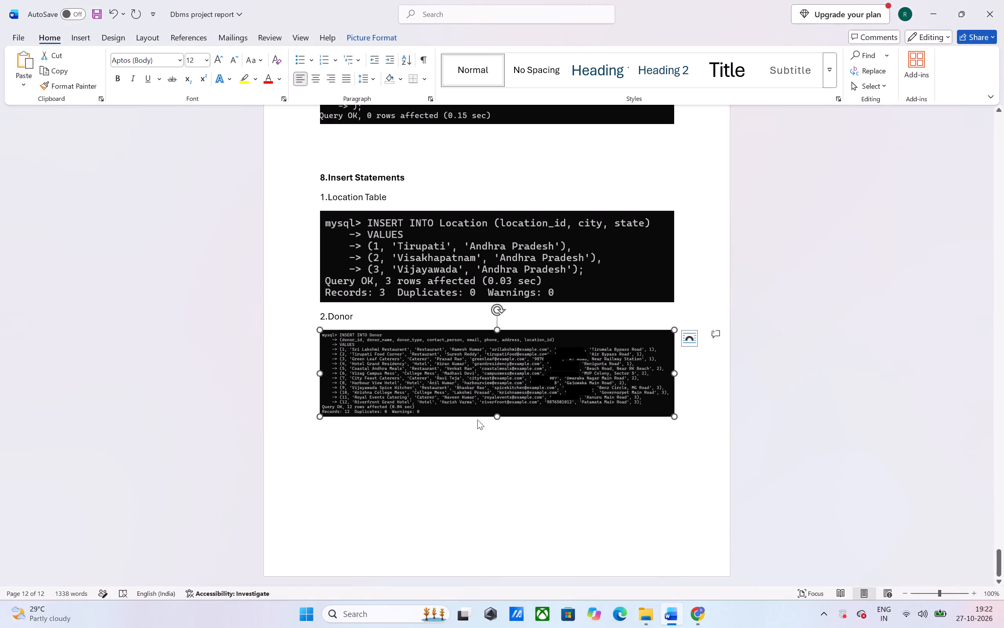
pyautogui.moveTo(497, 416); pyautogui.dragTo(502, 474)
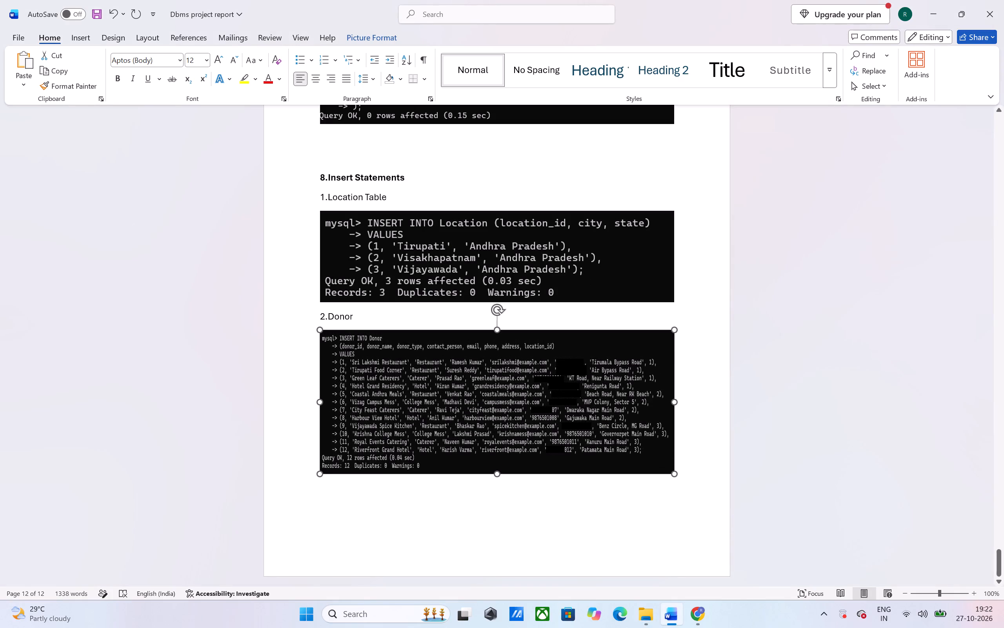
pyautogui.moveTo(319, 403); pyautogui.dragTo(309, 403)
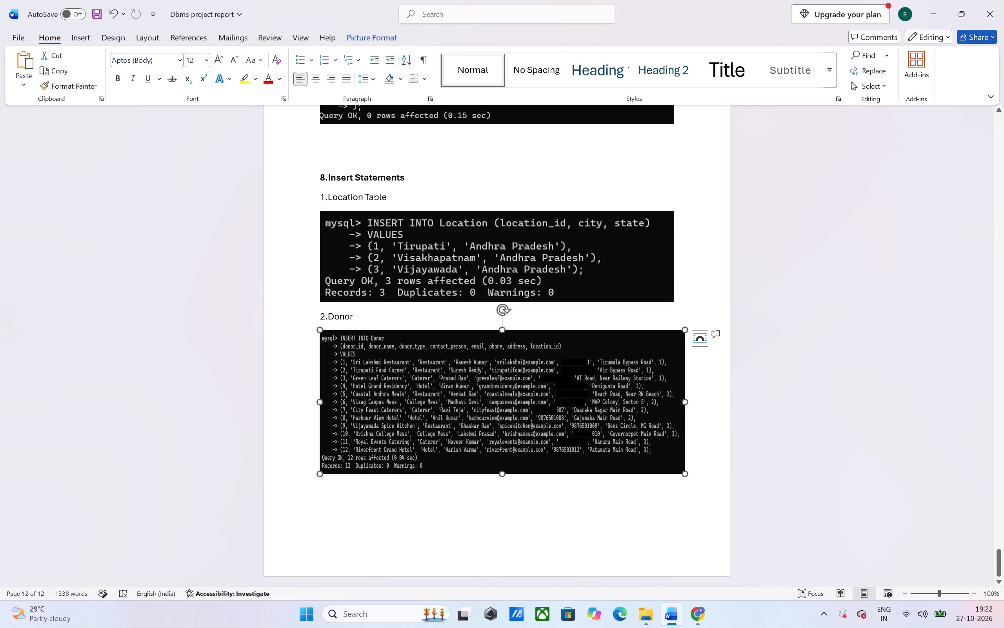
pyautogui.moveTo(687, 399); pyautogui.dragTo(693, 398)
pyautogui.moveTo(506, 476); pyautogui.dragTo(509, 490)
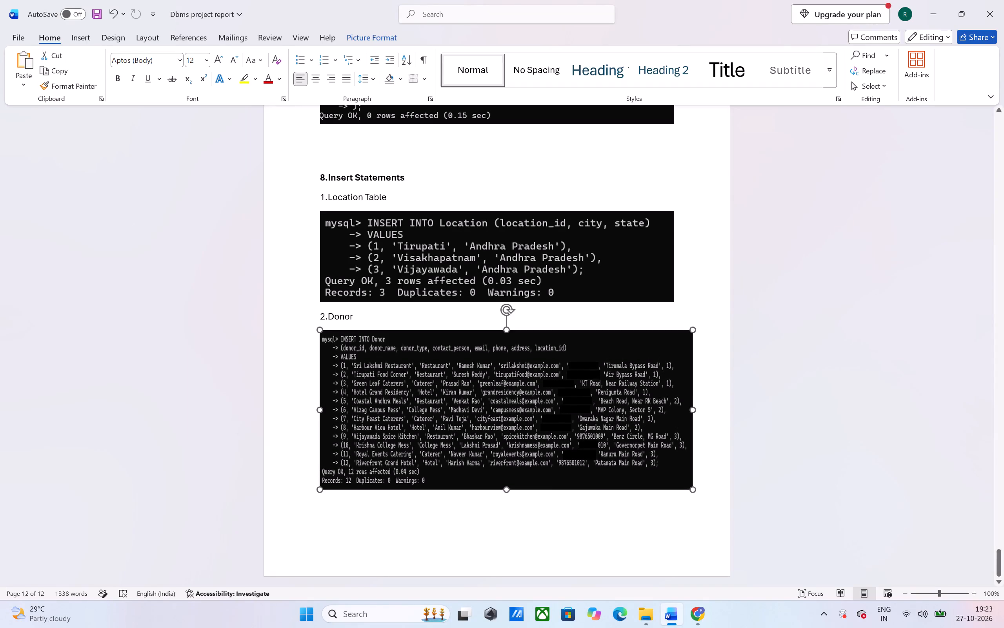
pyautogui.moveTo(509, 490); pyautogui.dragTo(509, 495)
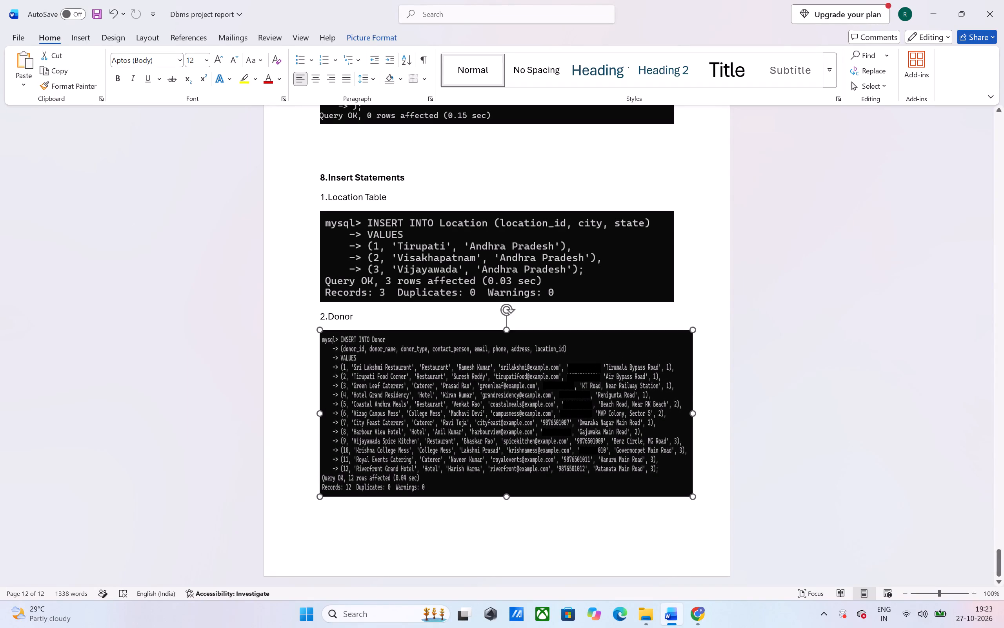
pyautogui.moveTo(693, 329); pyautogui.dragTo(697, 323)
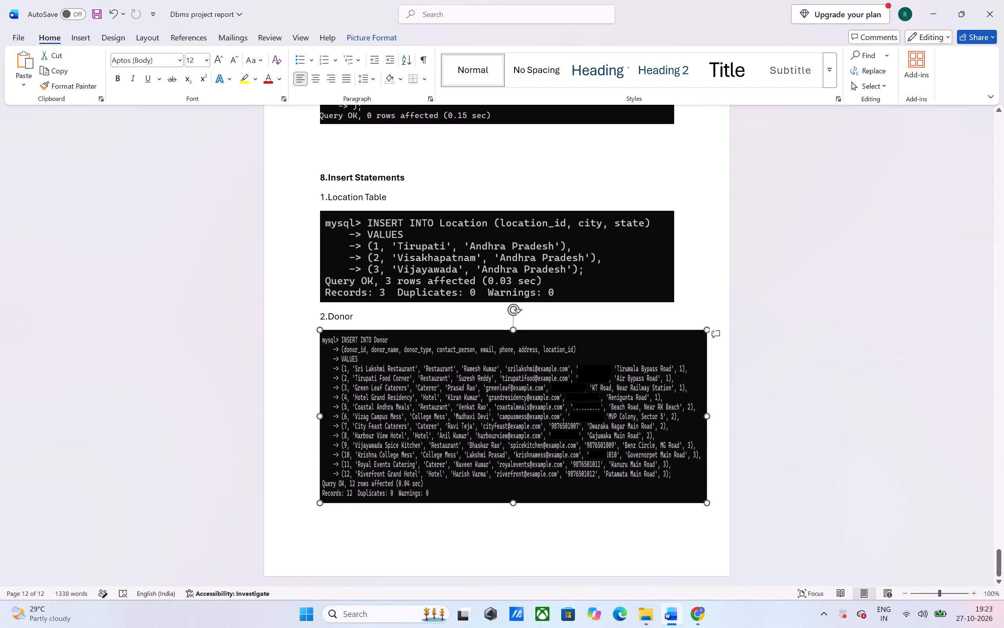
pyautogui.moveTo(697, 323); pyautogui.dragTo(689, 329)
pyautogui.moveTo(321, 410); pyautogui.dragTo(322, 410)
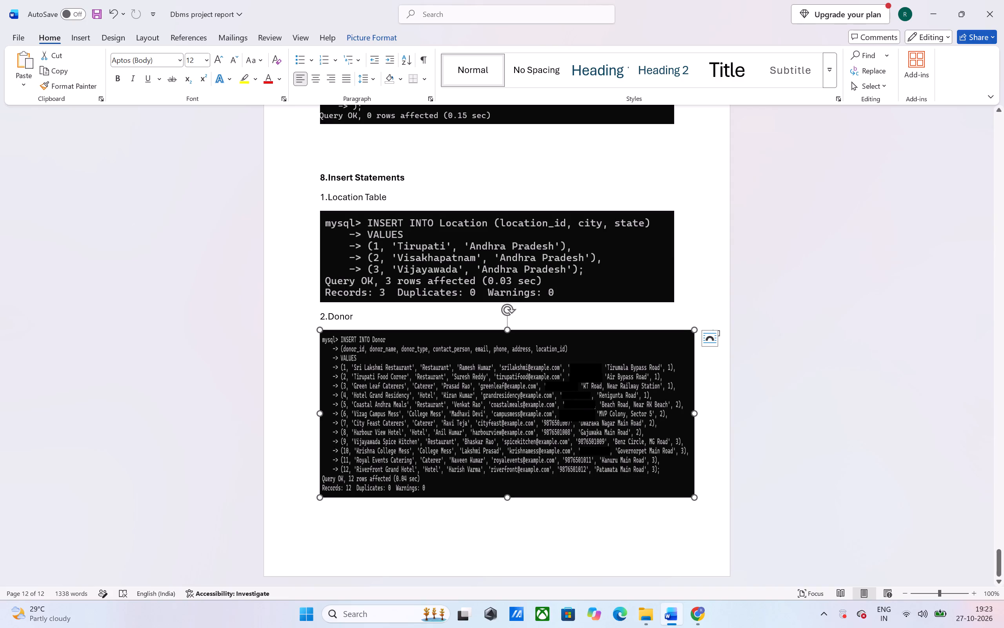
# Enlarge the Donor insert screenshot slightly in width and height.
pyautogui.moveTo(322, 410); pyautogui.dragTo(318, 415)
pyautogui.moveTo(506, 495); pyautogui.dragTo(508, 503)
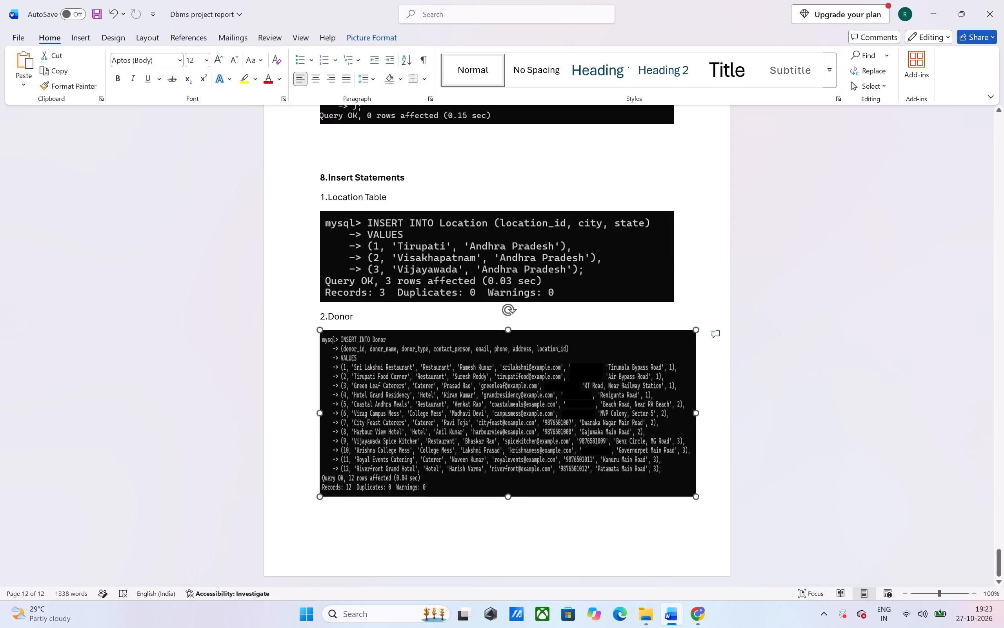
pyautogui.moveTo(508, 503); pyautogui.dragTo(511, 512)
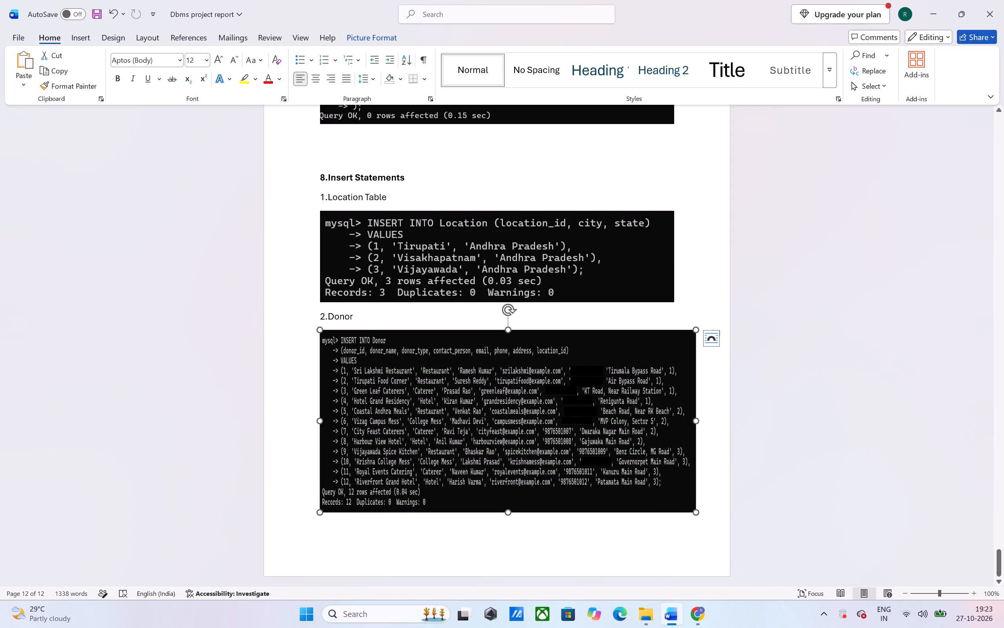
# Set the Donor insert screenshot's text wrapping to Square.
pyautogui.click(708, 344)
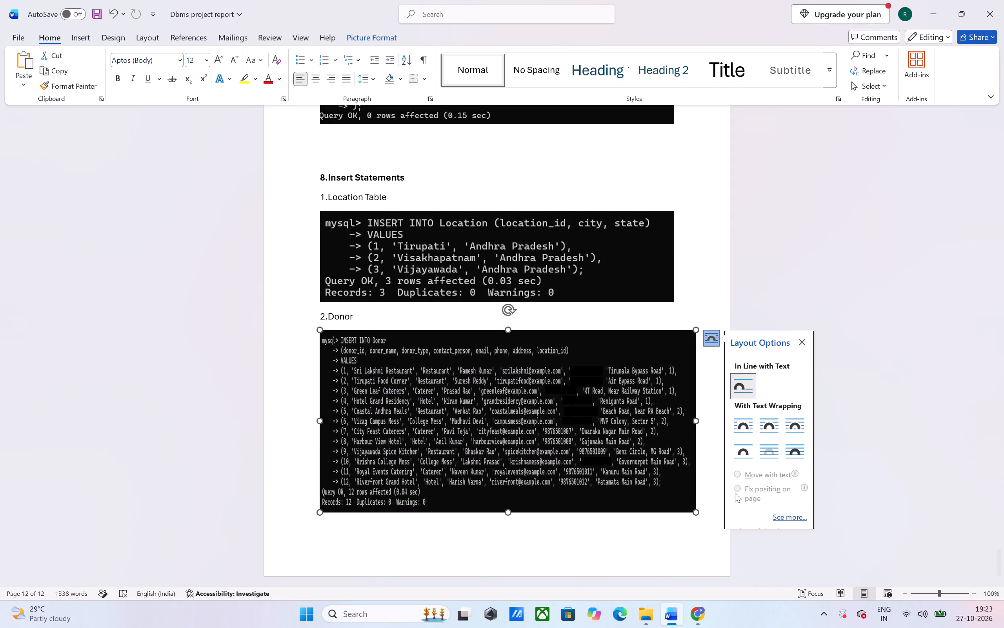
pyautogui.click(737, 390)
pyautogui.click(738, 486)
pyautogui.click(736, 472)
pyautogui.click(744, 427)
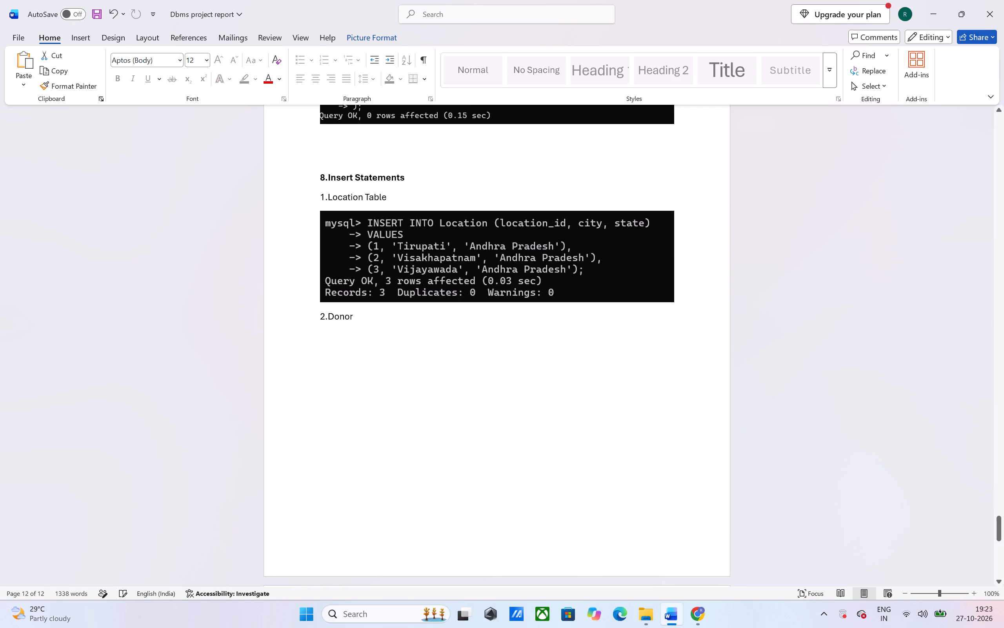
# Add a new line below "2.Donor" and paste the Donor insert screenshot there again.
pyautogui.scroll(-6, 466, 343)
pyautogui.scroll(-4, 356, 343)
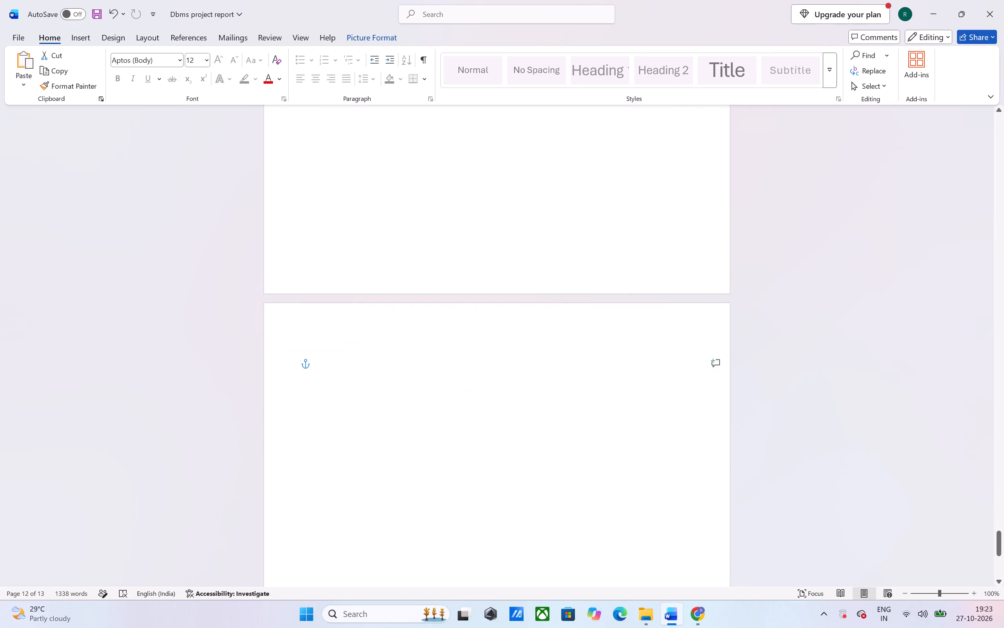
pyautogui.click(316, 377)
pyautogui.scroll(6, 320, 316)
pyautogui.click(329, 252)
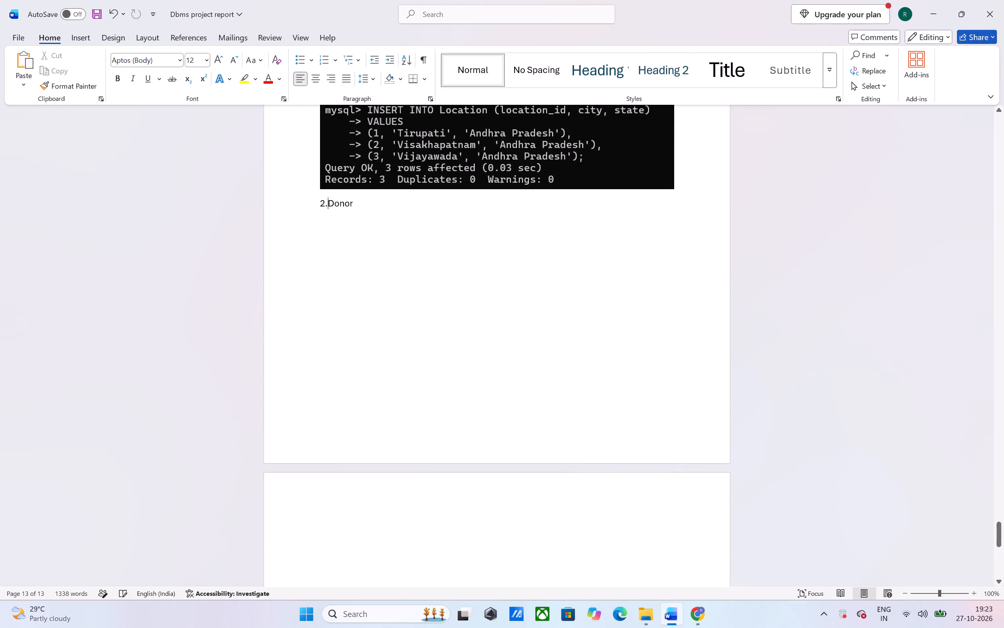
pyautogui.click(332, 237)
pyautogui.click(353, 212)
pyautogui.press('Return')
pyautogui.hotkey('ctrl', 'v')
# Set the pasted Donor screenshot's layout to In Front of Text with its position fixed on the page.
pyautogui.click(436, 255)
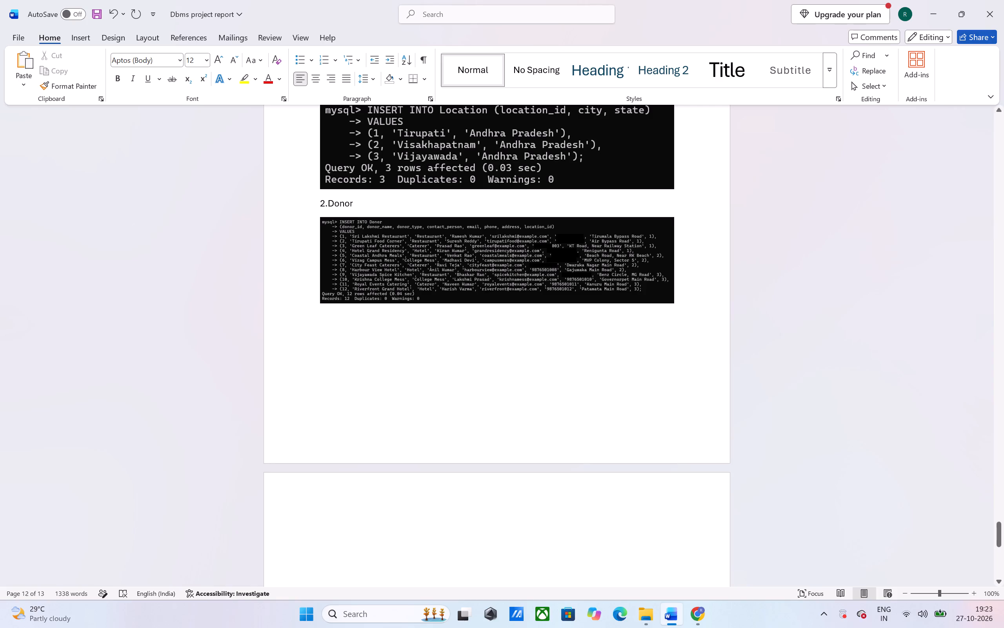
pyautogui.click(689, 228)
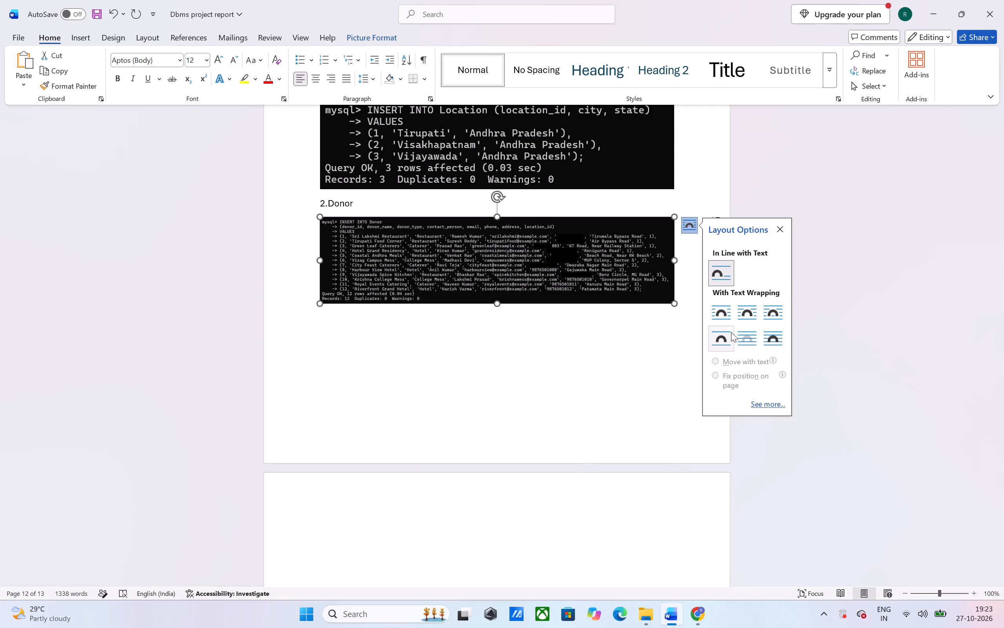
pyautogui.click(768, 407)
pyautogui.click(616, 153)
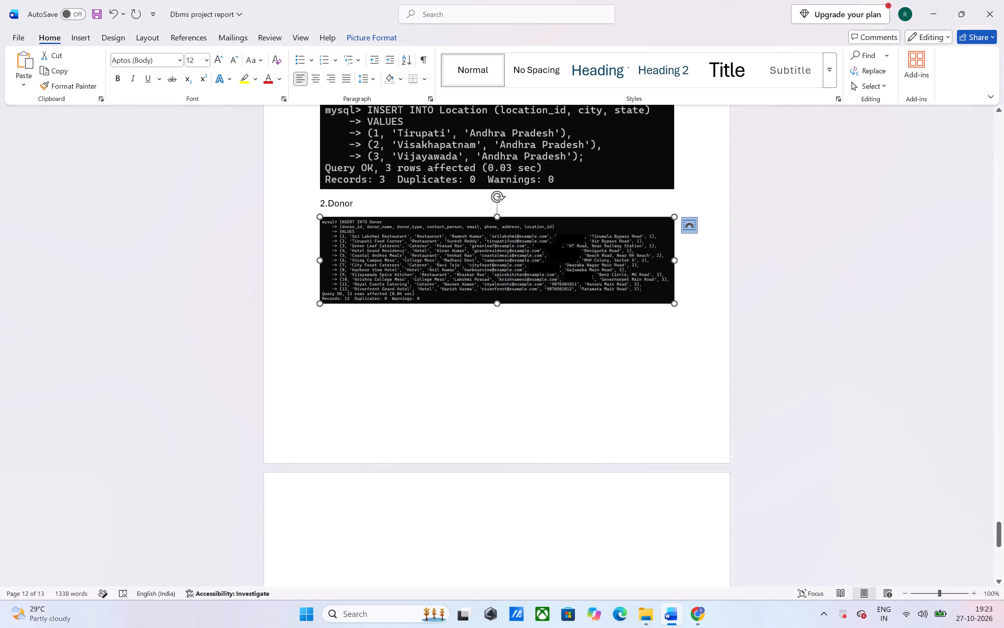
pyautogui.click(697, 226)
pyautogui.click(685, 220)
pyautogui.click(713, 279)
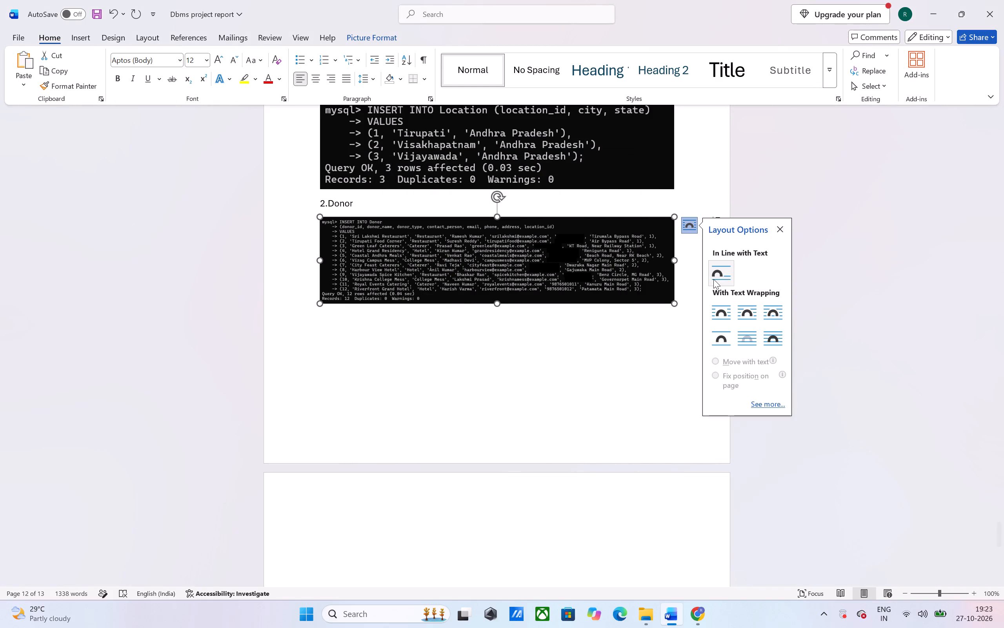
pyautogui.click(714, 272)
pyautogui.click(722, 352)
pyautogui.click(766, 343)
pyautogui.click(719, 374)
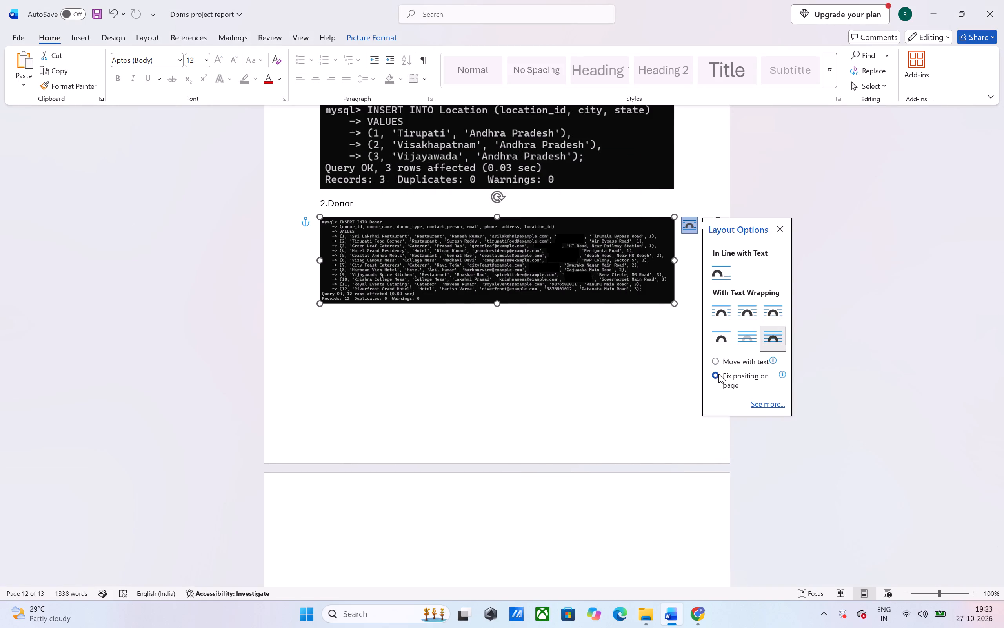
pyautogui.click(820, 385)
# Stretch the Donor screenshot to about double its height and widen it slightly past both text margins.
pyautogui.click(542, 308)
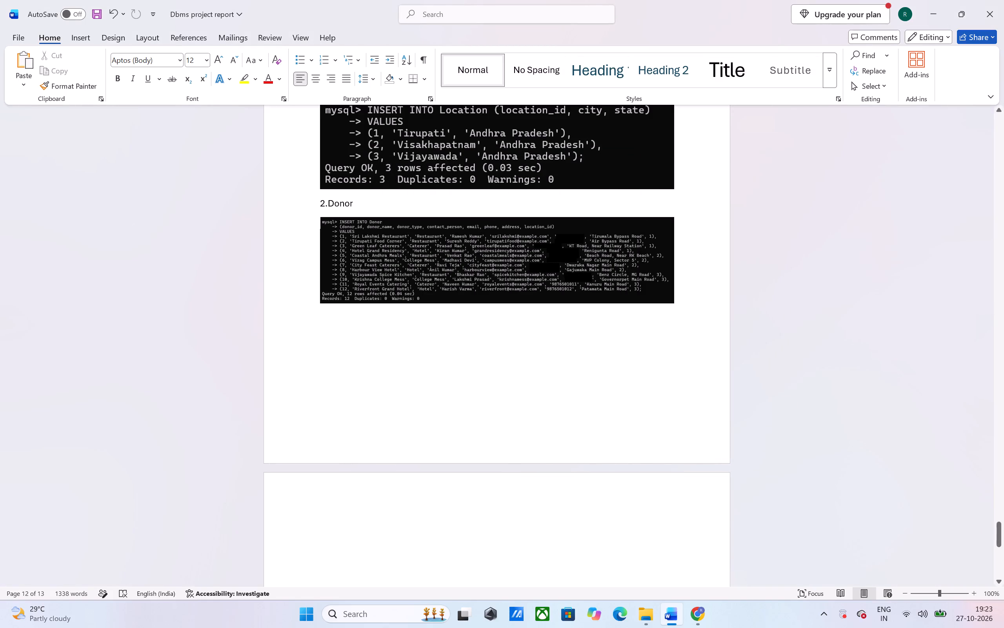
pyautogui.moveTo(490, 300); pyautogui.dragTo(495, 310)
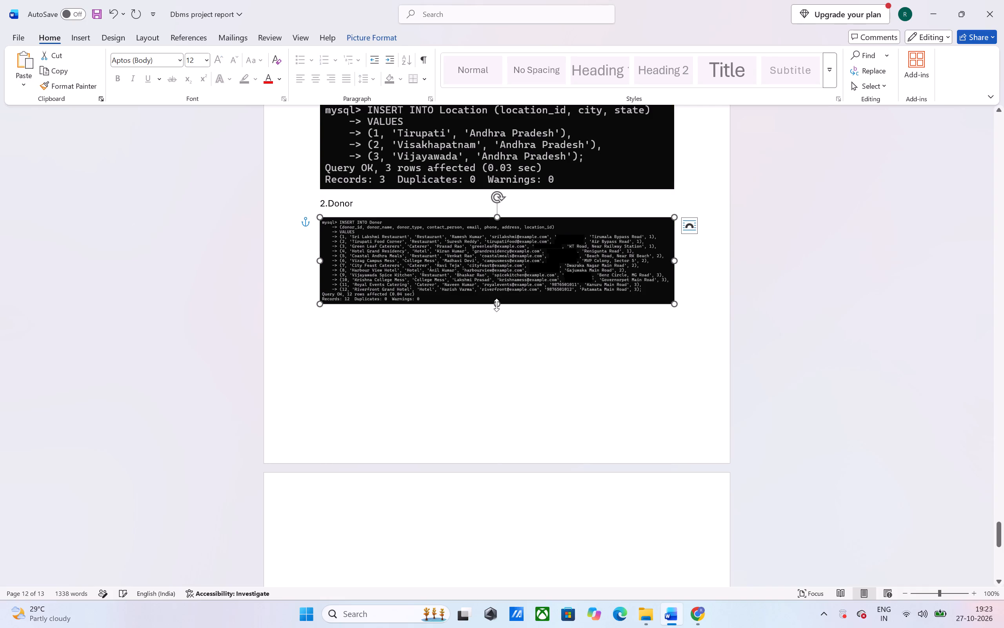
pyautogui.moveTo(497, 305); pyautogui.dragTo(495, 400)
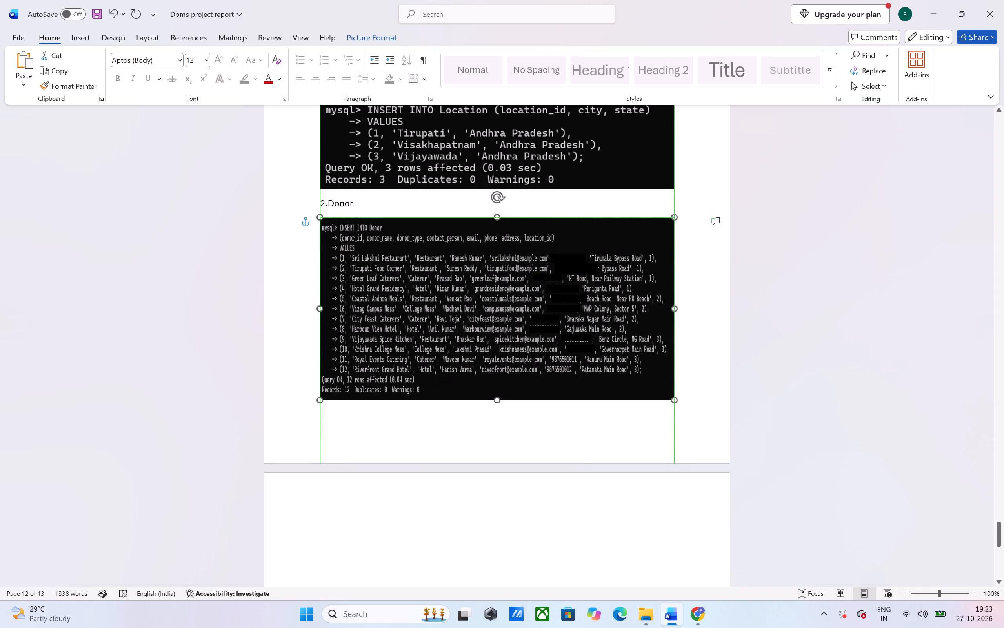
pyautogui.moveTo(495, 400); pyautogui.dragTo(504, 380)
pyautogui.moveTo(321, 300); pyautogui.dragTo(315, 300)
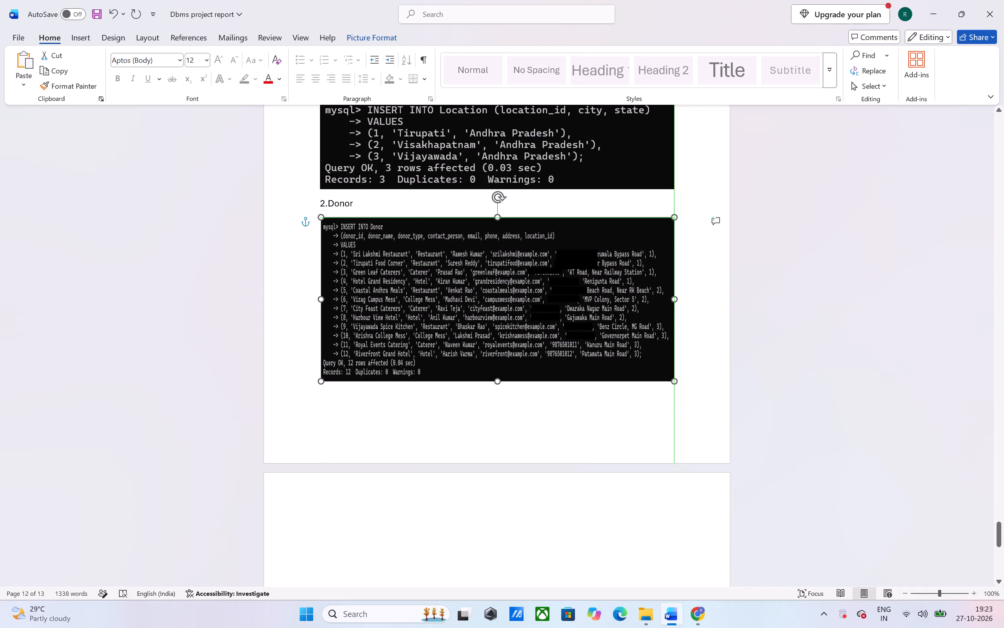
pyautogui.moveTo(315, 300); pyautogui.dragTo(305, 301)
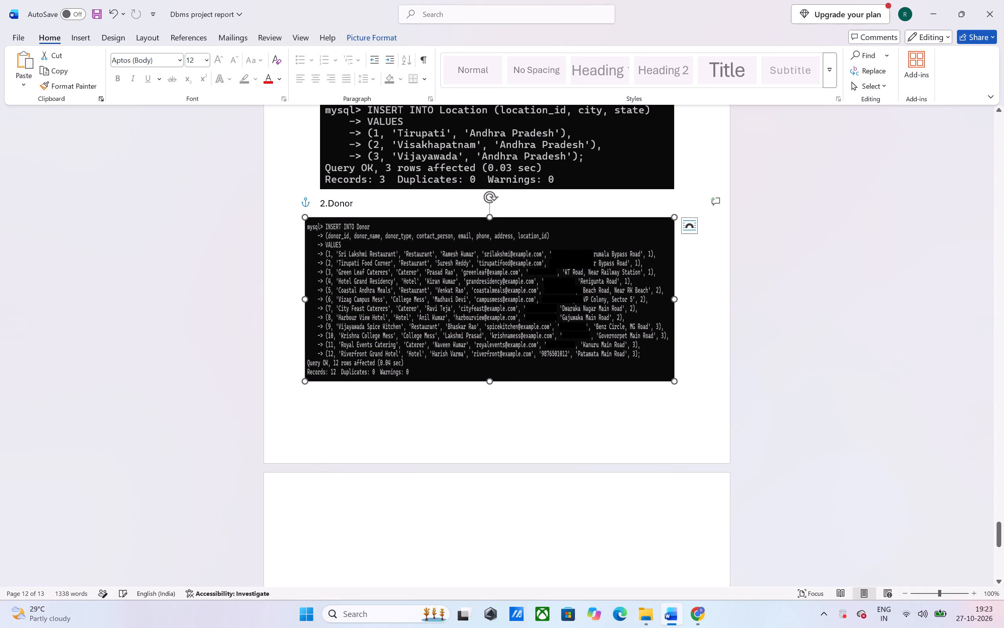
pyautogui.moveTo(489, 380); pyautogui.dragTo(491, 389)
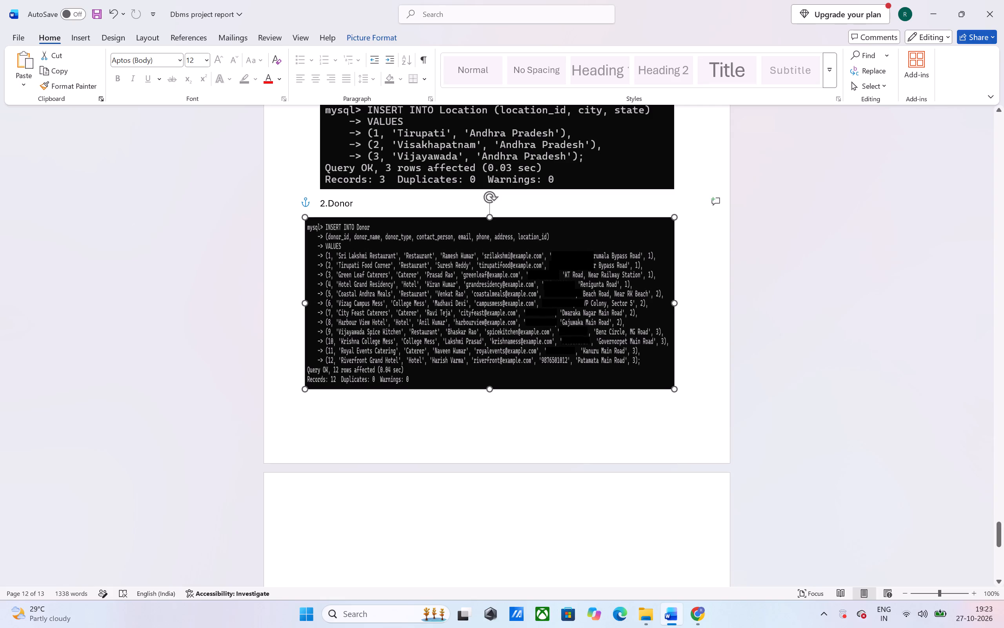
pyautogui.moveTo(491, 389); pyautogui.dragTo(489, 389)
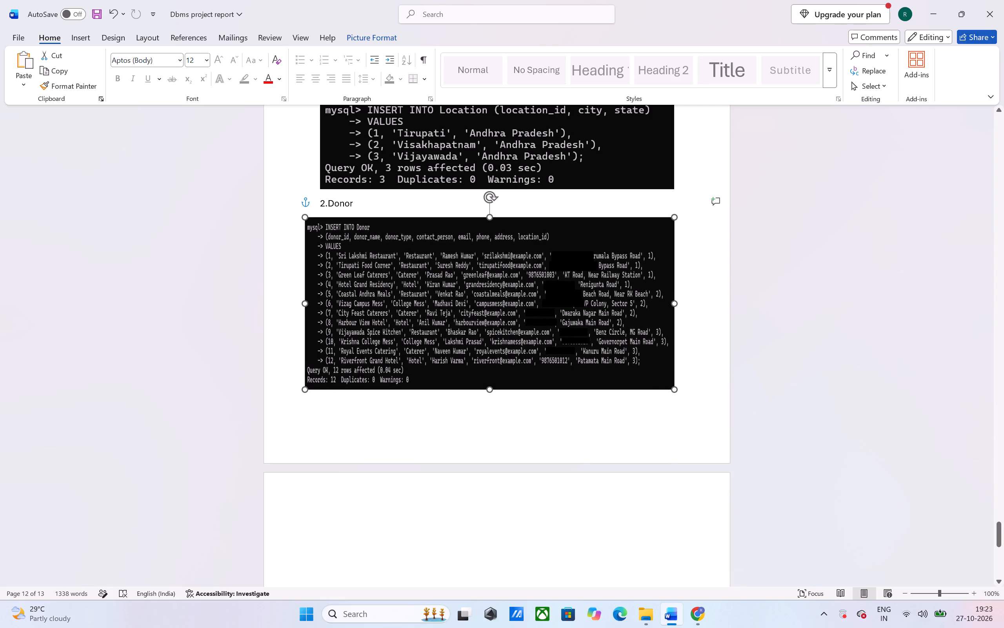
pyautogui.moveTo(489, 389); pyautogui.dragTo(489, 388)
pyautogui.moveTo(675, 303); pyautogui.dragTo(680, 303)
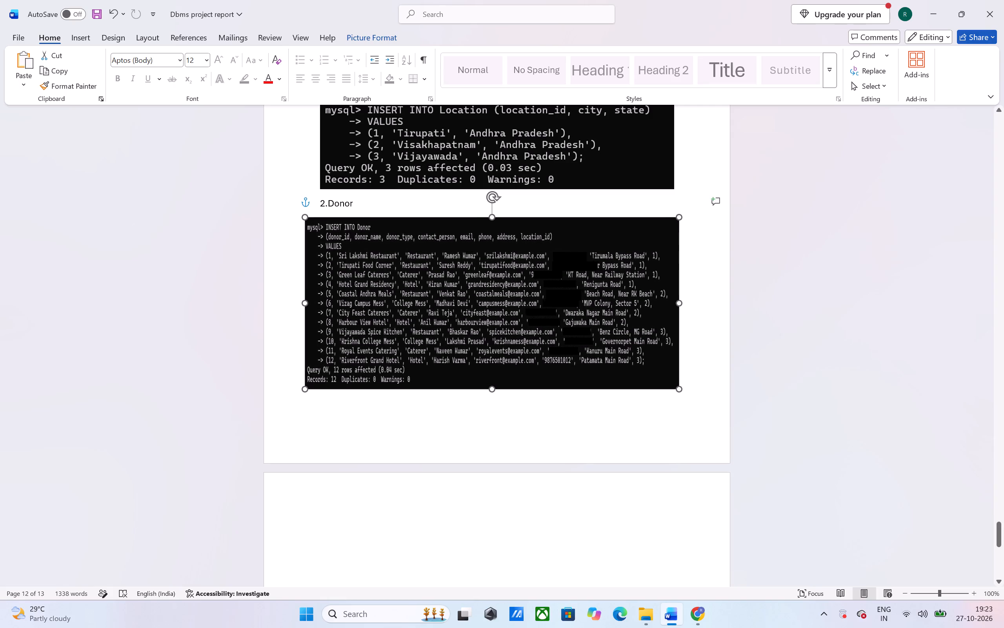
pyautogui.moveTo(680, 303); pyautogui.dragTo(696, 303)
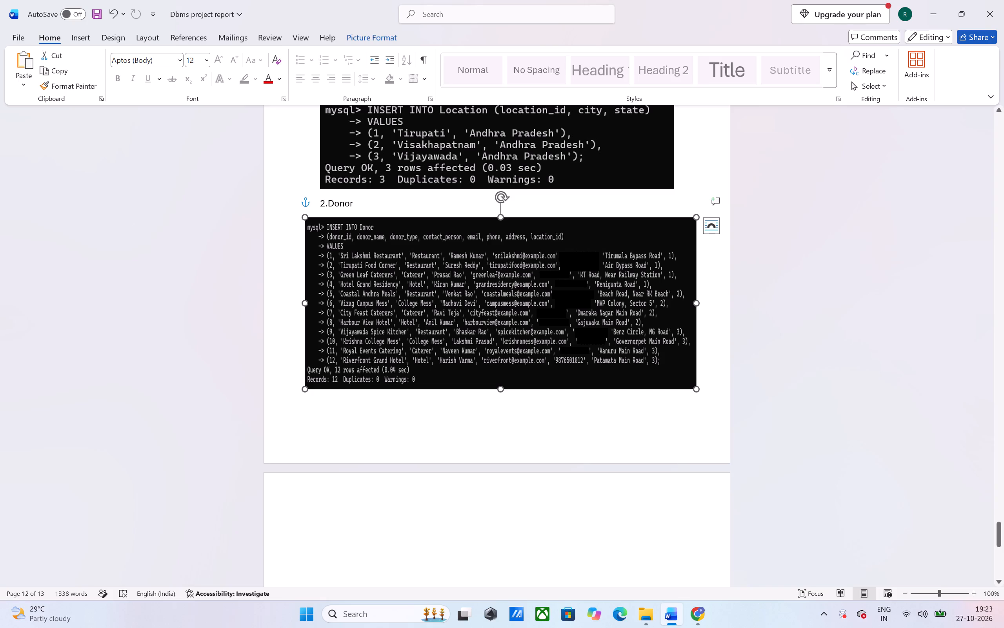
pyautogui.moveTo(501, 387); pyautogui.dragTo(504, 398)
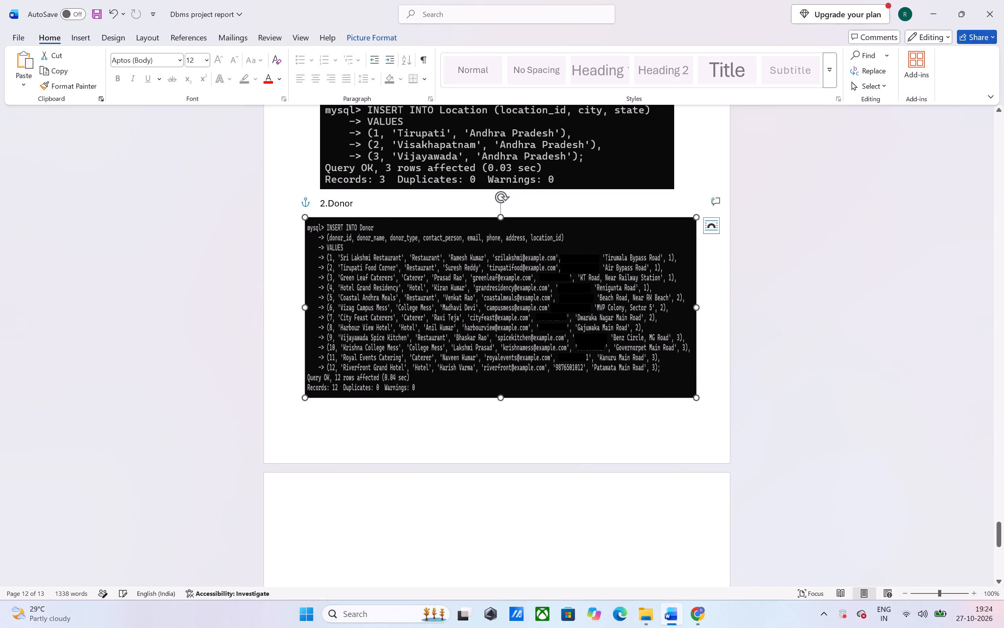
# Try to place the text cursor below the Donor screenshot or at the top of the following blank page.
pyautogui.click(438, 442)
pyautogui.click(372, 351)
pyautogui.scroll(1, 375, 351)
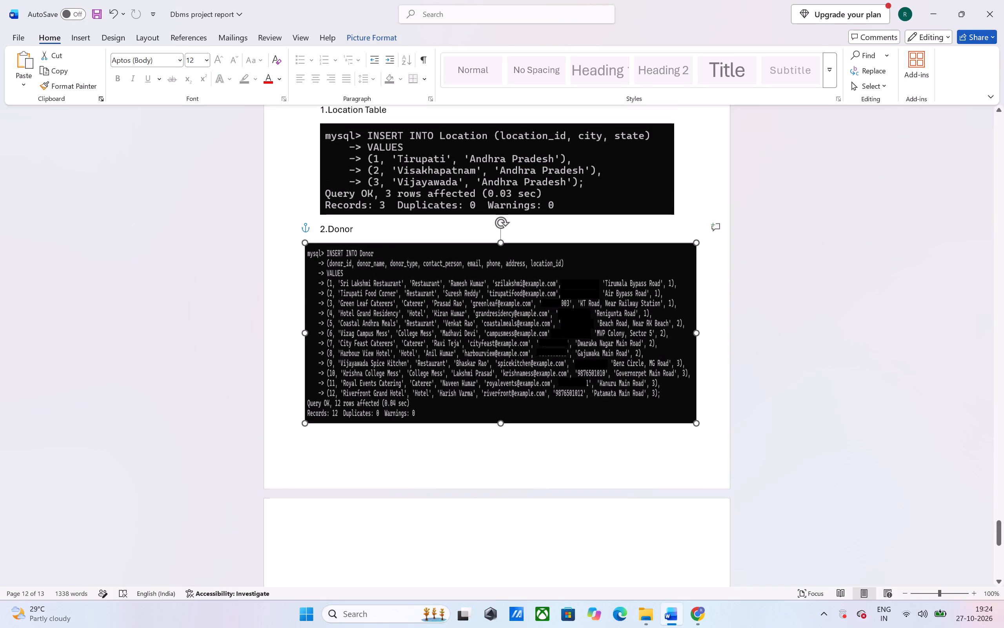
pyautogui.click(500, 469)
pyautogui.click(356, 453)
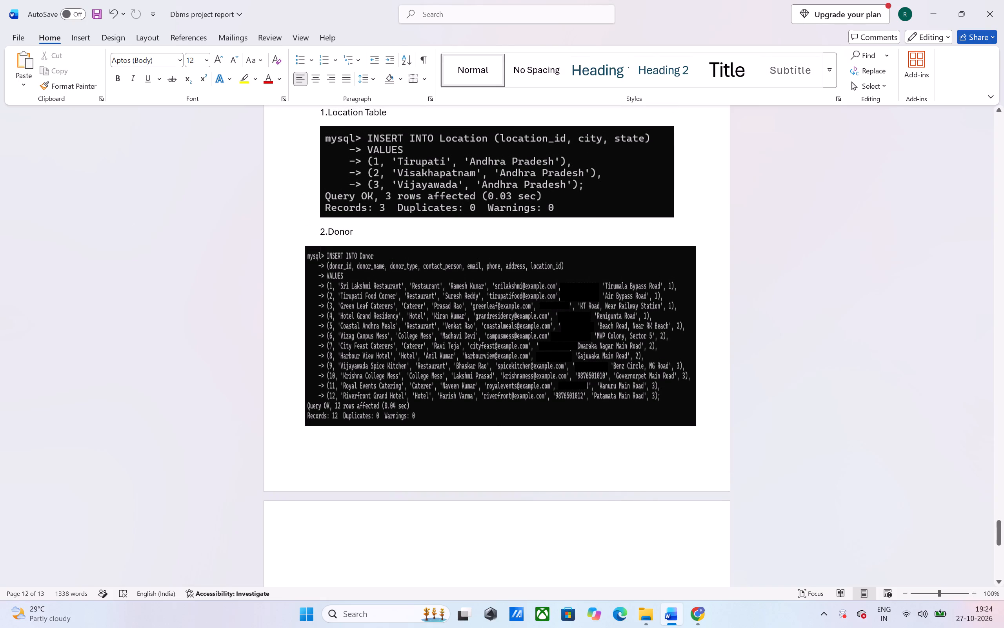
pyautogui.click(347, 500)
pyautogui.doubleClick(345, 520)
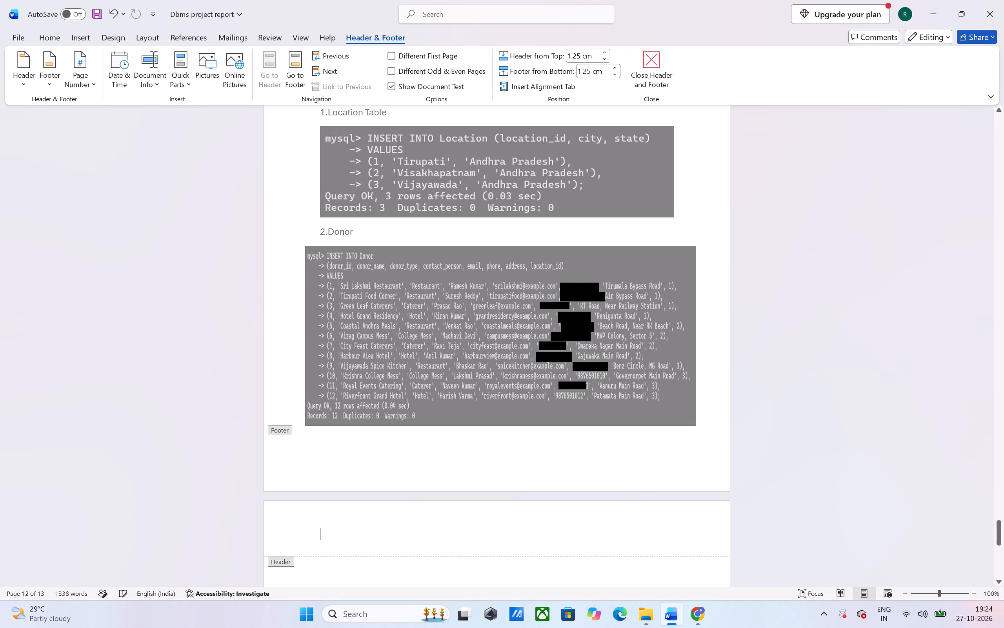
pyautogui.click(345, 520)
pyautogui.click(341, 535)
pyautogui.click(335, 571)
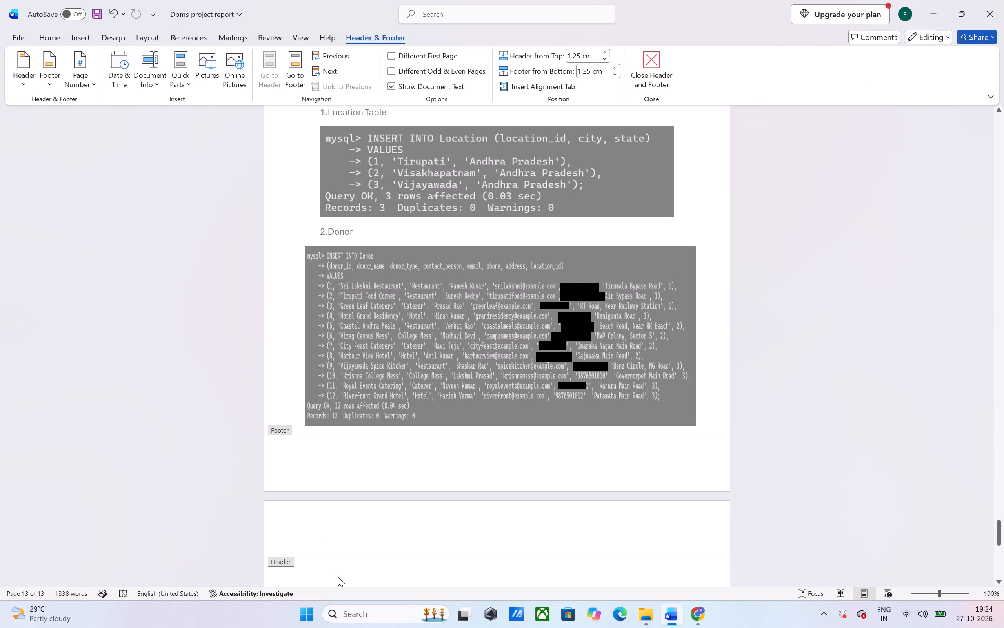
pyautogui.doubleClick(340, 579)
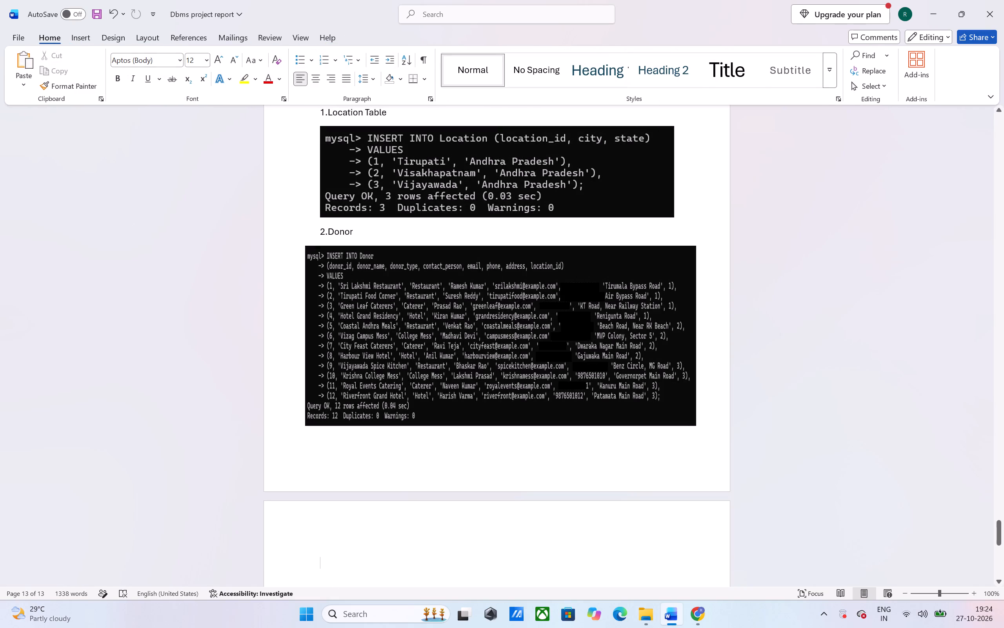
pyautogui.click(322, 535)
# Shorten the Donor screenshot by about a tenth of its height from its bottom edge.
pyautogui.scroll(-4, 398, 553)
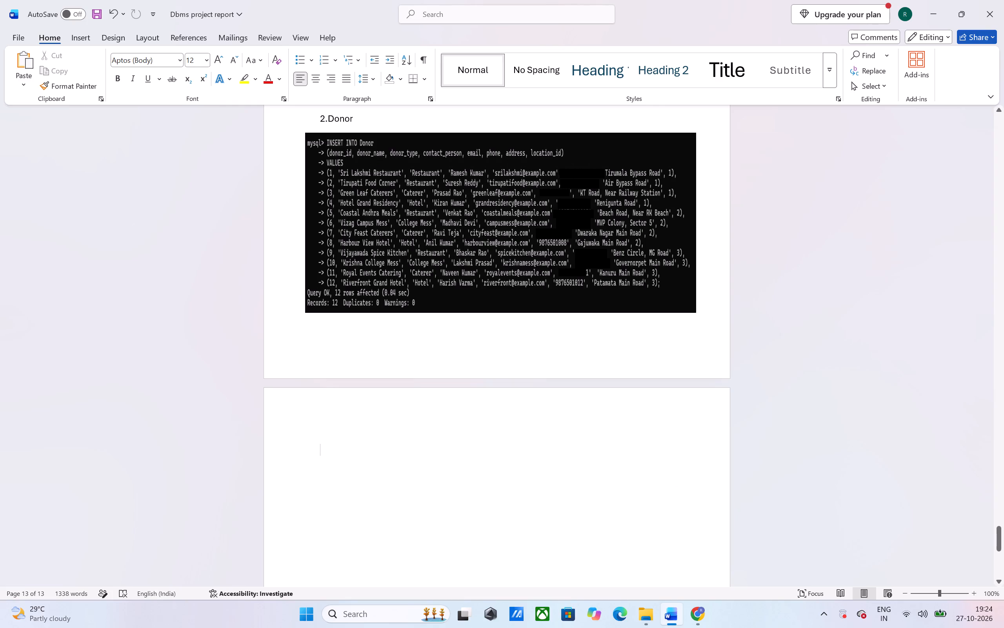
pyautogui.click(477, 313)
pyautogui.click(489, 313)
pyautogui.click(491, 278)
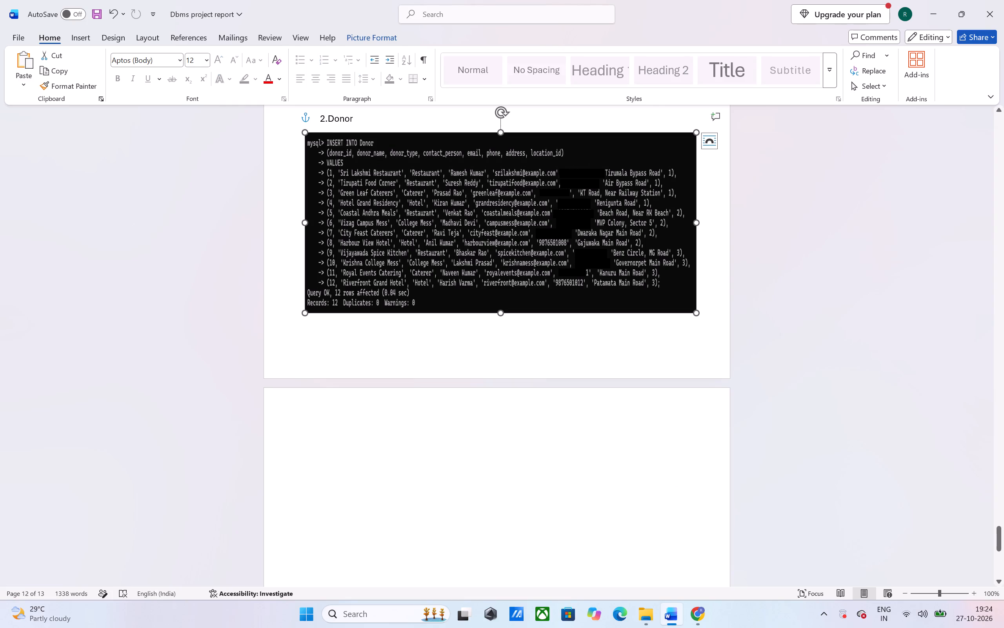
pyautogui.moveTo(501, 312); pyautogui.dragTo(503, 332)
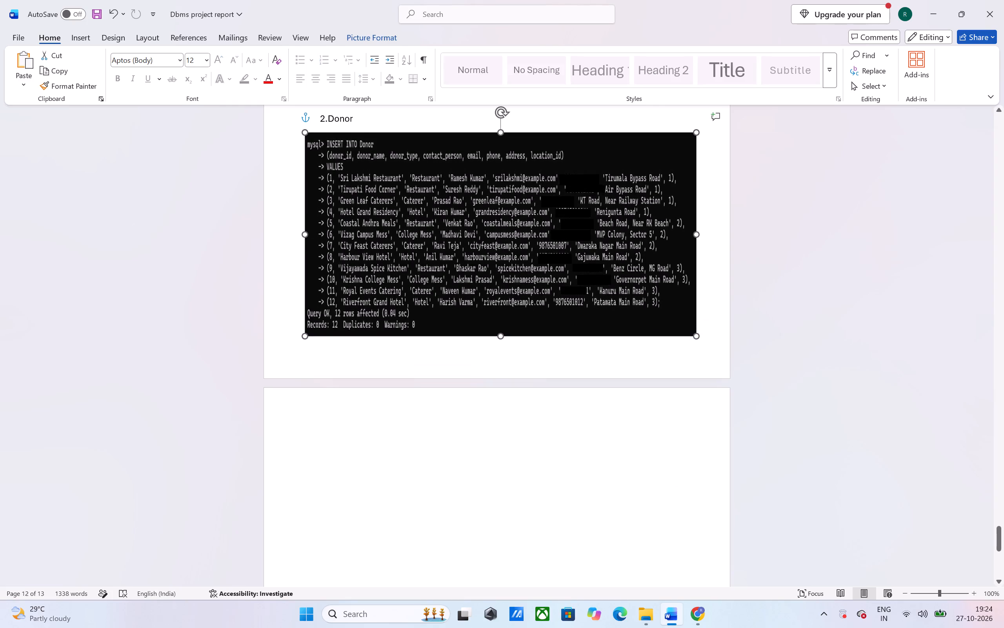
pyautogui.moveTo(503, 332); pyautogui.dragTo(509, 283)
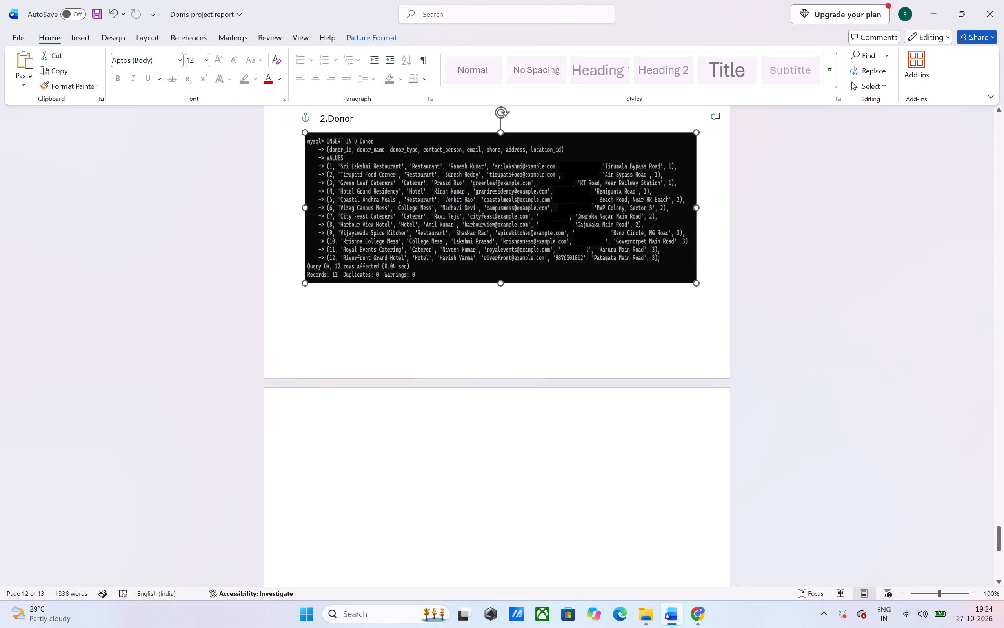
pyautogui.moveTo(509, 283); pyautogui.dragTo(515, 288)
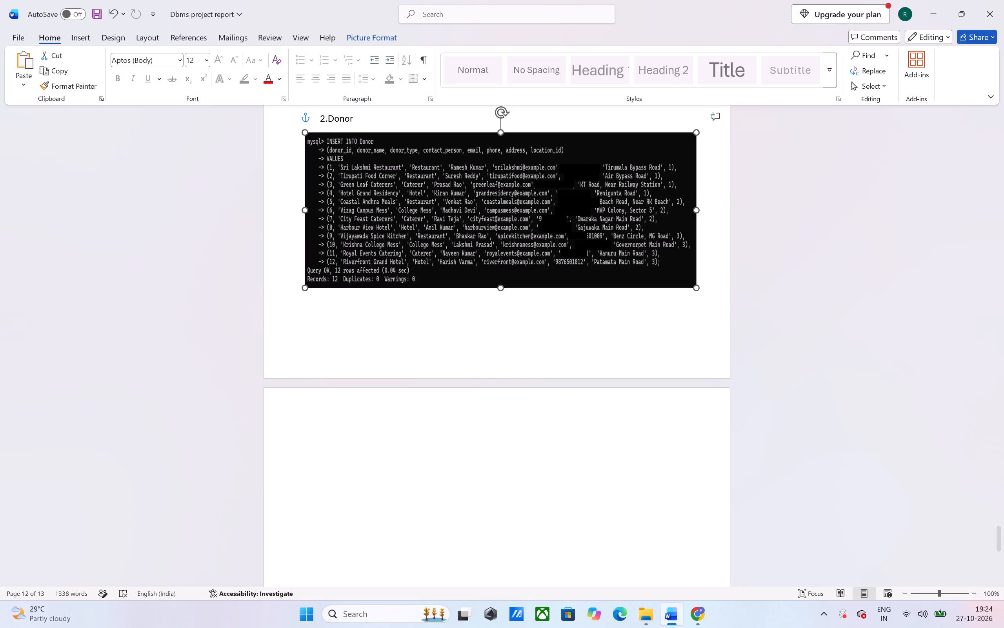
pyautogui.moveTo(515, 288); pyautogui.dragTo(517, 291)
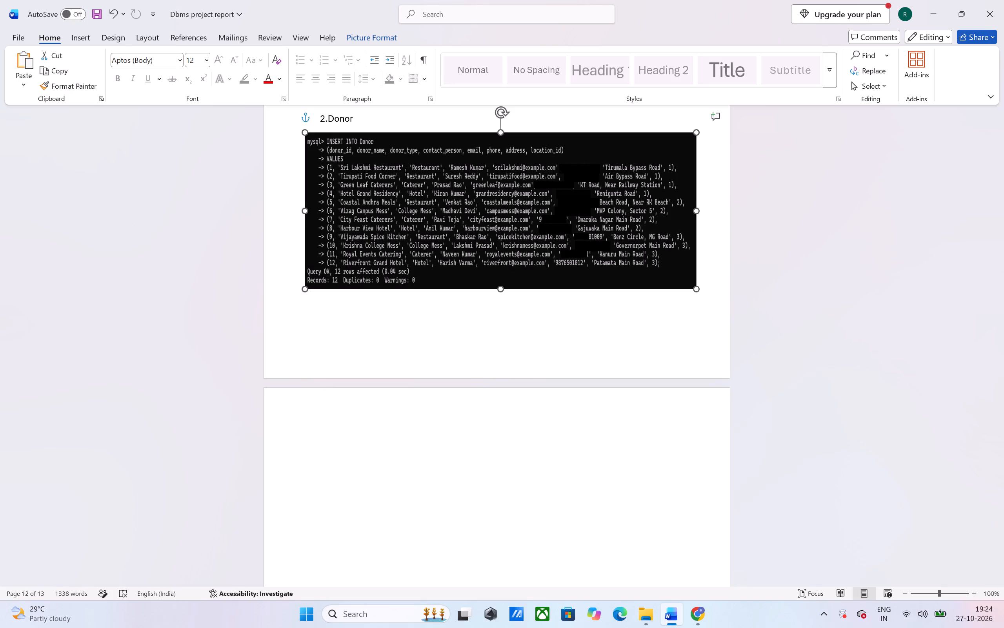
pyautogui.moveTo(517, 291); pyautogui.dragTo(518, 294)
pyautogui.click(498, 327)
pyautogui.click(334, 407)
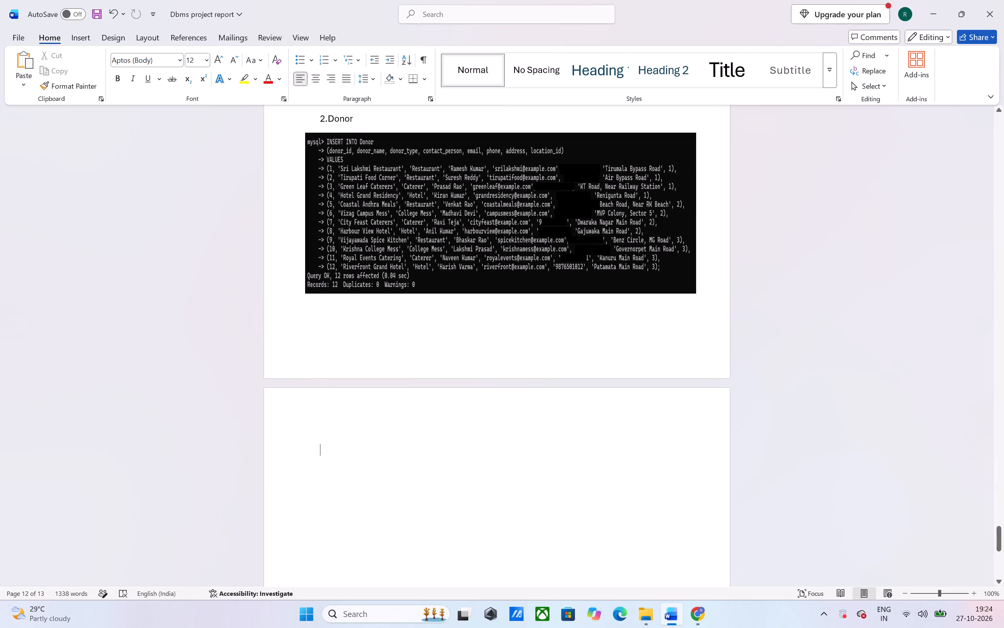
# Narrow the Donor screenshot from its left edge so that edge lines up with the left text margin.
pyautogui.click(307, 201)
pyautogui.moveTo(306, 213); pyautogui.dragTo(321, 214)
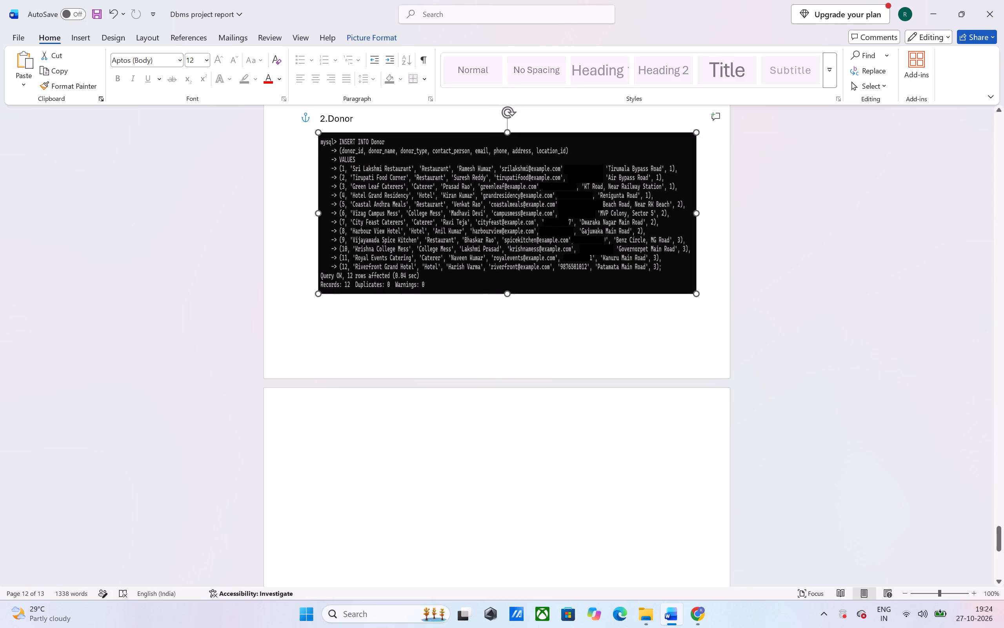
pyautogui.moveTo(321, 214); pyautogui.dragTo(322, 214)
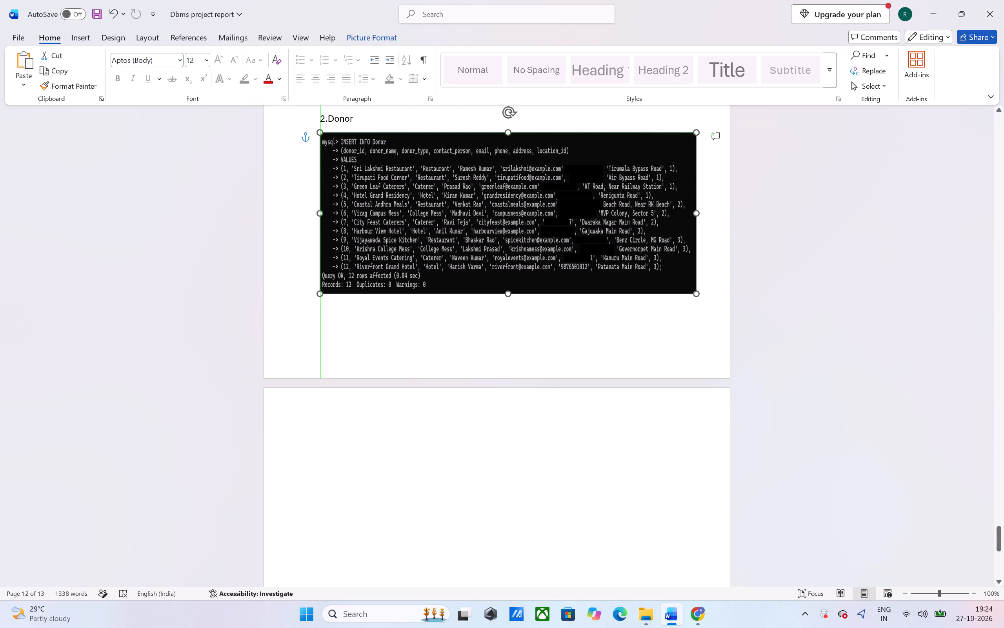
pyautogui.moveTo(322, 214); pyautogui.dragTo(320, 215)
# Delete the empty line at the top of the blank page following the Donor screenshot.
pyautogui.click(316, 398)
pyautogui.scroll(5, 316, 398)
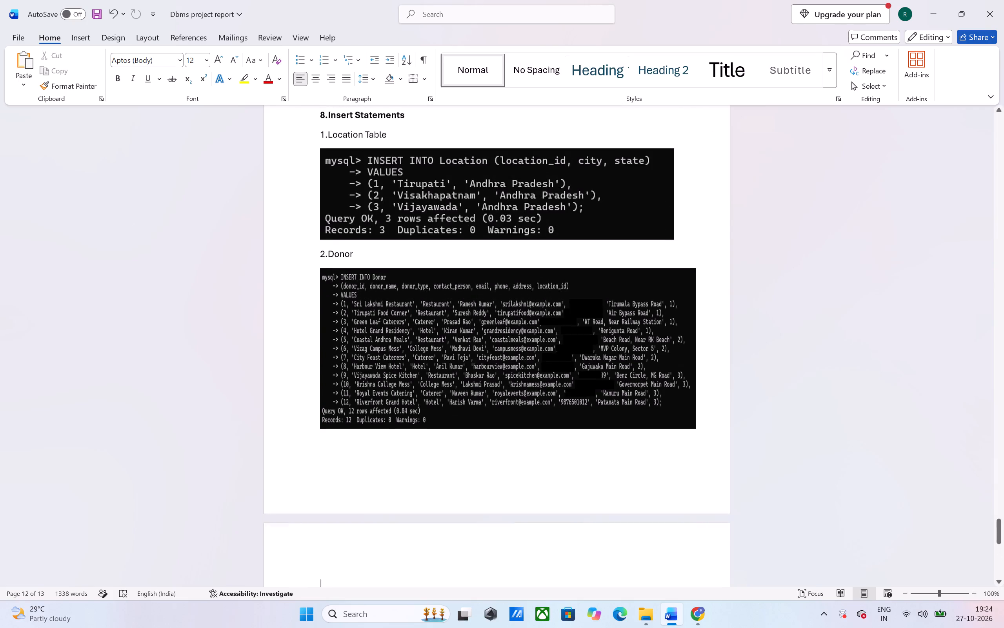
pyautogui.scroll(-7, 335, 407)
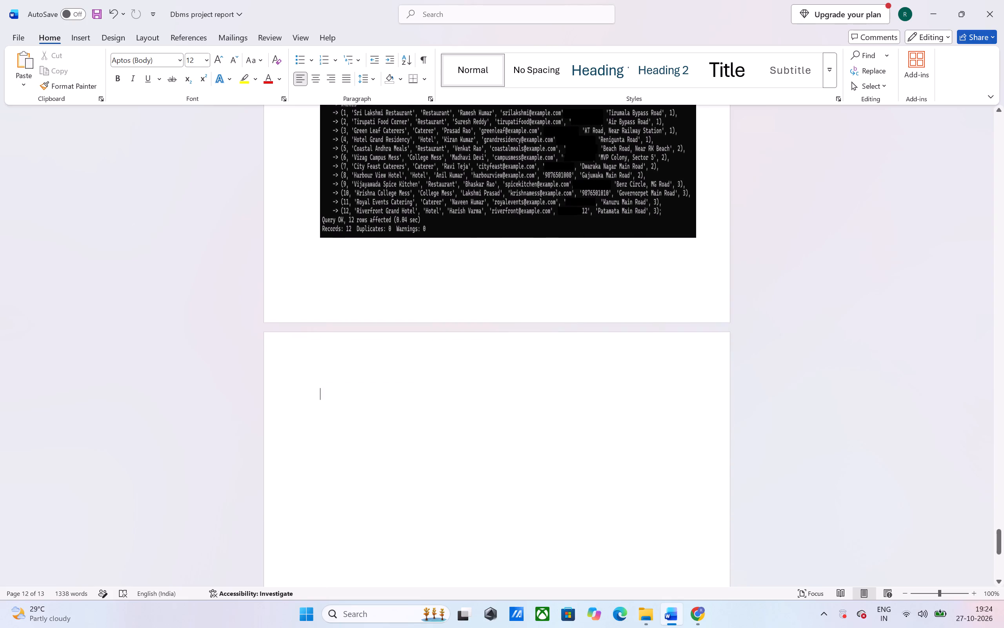
pyautogui.press('BackSpace')
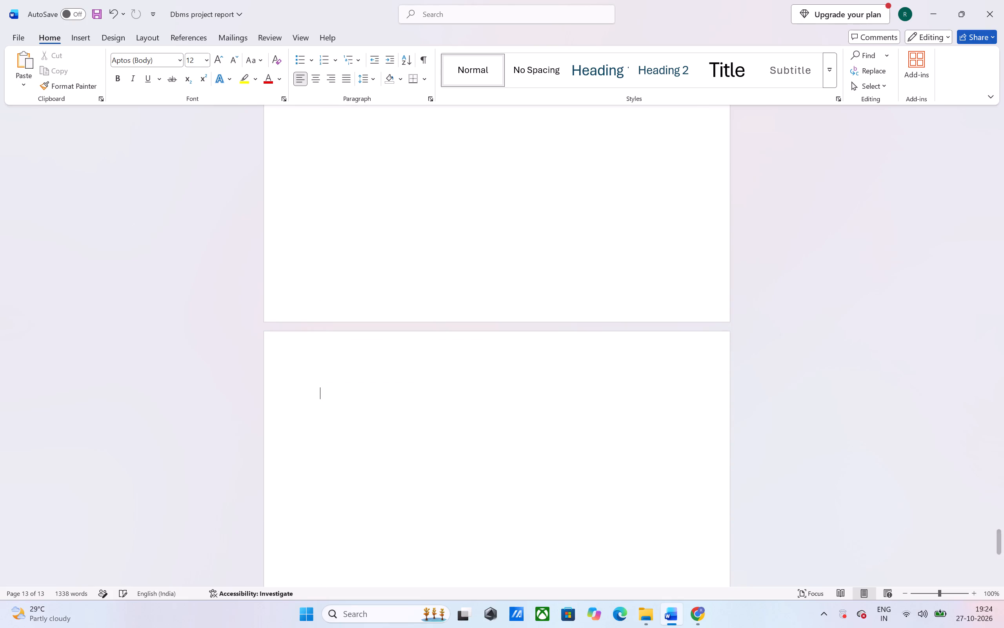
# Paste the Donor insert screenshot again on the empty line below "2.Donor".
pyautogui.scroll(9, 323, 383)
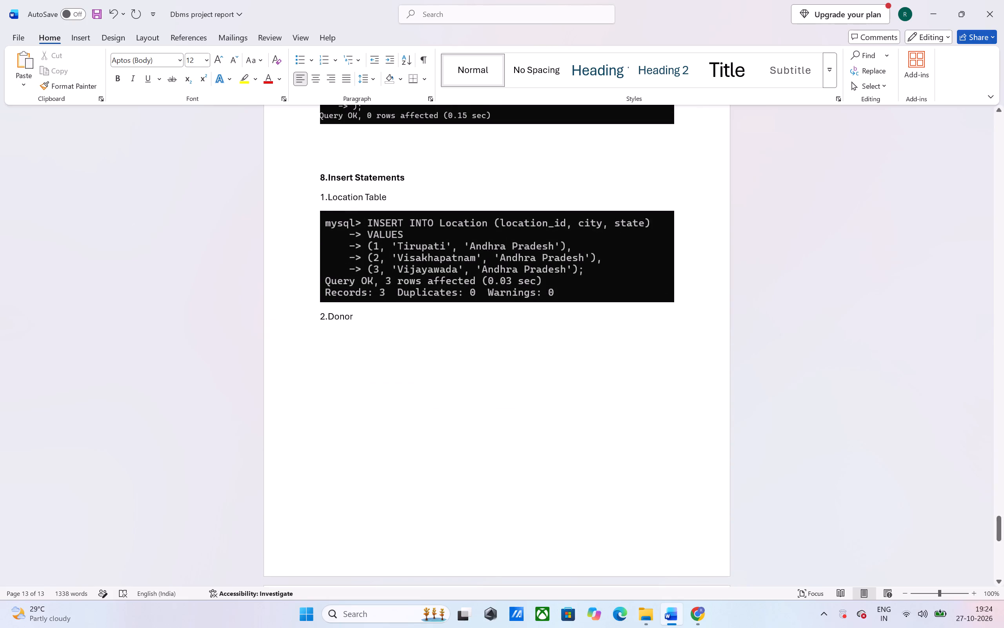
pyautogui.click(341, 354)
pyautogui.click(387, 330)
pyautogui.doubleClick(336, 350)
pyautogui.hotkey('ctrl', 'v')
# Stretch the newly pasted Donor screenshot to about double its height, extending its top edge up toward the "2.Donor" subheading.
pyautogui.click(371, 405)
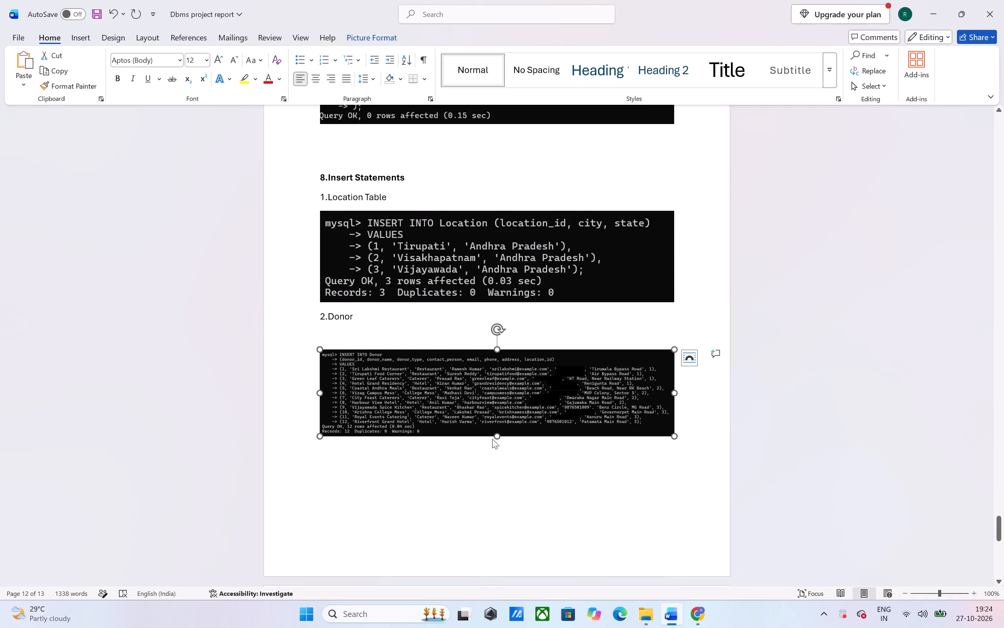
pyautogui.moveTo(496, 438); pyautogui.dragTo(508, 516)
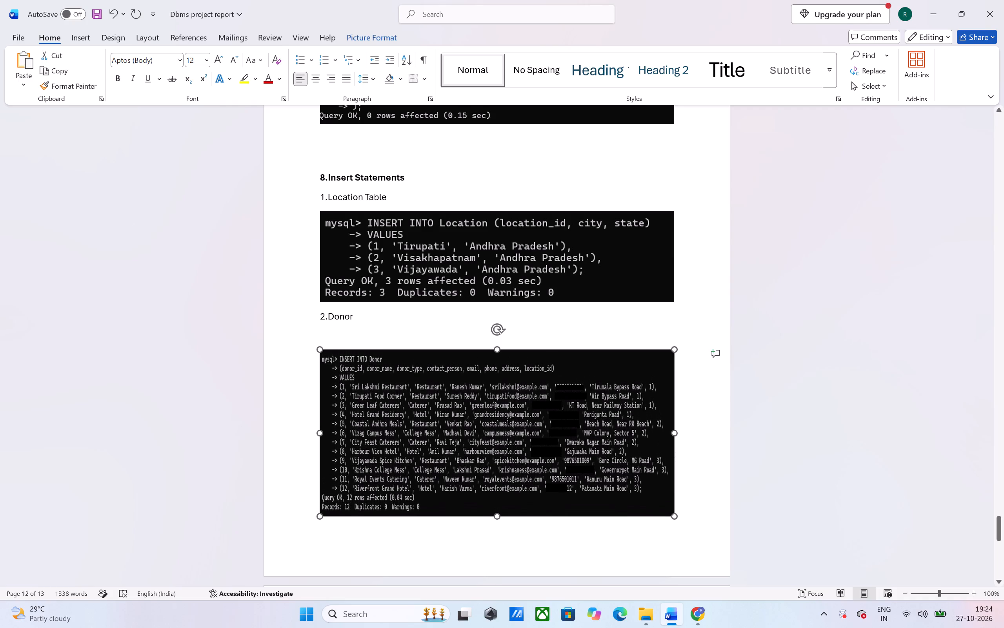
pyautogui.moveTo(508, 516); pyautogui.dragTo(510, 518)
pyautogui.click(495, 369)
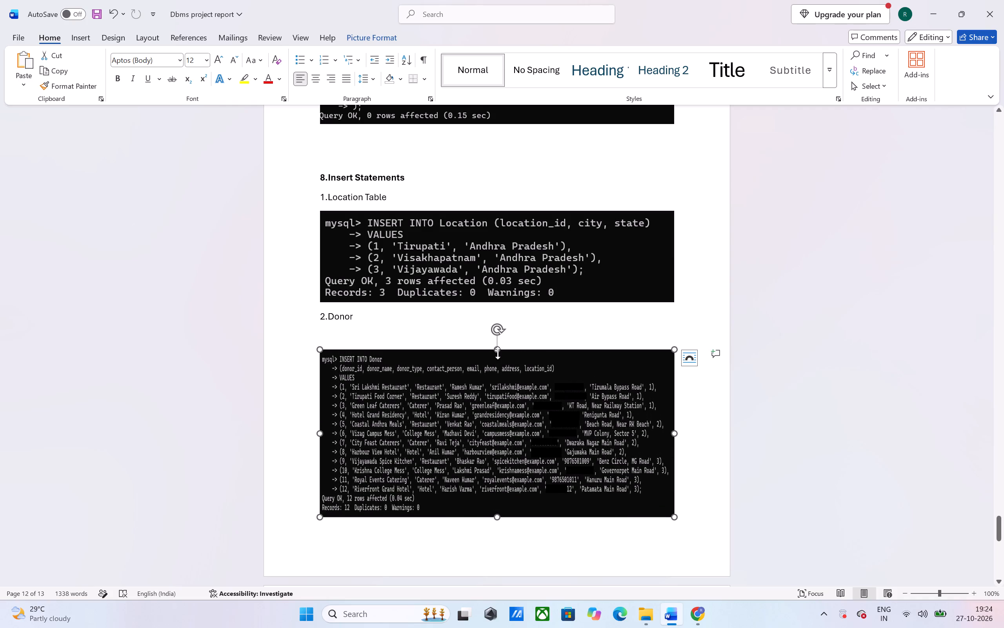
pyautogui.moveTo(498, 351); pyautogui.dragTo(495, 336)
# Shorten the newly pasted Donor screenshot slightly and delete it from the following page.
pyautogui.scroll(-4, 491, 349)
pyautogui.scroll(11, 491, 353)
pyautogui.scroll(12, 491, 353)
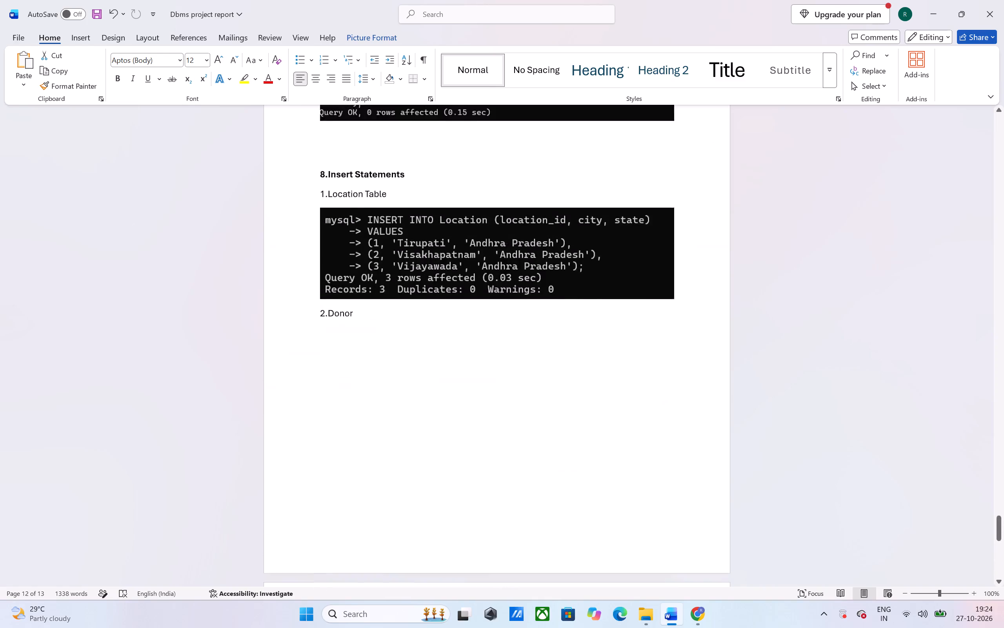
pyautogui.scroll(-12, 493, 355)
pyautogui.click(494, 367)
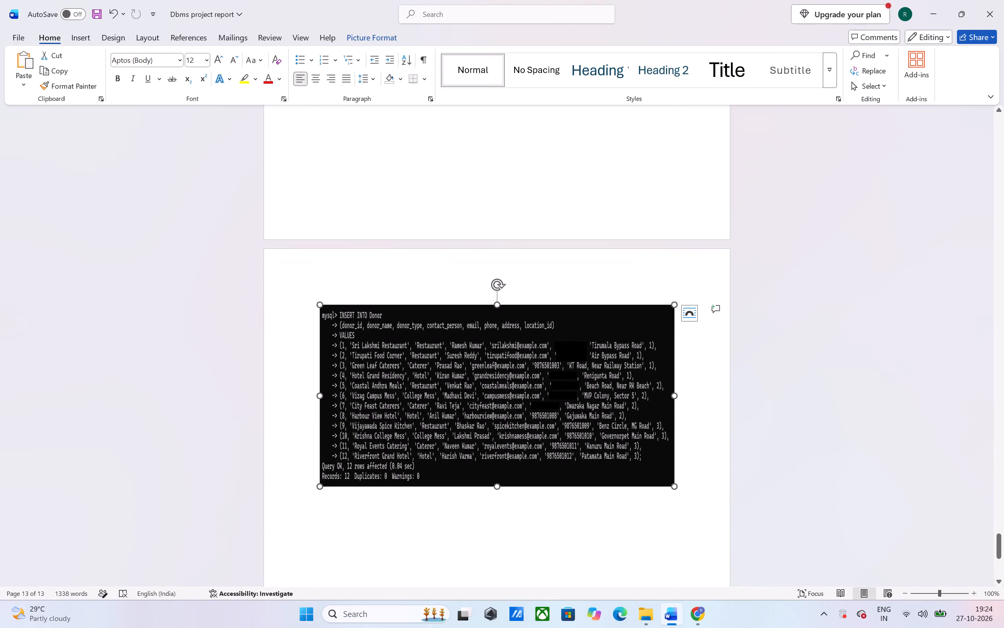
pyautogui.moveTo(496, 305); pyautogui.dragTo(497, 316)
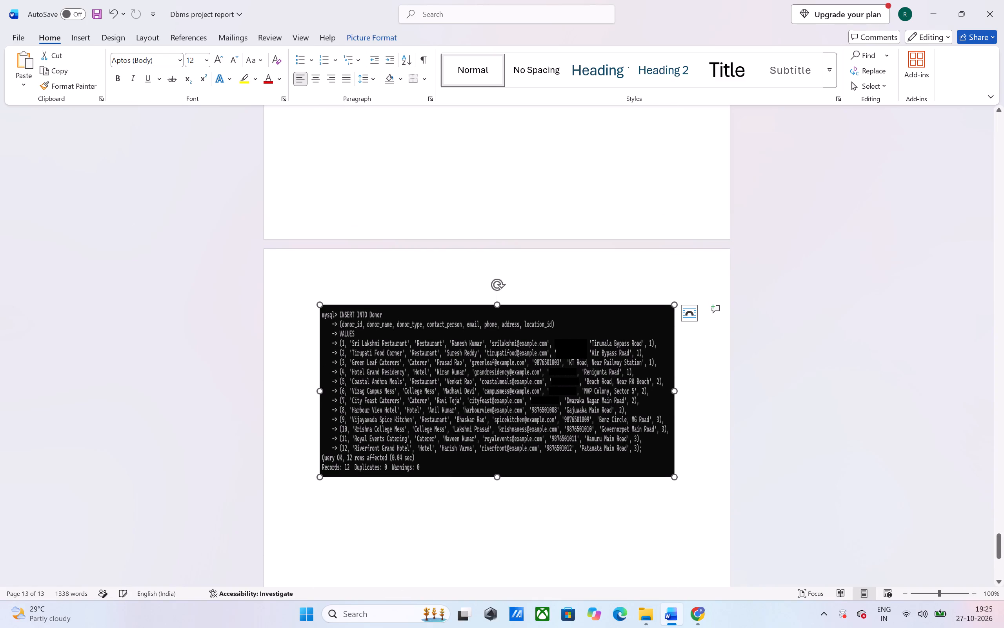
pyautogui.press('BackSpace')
# Delete the earlier enlarged Donor screenshot and remove the extra blank page at the document's end.
pyautogui.scroll(-3, 509, 345)
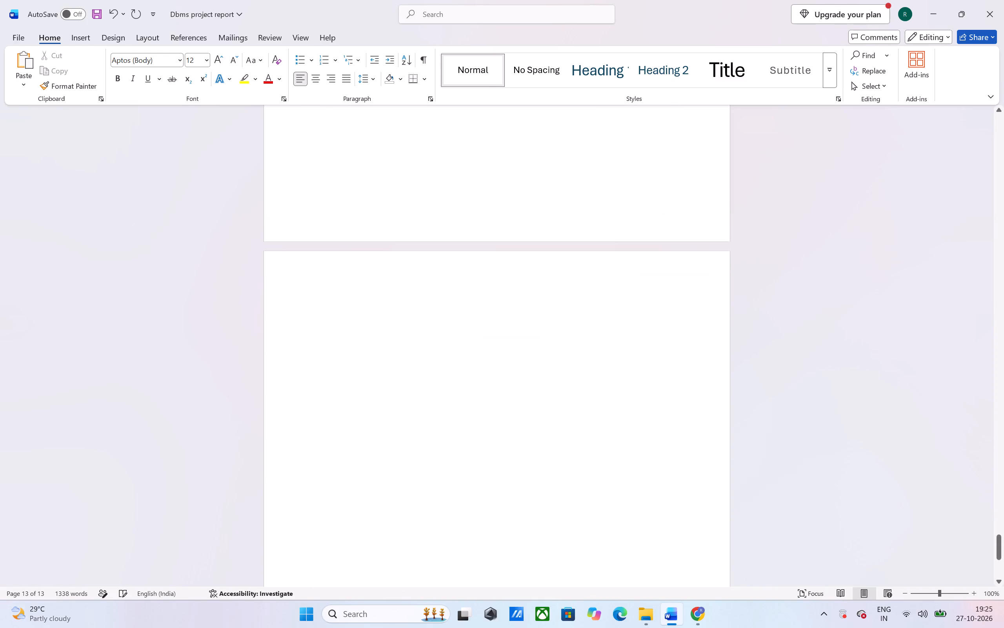
pyautogui.scroll(-12, 502, 355)
pyautogui.click(469, 410)
pyautogui.click(476, 398)
pyautogui.press('BackSpace')
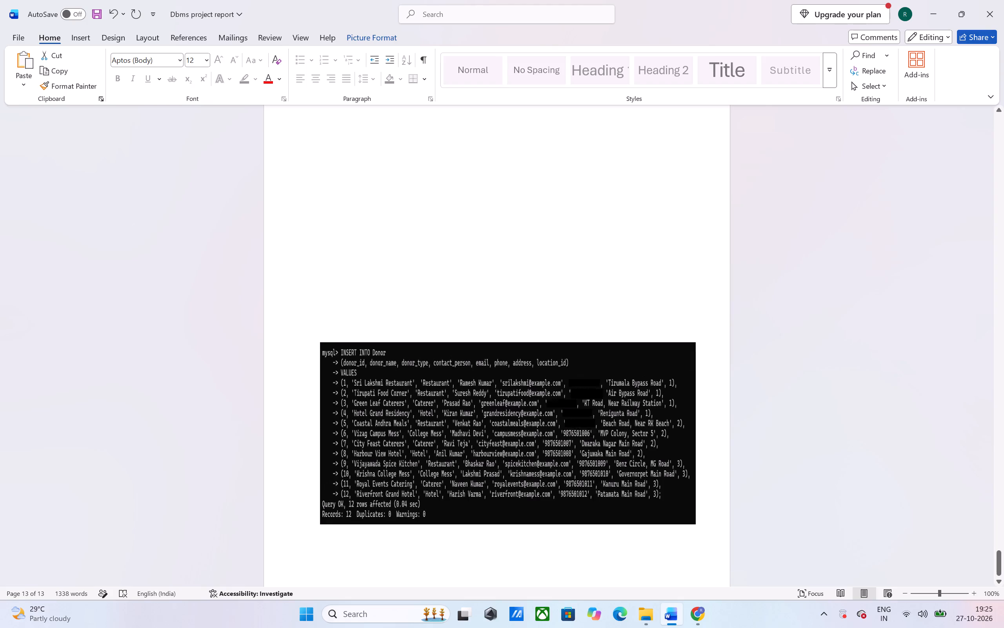
pyautogui.click(451, 519)
pyautogui.scroll(-1, 450, 519)
pyautogui.press('BackSpace')
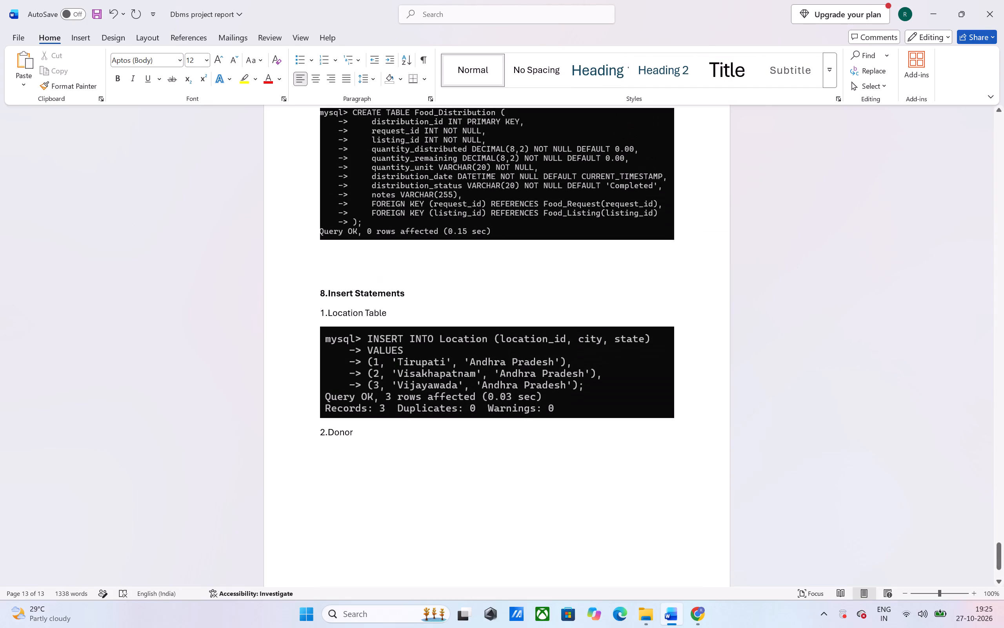
# Paste a fresh copy of the Donor insert screenshot below the "2.Donor" subheading.
pyautogui.click(342, 484)
pyautogui.hotkey('ctrl', 'v')
pyautogui.scroll(-6, 393, 480)
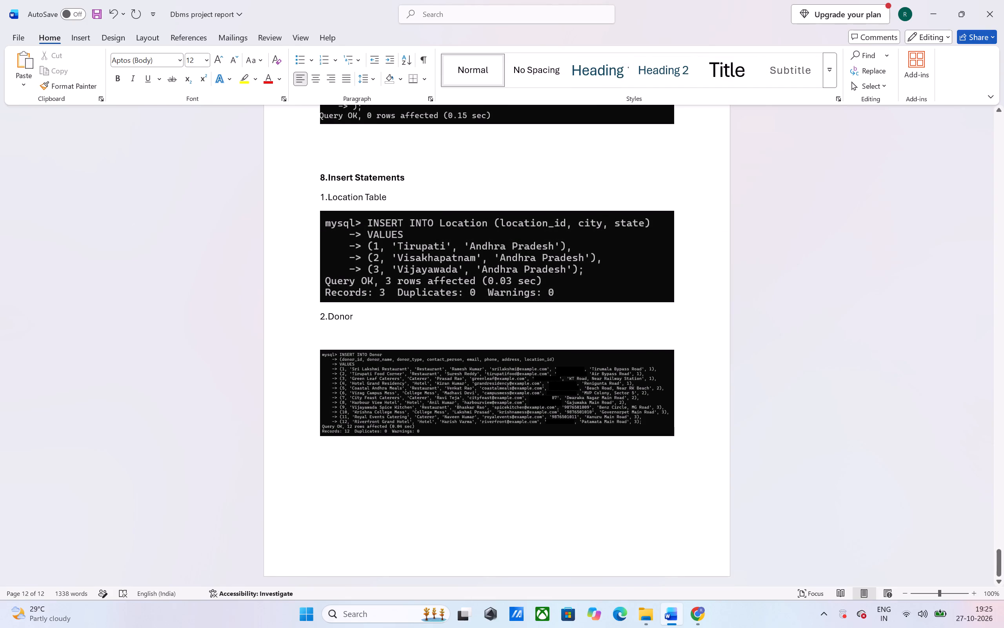
# Set the pasted Donor screenshot's text wrapping to Top and Bottom with its position fixed on the page.
pyautogui.click(441, 413)
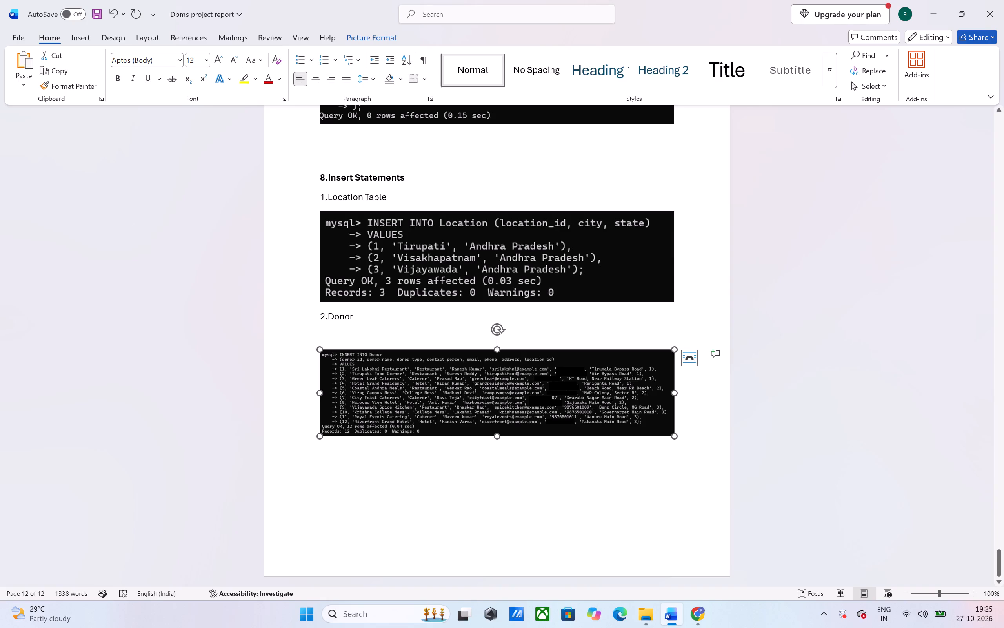
pyautogui.click(695, 360)
pyautogui.click(725, 469)
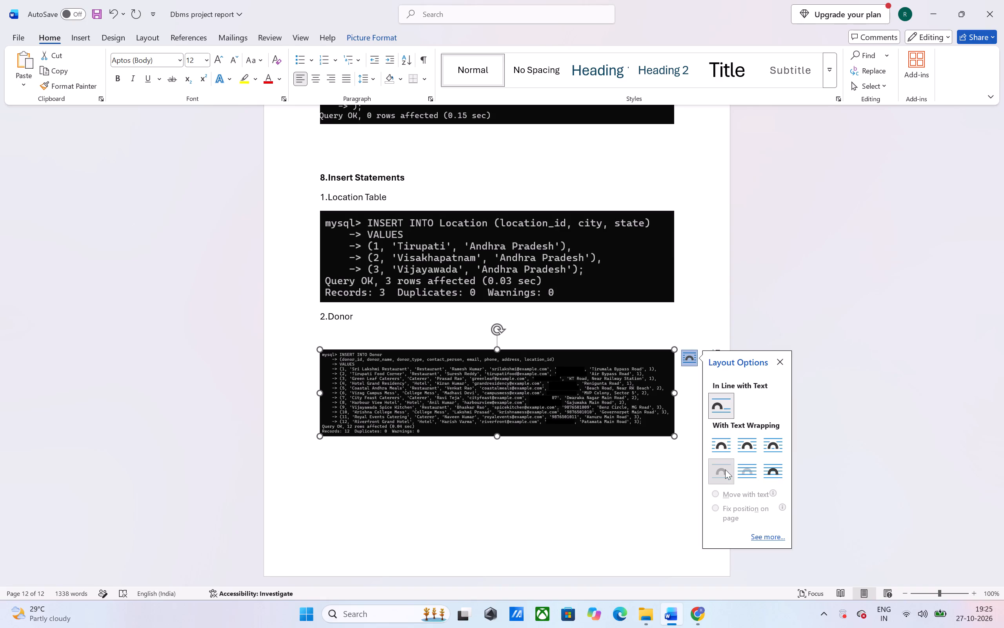
pyautogui.click(720, 504)
pyautogui.click(848, 520)
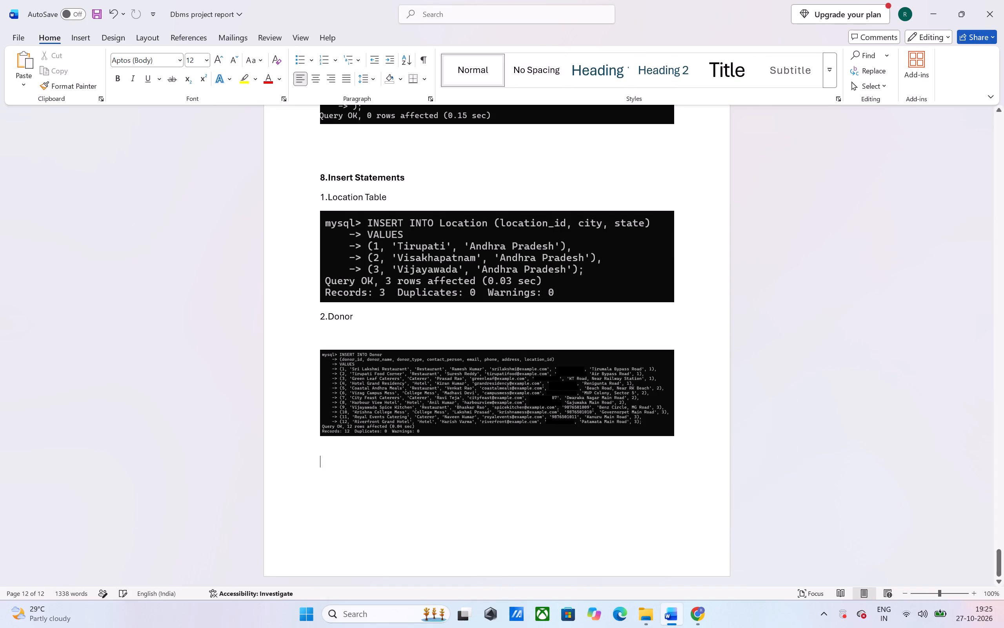
# Stretch the Donor screenshot to about double its height, up close to its subheading, and widen it slightly past both text margins.
pyautogui.click(507, 413)
pyautogui.moveTo(500, 436); pyautogui.dragTo(500, 484)
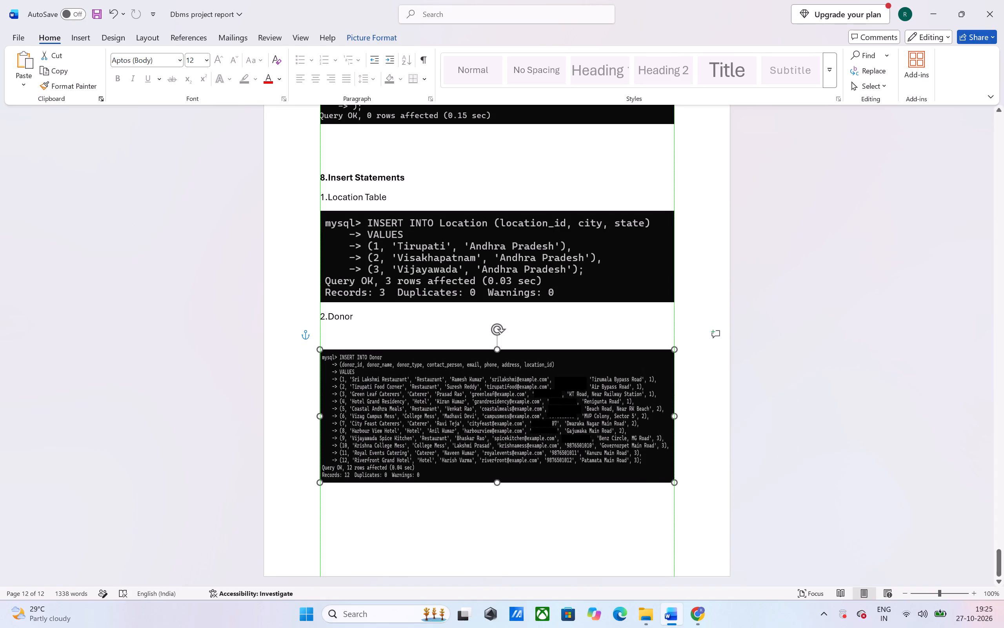
pyautogui.moveTo(500, 484); pyautogui.dragTo(500, 513)
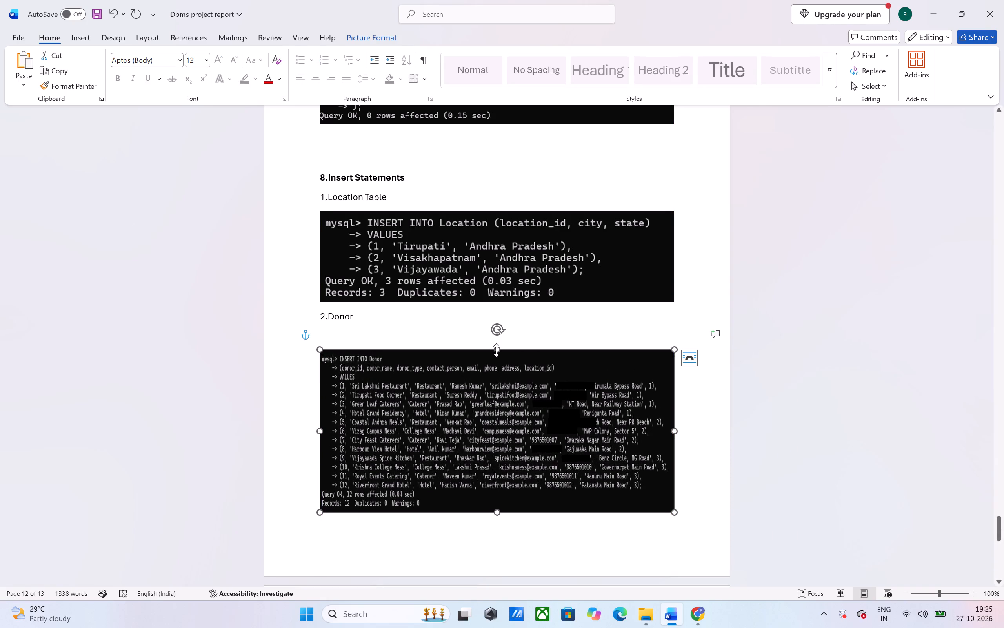
pyautogui.moveTo(496, 350); pyautogui.dragTo(490, 335)
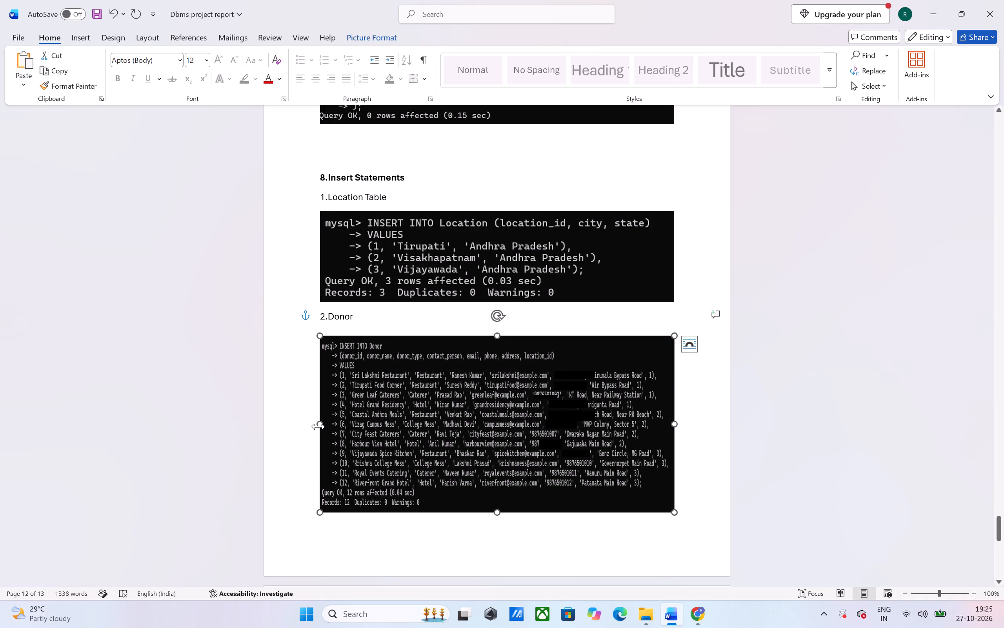
pyautogui.moveTo(317, 423); pyautogui.dragTo(298, 423)
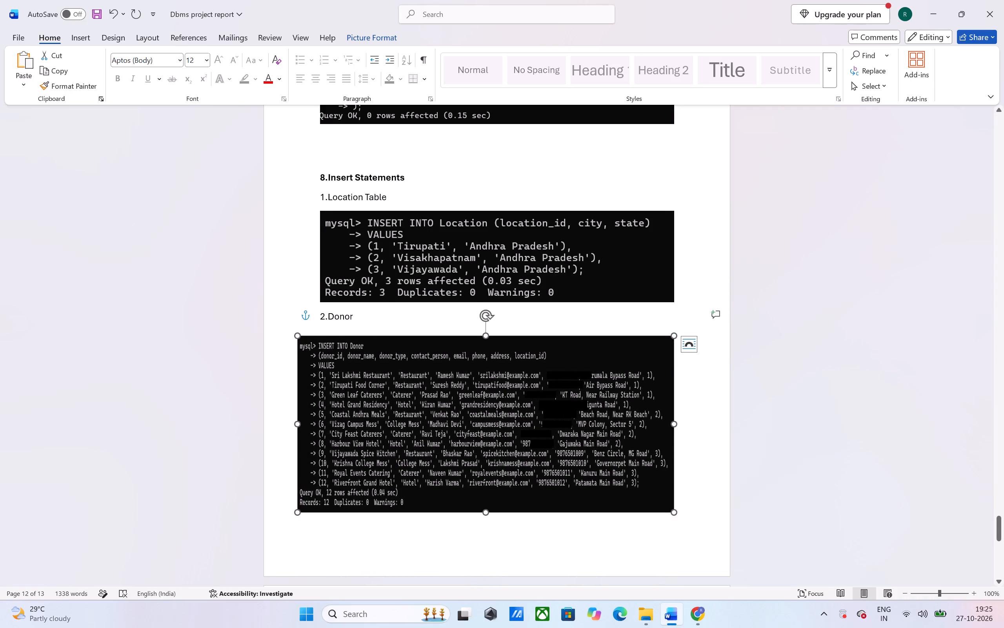
pyautogui.moveTo(675, 424); pyautogui.dragTo(694, 422)
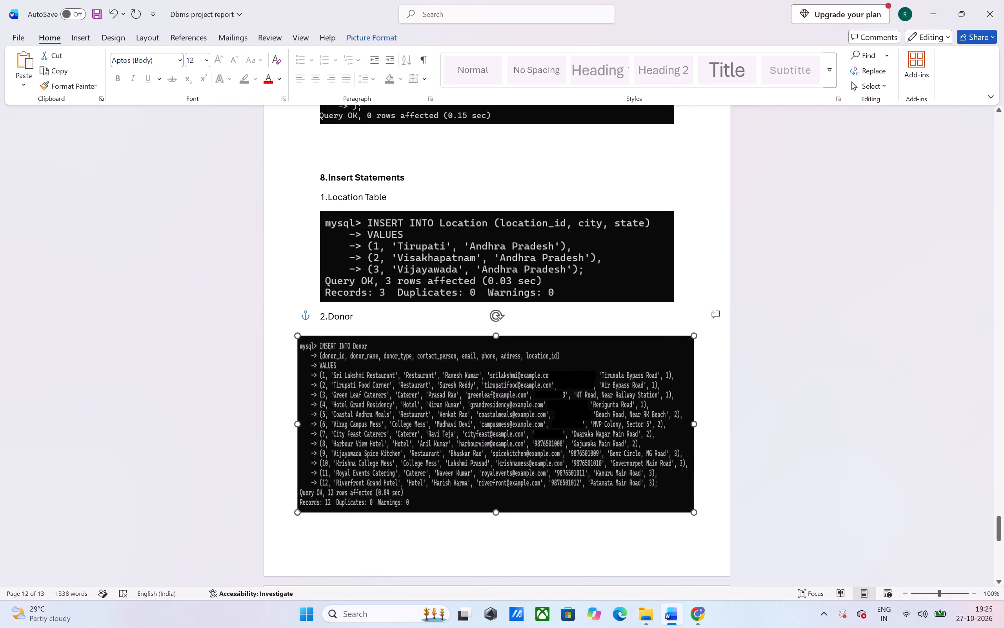
pyautogui.moveTo(694, 422); pyautogui.dragTo(695, 422)
pyautogui.click(505, 546)
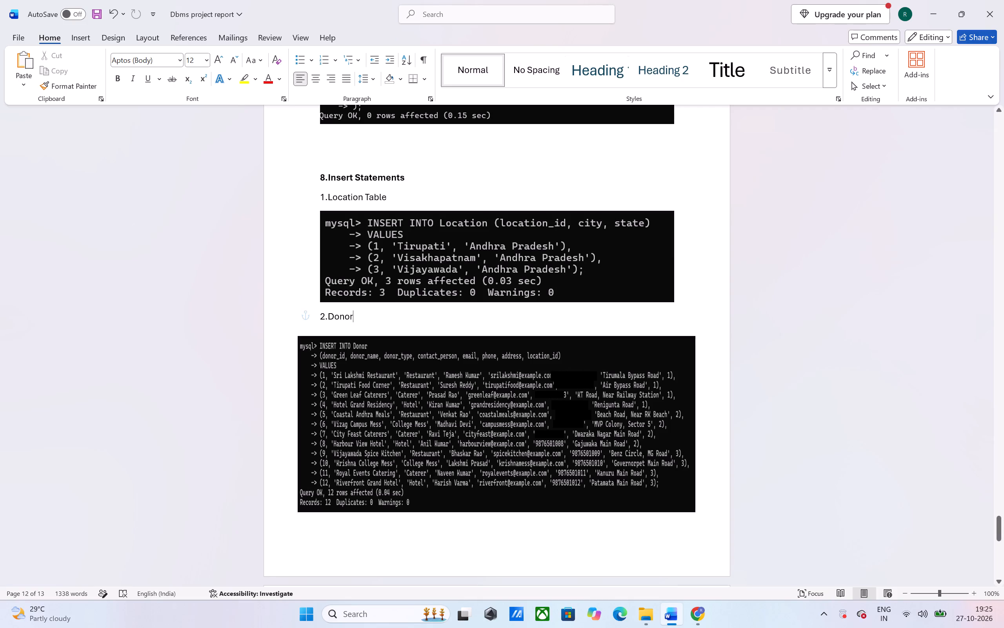
# Look back at the CREATE TABLE screenshots to check the order and headings of the tables.
pyautogui.scroll(-3, 498, 516)
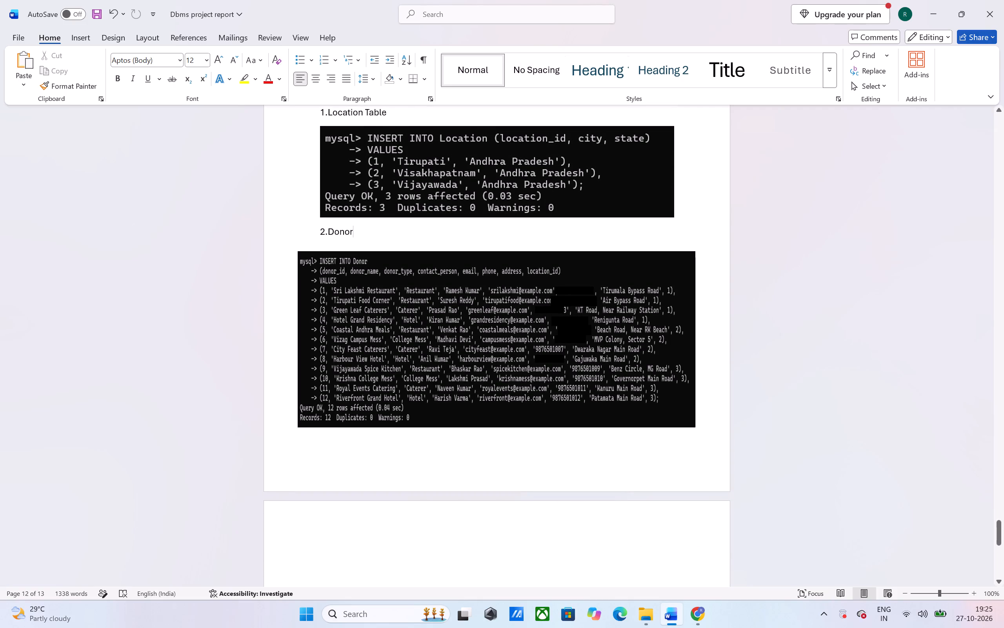
pyautogui.scroll(17, 432, 489)
pyautogui.scroll(-1, 432, 488)
pyautogui.scroll(20, 432, 488)
pyautogui.scroll(15, 432, 488)
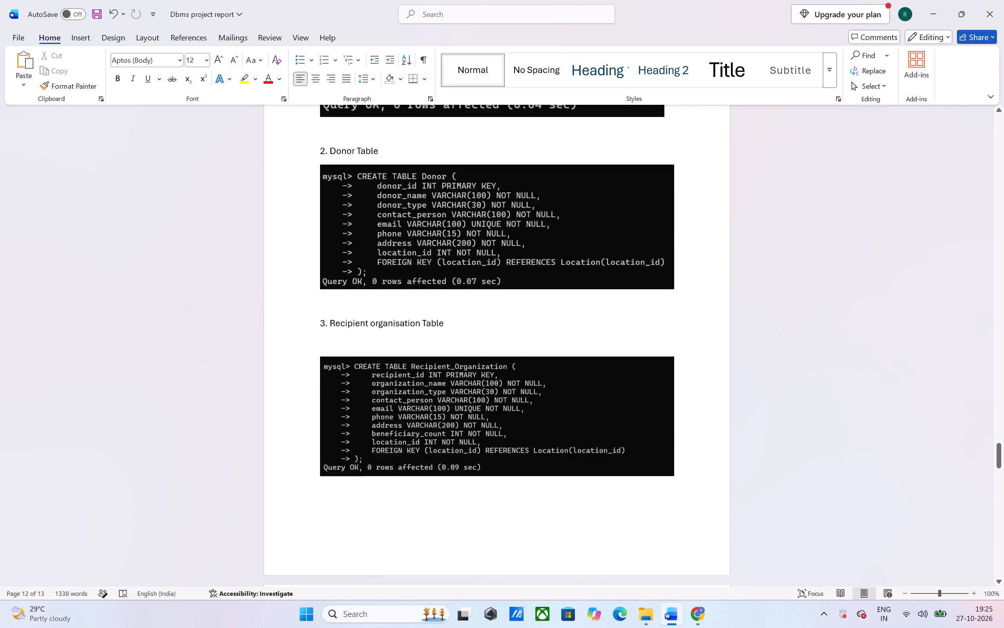
# Copy the whole Requirement Analysis section, from the "3. REQUIREMENT ANALYSIS" heading through the last Relationships and Cardinalities bullet.
pyautogui.scroll(20, 432, 488)
pyautogui.scroll(10, 432, 488)
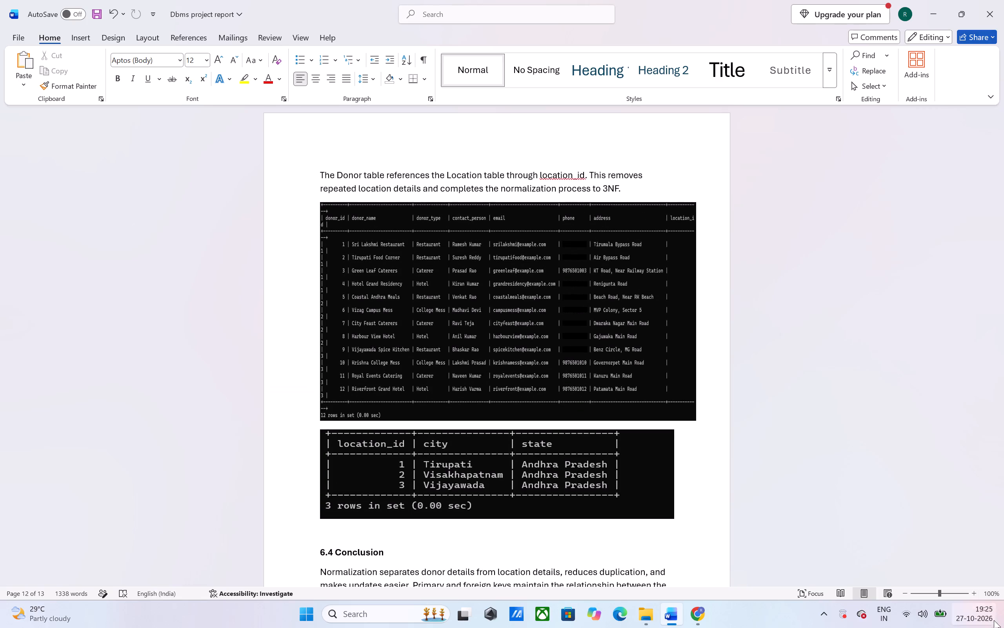
pyautogui.moveTo(999, 410); pyautogui.dragTo(986, 165)
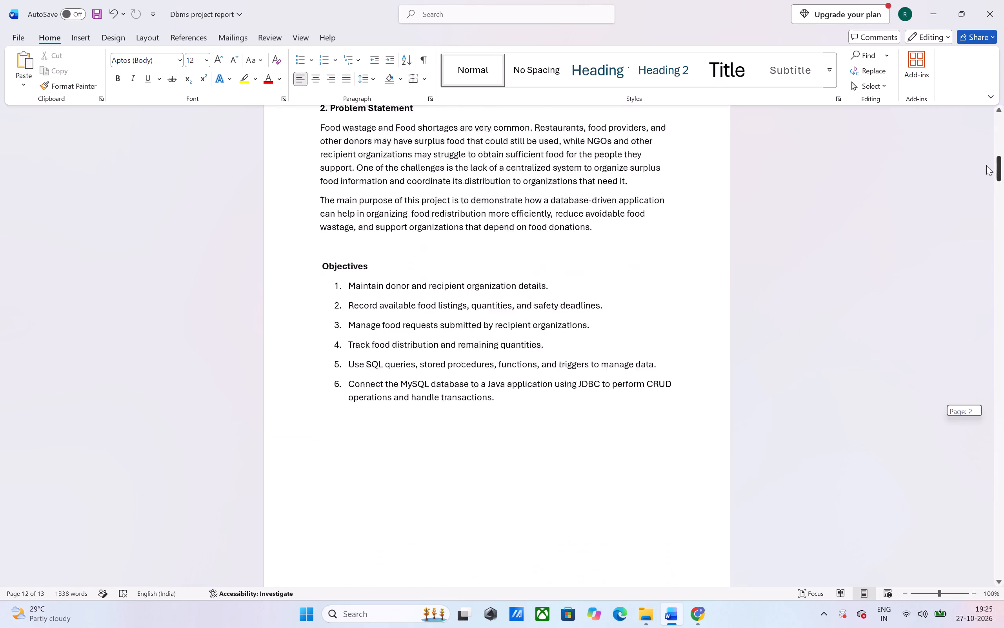
pyautogui.moveTo(986, 165); pyautogui.dragTo(989, 161)
pyautogui.scroll(-20, 670, 301)
pyautogui.scroll(-1, 670, 301)
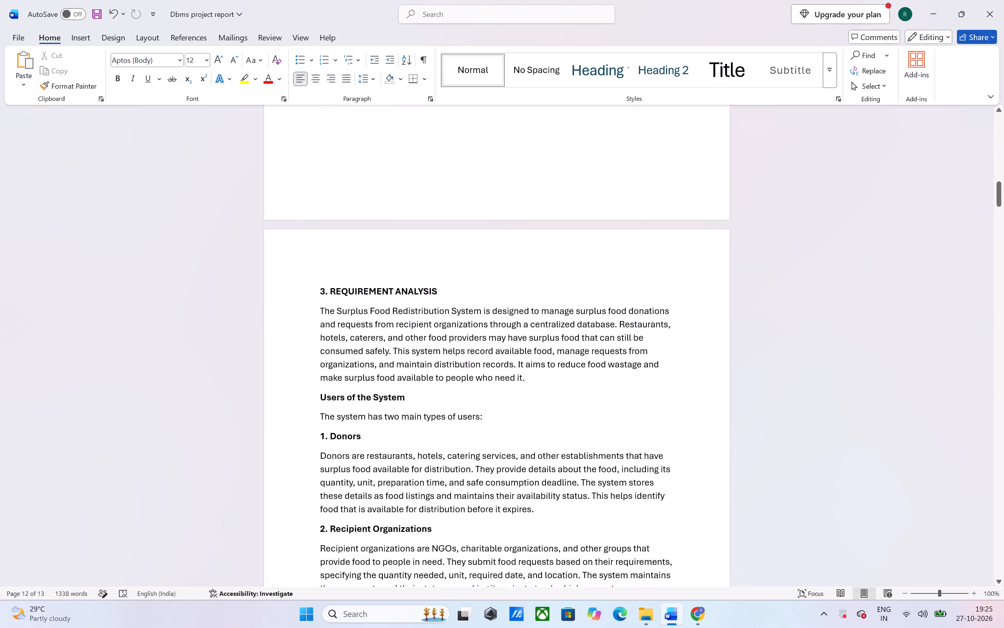
pyautogui.moveTo(316, 263); pyautogui.dragTo(454, 502)
pyautogui.scroll(-2, 445, 293)
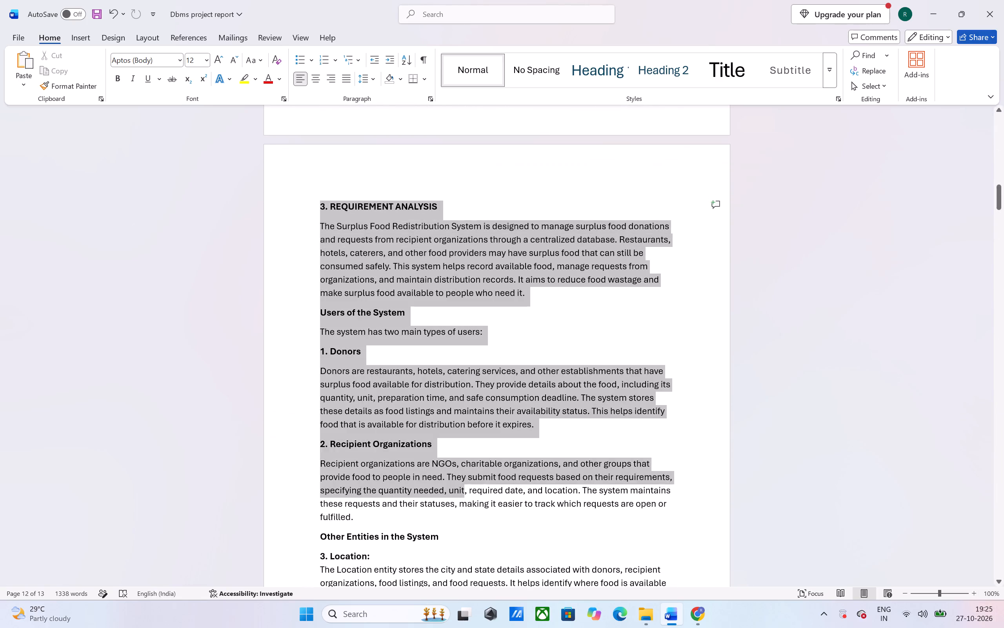
pyautogui.moveTo(454, 502); pyautogui.dragTo(445, 600)
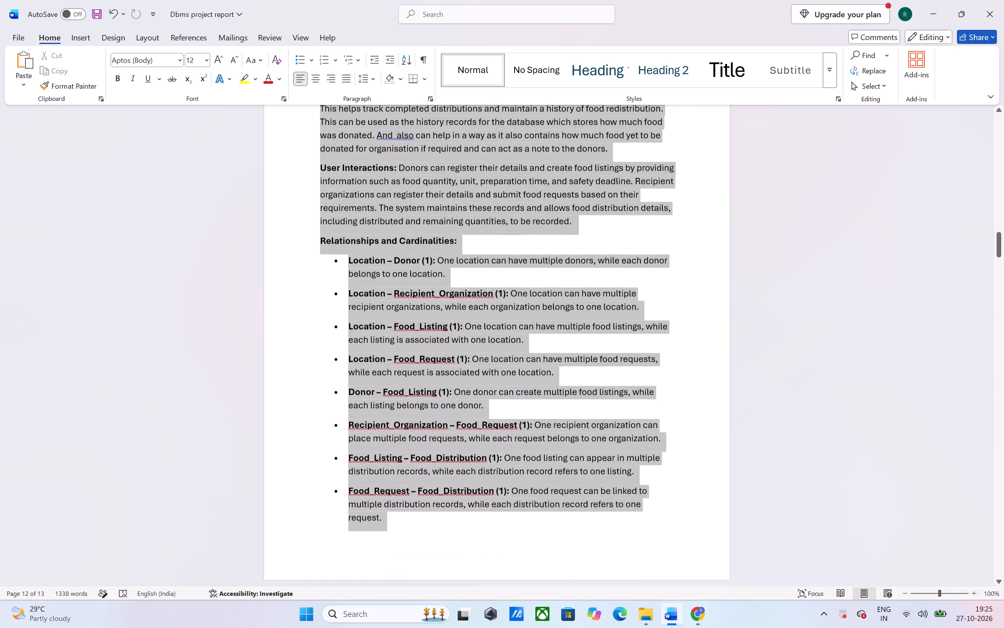
pyautogui.moveTo(445, 600); pyautogui.dragTo(451, 428)
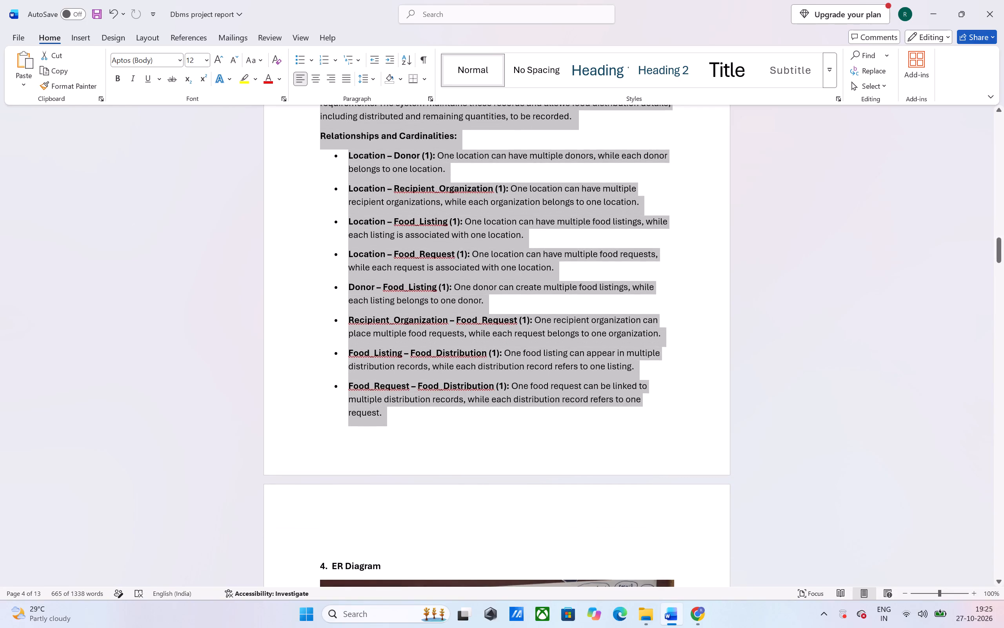
pyautogui.hotkey('ctrl', 'c')
pyautogui.click(451, 428)
# Look through the report from the ER Diagram to the Donor screenshot under "8.Insert Statements".
pyautogui.scroll(-20, 464, 447)
pyautogui.scroll(-2, 464, 447)
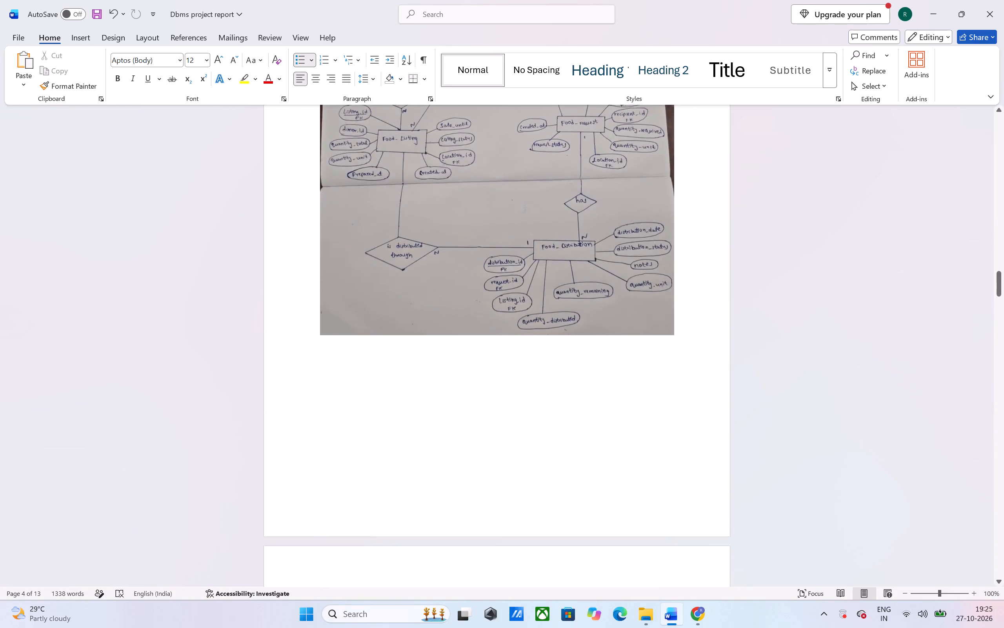
pyautogui.scroll(-20, 471, 450)
pyautogui.scroll(-20, 471, 450)
pyautogui.scroll(-16, 471, 450)
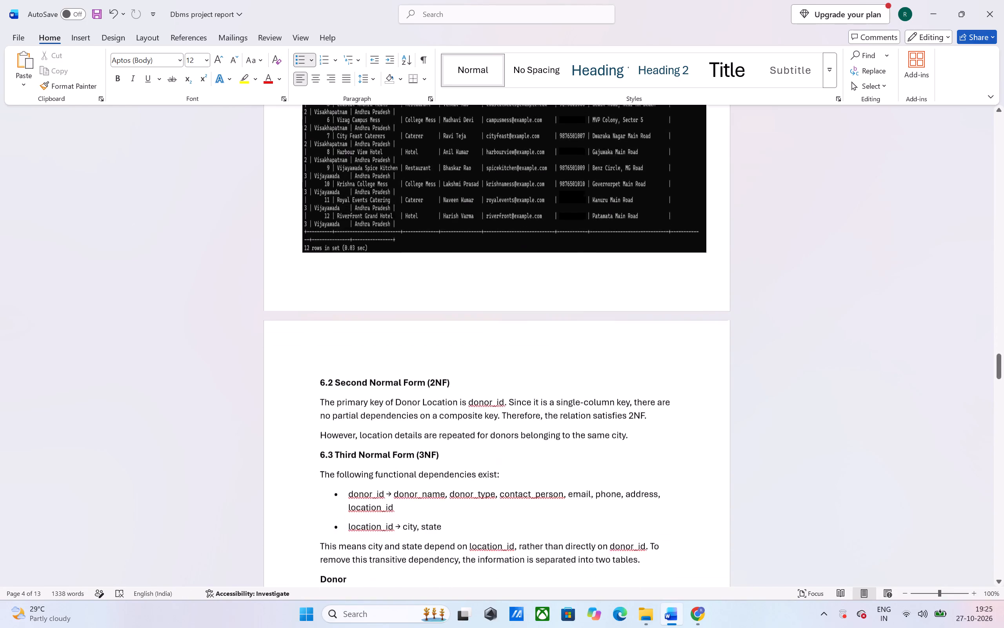
pyautogui.scroll(-20, 471, 450)
pyautogui.scroll(-16, 471, 450)
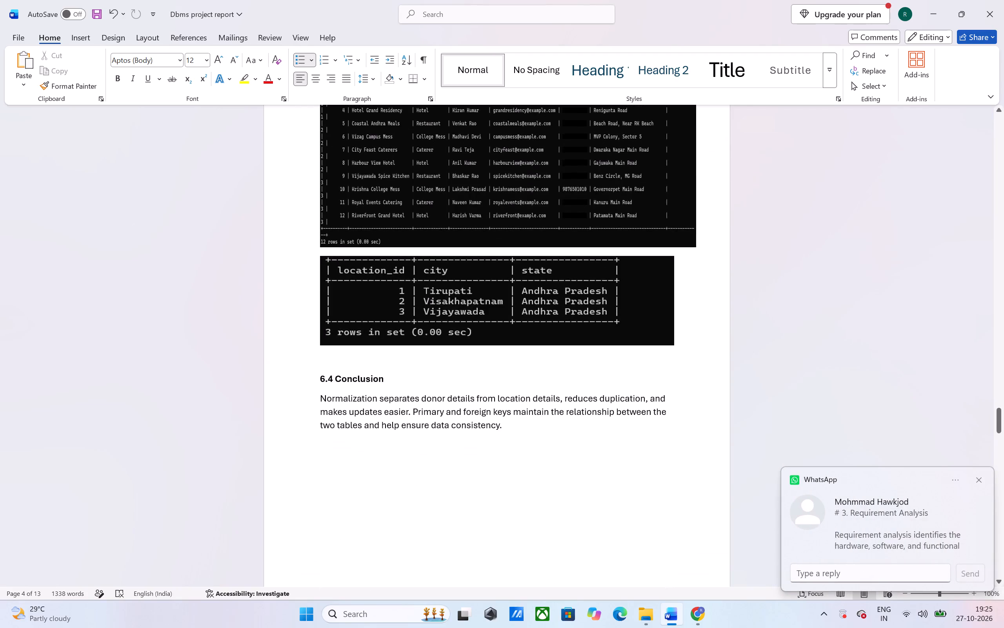
pyautogui.scroll(-20, 471, 450)
pyautogui.scroll(-5, 471, 450)
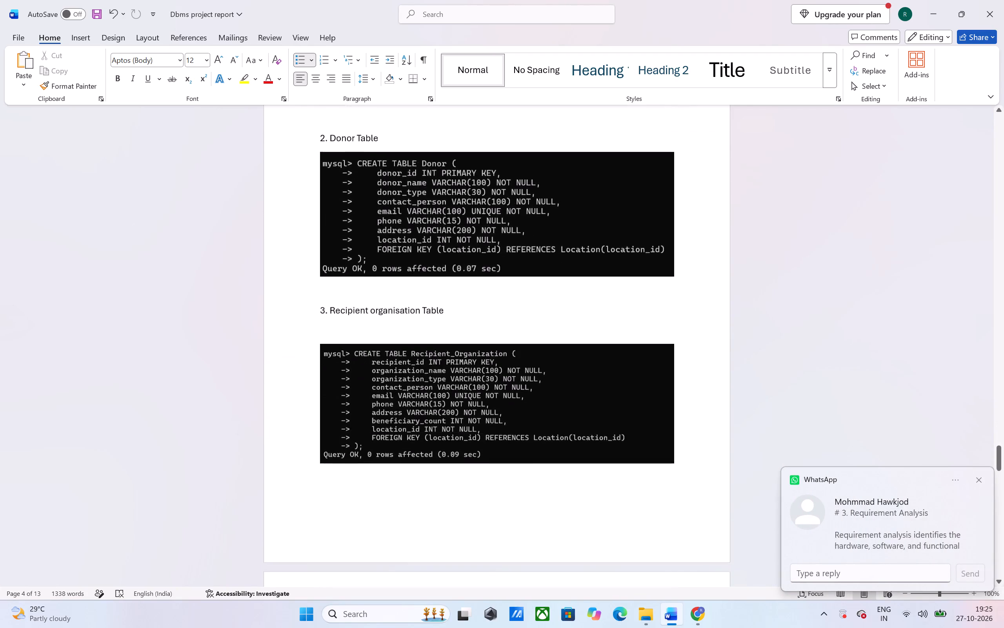
pyautogui.scroll(-16, 471, 450)
pyautogui.scroll(-20, 471, 450)
pyautogui.scroll(-7, 471, 450)
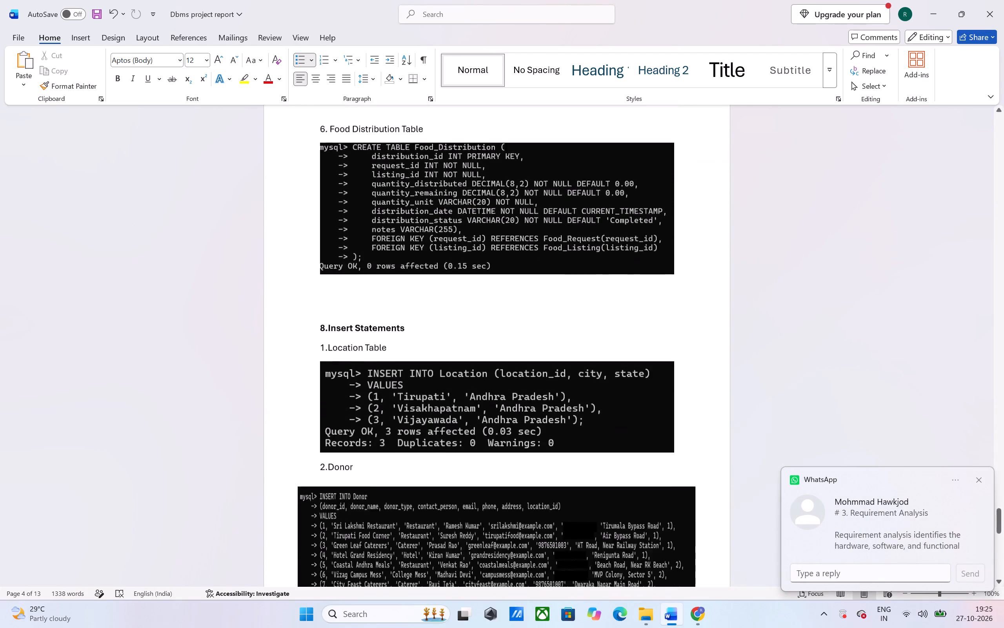
pyautogui.scroll(-9, 471, 450)
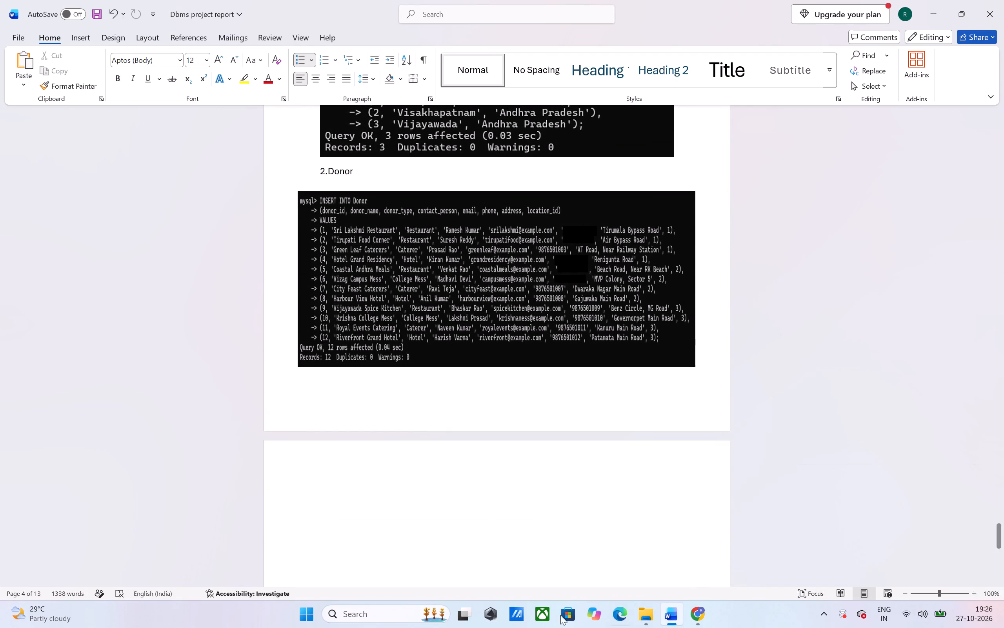
# Switch to WhatsApp.
pyautogui.click(313, 609)
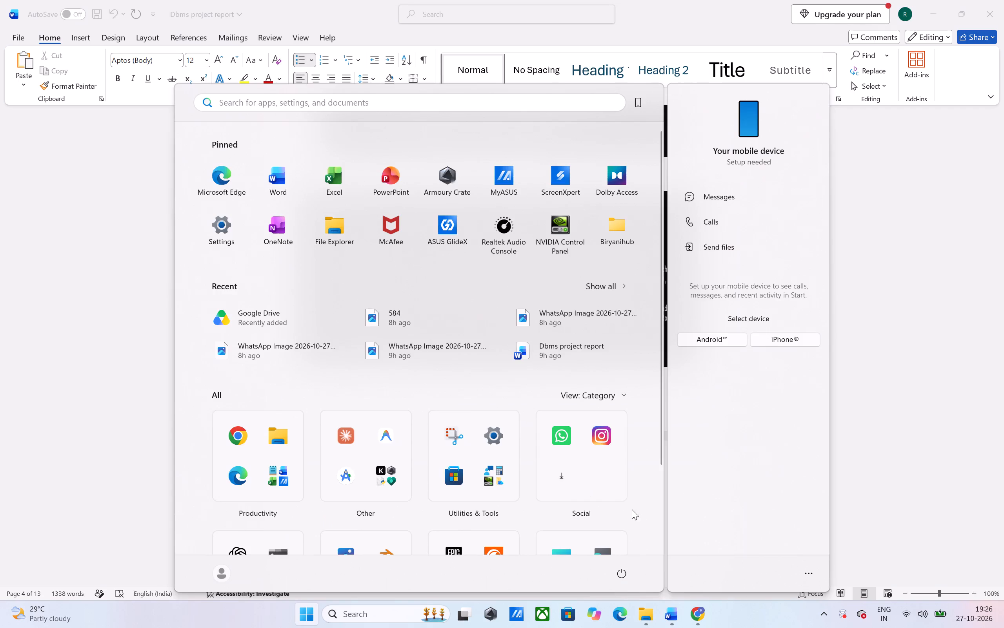
pyautogui.click(555, 445)
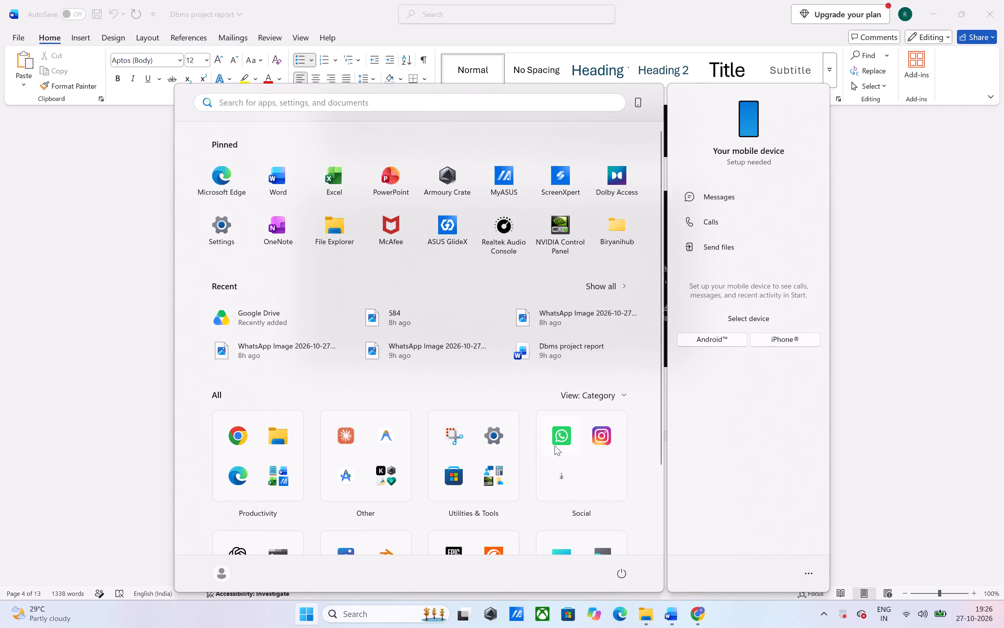
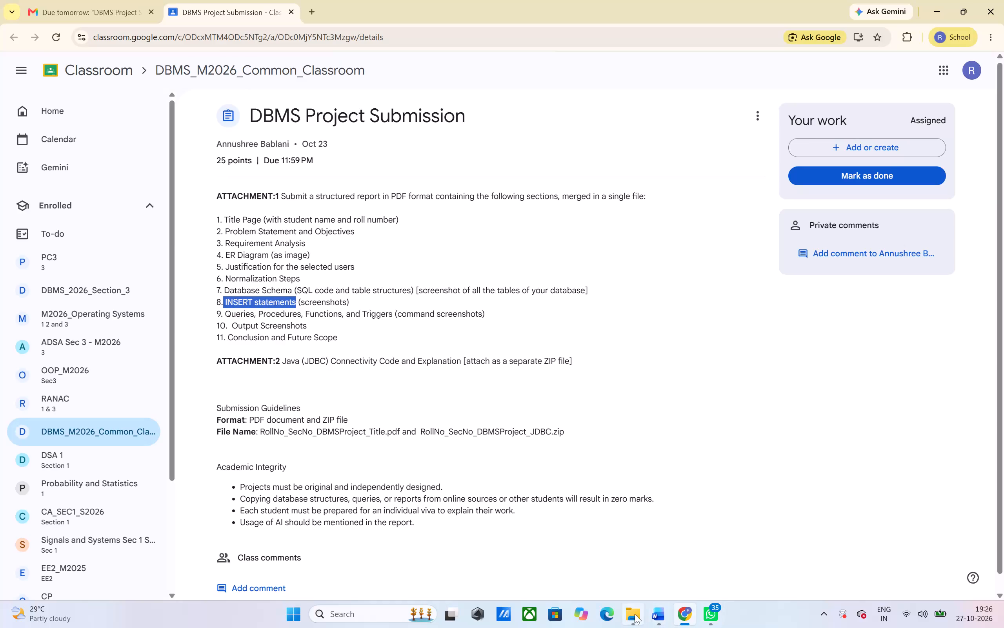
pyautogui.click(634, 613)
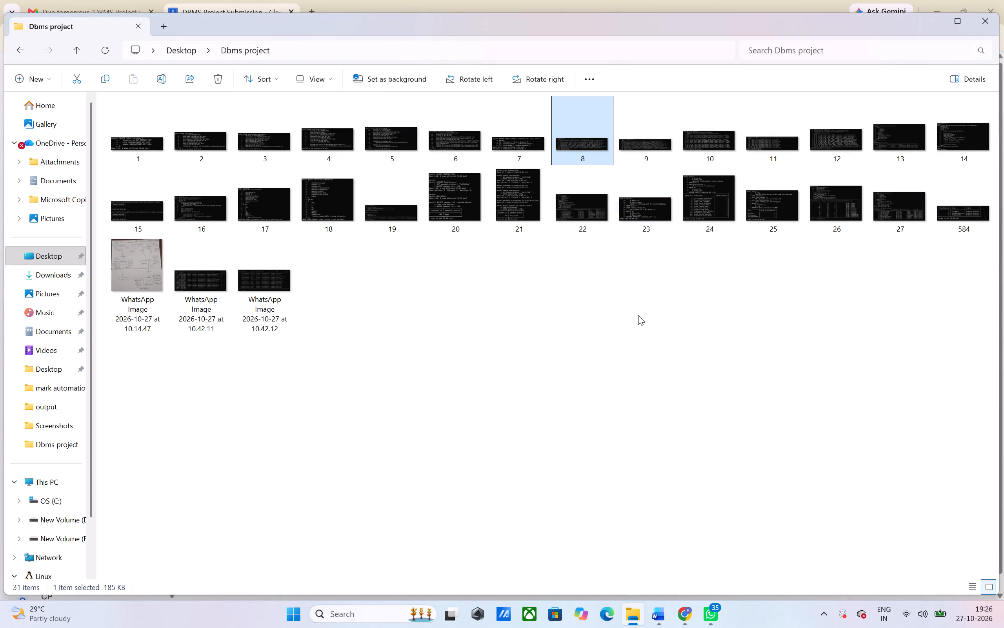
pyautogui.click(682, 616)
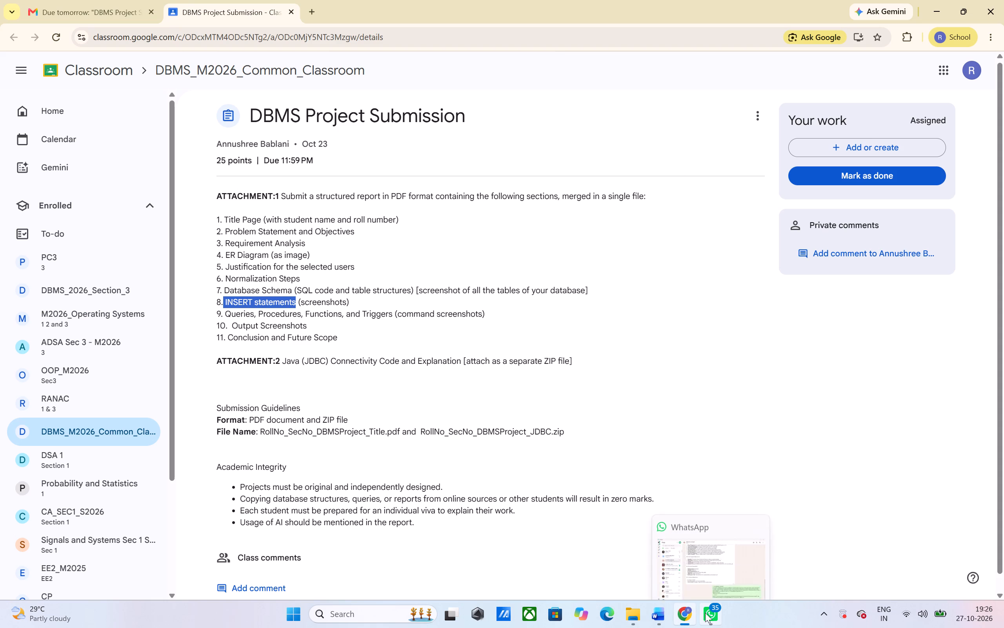
# Start a third subheading reading "3. Food" at the top of the page after the Donor screenshot.
pyautogui.click(647, 616)
pyautogui.scroll(-3, 438, 417)
pyautogui.click(347, 383)
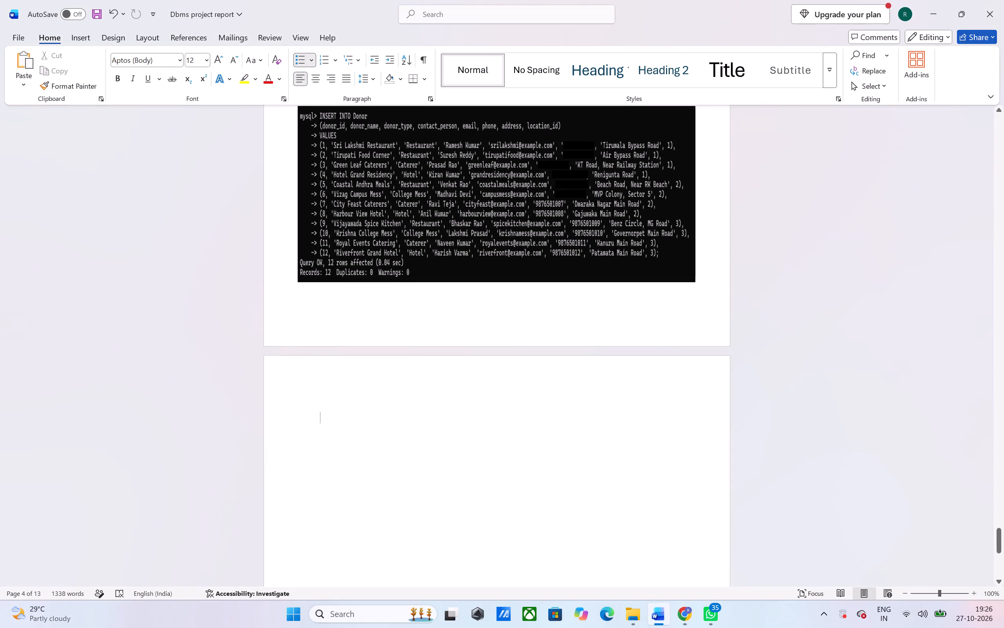
pyautogui.write('3.')
pyautogui.press('space')
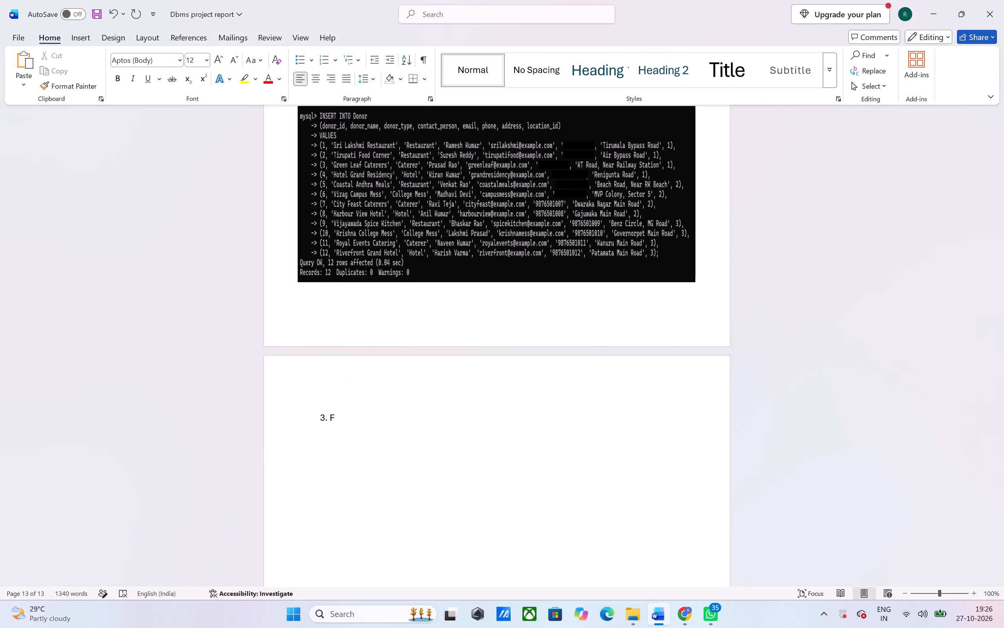
pyautogui.write('ood')
pyautogui.click(315, 418)
pyautogui.click(322, 391)
pyautogui.doubleClick(322, 395)
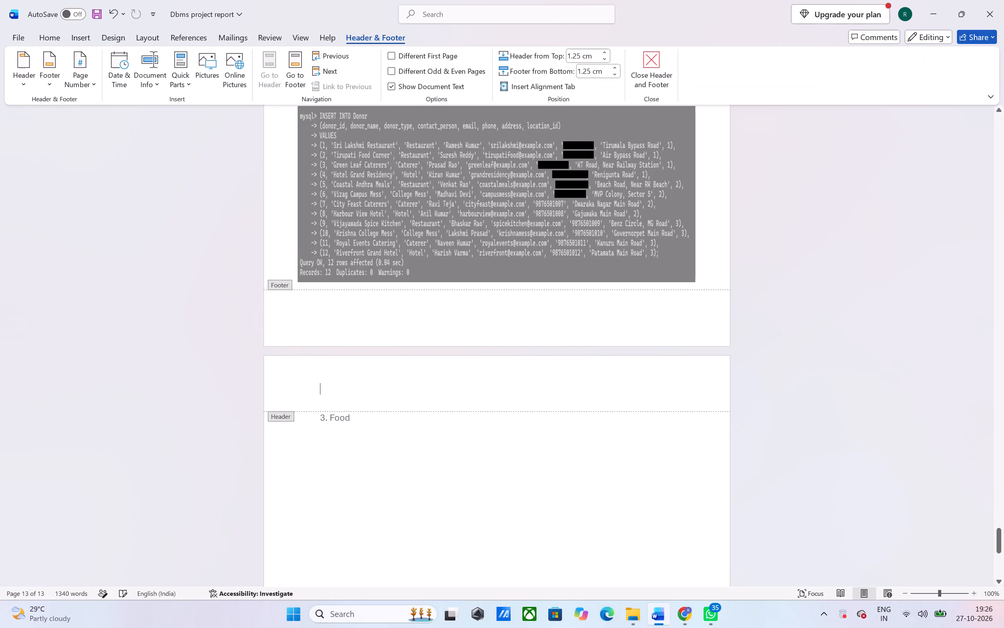
pyautogui.doubleClick(335, 450)
pyautogui.click(352, 420)
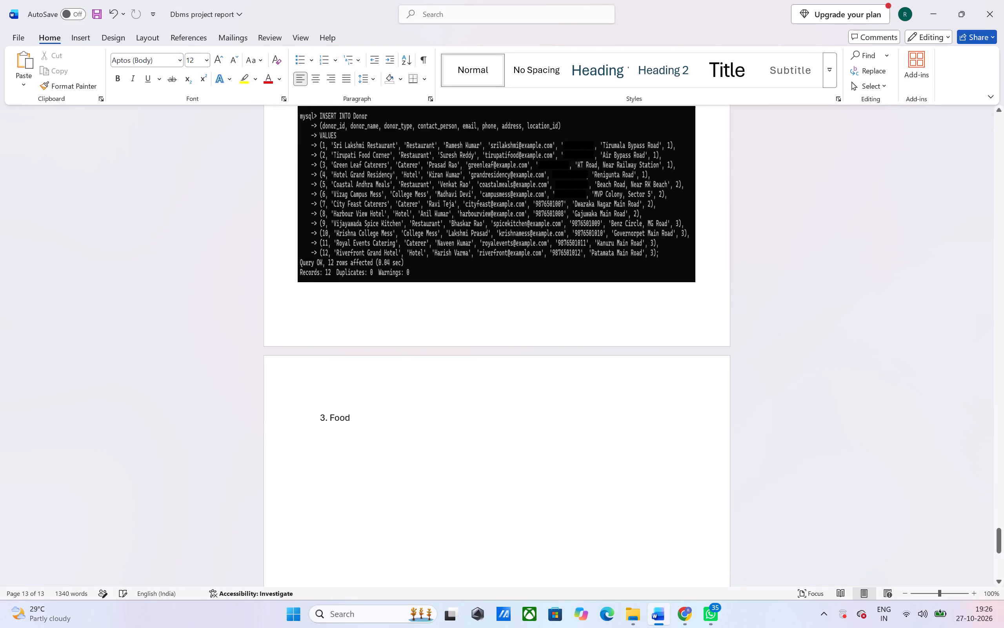
pyautogui.press('space')
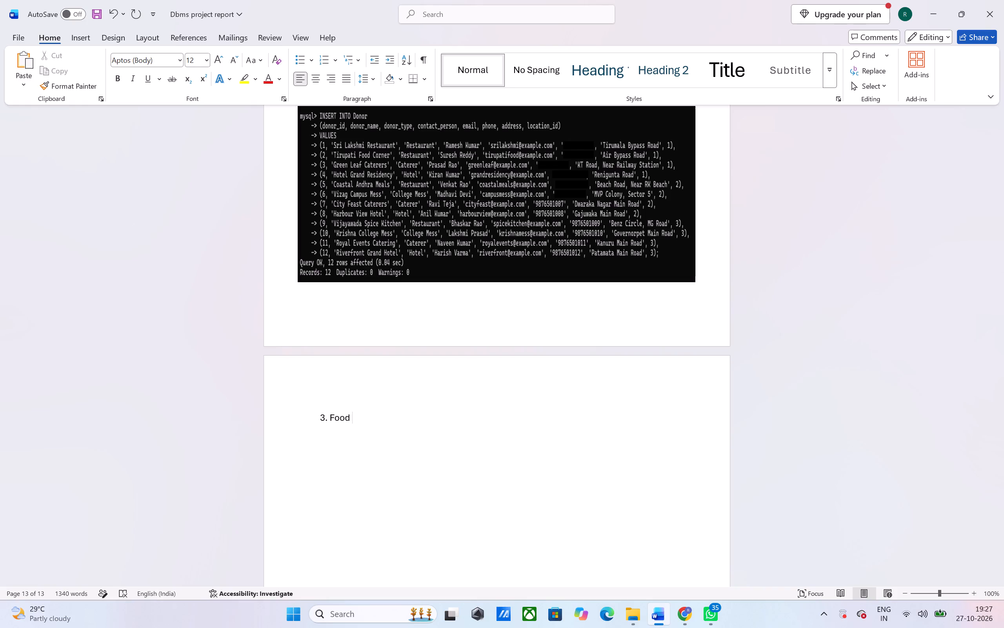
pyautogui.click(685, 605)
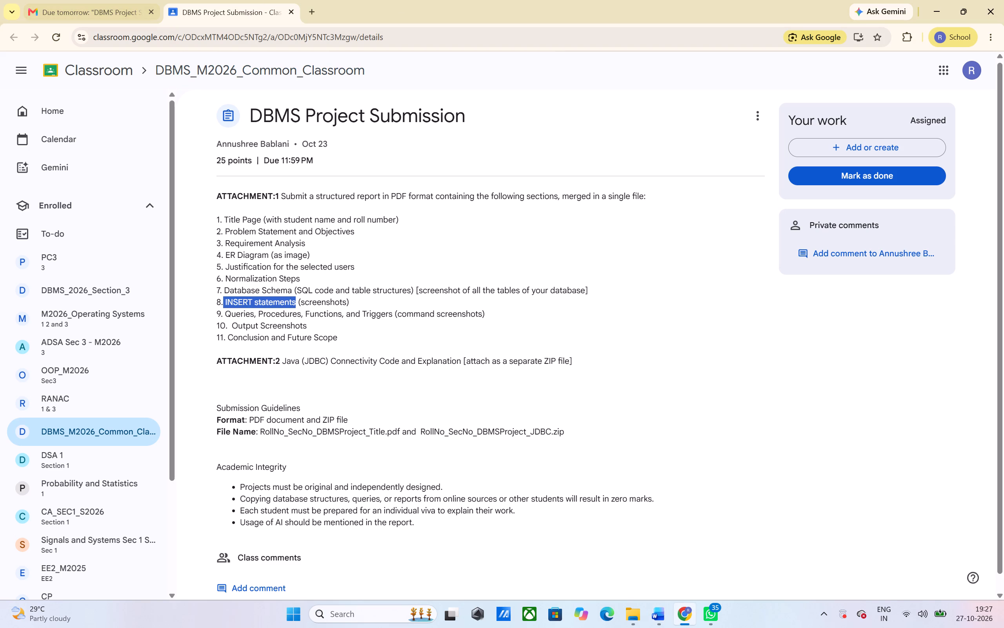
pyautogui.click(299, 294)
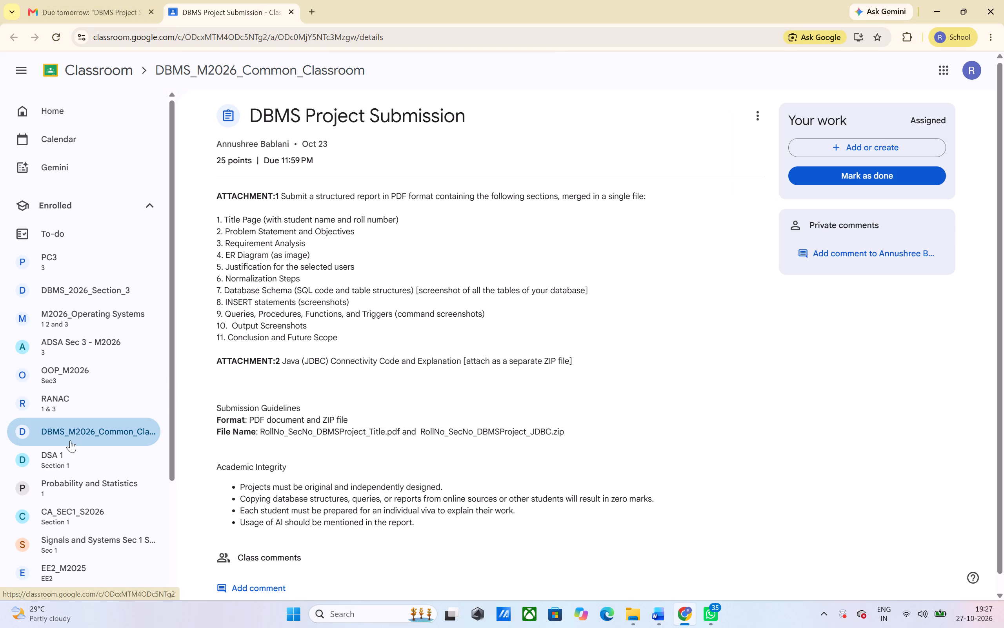
# In the Word report, reword the third subheading to "3. Recipient organisation" and start a new line below it.
pyautogui.click(660, 621)
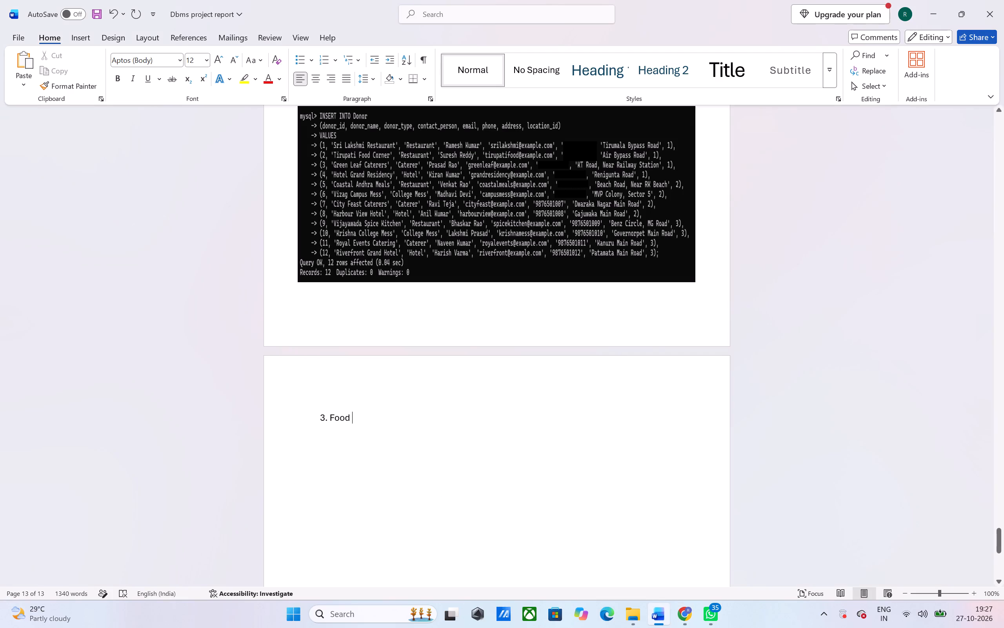
pyautogui.scroll(6, 362, 434)
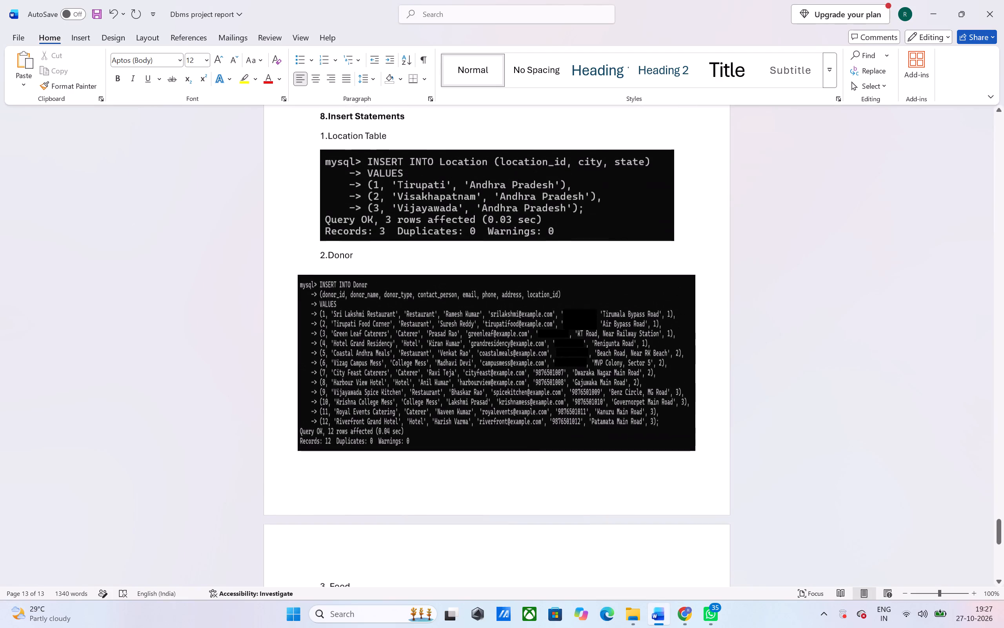
pyautogui.scroll(-4, 366, 436)
pyautogui.press('BackSpace')
pyautogui.press('BackSpace')
pyautogui.press('BackSpace')
pyautogui.press('BackSpace')
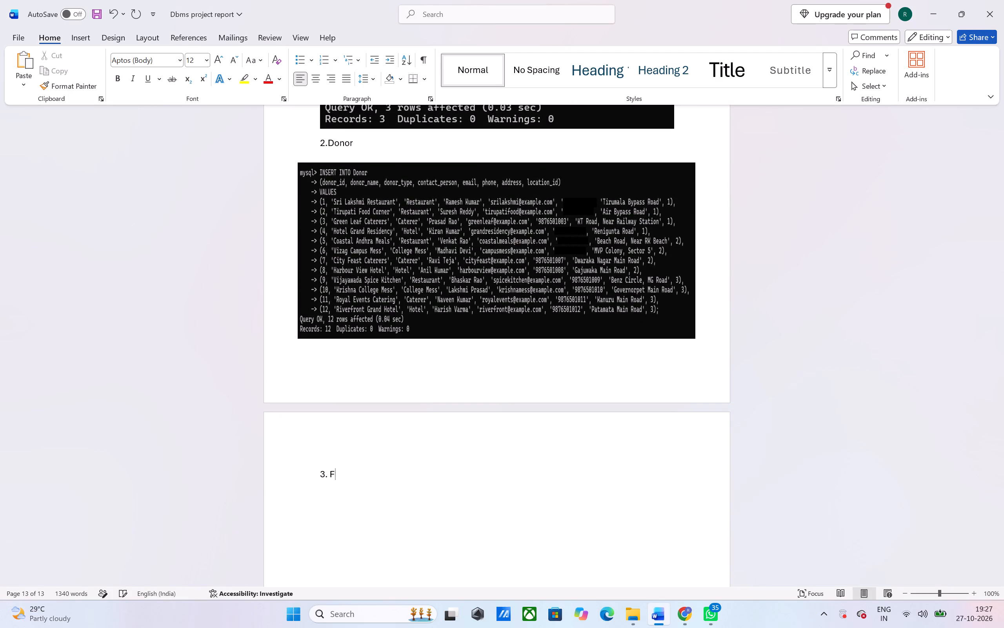
pyautogui.press('BackSpace')
pyautogui.press('BackSpace')
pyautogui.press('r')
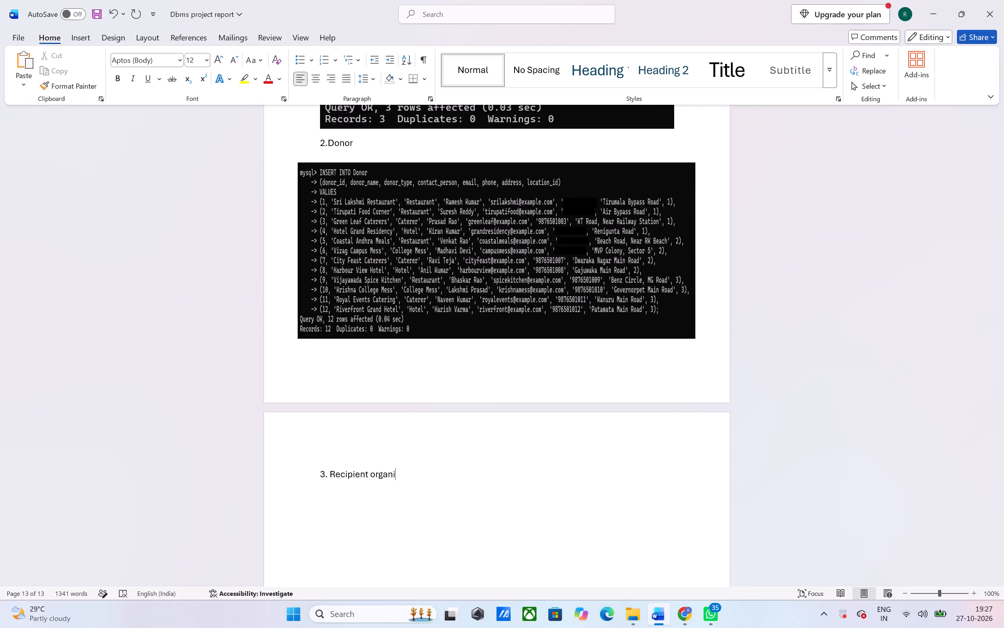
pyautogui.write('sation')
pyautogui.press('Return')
# Copy image 9 from the Dbms project folder and paste it into the Word report under the Recipient organisation subheading.
pyautogui.click(635, 617)
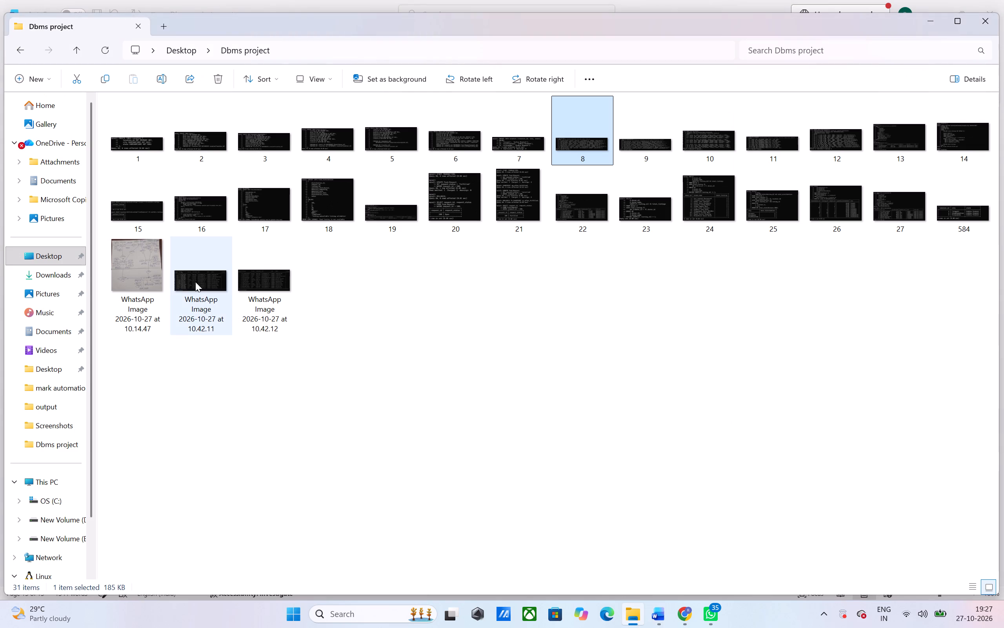
pyautogui.click(623, 135)
pyautogui.click(101, 80)
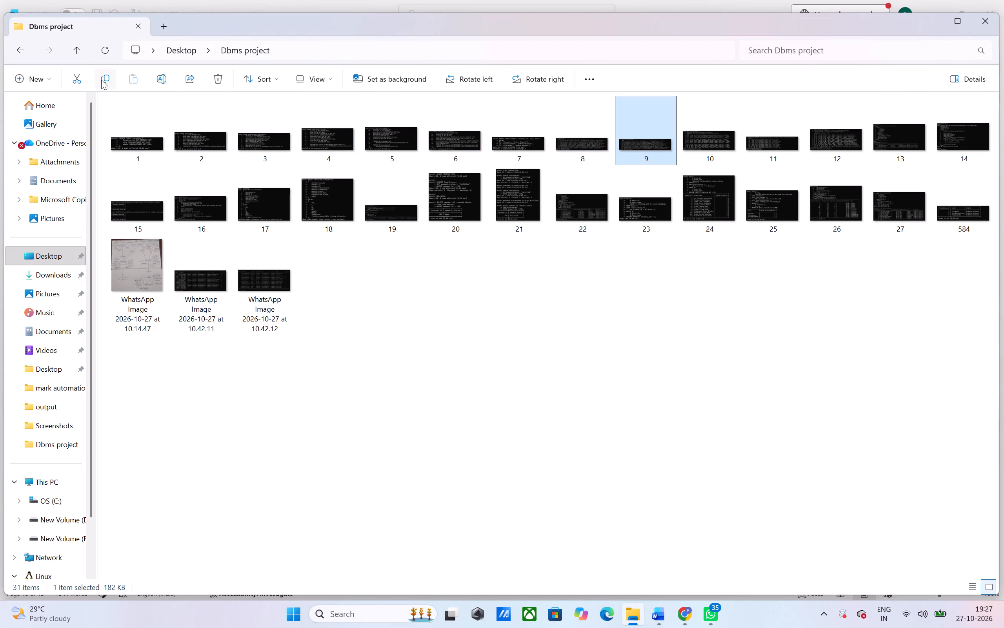
pyautogui.click(695, 613)
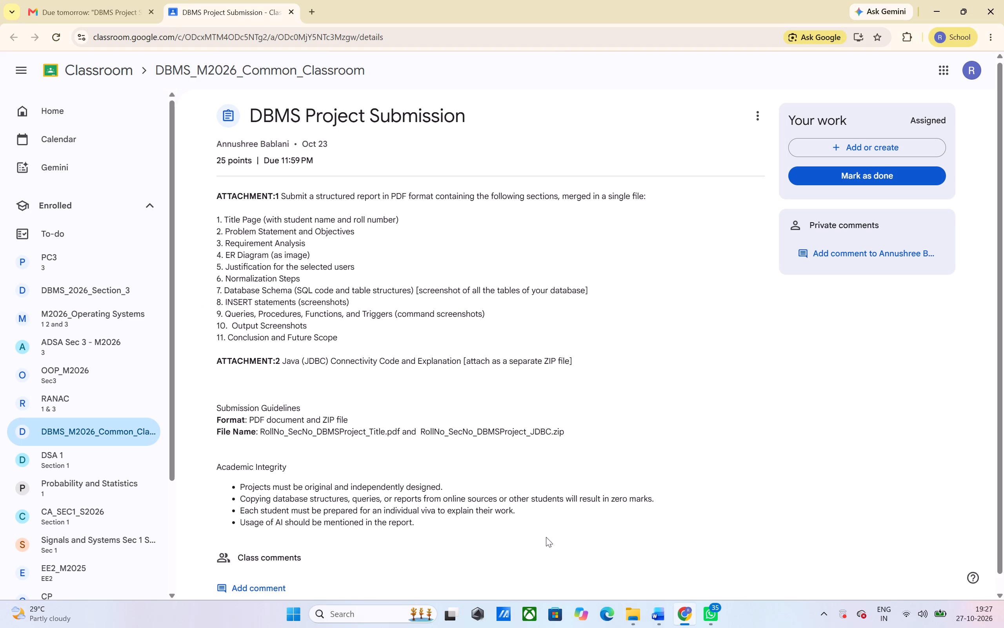
pyautogui.click(650, 618)
pyautogui.scroll(-2, 523, 444)
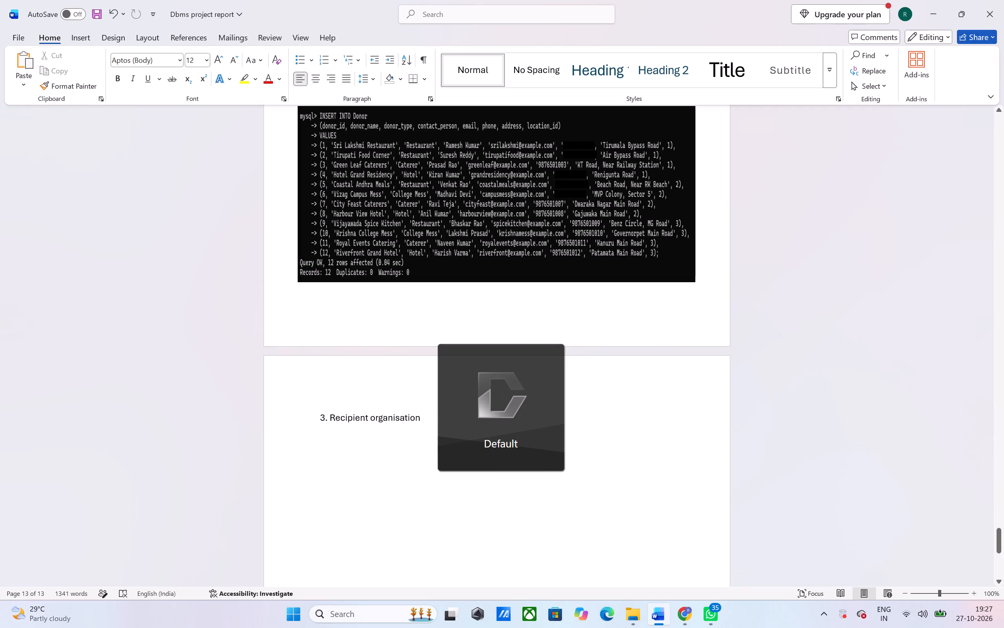
pyautogui.hotkey('ctrl', 'v')
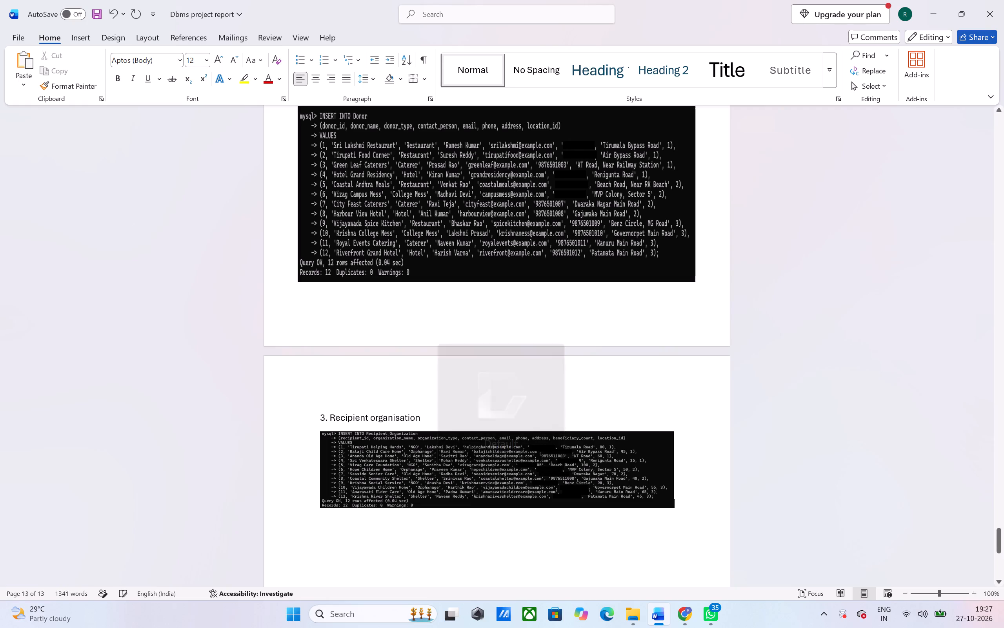
# Stretch the Recipient organisation screenshot downward to a little over double its height and widen it slightly past the right text margin.
pyautogui.scroll(-5, 358, 451)
pyautogui.scroll(-5, 416, 386)
pyautogui.click(493, 203)
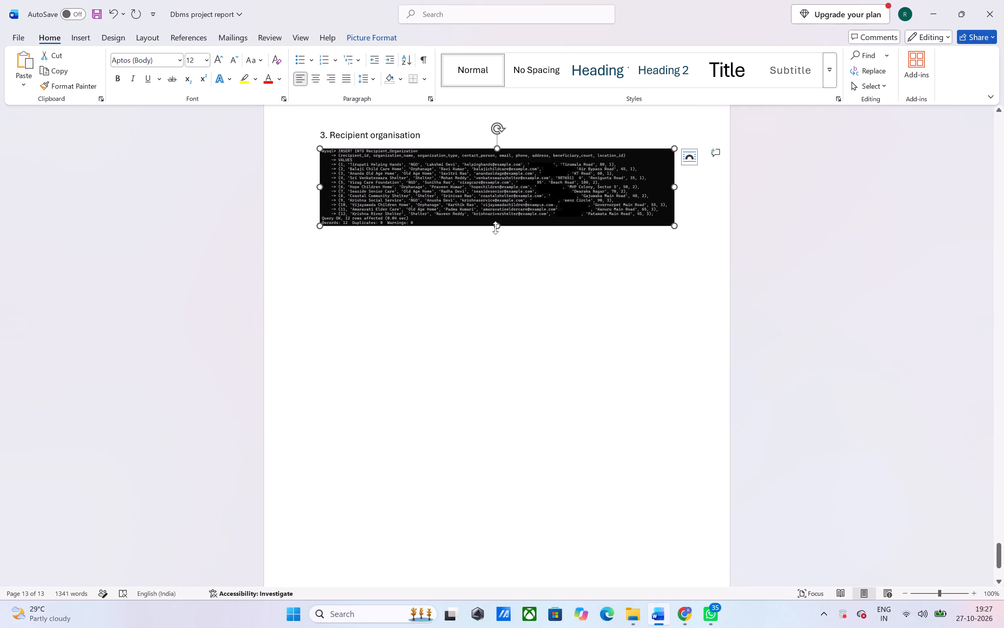
pyautogui.moveTo(497, 226); pyautogui.dragTo(499, 319)
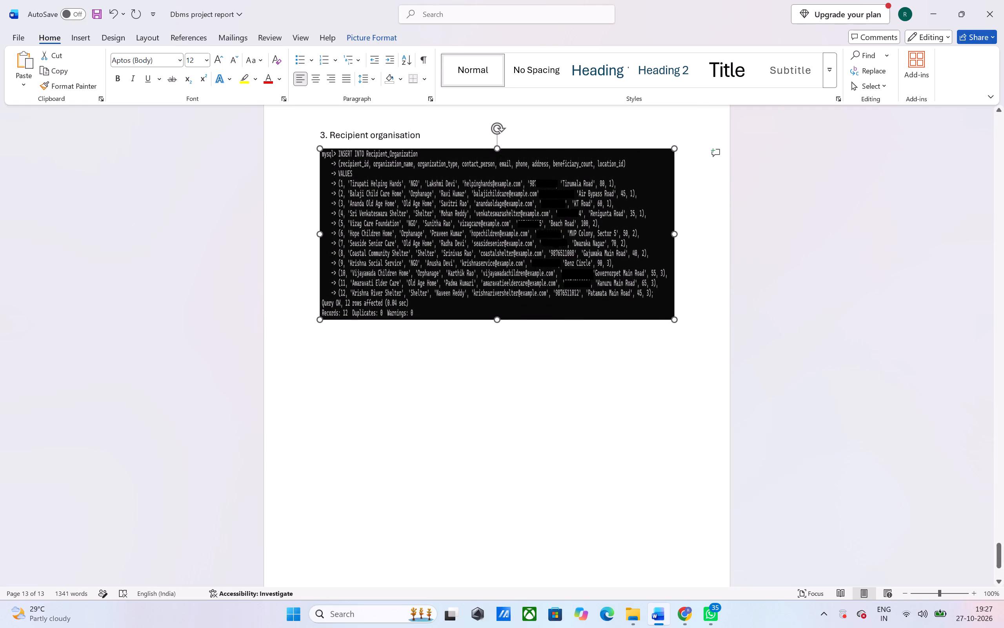
pyautogui.moveTo(499, 319); pyautogui.dragTo(499, 314)
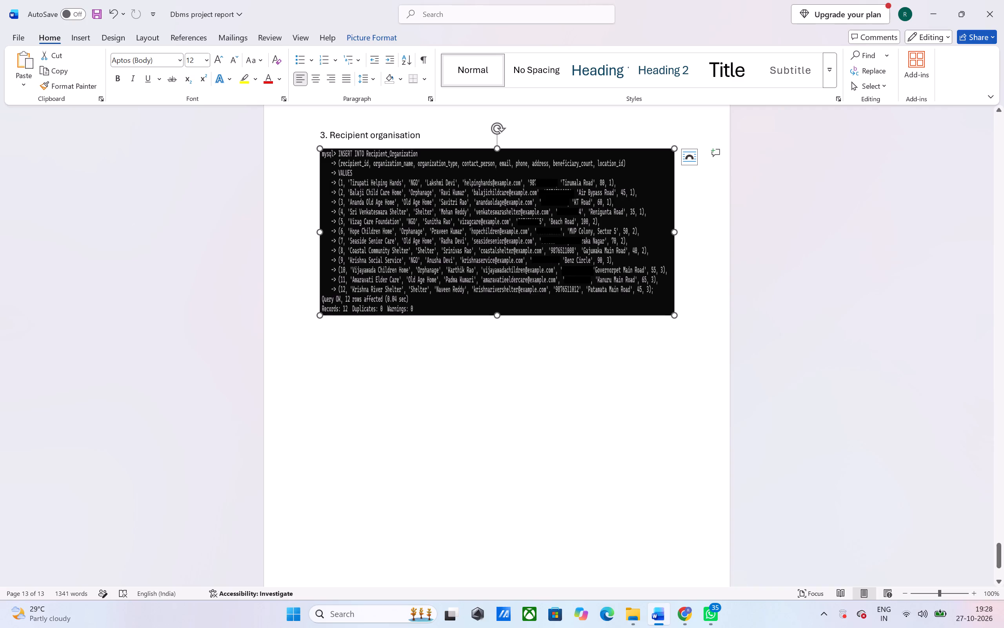
pyautogui.moveTo(677, 232); pyautogui.dragTo(698, 232)
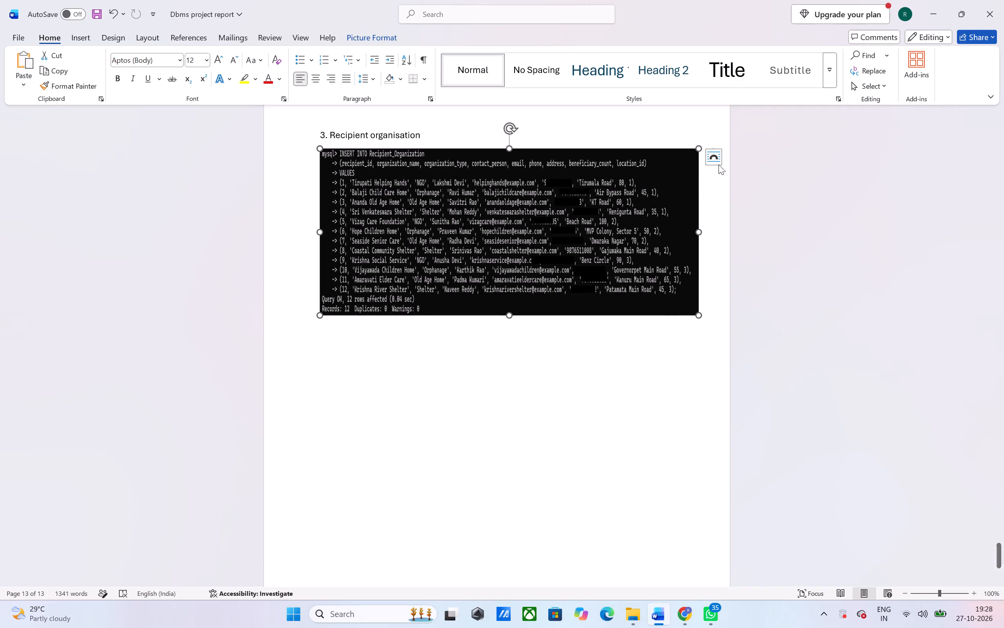
# Set the Recipient_Organization screenshot's text wrapping to Top and Bottom with its position fixed on the page.
pyautogui.click(714, 159)
pyautogui.click(751, 264)
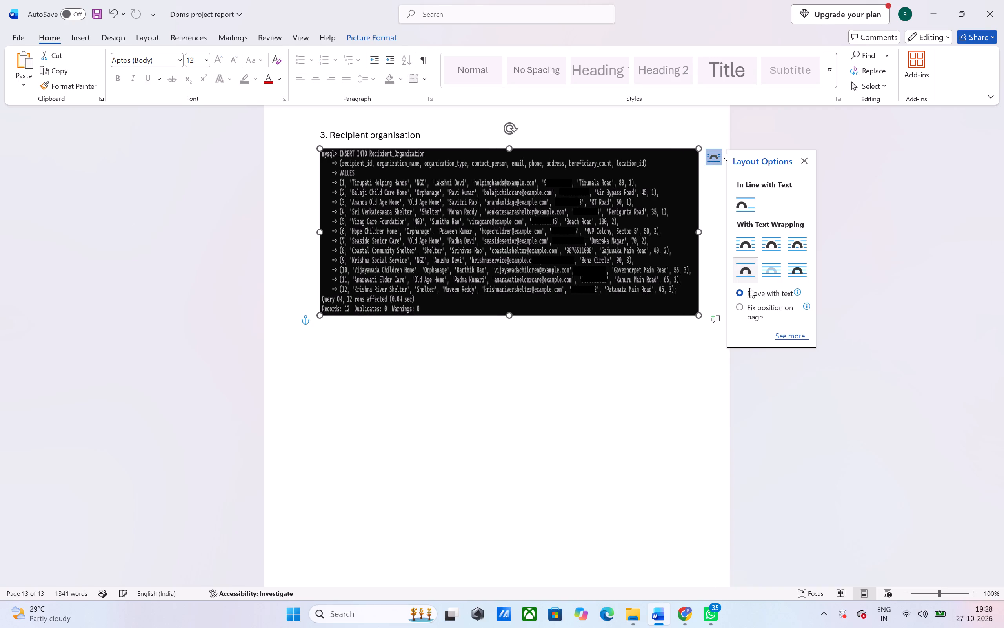
pyautogui.click(745, 303)
pyautogui.click(576, 334)
# Extend the Recipient_Organization screenshot's left edge slightly past the left text margin.
pyautogui.click(328, 226)
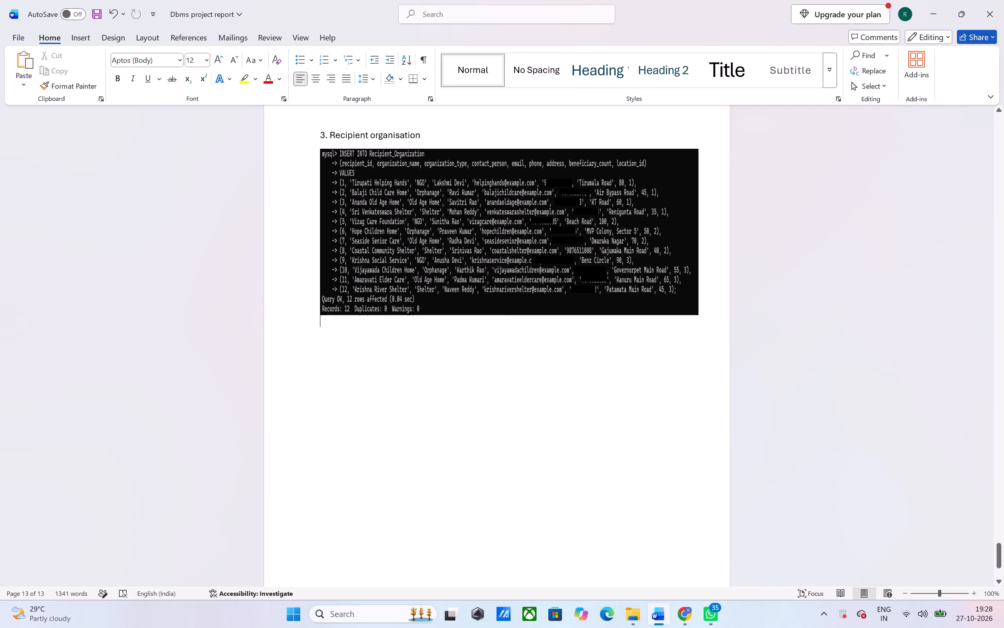
pyautogui.moveTo(316, 235); pyautogui.dragTo(303, 238)
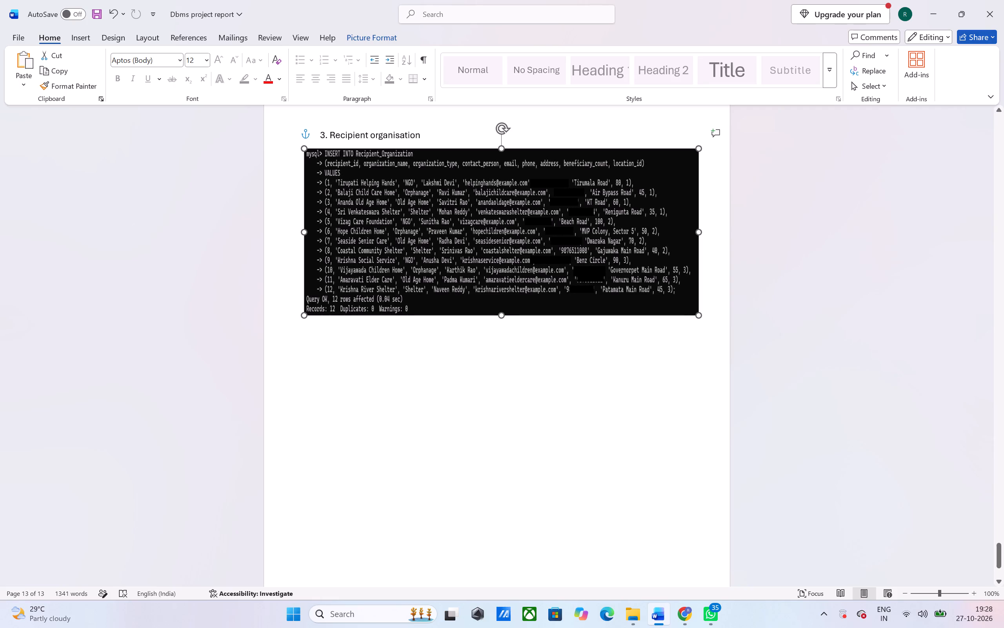
pyautogui.moveTo(303, 238); pyautogui.dragTo(302, 238)
# Add the subheading "4. Food Listing" just below the Recipient_Organization screenshot, followed by a new line.
pyautogui.click(395, 361)
pyautogui.scroll(5, 393, 360)
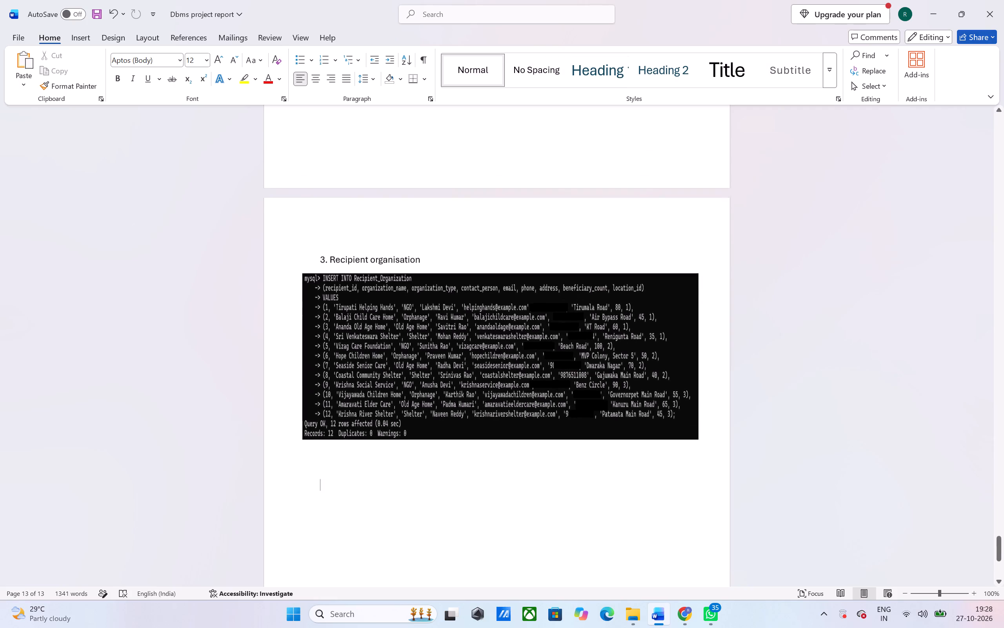
pyautogui.scroll(6, 393, 360)
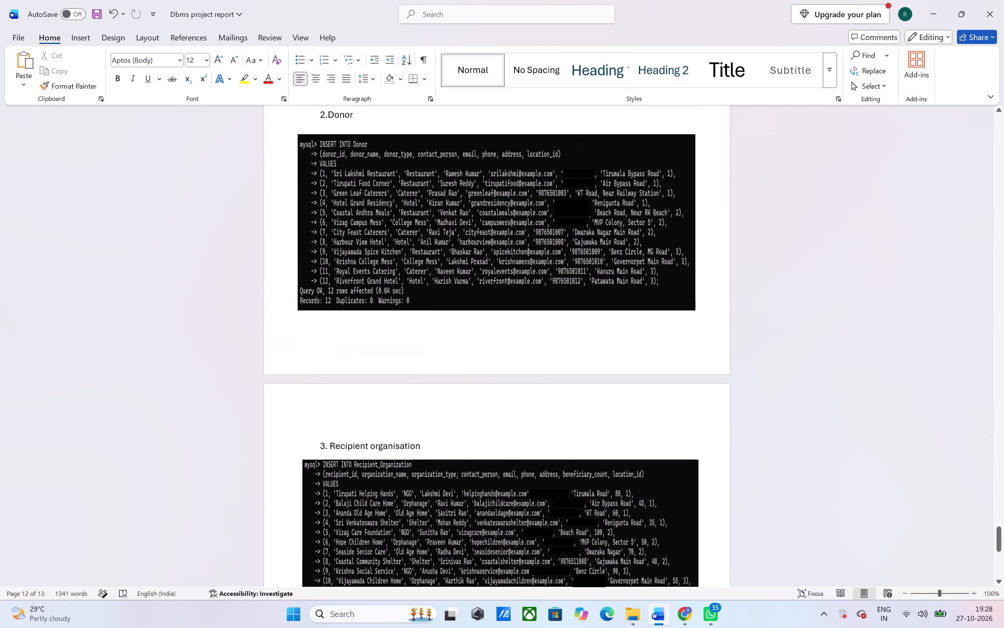
pyautogui.scroll(-11, 393, 360)
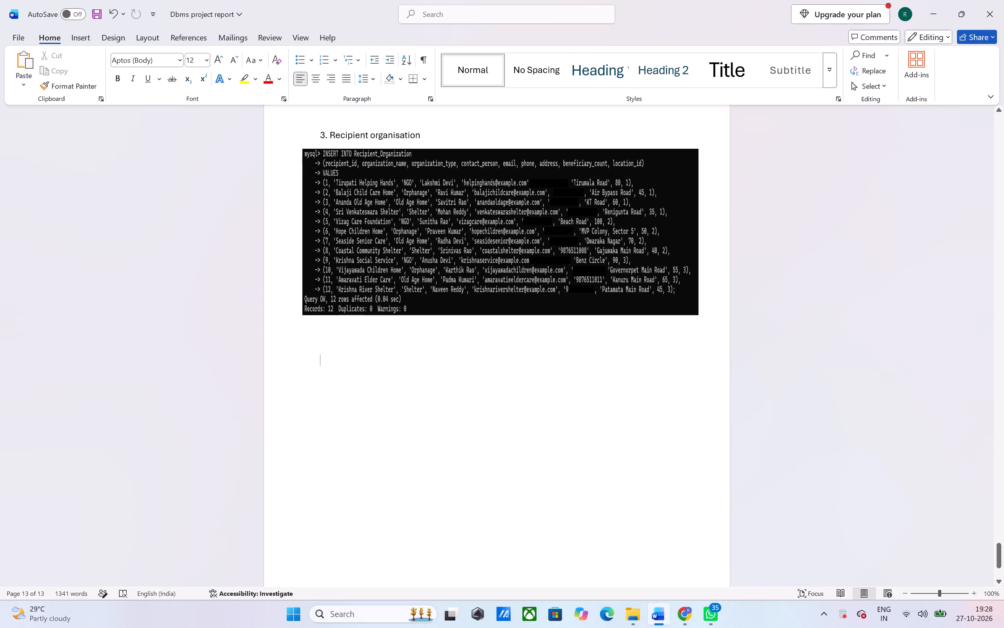
pyautogui.write('4.')
pyautogui.press('space')
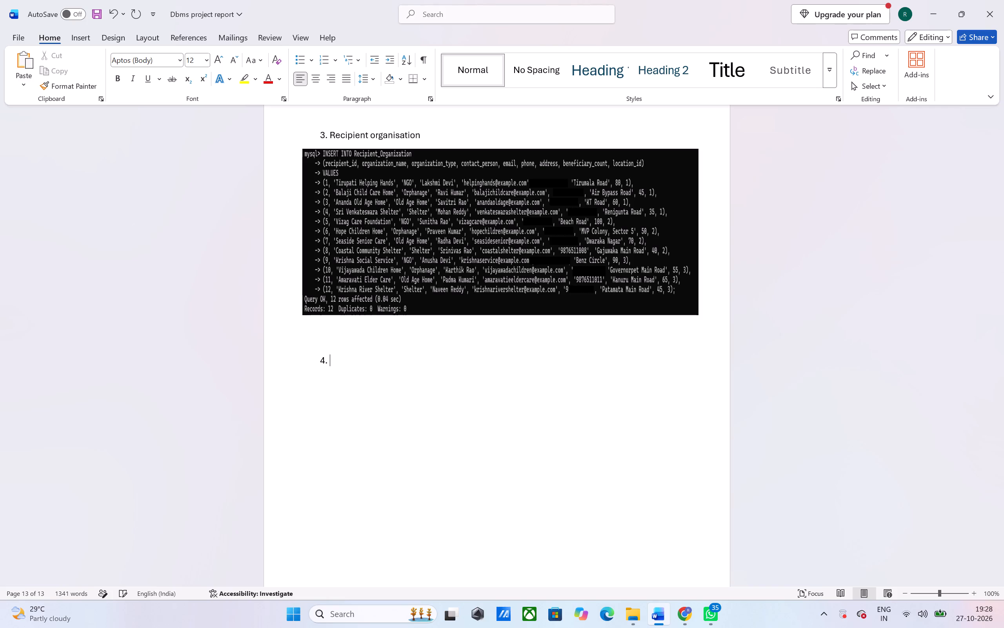
pyautogui.press('BackSpace')
pyautogui.press('BackSpace')
pyautogui.press('BackSpace')
pyautogui.press('BackSpace')
pyautogui.press('4')
pyautogui.press('.')
pyautogui.press('BackSpace')
pyautogui.press('BackSpace')
pyautogui.write('sting')
pyautogui.press('Return')
# Copy image 10 from the Dbms project folder and paste it below the "4. Food Listing" subheading.
pyautogui.scroll(1, 542, 354)
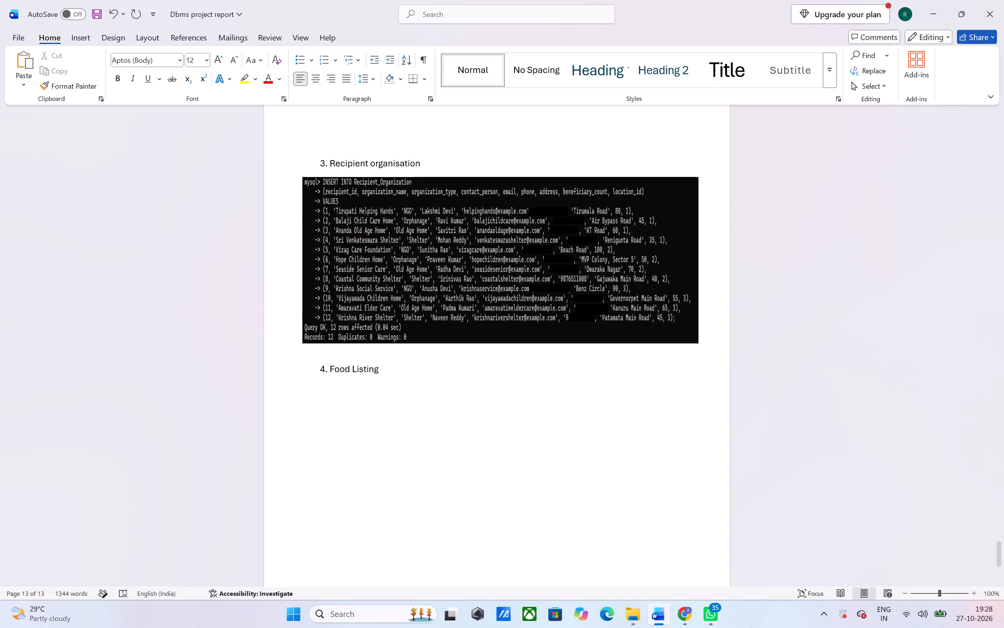
pyautogui.click(631, 619)
pyautogui.click(702, 141)
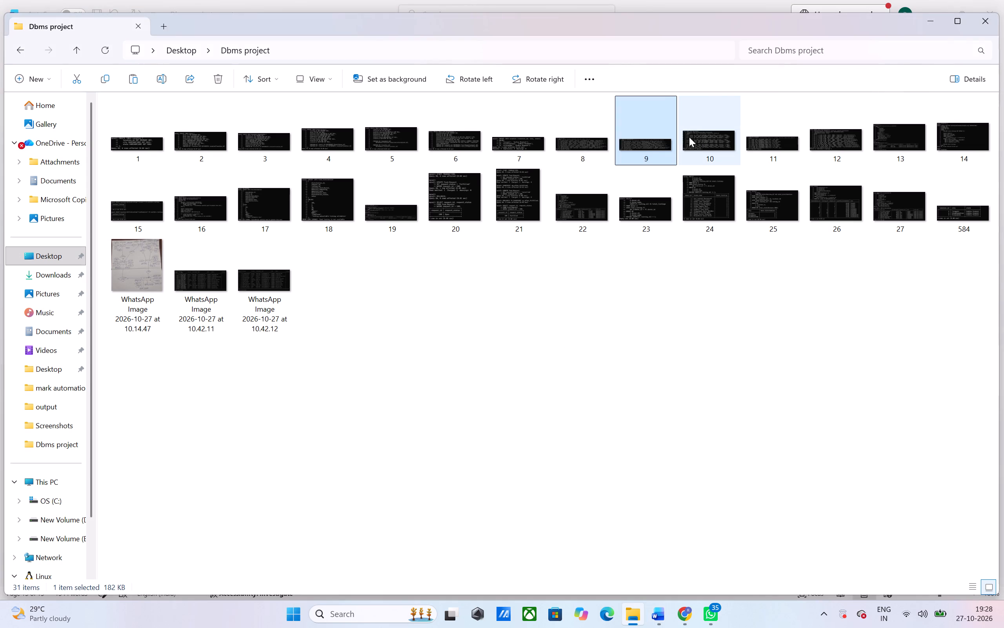
pyautogui.click(104, 74)
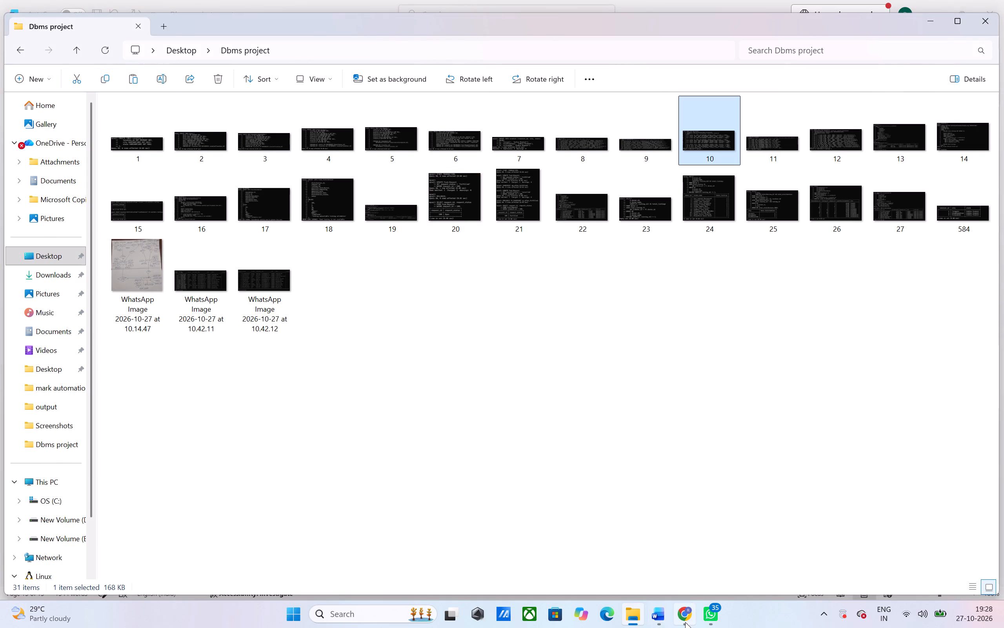
pyautogui.click(684, 622)
pyautogui.click(677, 612)
pyautogui.click(653, 613)
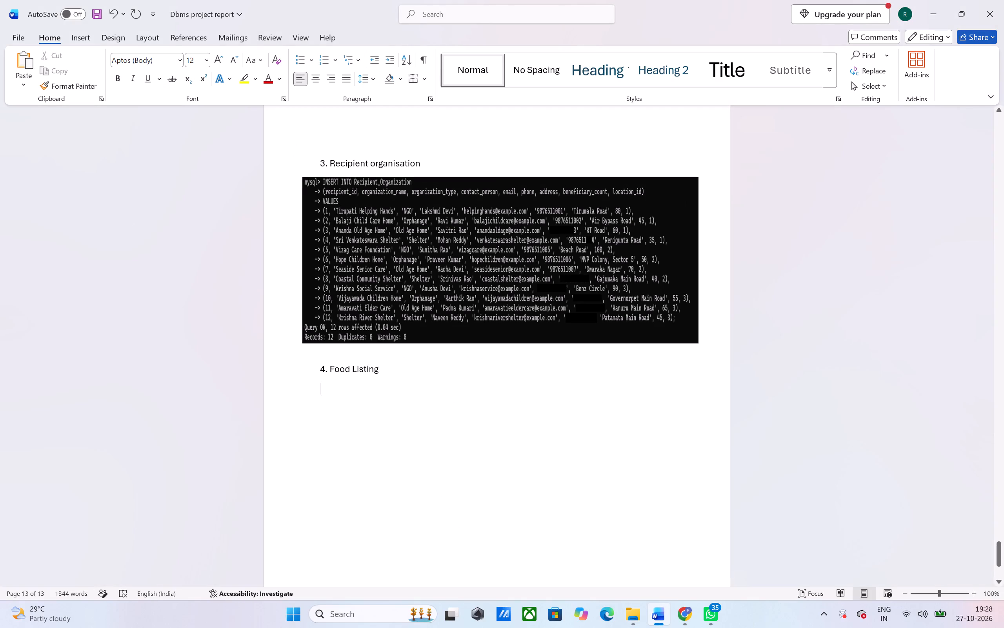
pyautogui.hotkey('ctrl', 'v')
# Stretch the Food_Listing screenshot slightly taller from its bottom edge, keeping its width within the text margins.
pyautogui.scroll(-7, 469, 485)
pyautogui.scroll(7, 456, 447)
pyautogui.click(456, 438)
pyautogui.scroll(-5, 453, 476)
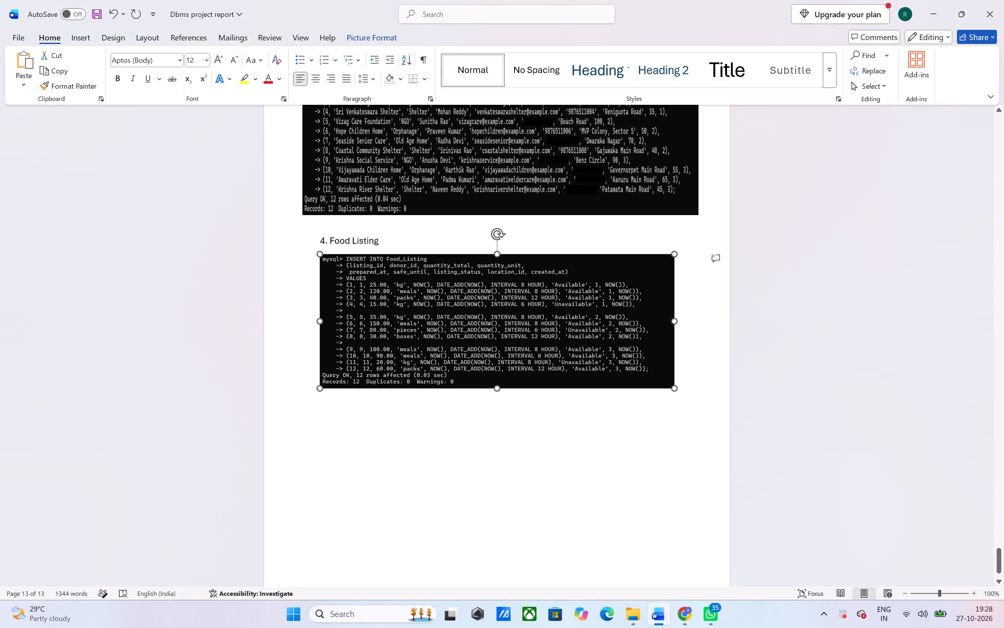
pyautogui.moveTo(498, 389); pyautogui.dragTo(499, 406)
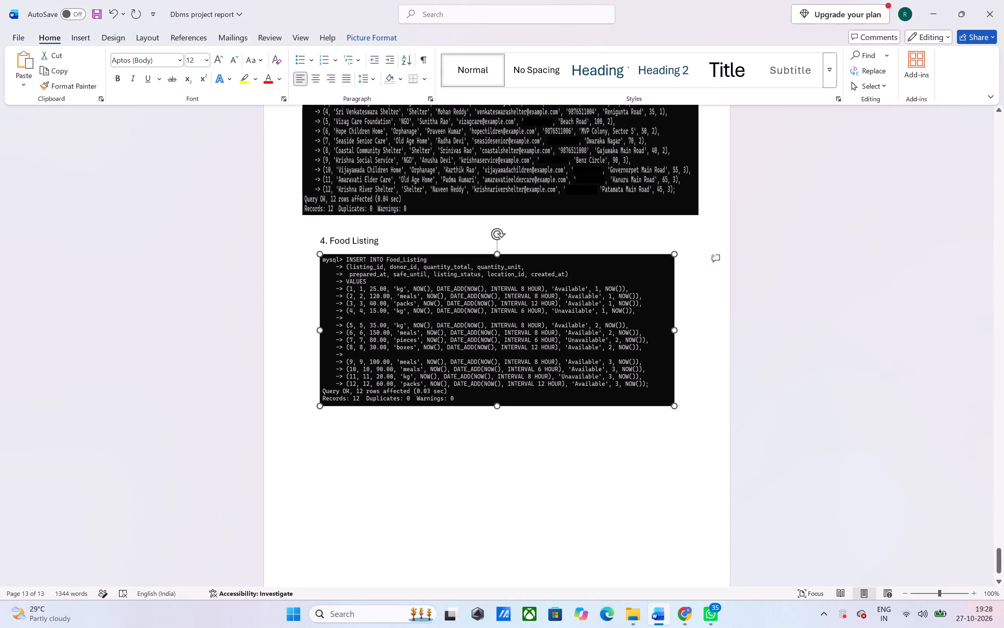
pyautogui.moveTo(499, 406); pyautogui.dragTo(500, 409)
pyautogui.click(438, 437)
# Add the subheading "5. Food Request" directly below the Food_Listing screenshot, followed by a new line.
pyautogui.scroll(-3, 365, 442)
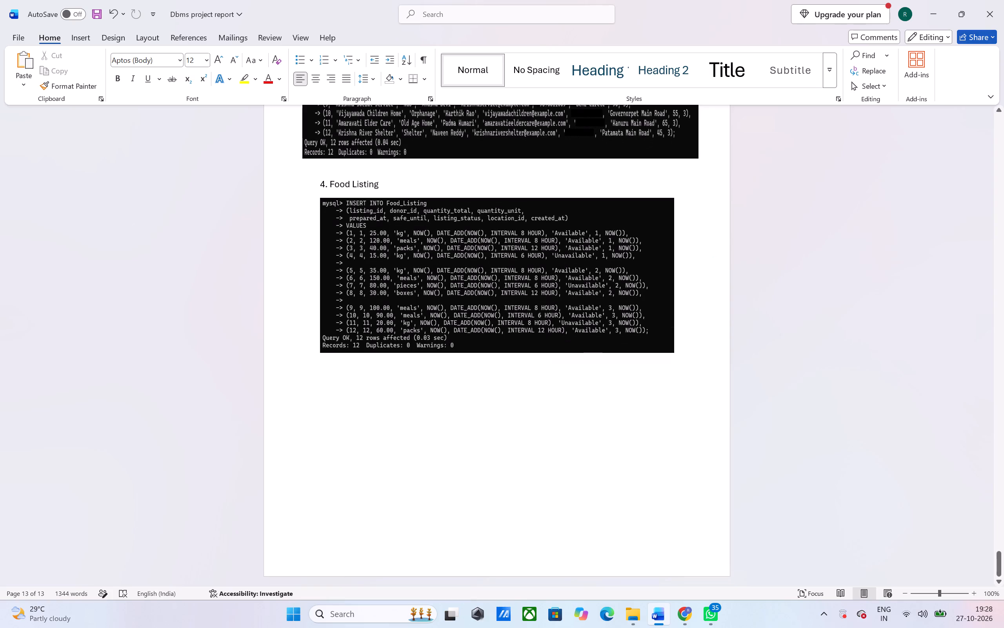
pyautogui.click(343, 401)
pyautogui.click(328, 380)
pyautogui.doubleClick(328, 380)
pyautogui.write('5.')
pyautogui.press('space')
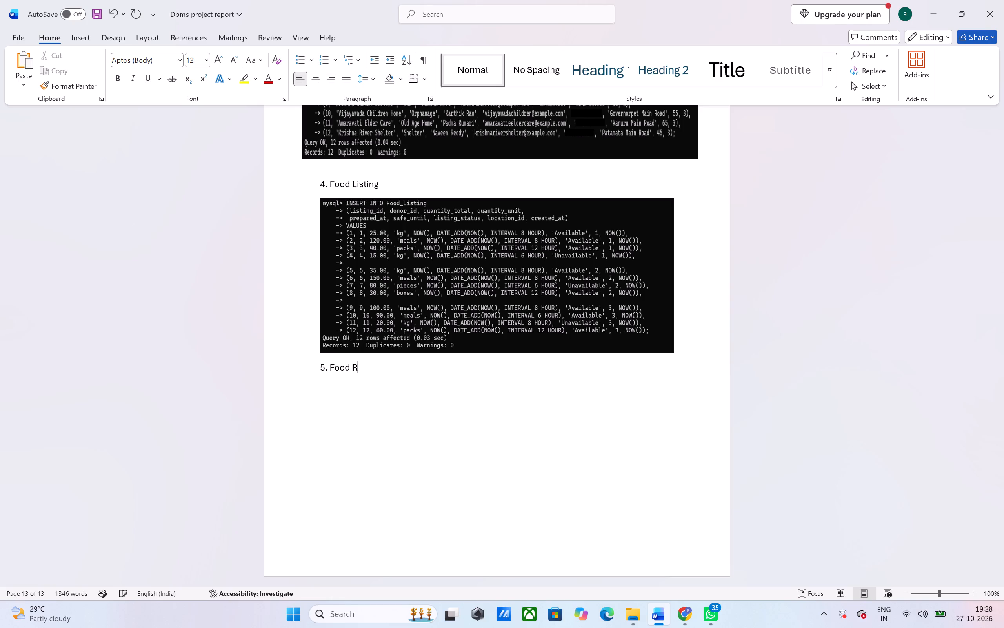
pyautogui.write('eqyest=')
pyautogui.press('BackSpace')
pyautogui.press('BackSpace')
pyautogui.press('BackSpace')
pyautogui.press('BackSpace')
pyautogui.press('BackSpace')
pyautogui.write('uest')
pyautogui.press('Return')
# Copy image 11 from the Dbms project folder and paste it below the "5. Food Request" subheading in the report.
pyautogui.scroll(5, 328, 380)
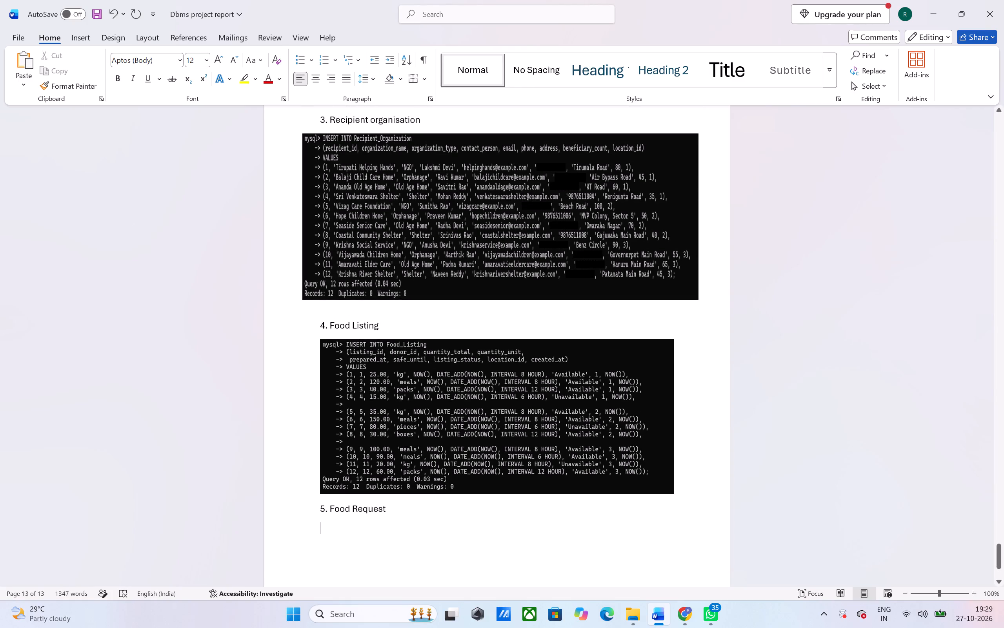
pyautogui.scroll(14, 372, 249)
pyautogui.scroll(10, 380, 248)
pyautogui.scroll(-6, 392, 240)
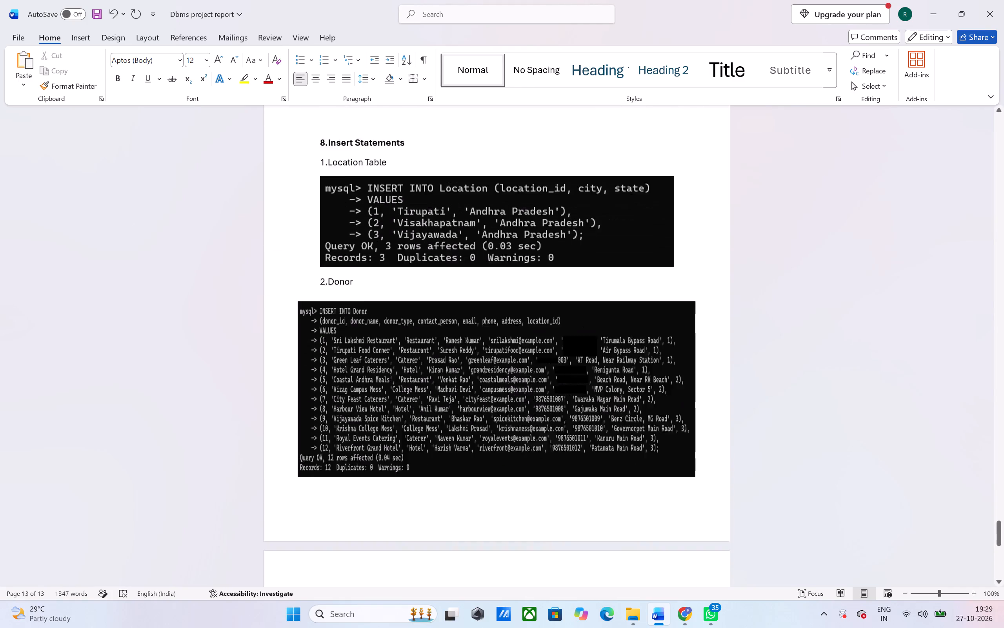
pyautogui.scroll(-20, 392, 240)
pyautogui.scroll(-7, 392, 240)
pyautogui.click(633, 615)
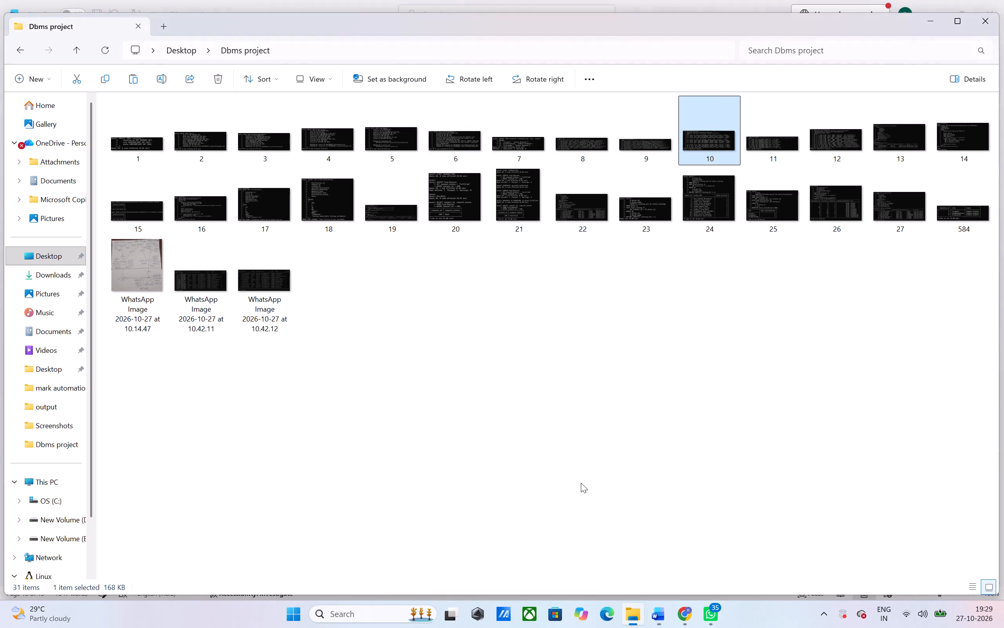
pyautogui.click(763, 120)
pyautogui.click(107, 81)
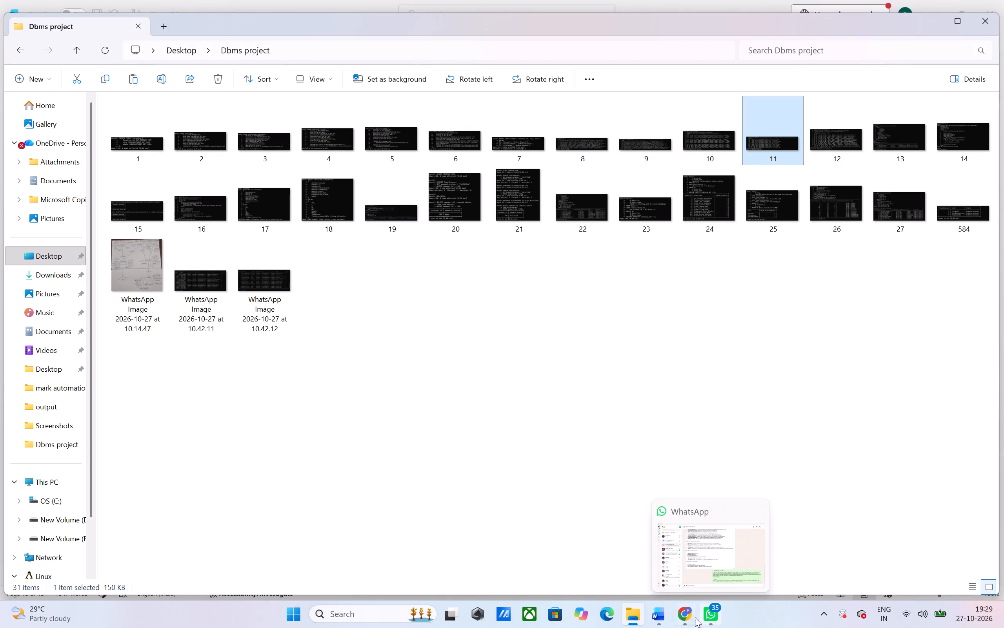
pyautogui.click(653, 610)
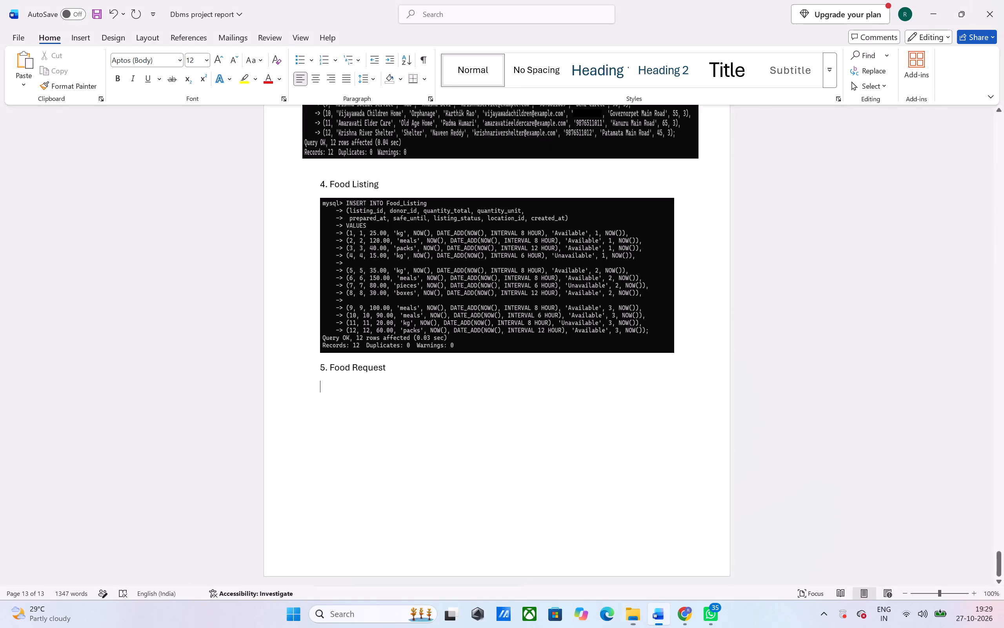
pyautogui.hotkey('ctrl', 'v')
# Stretch the Food_Request screenshot taller from its bottom edge, keeping its width within the text margins.
pyautogui.click(380, 429)
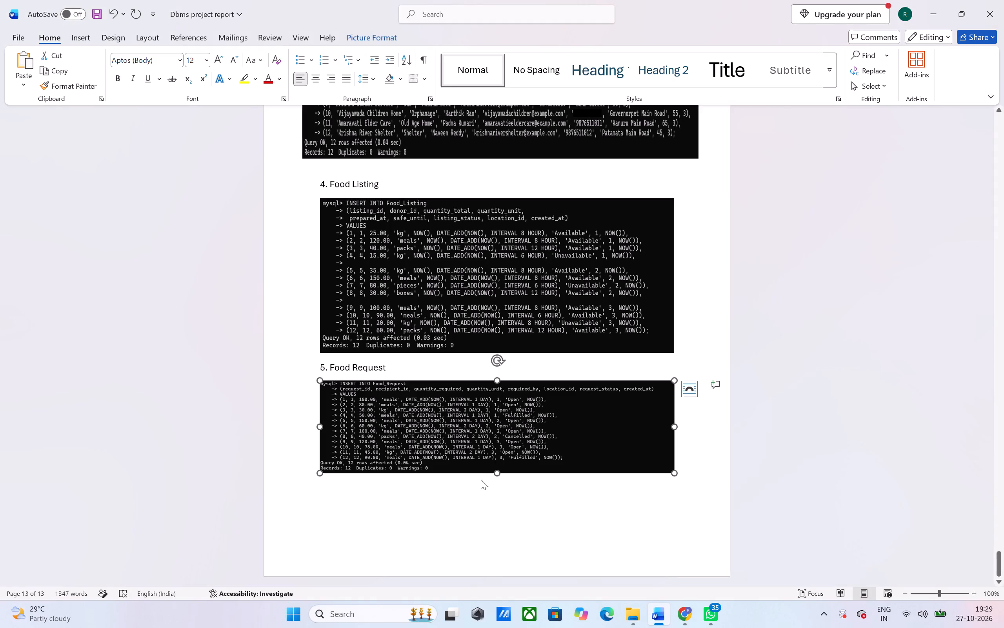
pyautogui.moveTo(498, 475); pyautogui.dragTo(502, 510)
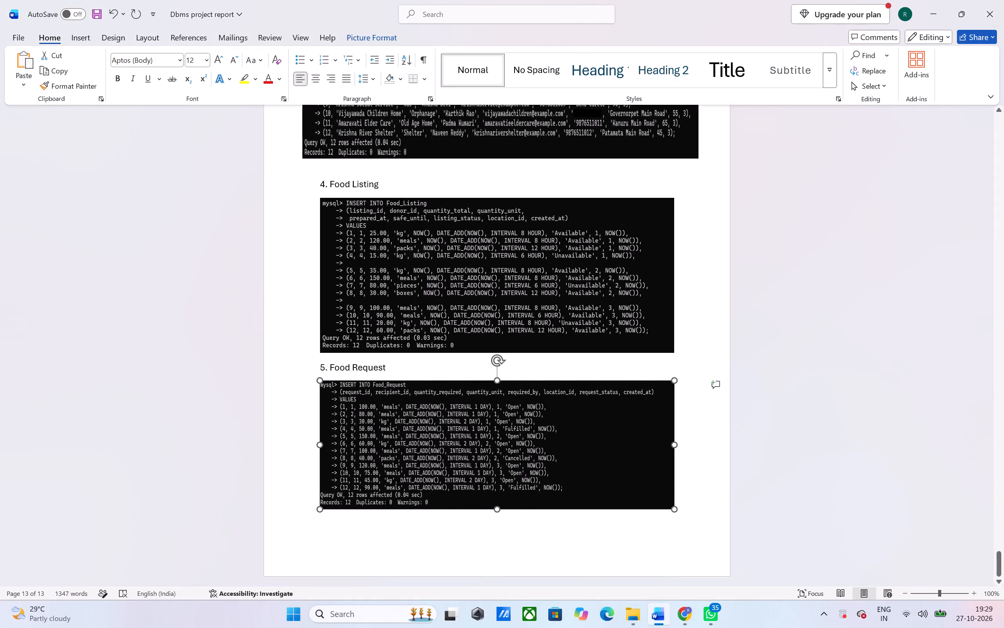
pyautogui.moveTo(502, 510); pyautogui.dragTo(502, 512)
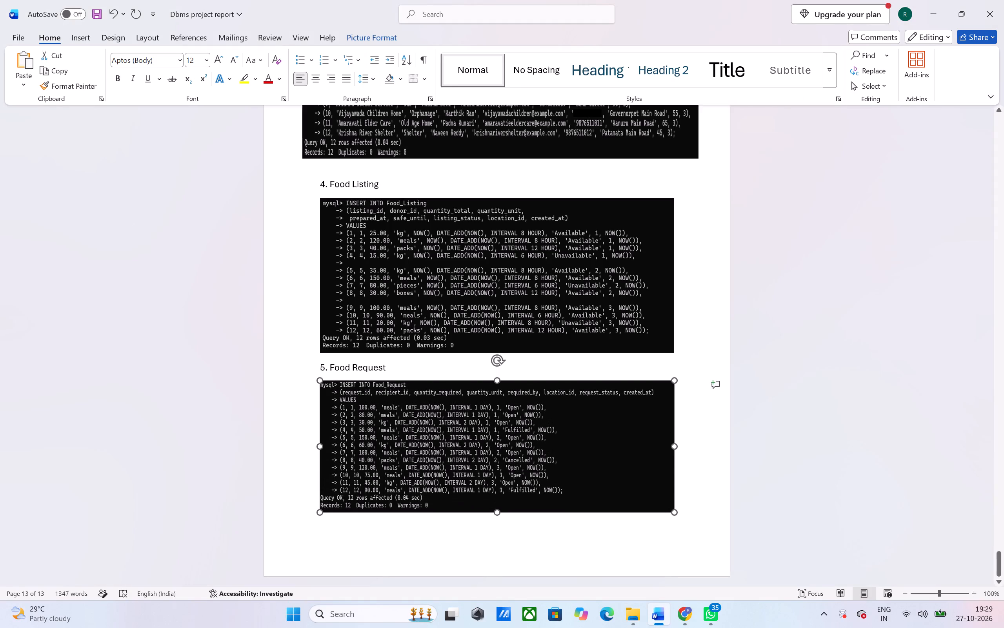
pyautogui.moveTo(502, 512); pyautogui.dragTo(502, 514)
pyautogui.click(467, 537)
# Try to place the text cursor in the blank space below the Food_Request screenshot to continue the section.
pyautogui.scroll(-6, 464, 524)
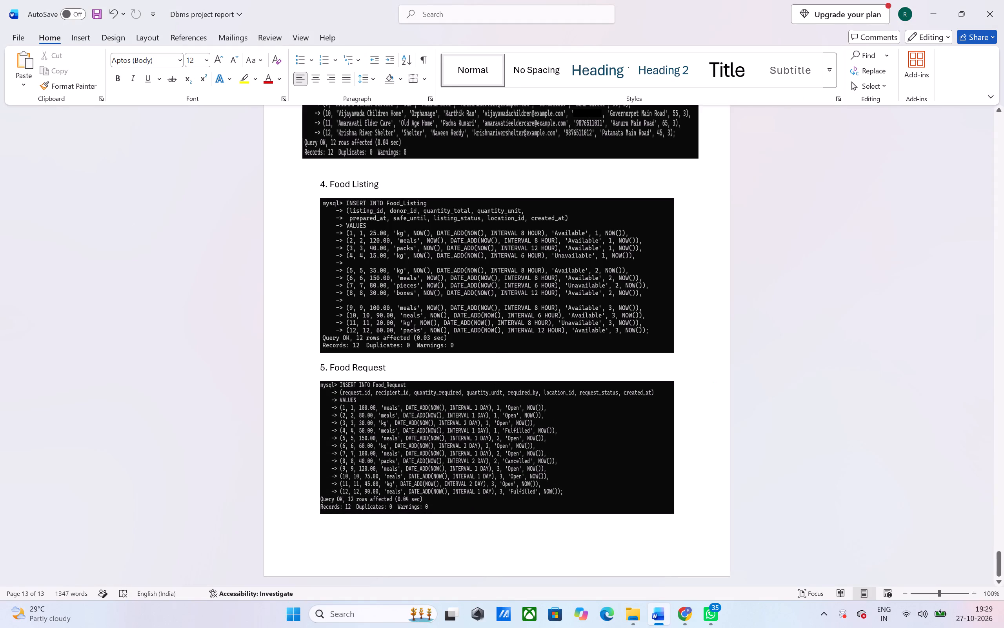
pyautogui.click(384, 527)
pyautogui.doubleClick(337, 538)
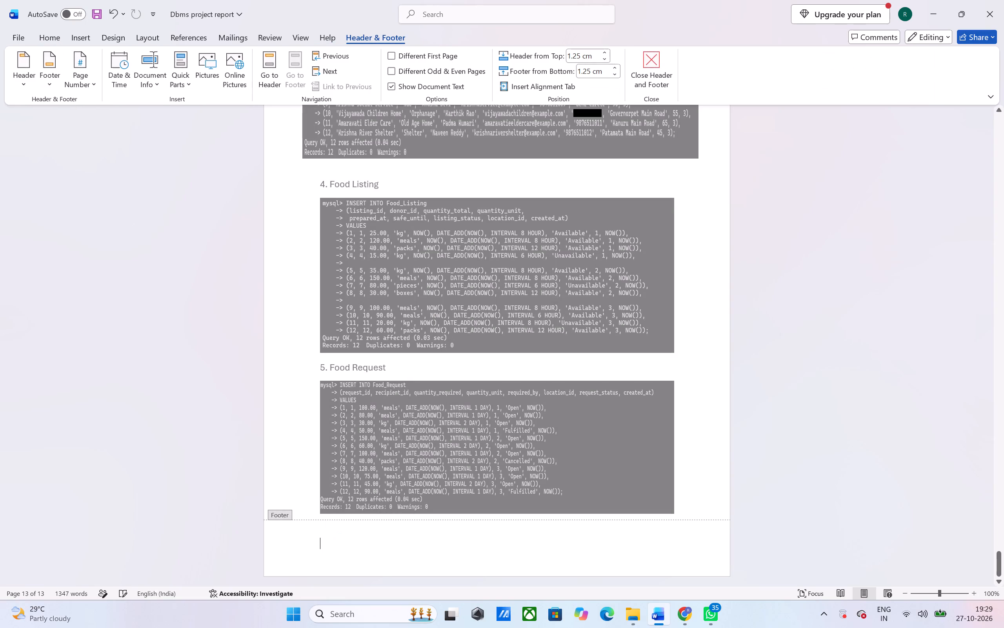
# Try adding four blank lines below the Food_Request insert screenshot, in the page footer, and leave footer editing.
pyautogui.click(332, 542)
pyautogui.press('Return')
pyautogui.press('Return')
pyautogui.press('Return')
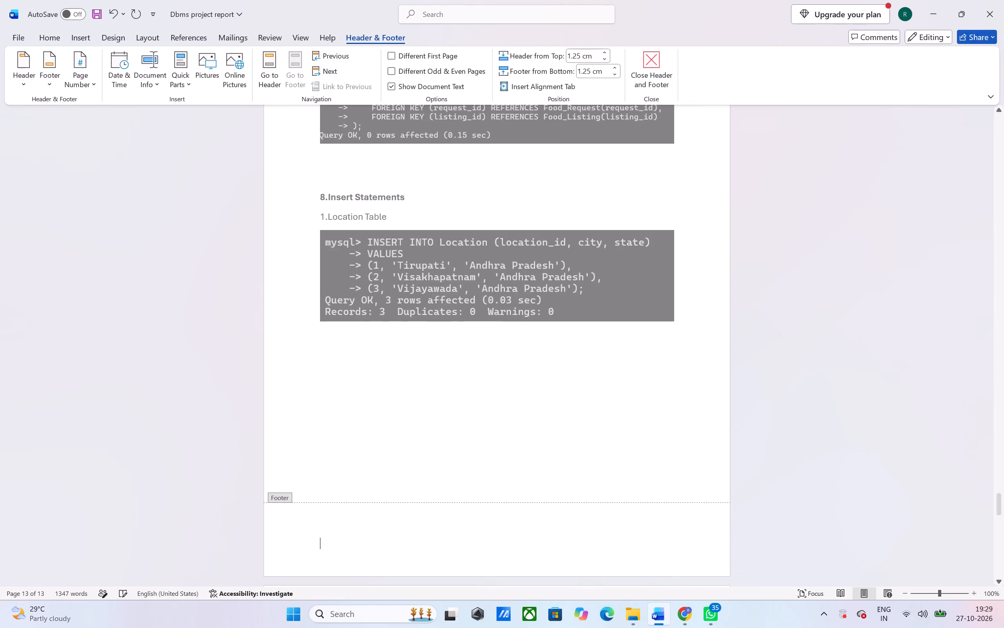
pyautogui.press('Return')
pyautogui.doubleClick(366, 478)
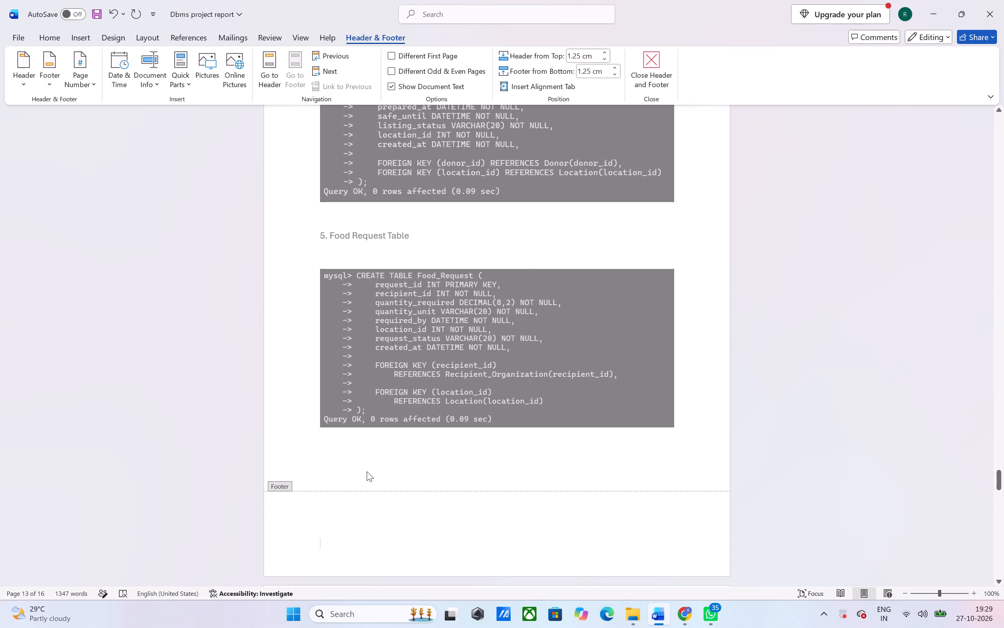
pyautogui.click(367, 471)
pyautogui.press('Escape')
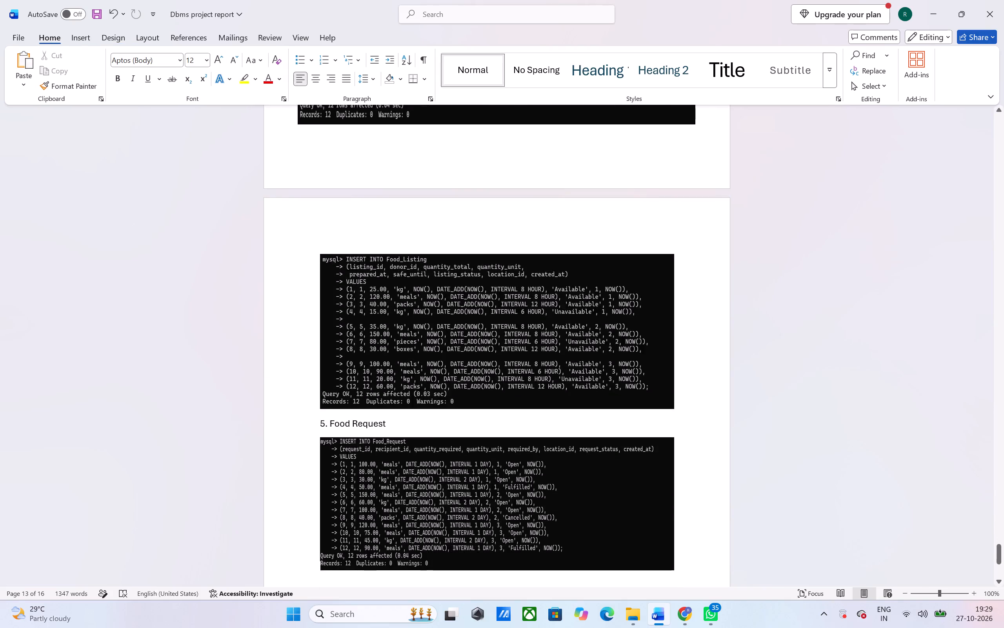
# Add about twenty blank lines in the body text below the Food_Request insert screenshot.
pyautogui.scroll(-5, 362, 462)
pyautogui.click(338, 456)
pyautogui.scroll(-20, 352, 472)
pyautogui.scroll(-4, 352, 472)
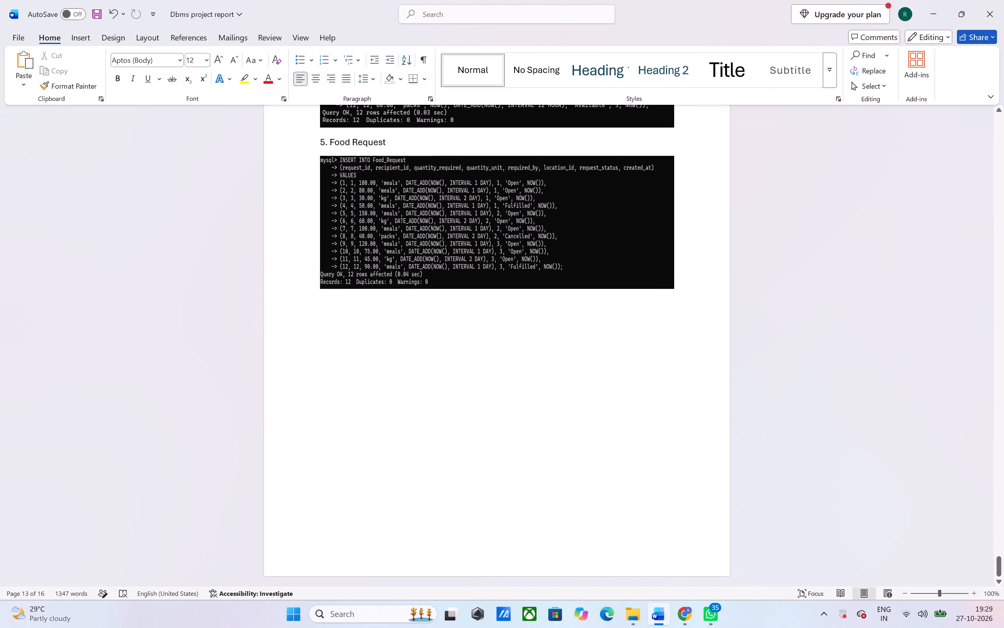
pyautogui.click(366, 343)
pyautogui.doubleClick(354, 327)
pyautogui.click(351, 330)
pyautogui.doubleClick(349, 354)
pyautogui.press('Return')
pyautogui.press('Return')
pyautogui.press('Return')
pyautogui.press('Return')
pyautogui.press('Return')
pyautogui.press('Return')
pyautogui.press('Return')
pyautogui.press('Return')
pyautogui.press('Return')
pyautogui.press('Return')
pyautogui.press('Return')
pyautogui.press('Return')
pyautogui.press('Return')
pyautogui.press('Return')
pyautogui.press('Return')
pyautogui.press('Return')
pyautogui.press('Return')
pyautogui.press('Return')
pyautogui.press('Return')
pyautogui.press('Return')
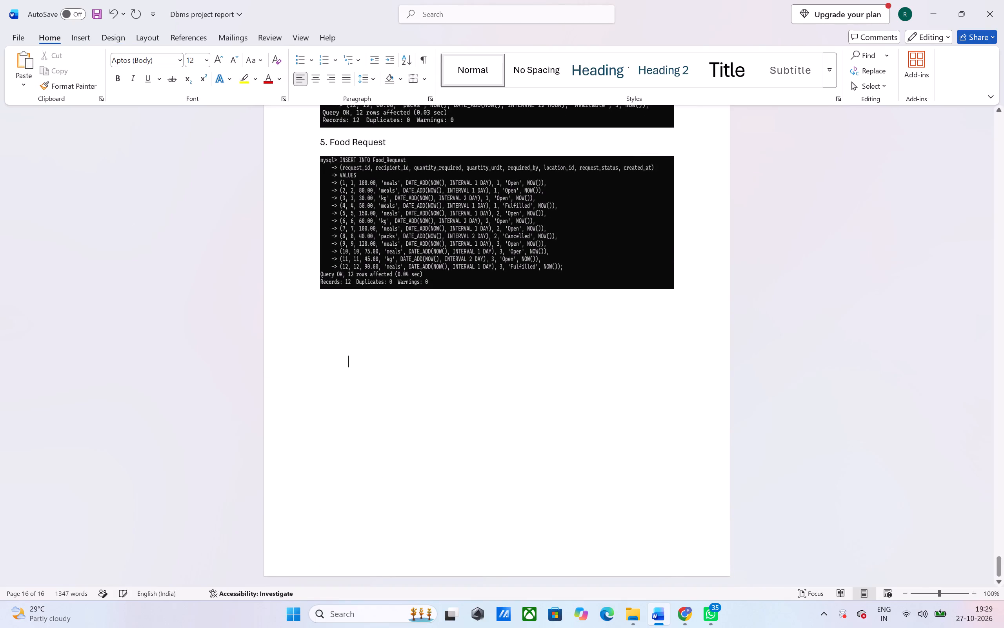
# Review the report's page layout from the Insert Statements section back to the title page.
pyautogui.scroll(20, 346, 370)
pyautogui.scroll(3, 346, 370)
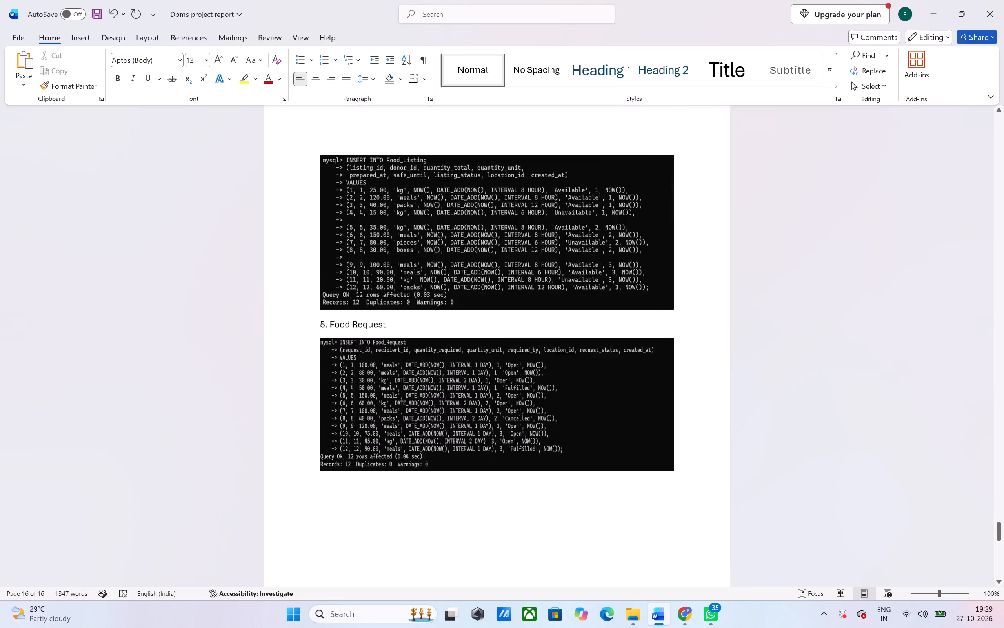
pyautogui.scroll(9, 346, 369)
pyautogui.scroll(16, 346, 369)
pyautogui.scroll(10, 349, 369)
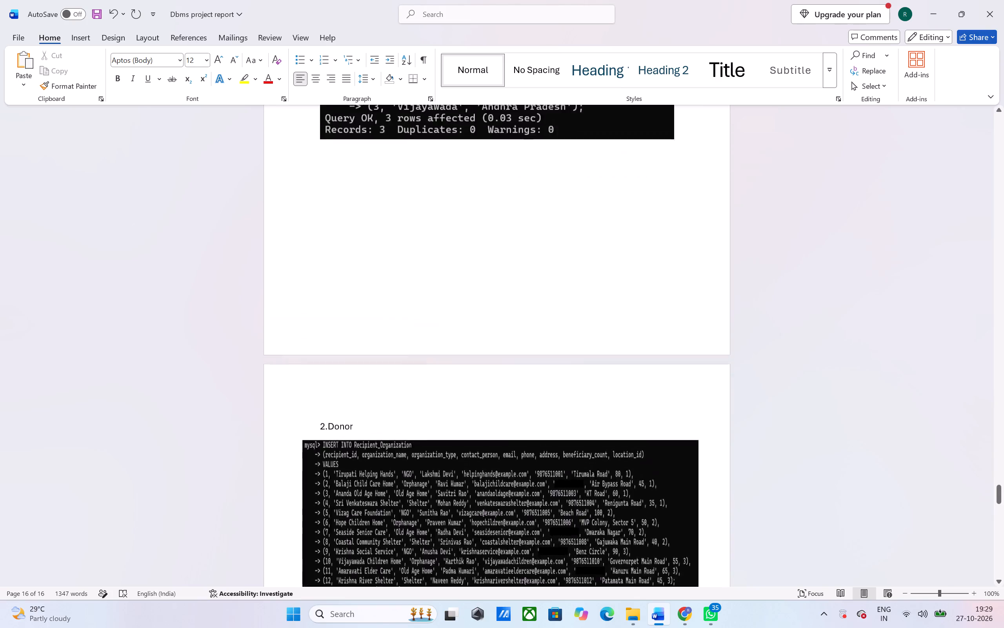
pyautogui.scroll(11, 349, 369)
pyautogui.scroll(20, 349, 369)
pyautogui.scroll(4, 349, 369)
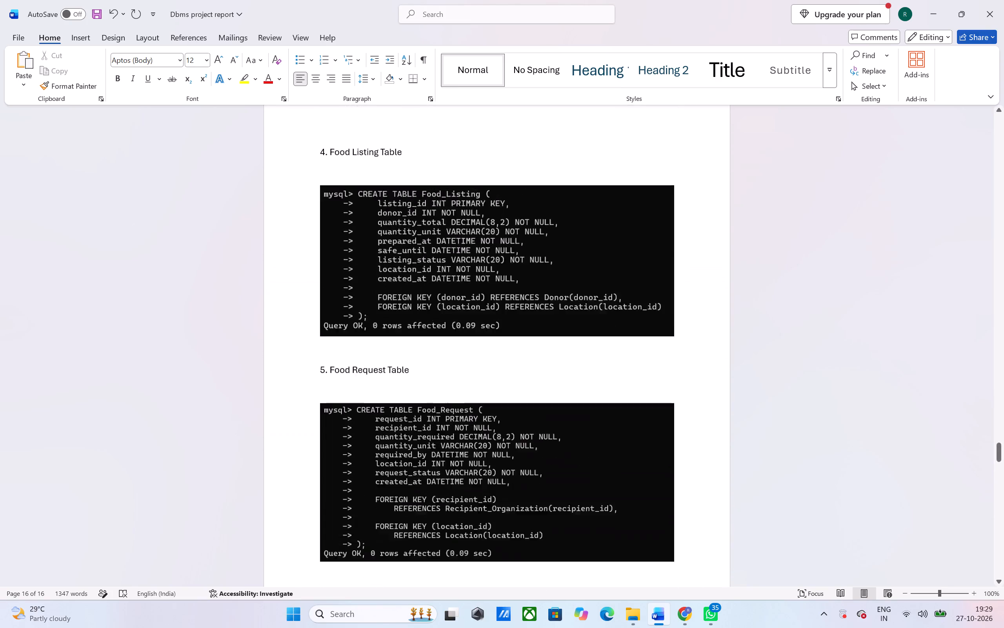
pyautogui.scroll(20, 349, 369)
pyautogui.scroll(20, 349, 369)
pyautogui.scroll(11, 349, 369)
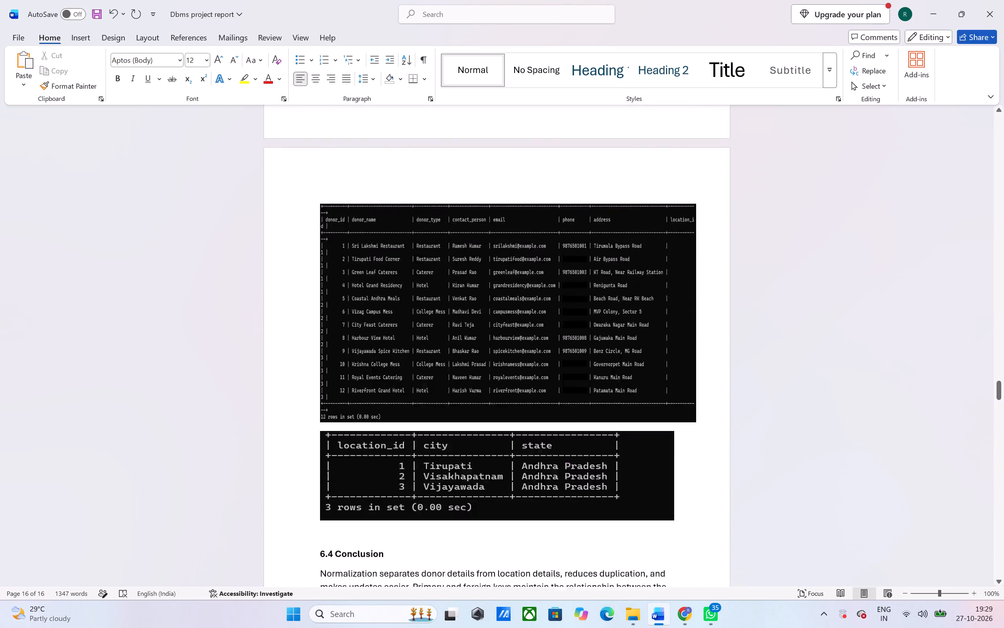
pyautogui.scroll(20, 349, 369)
pyautogui.scroll(20, 349, 369)
pyautogui.scroll(5, 349, 369)
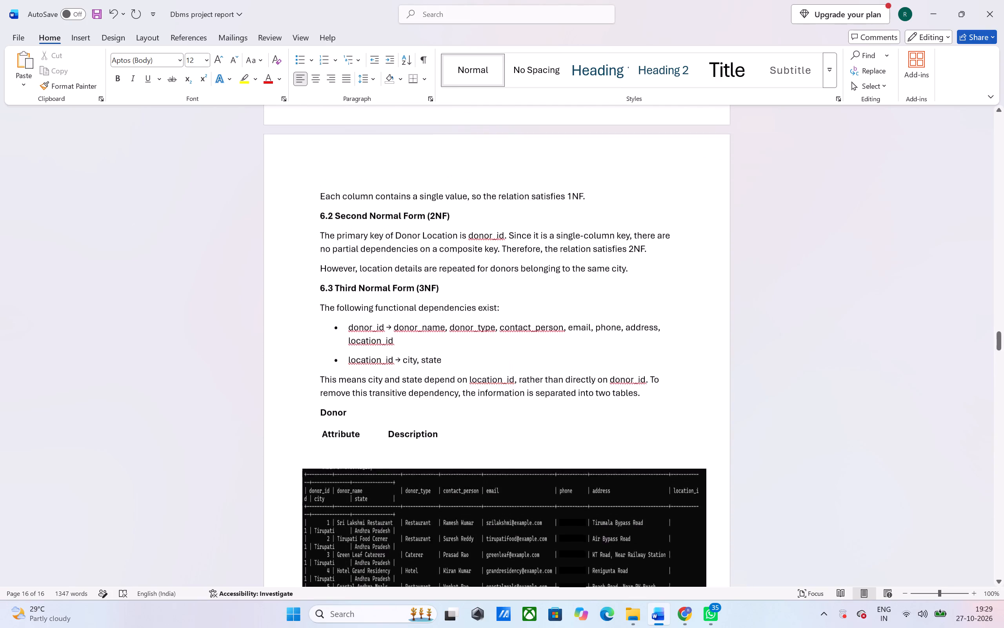
pyautogui.moveTo(999, 346); pyautogui.dragTo(995, 118)
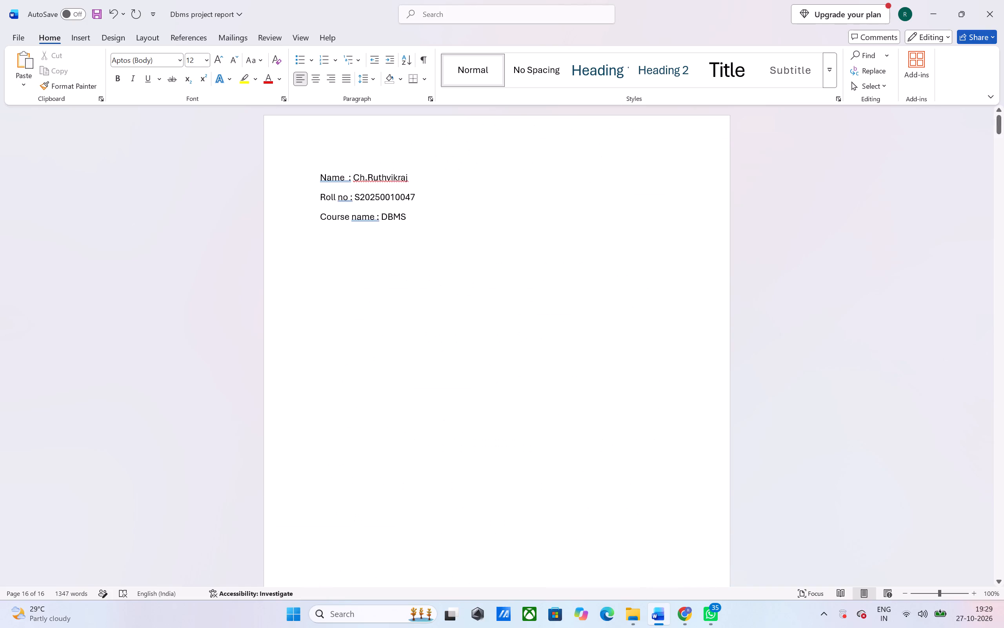
pyautogui.scroll(-19, 642, 269)
pyautogui.scroll(4, 362, 343)
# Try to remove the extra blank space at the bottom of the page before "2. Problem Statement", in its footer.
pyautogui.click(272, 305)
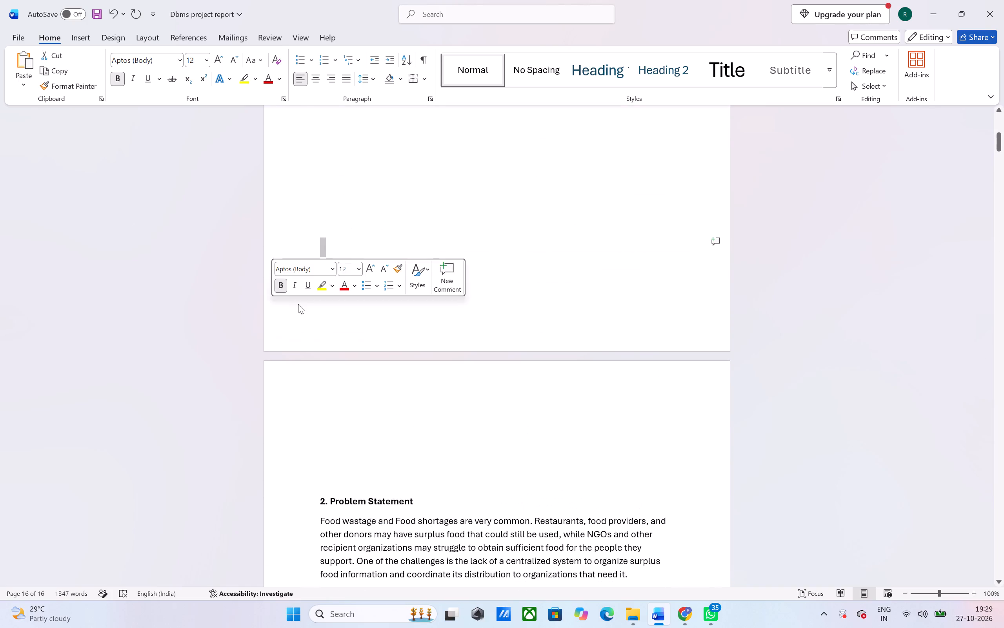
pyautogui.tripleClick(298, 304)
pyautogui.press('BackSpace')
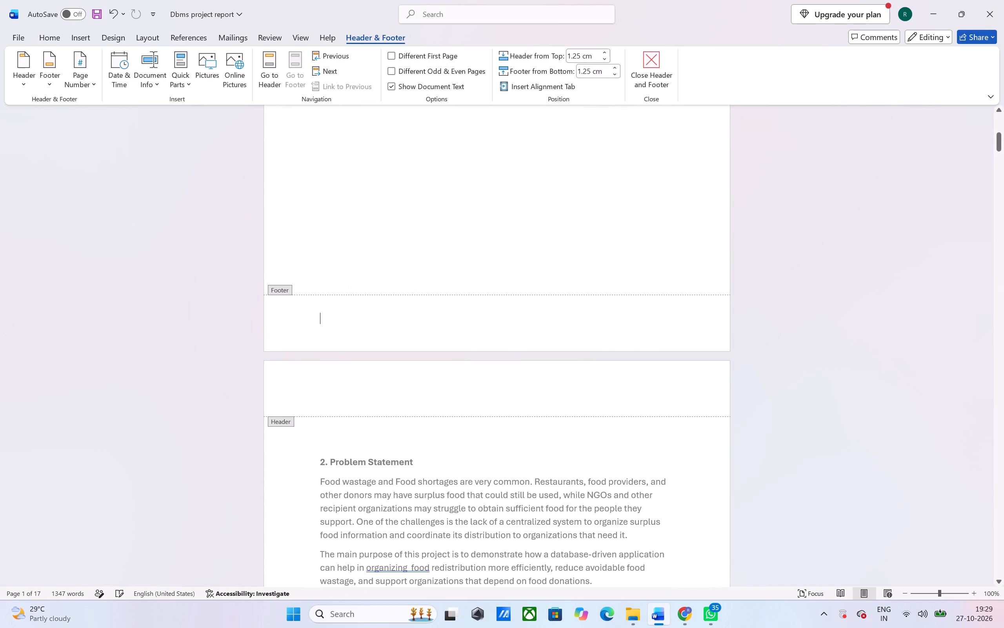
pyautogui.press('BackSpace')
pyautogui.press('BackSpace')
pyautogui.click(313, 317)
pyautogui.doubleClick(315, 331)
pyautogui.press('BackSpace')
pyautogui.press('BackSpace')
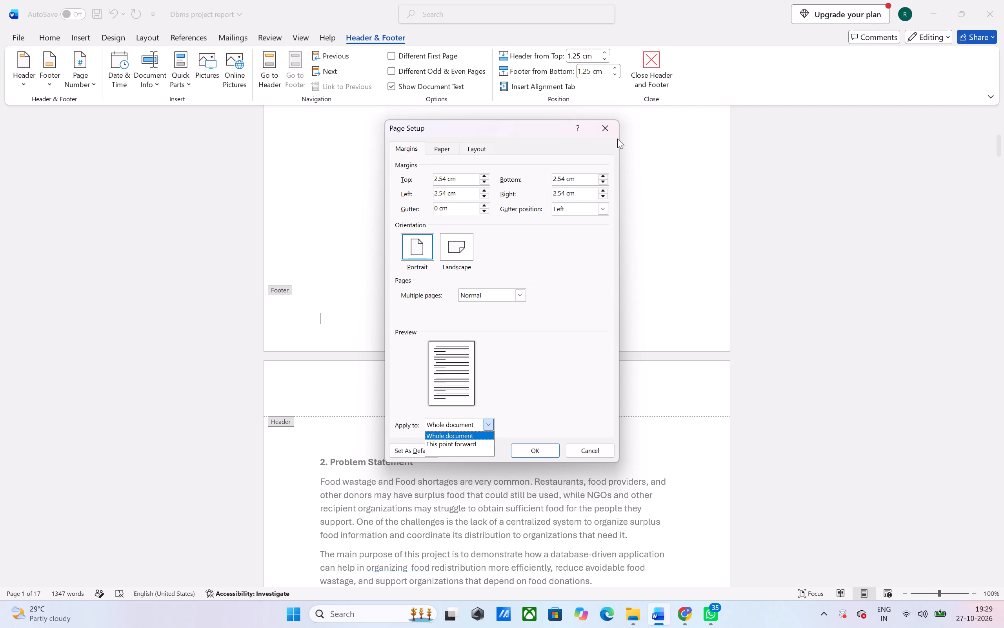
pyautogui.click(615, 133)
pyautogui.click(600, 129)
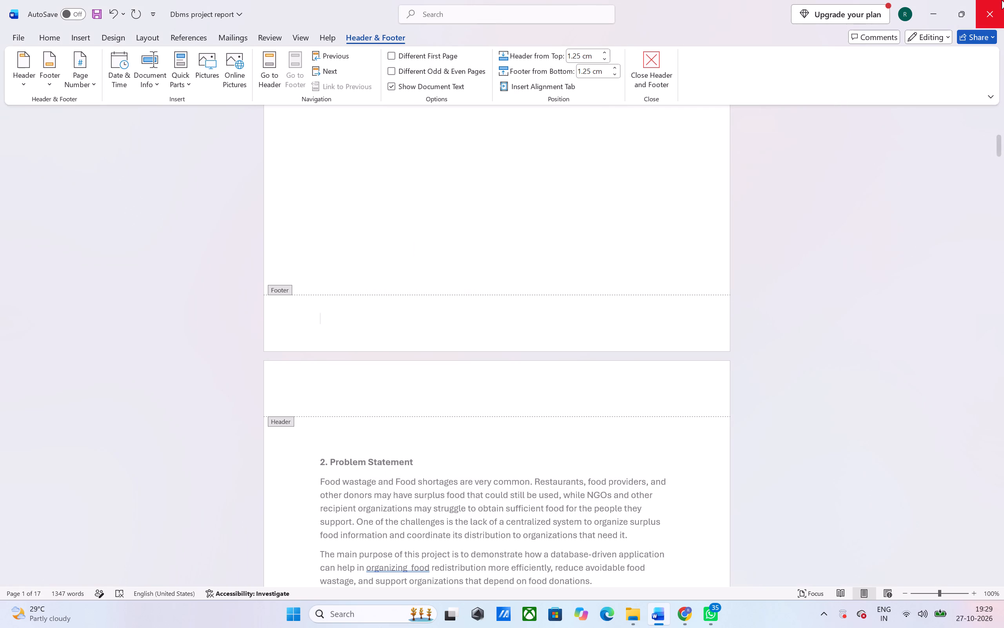
# Close the DBMS project report without saving its changes.
pyautogui.click(1002, 0)
pyautogui.click(567, 325)
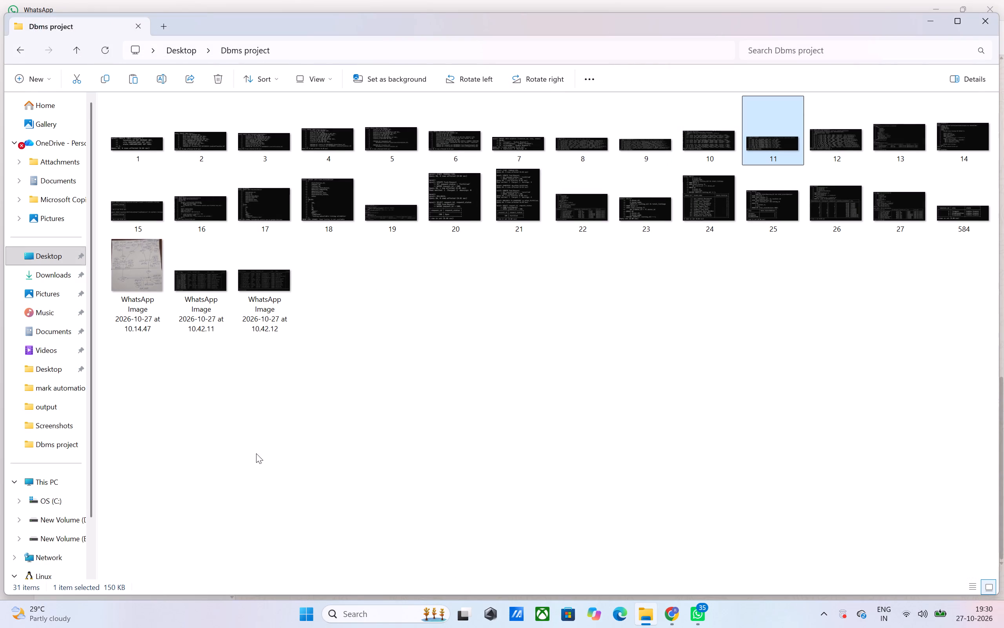
# Reopen the Dbms project report document from the recently used files.
pyautogui.click(66, 220)
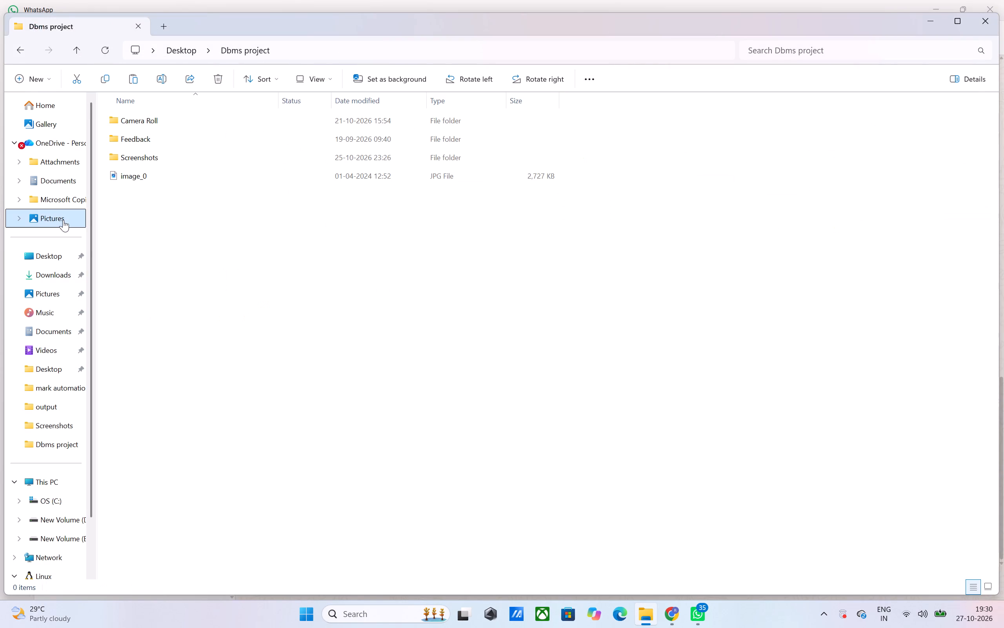
pyautogui.click(64, 283)
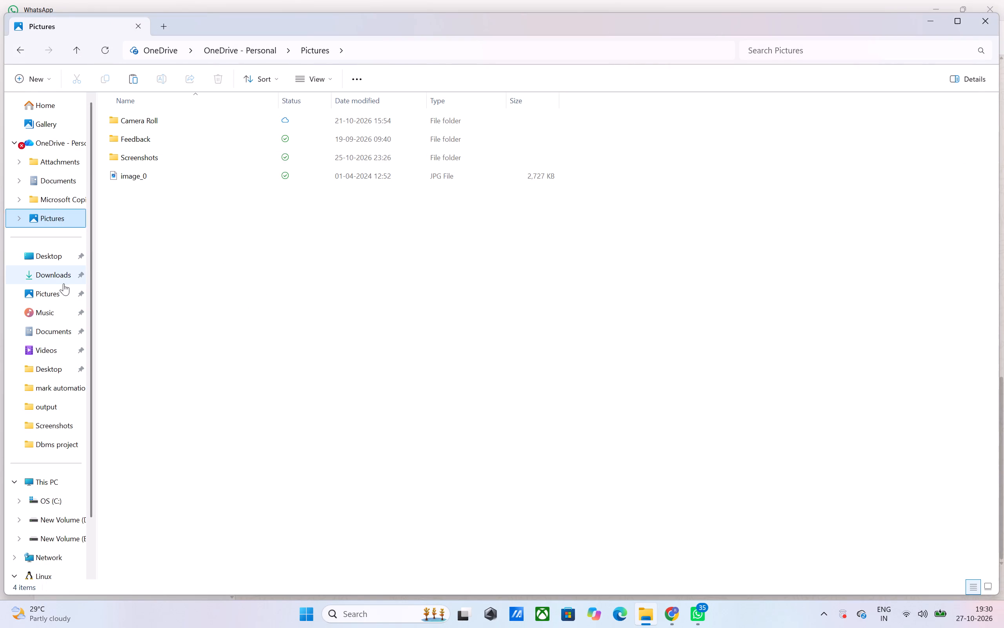
pyautogui.click(56, 257)
pyautogui.click(65, 113)
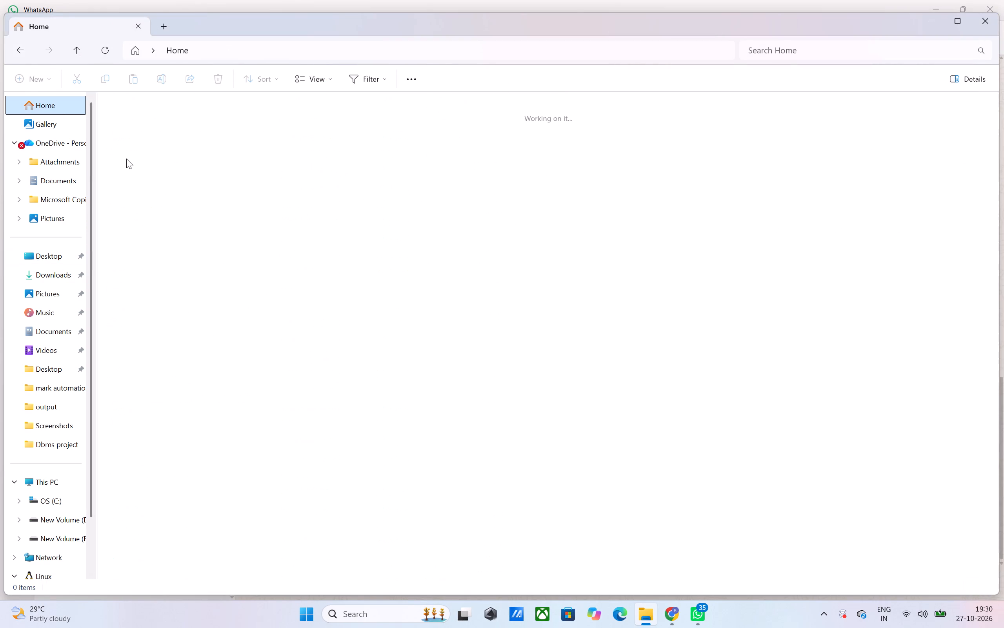
pyautogui.doubleClick(62, 111)
pyautogui.scroll(-7, 171, 254)
pyautogui.doubleClick(196, 305)
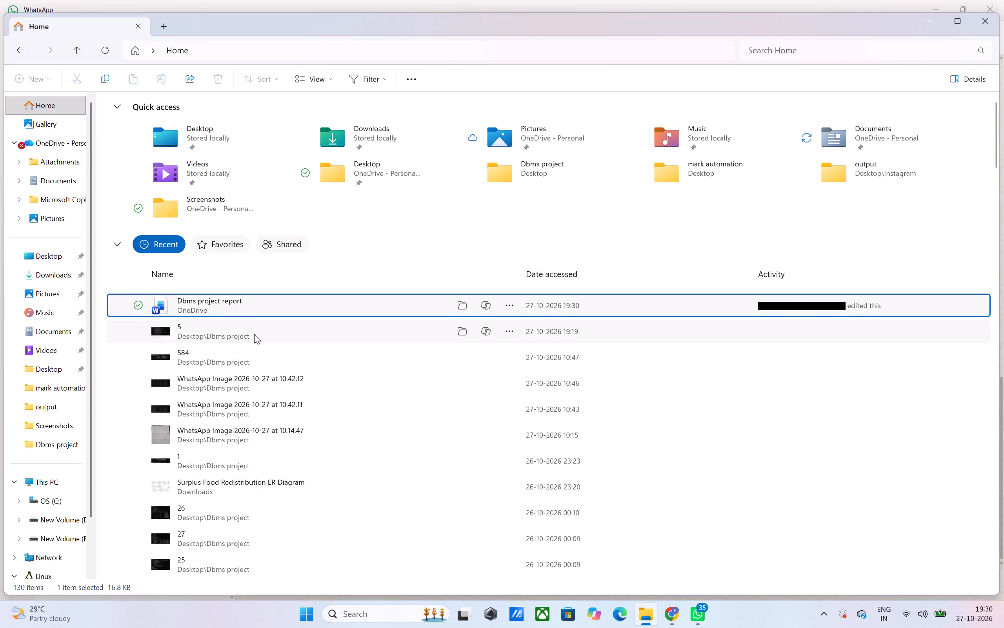
pyautogui.scroll(-1, 267, 336)
pyautogui.doubleClick(272, 227)
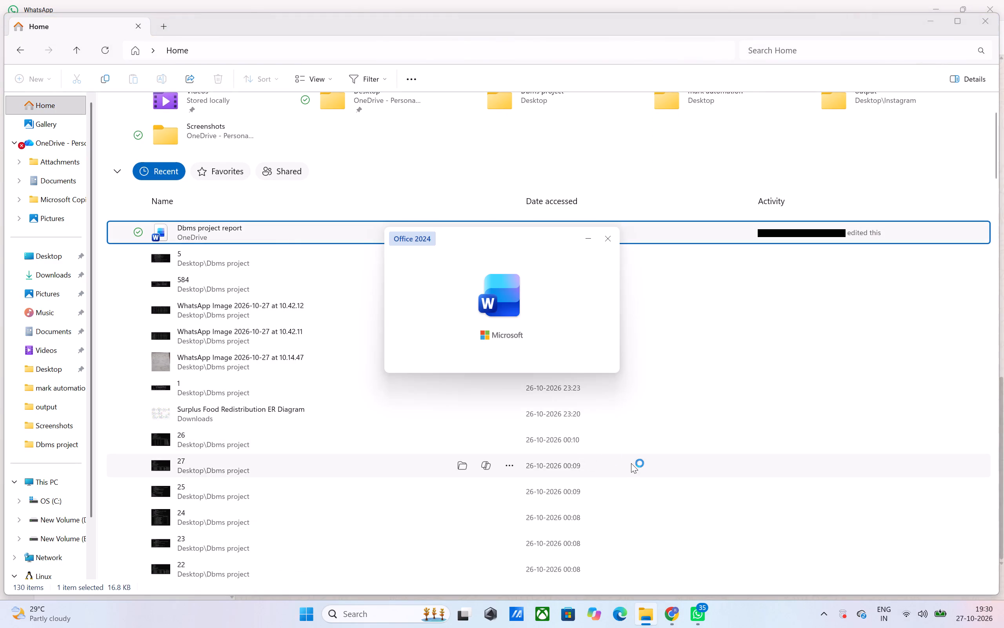
# Bring File Explorer back to the Dbms project folder on the Desktop, then minimize it to uncover the report.
pyautogui.click(51, 261)
pyautogui.doubleClick(174, 210)
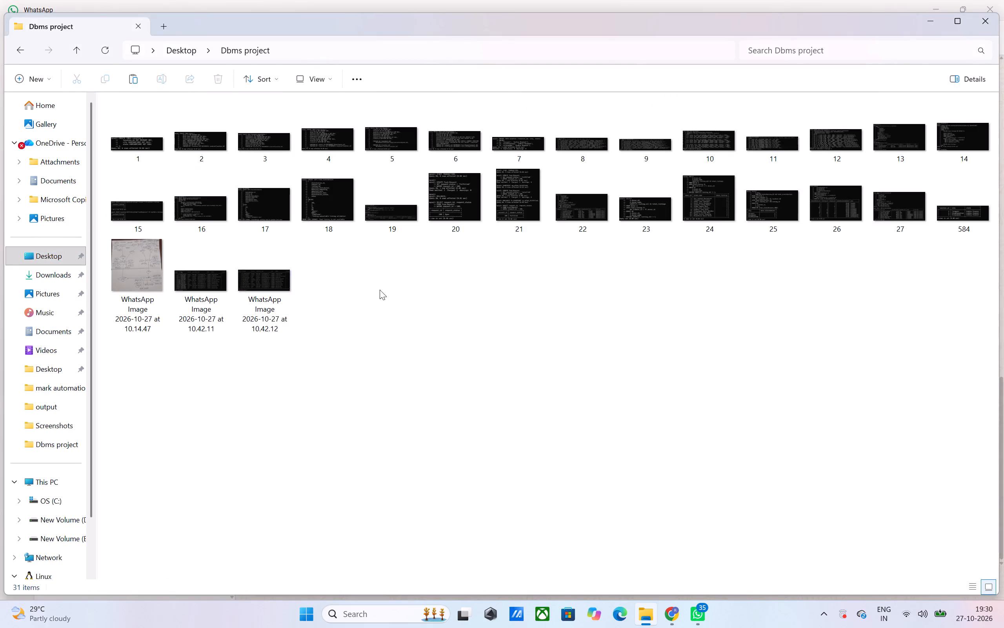
pyautogui.scroll(-1, 482, 324)
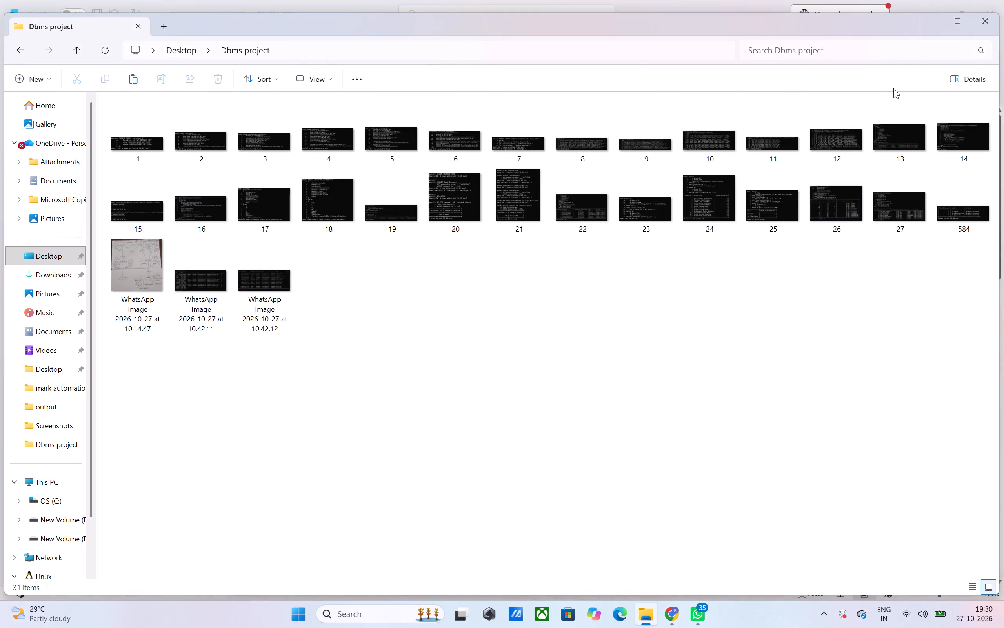
pyautogui.click(930, 28)
# Place the insertion point in the blank area below the Food_Listing CREATE TABLE screenshot at the end of the report.
pyautogui.scroll(-20, 577, 237)
pyautogui.scroll(-2, 577, 237)
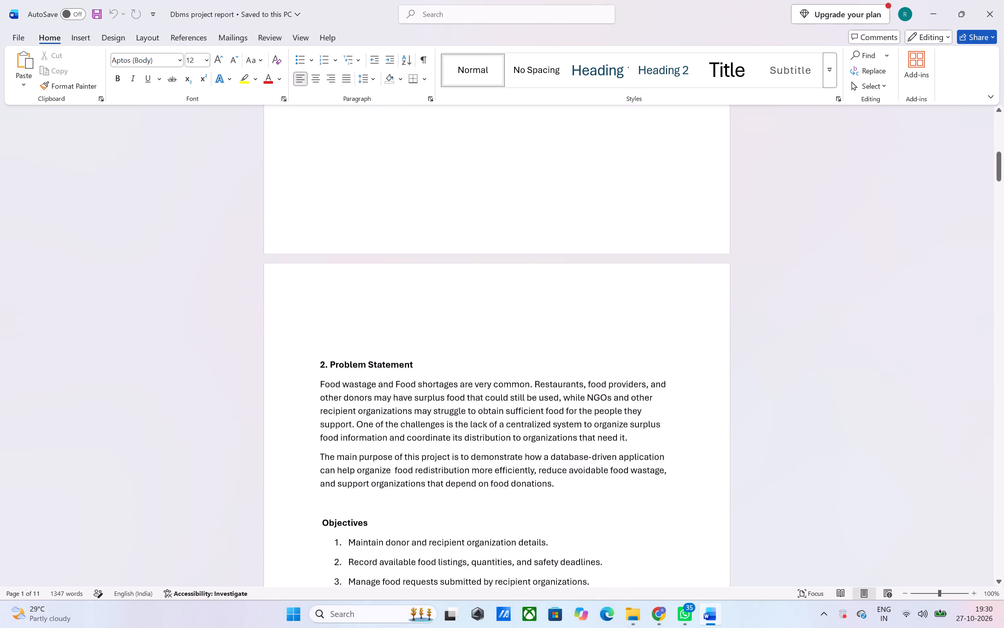
pyautogui.scroll(-15, 504, 308)
pyautogui.moveTo(997, 200); pyautogui.dragTo(1003, 348)
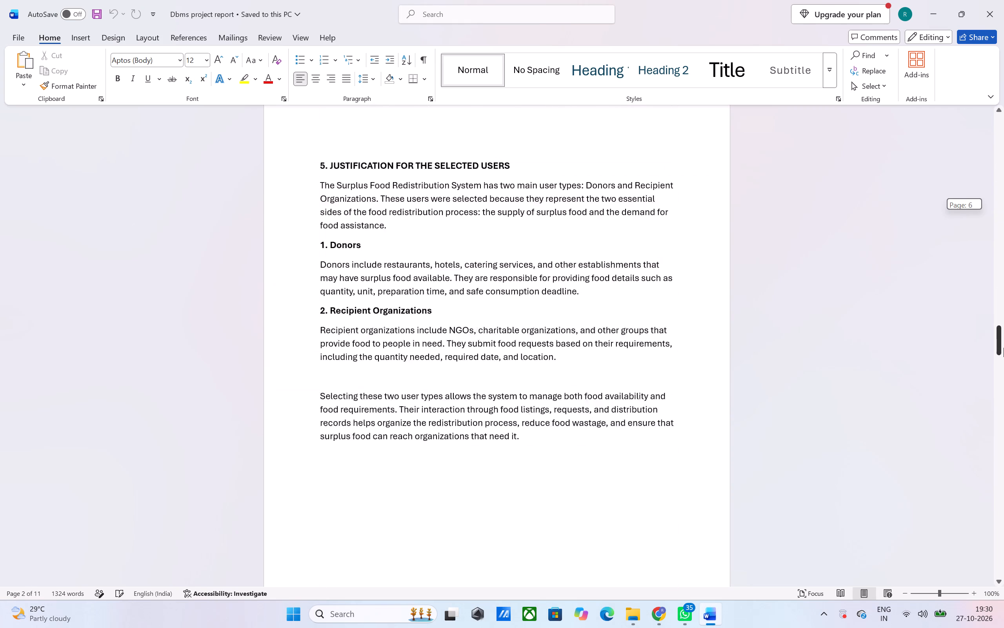
pyautogui.moveTo(1003, 348); pyautogui.dragTo(989, 408)
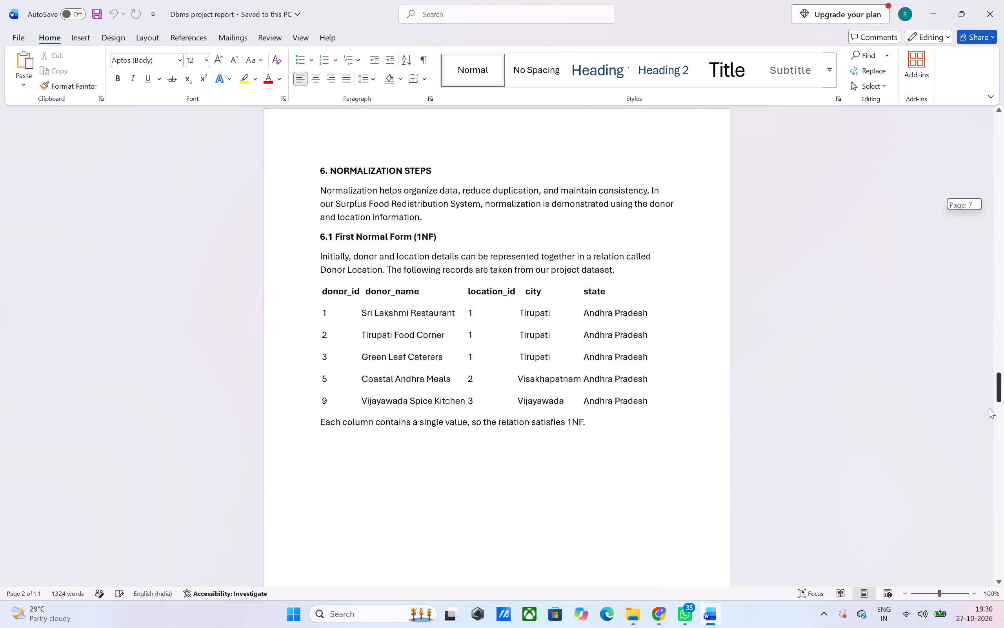
pyautogui.moveTo(989, 408); pyautogui.dragTo(977, 607)
pyautogui.scroll(6, 761, 483)
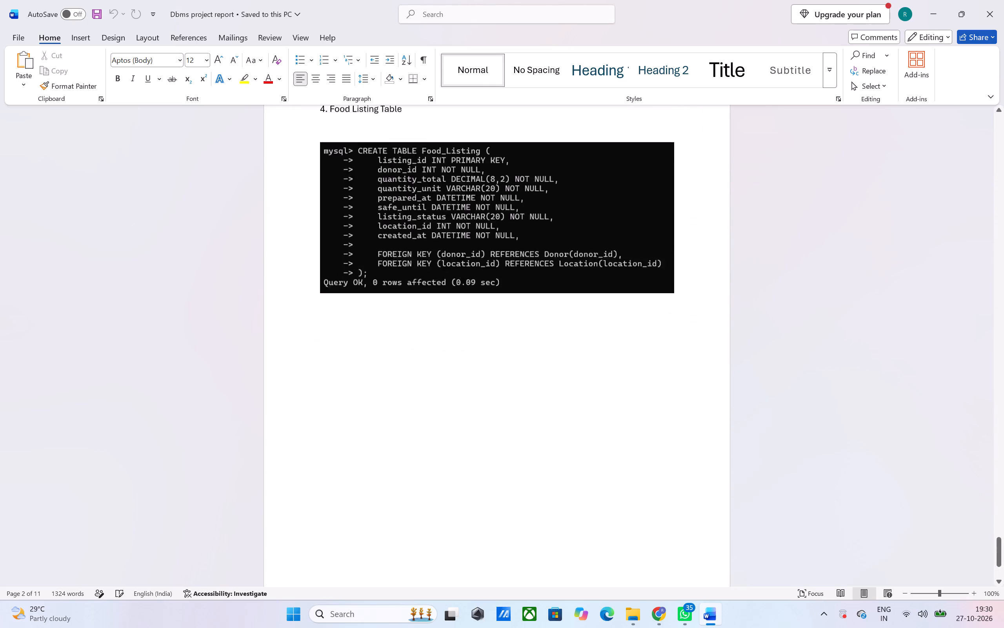
pyautogui.scroll(4, 651, 402)
pyautogui.scroll(13, 547, 371)
pyautogui.scroll(-6, 547, 371)
pyautogui.scroll(2, 547, 371)
pyautogui.scroll(-5, 529, 368)
pyautogui.scroll(1, 500, 376)
pyautogui.scroll(-11, 491, 378)
pyautogui.click(326, 344)
pyautogui.doubleClick(329, 326)
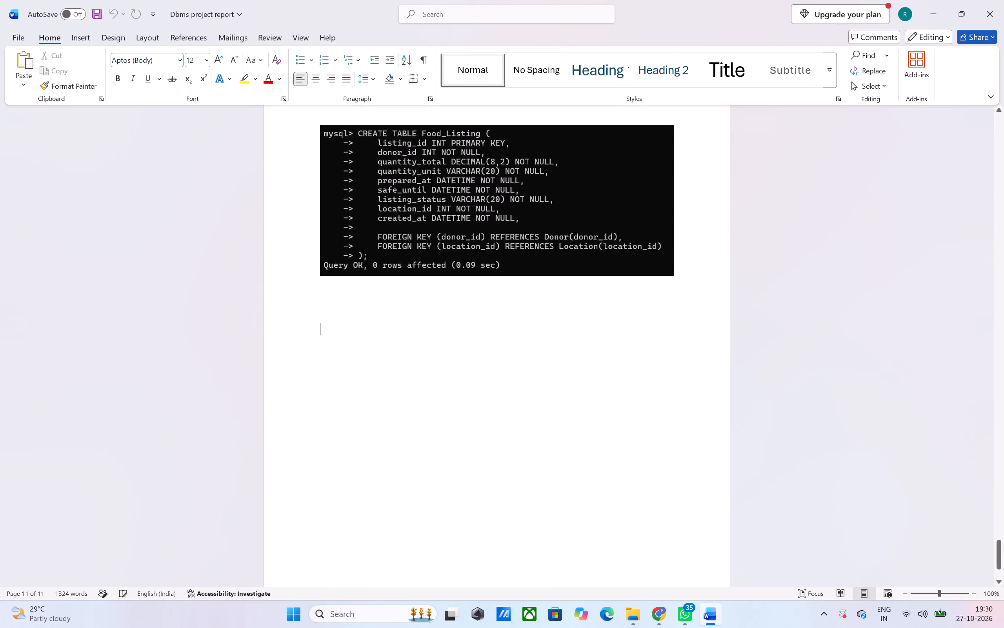
# Add the subheading "5. Food Request" below the Food_Listing CREATE TABLE screenshot, followed by a new line.
pyautogui.press('BackSpace')
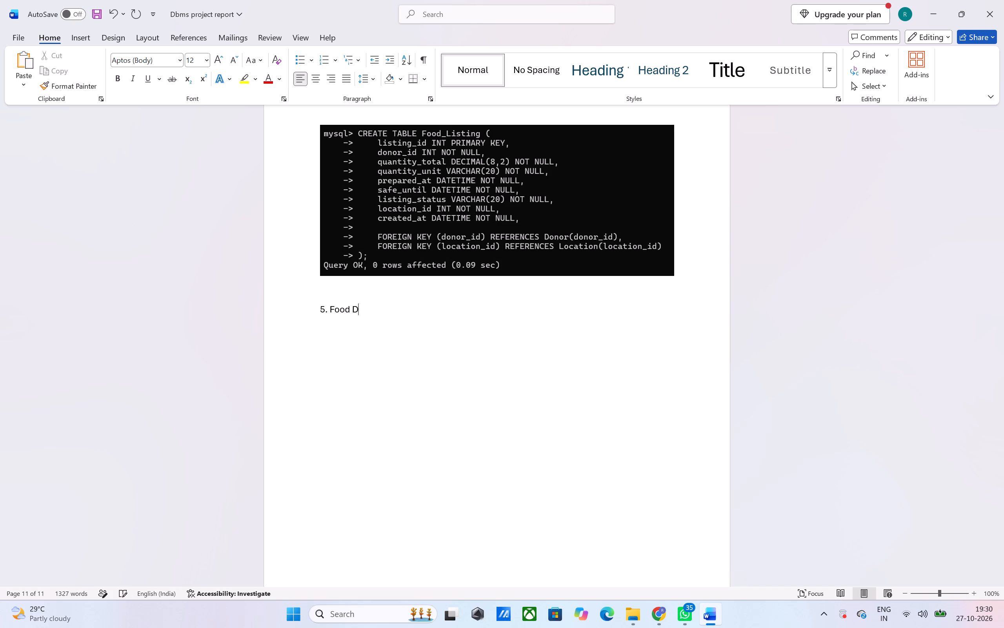
pyautogui.press('BackSpace')
pyautogui.press('BackSpace')
pyautogui.press('Return')
# Copy image 5 from the Dbms project folder and paste it below the "5. Food Request" subheading.
pyautogui.click(655, 612)
pyautogui.click(626, 618)
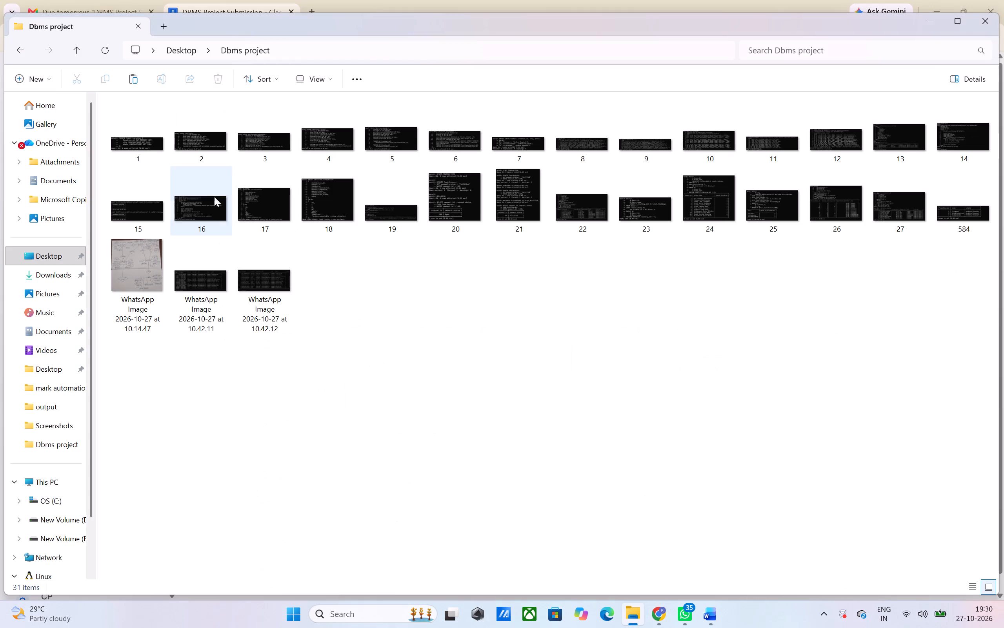
pyautogui.click(390, 152)
pyautogui.click(95, 80)
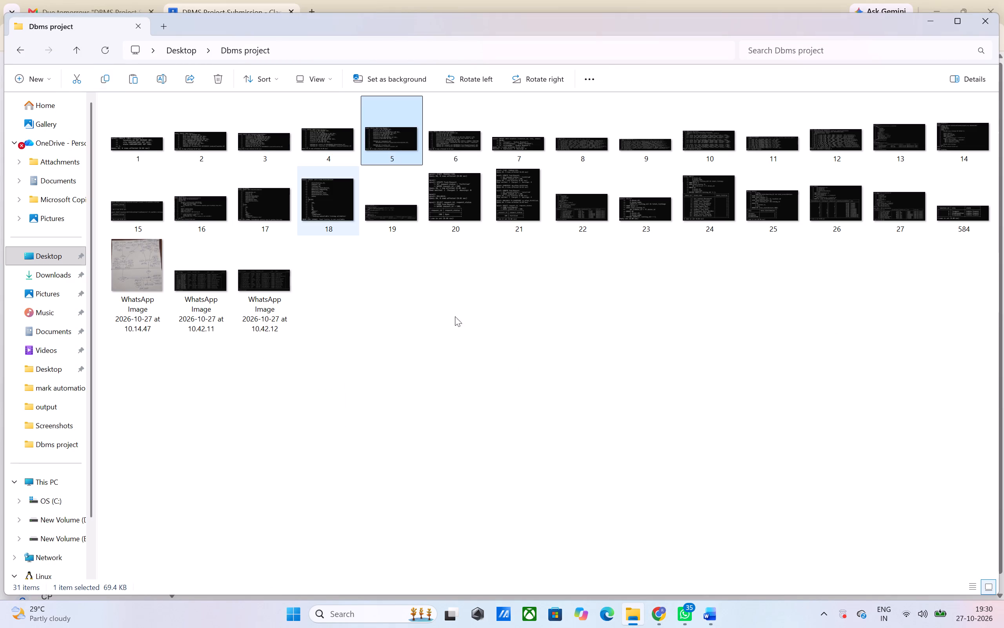
pyautogui.click(705, 612)
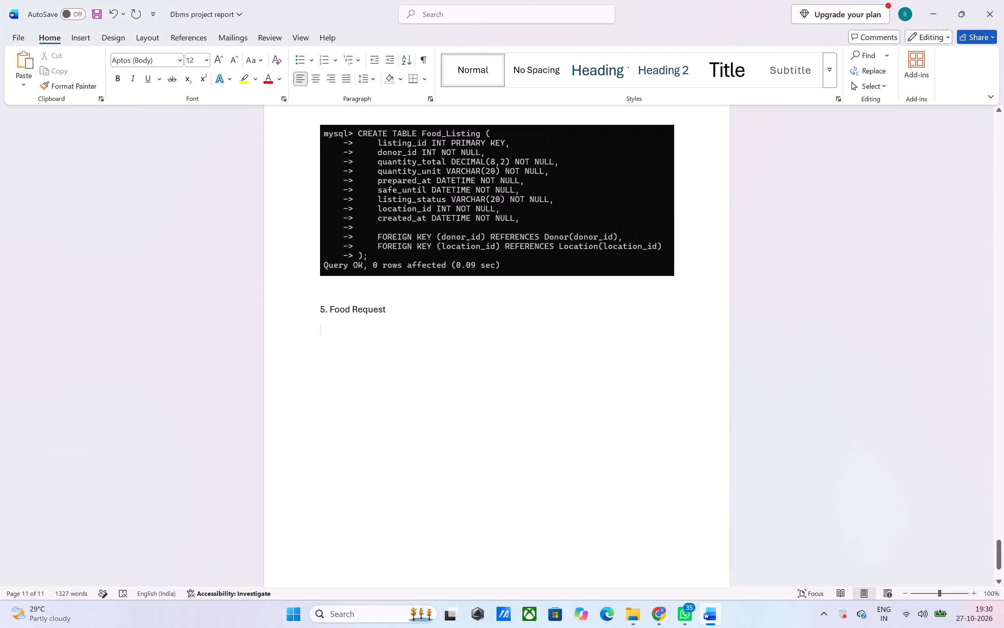
pyautogui.hotkey('ctrl', 'v')
# Add blank lines below the Food_Request CREATE TABLE screenshot until a new page starts.
pyautogui.scroll(-5, 471, 445)
pyautogui.click(349, 409)
pyautogui.doubleClick(323, 409)
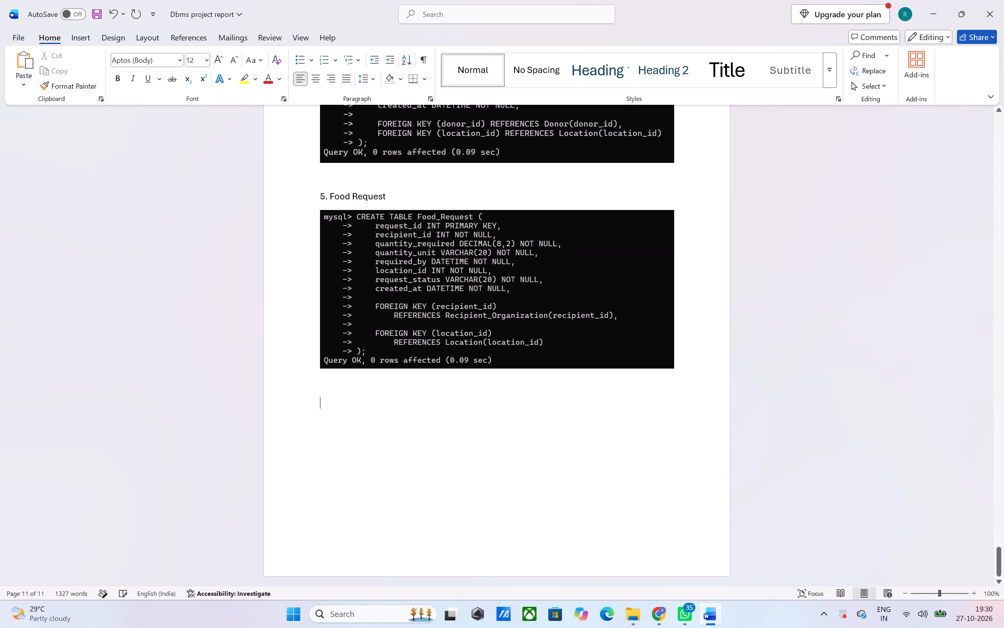
pyautogui.press('Return')
pyautogui.press('Return')
pyautogui.press('Return')
pyautogui.press('Return')
pyautogui.press('Return')
pyautogui.press('Return')
pyautogui.press('Return')
pyautogui.press('BackSpace')
pyautogui.press('BackSpace')
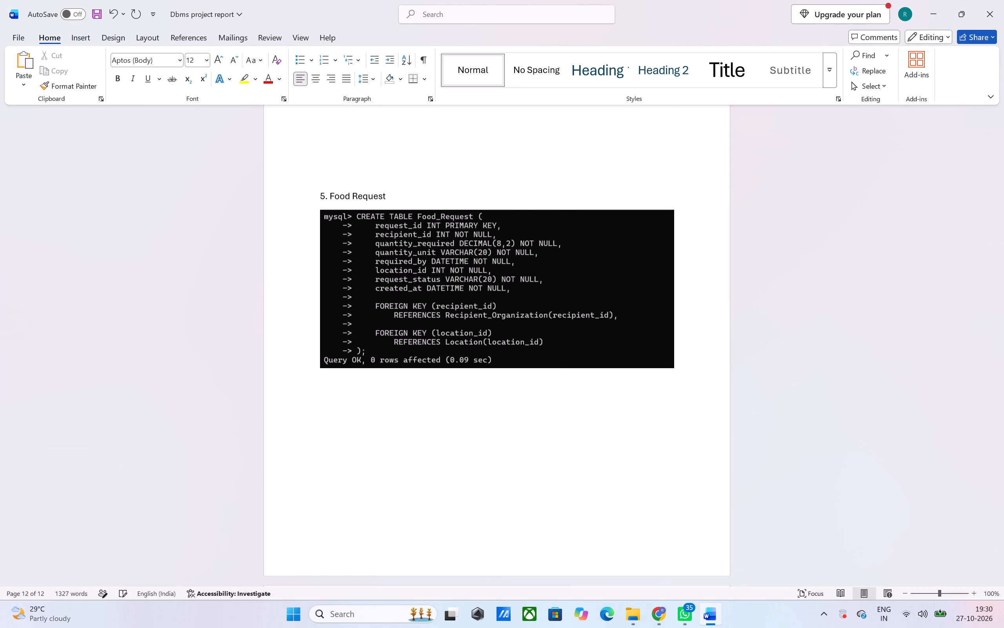
pyautogui.press('Return')
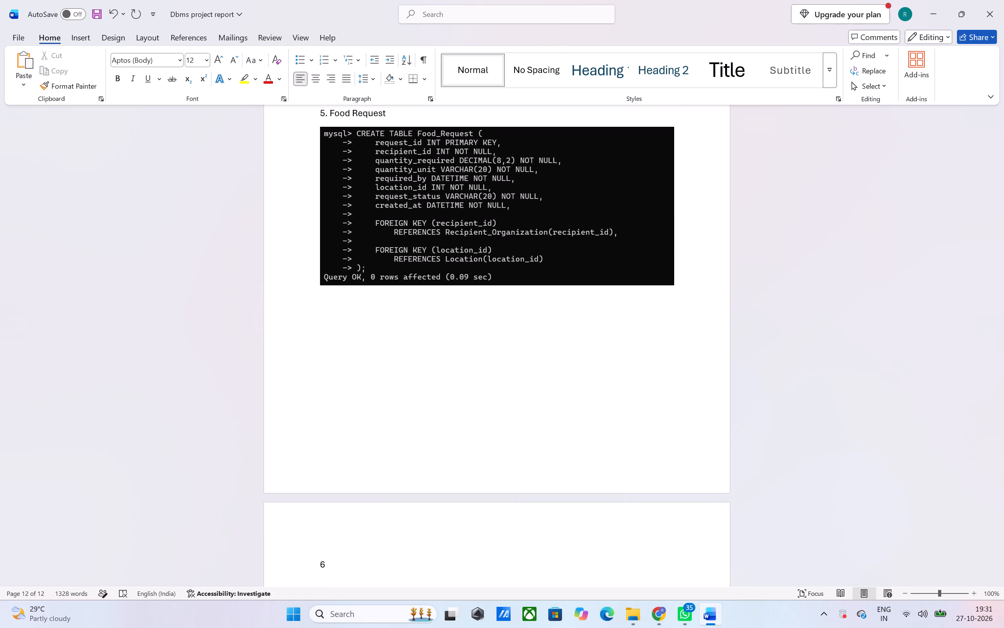
# Add a numbered "Food Distribution" subheading at the top of the new page, without an empty list item below it.
pyautogui.press('.')
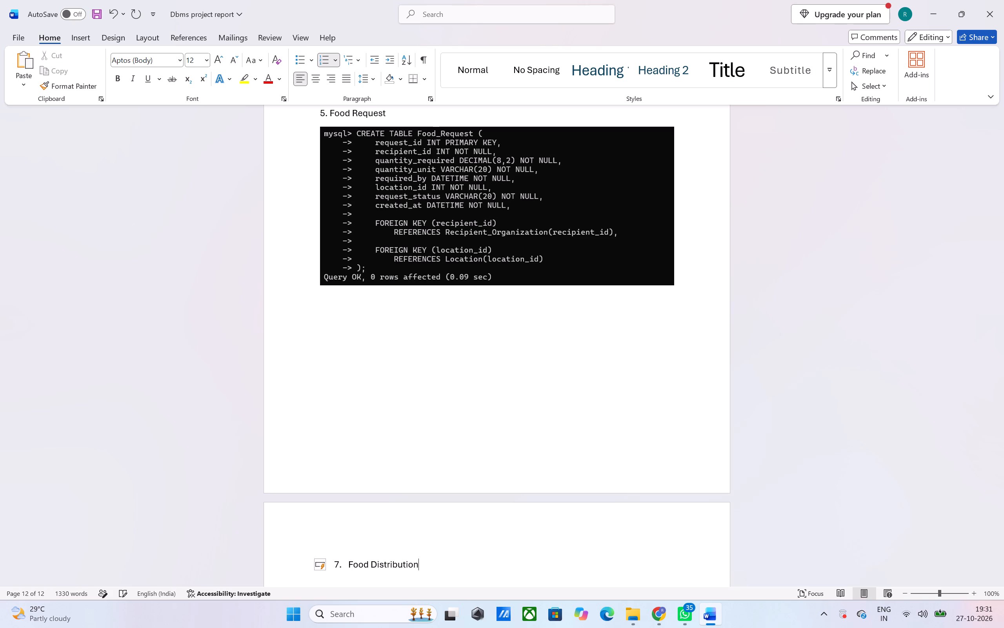
pyautogui.press('Return')
pyautogui.scroll(-3, 344, 482)
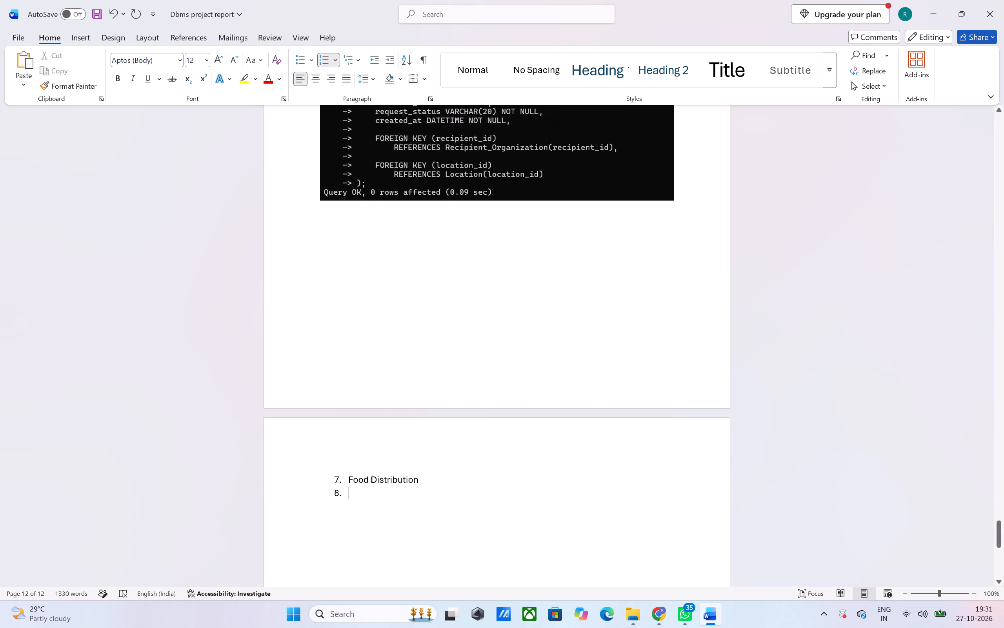
pyautogui.press('BackSpace')
pyautogui.press('BackSpace')
pyautogui.press('BackSpace')
# Replace the automatic list numbering of the "Food Distribution" subheading with a plain "6." aligned to the text margin.
pyautogui.click(332, 480)
pyautogui.click(337, 480)
pyautogui.press('BackSpace')
pyautogui.press('BackSpace')
pyautogui.press('BackSpace')
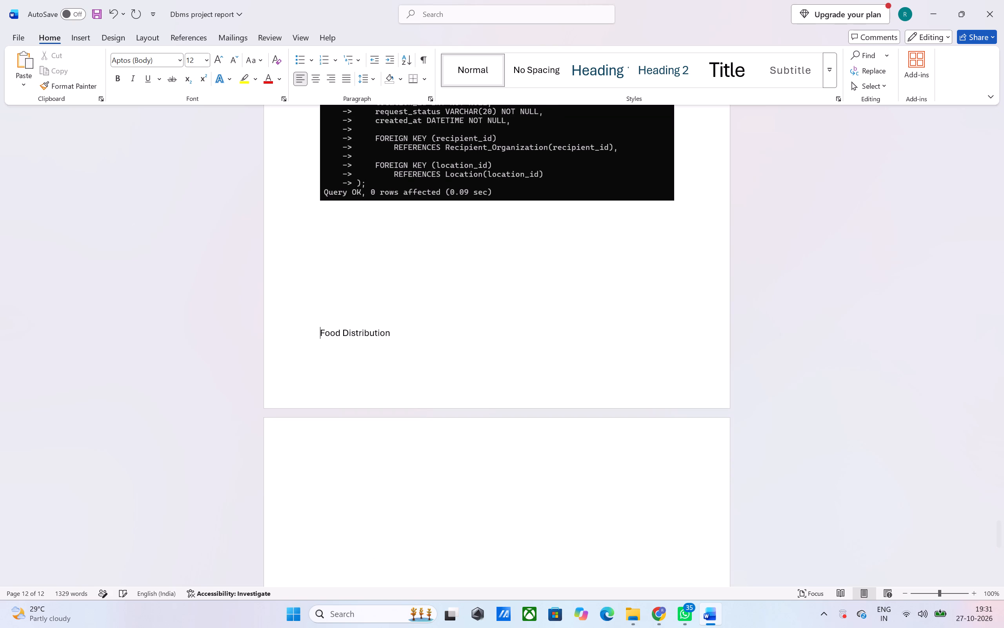
pyautogui.press('Return')
pyautogui.write('6.')
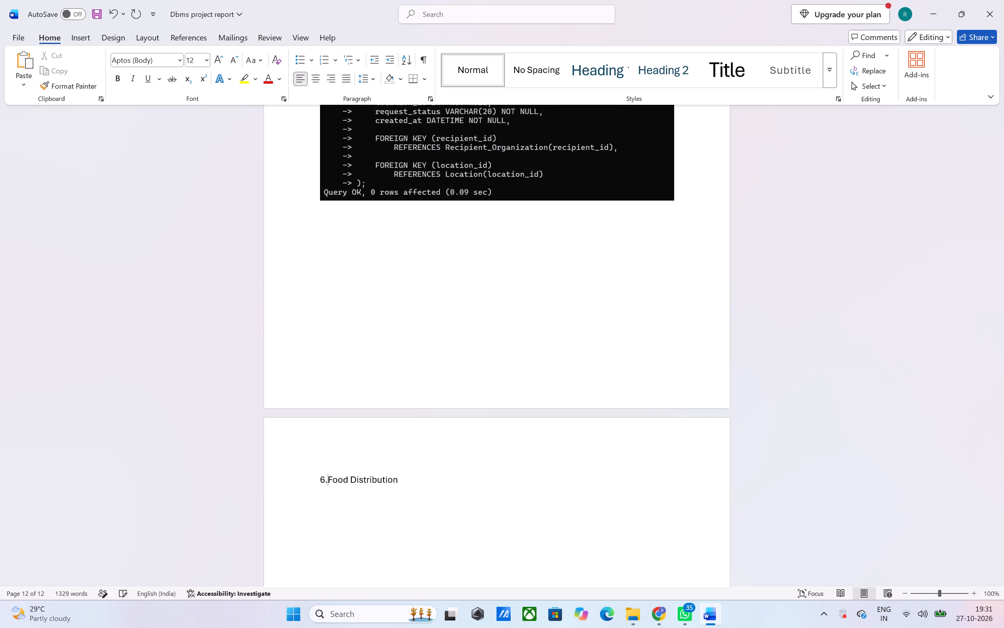
pyautogui.press('space')
pyautogui.press('BackSpace')
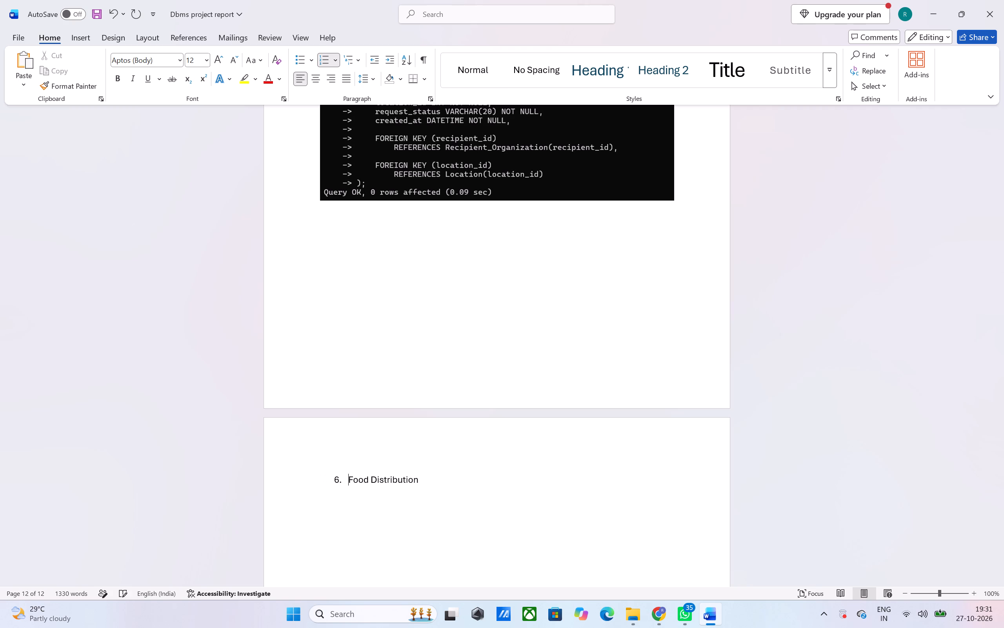
pyautogui.press('BackSpace')
pyautogui.write('6.')
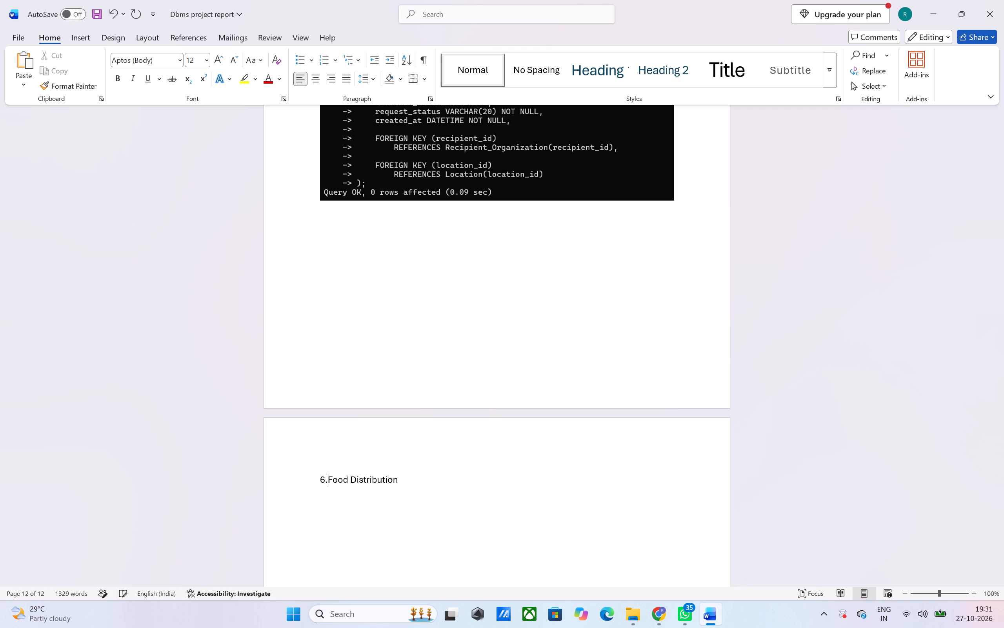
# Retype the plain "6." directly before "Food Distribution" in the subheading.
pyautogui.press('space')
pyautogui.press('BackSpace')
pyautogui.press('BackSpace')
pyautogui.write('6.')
# Copy image 6 from the Dbms project folder and paste it below the "6.Food Distribution" subheading.
pyautogui.click(438, 482)
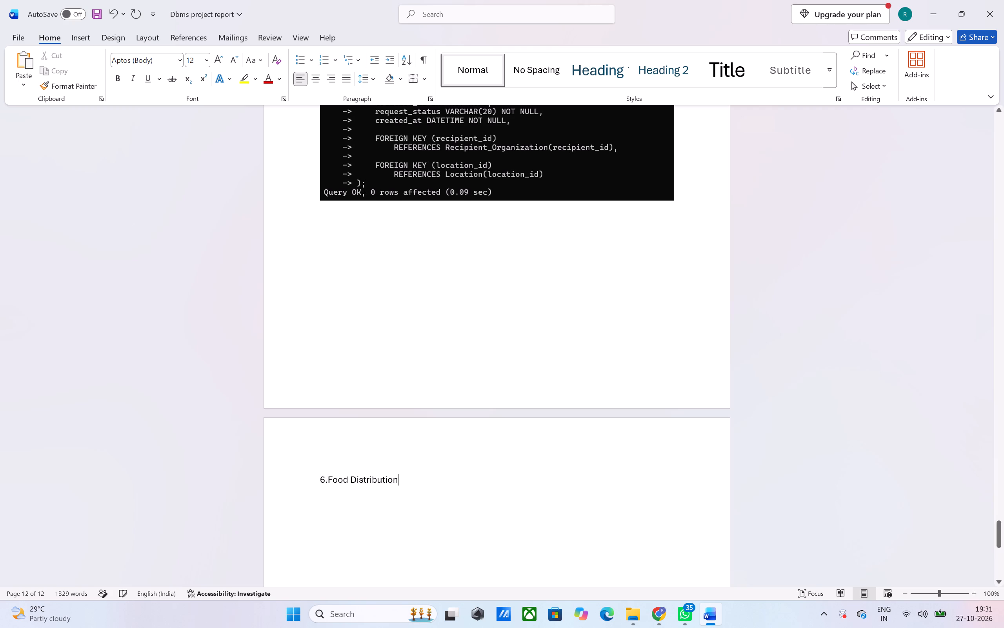
pyautogui.press('Return')
pyautogui.scroll(-10, 435, 482)
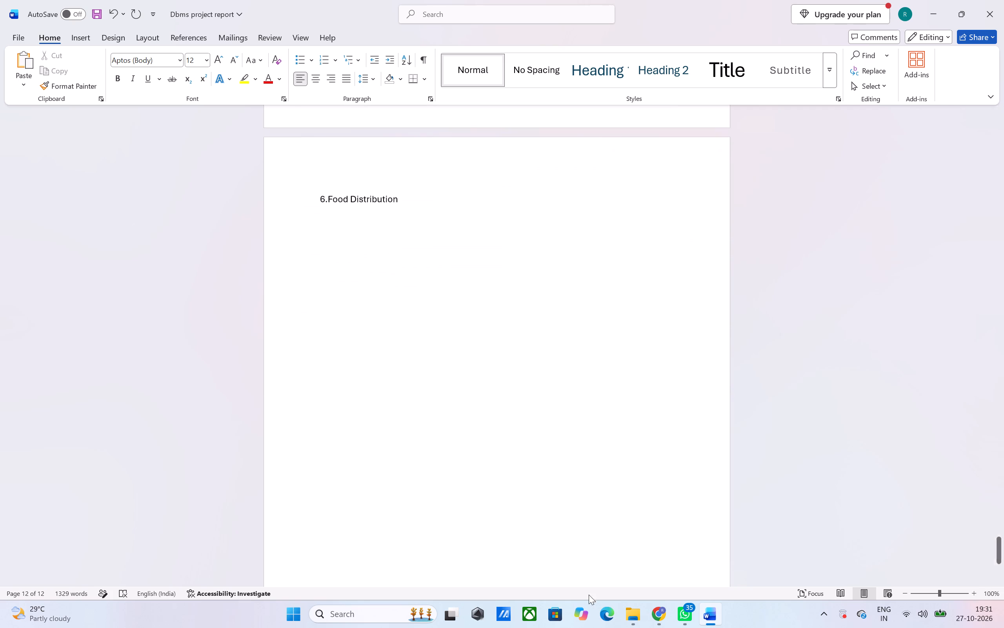
pyautogui.click(634, 608)
pyautogui.click(445, 128)
pyautogui.click(111, 86)
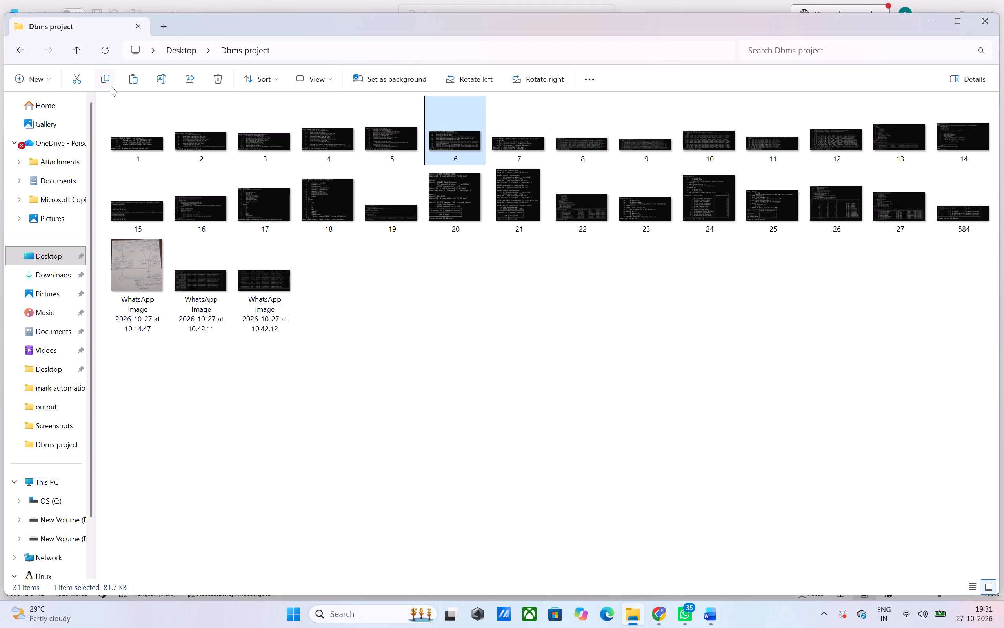
pyautogui.click(699, 620)
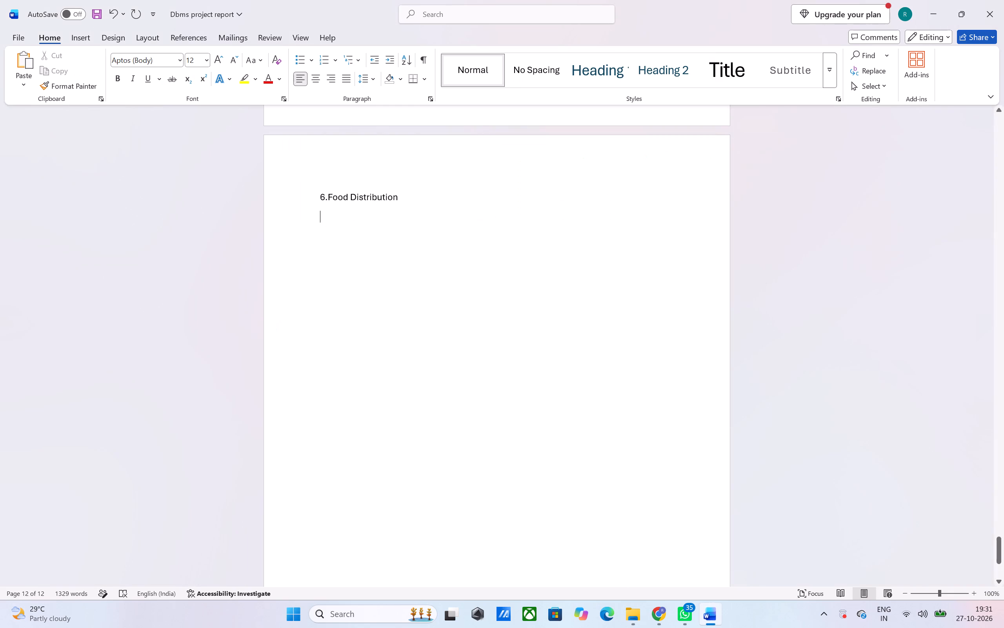
pyautogui.hotkey('ctrl', 'v')
pyautogui.click(361, 424)
# Review the Database Schema section from the Location table to the Food Distribution screenshot.
pyautogui.scroll(10, 361, 424)
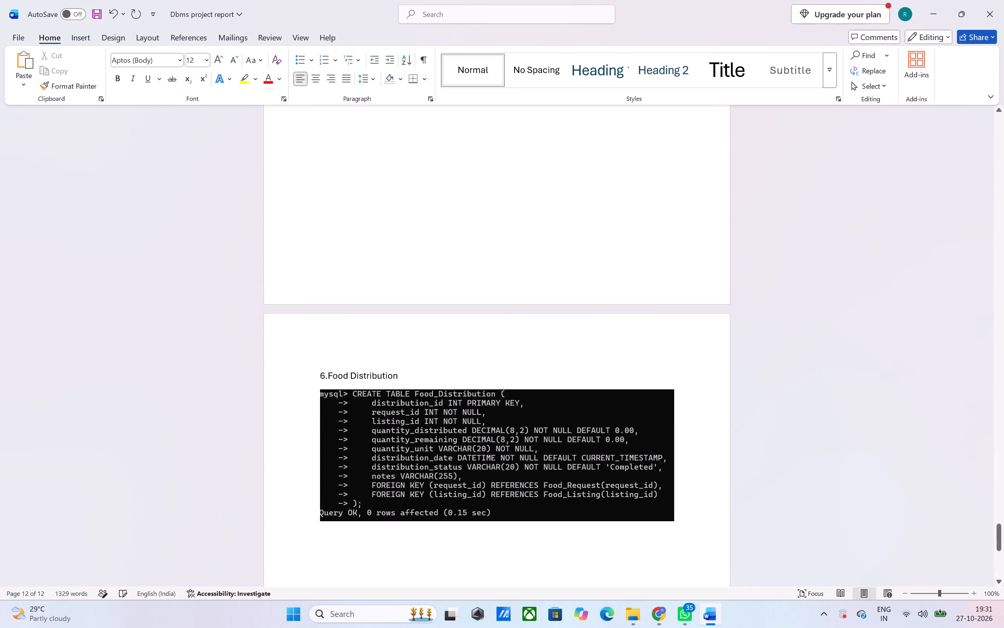
pyautogui.scroll(20, 361, 424)
pyautogui.scroll(20, 361, 424)
pyautogui.scroll(4, 361, 424)
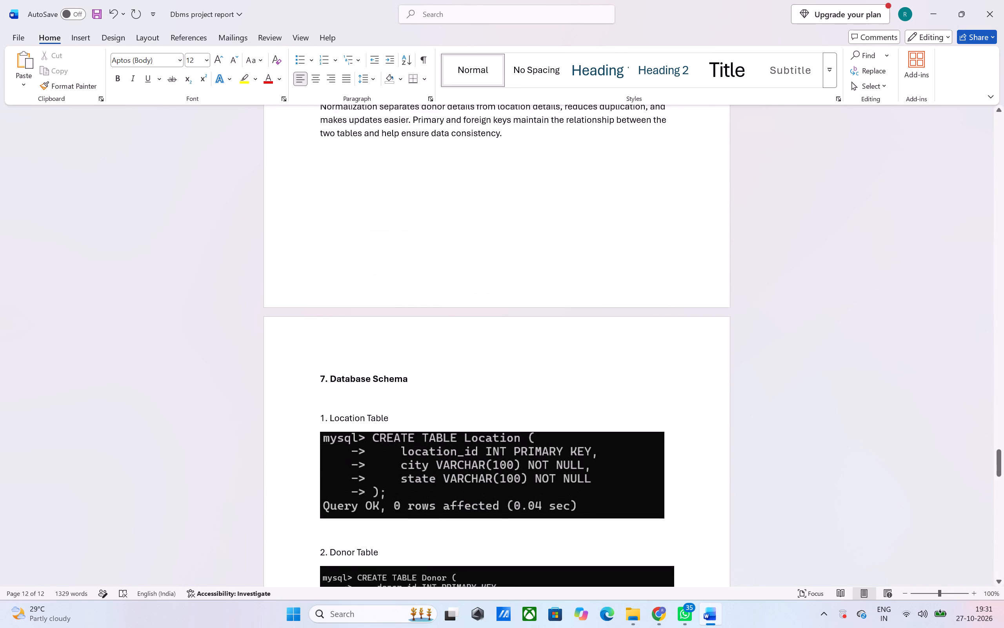
pyautogui.scroll(-18, 361, 424)
pyautogui.scroll(7, 361, 424)
pyautogui.scroll(-20, 361, 424)
pyautogui.scroll(-14, 361, 424)
pyautogui.scroll(-10, 361, 424)
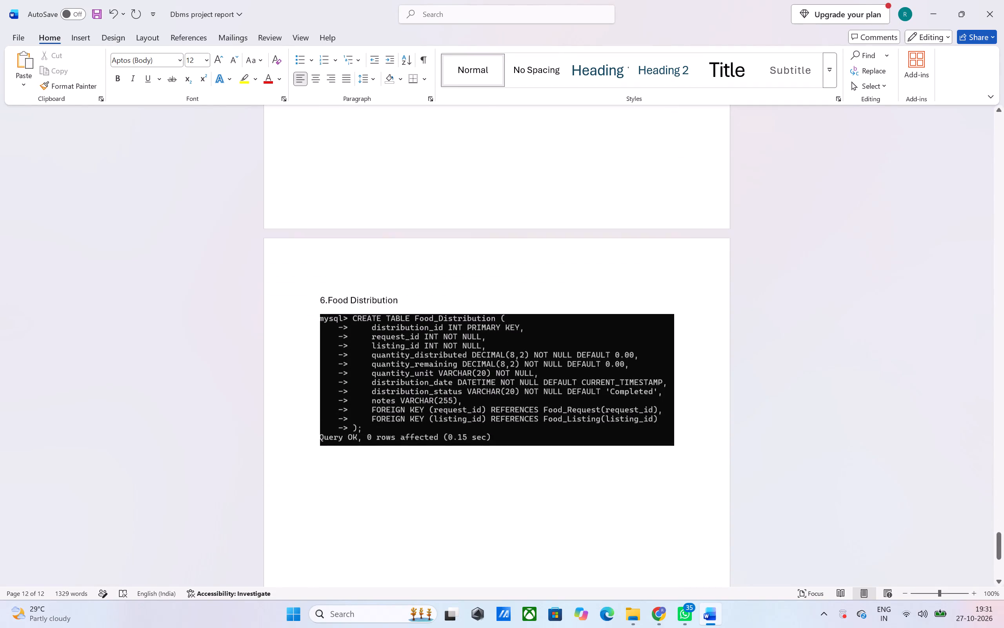
pyautogui.scroll(-2, 361, 424)
# Save the report document.
pyautogui.hotkey('ctrl', 's')
pyautogui.hotkey('ctrl', 's')
pyautogui.hotkey('ctrl', 's')
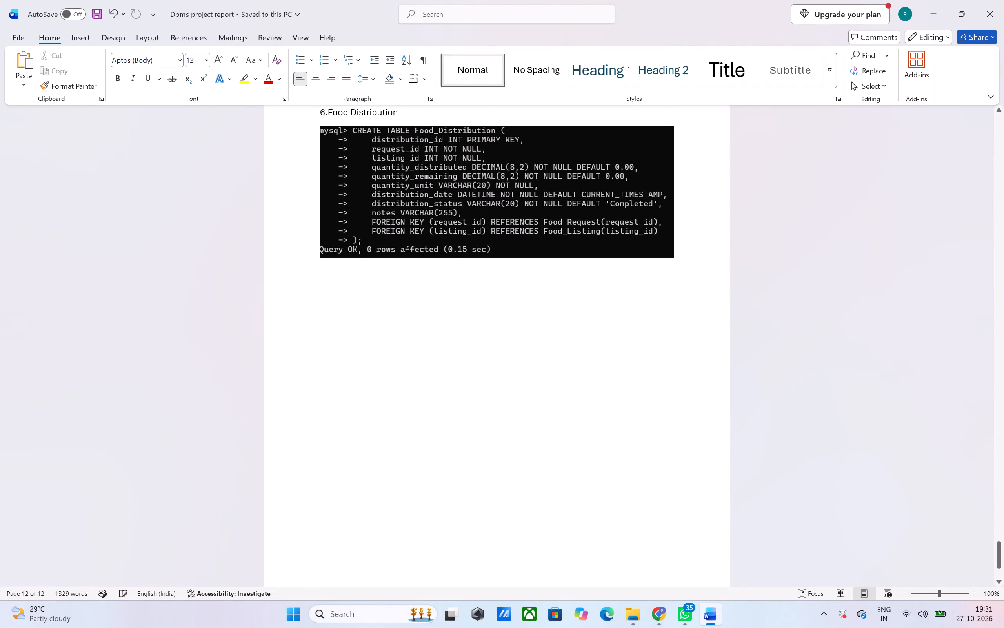
# Add an "8. Insert Statements" heading below the Food_Distribution CREATE TABLE screenshot, as plain text without automatic numbering.
pyautogui.click(325, 303)
pyautogui.press('Return')
pyautogui.press('Return')
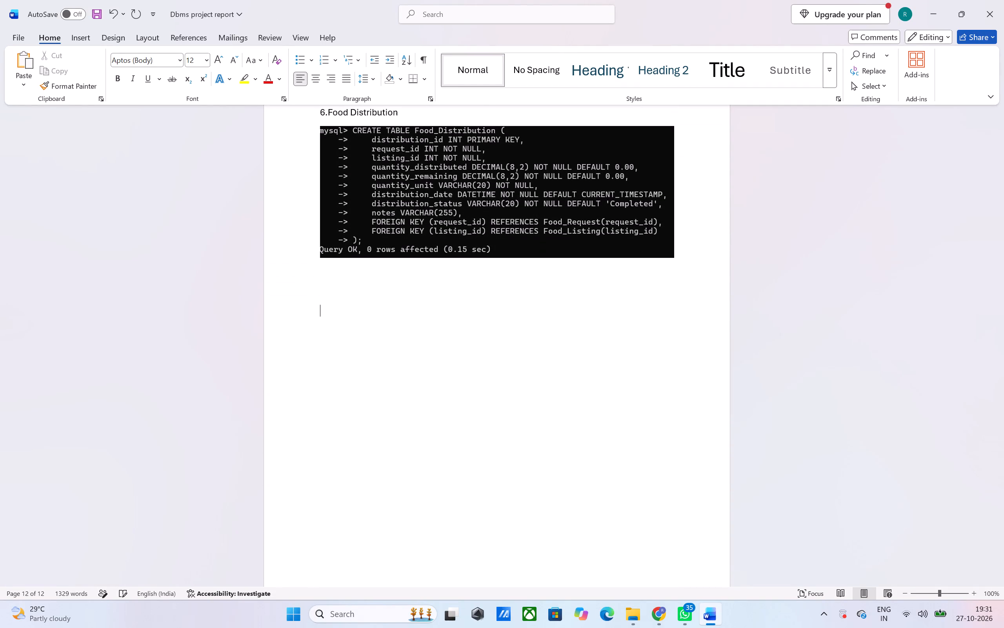
pyautogui.press('8')
pyautogui.press('BackSpace')
pyautogui.press('BackSpace')
pyautogui.press('Return')
pyautogui.write('8.')
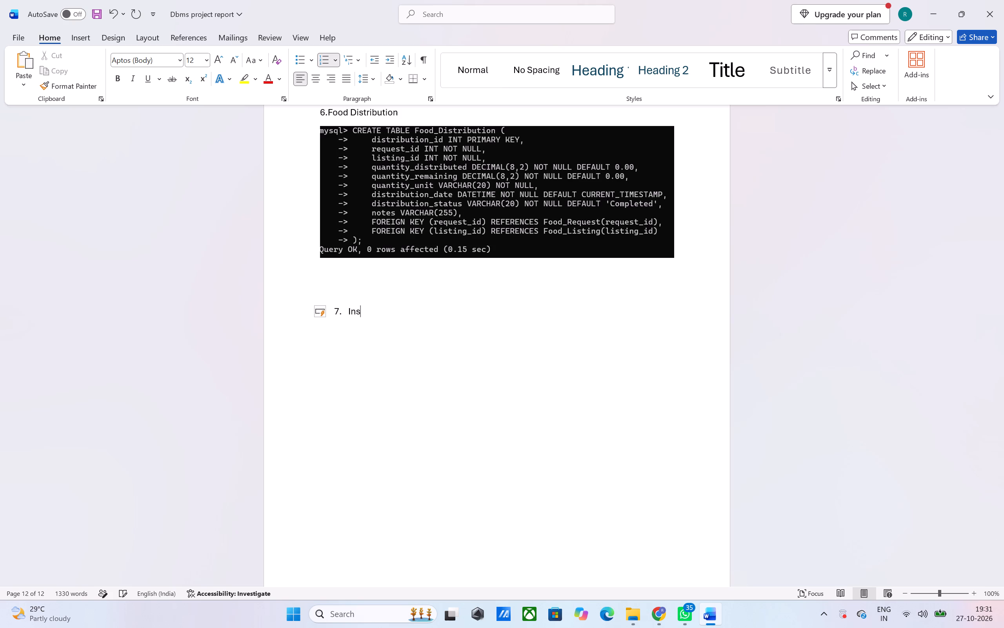
pyautogui.click(321, 312)
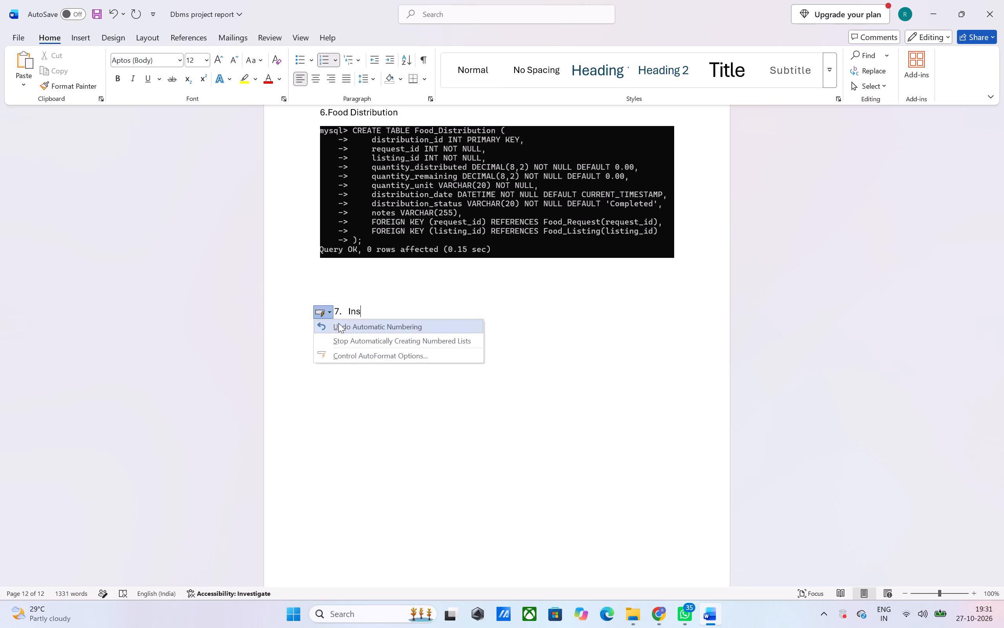
pyautogui.click(338, 323)
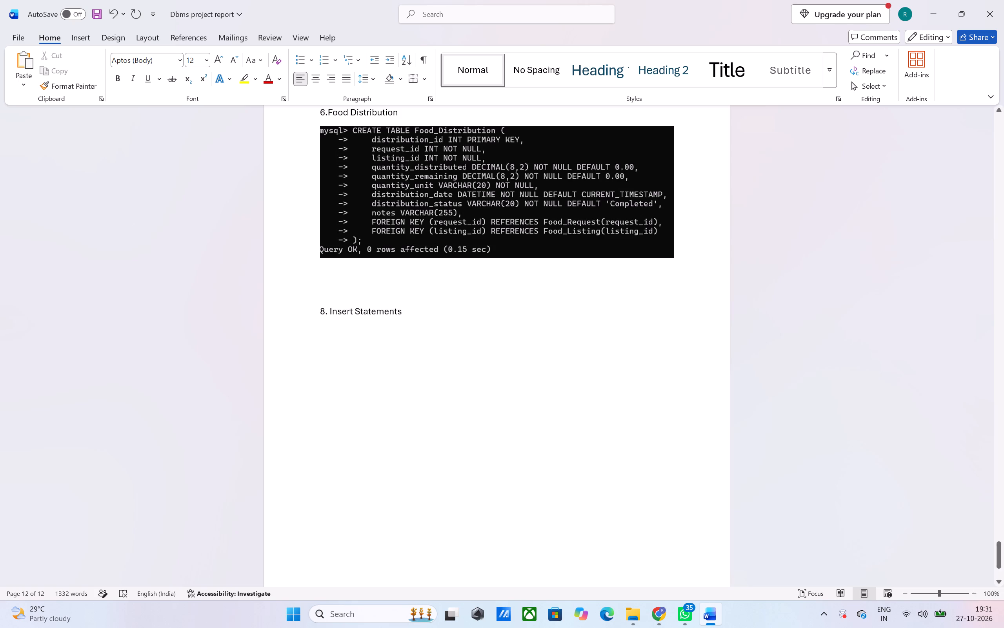
# Make the "8. Insert Statements" heading bold and undo the automatic numbering applied when a line is added after it.
pyautogui.moveTo(319, 308); pyautogui.dragTo(392, 312)
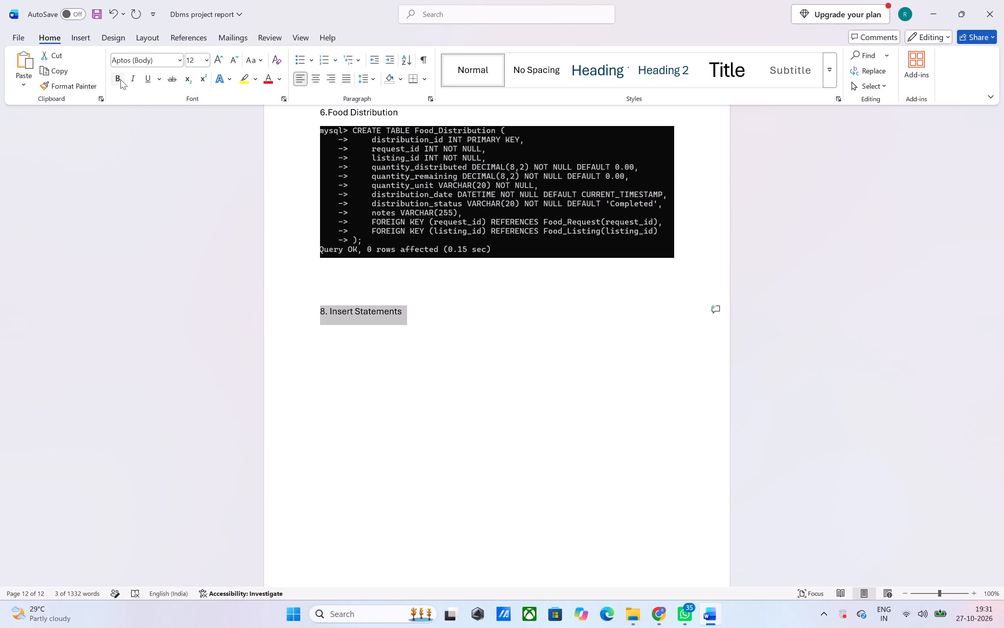
pyautogui.click(120, 79)
pyautogui.click(451, 311)
pyautogui.press('Return')
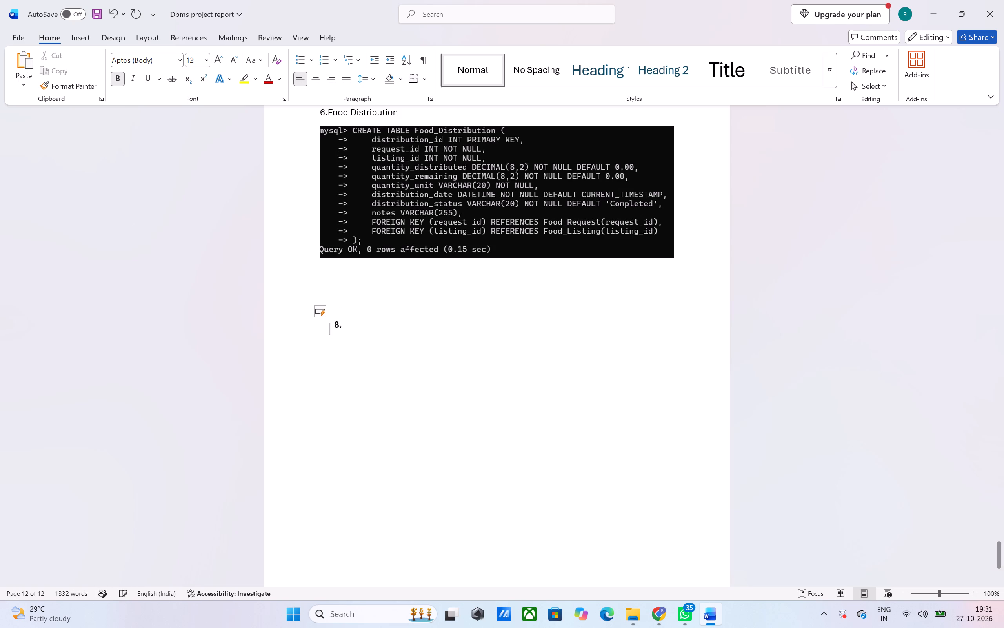
pyautogui.click(318, 317)
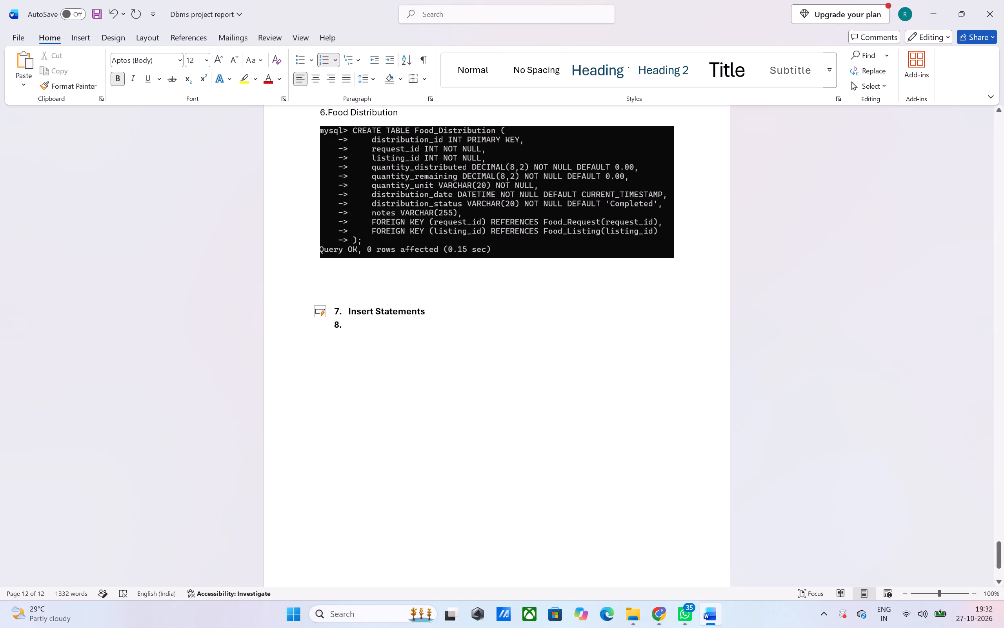
pyautogui.click(318, 313)
pyautogui.click(329, 323)
pyautogui.click(417, 312)
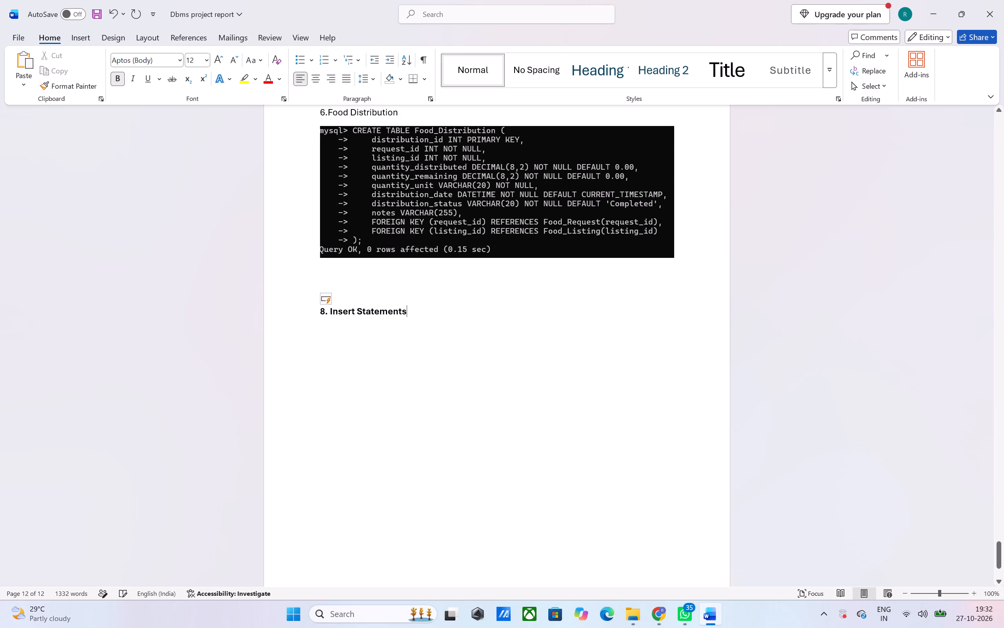
# Start a plain, unnumbered line directly below the "8. Insert Statements" heading, keeping the heading's "8." as ordinary text.
pyautogui.press('Return')
pyautogui.press('Return')
pyautogui.press('BackSpace')
pyautogui.press('BackSpace')
pyautogui.write('1.')
pyautogui.press('BackSpace')
pyautogui.press('BackSpace')
pyautogui.press('Return')
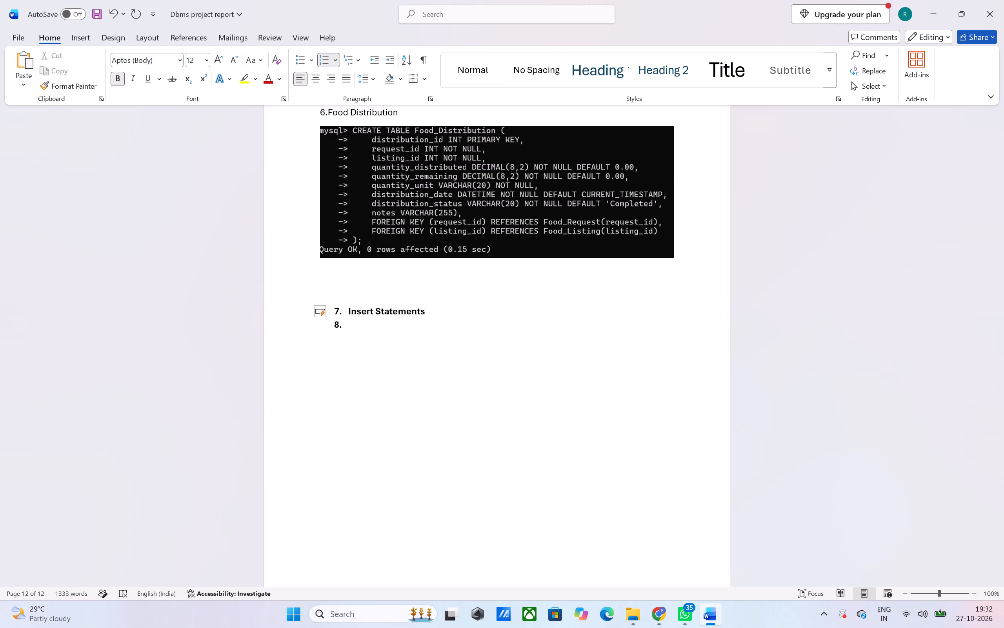
pyautogui.click(328, 314)
pyautogui.click(317, 311)
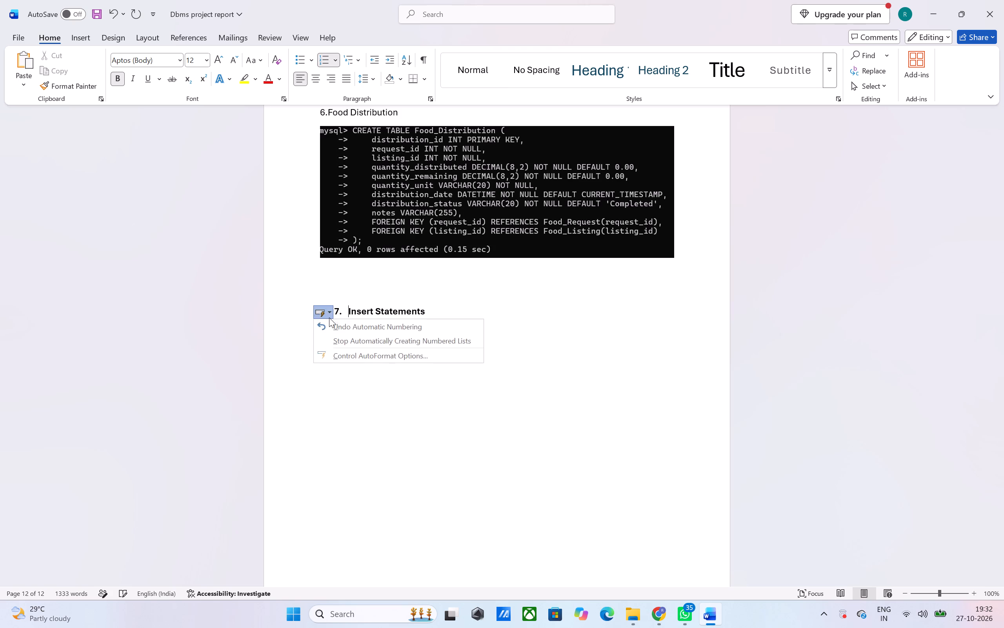
pyautogui.click(329, 318)
pyautogui.click(320, 314)
pyautogui.click(327, 320)
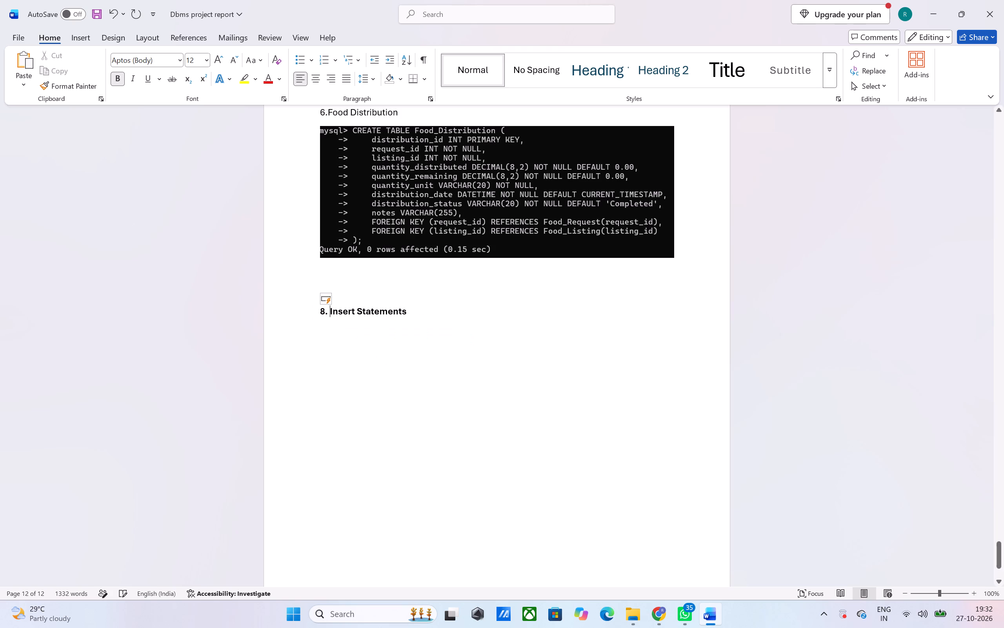
pyautogui.click(334, 332)
# Enter the subheading "1.Location" below the "8. Insert Statements" heading.
pyautogui.write('1.')
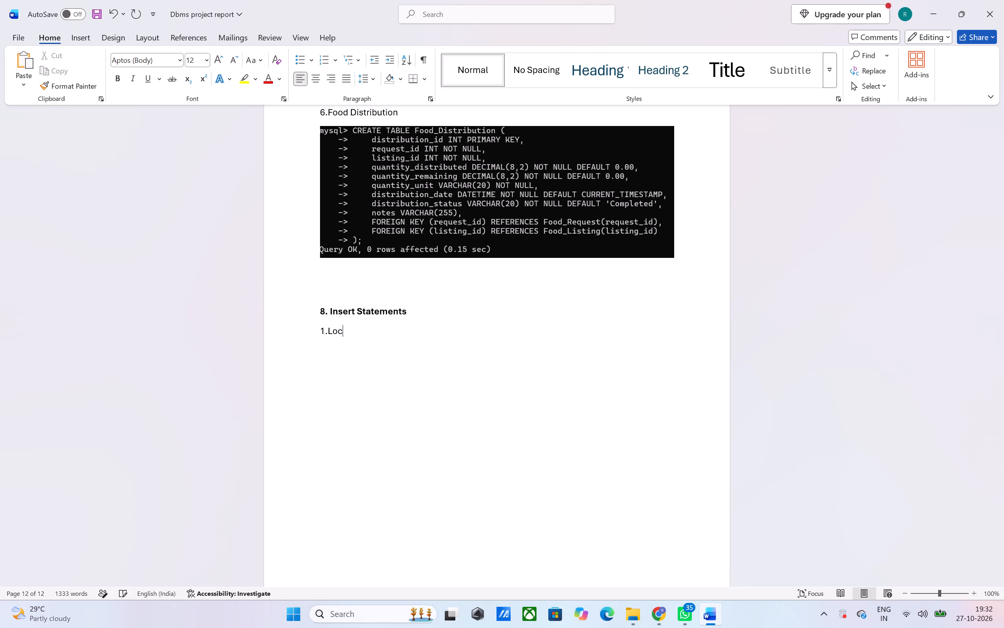
pyautogui.press('BackSpace')
pyautogui.write('mn')
pyautogui.press('BackSpace')
pyautogui.write('mn')
pyautogui.press('BackSpace')
pyautogui.press('BackSpace')
pyautogui.press('BackSpace')
pyautogui.press('n')
# Insert a blank line between the "8. Insert Statements" heading and the "1.Location" subheading.
pyautogui.press('Left')
pyautogui.press('Left')
pyautogui.press('Left')
pyautogui.press('Left')
pyautogui.press('Left')
pyautogui.press('Left')
pyautogui.press('Left')
pyautogui.press('Left')
pyautogui.press('Left')
pyautogui.press('Left')
pyautogui.press('Return')
# Copy image 7 from the Dbms project folder and paste it below the "1.Location" subheading.
pyautogui.scroll(-5, 386, 334)
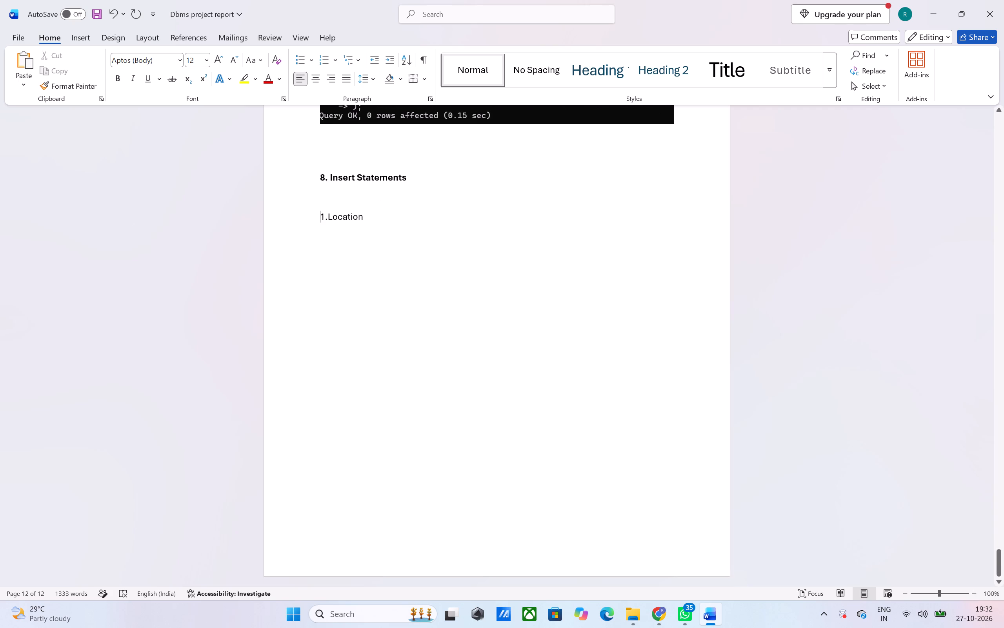
pyautogui.click(323, 226)
pyautogui.click(326, 232)
pyautogui.click(628, 613)
pyautogui.click(509, 157)
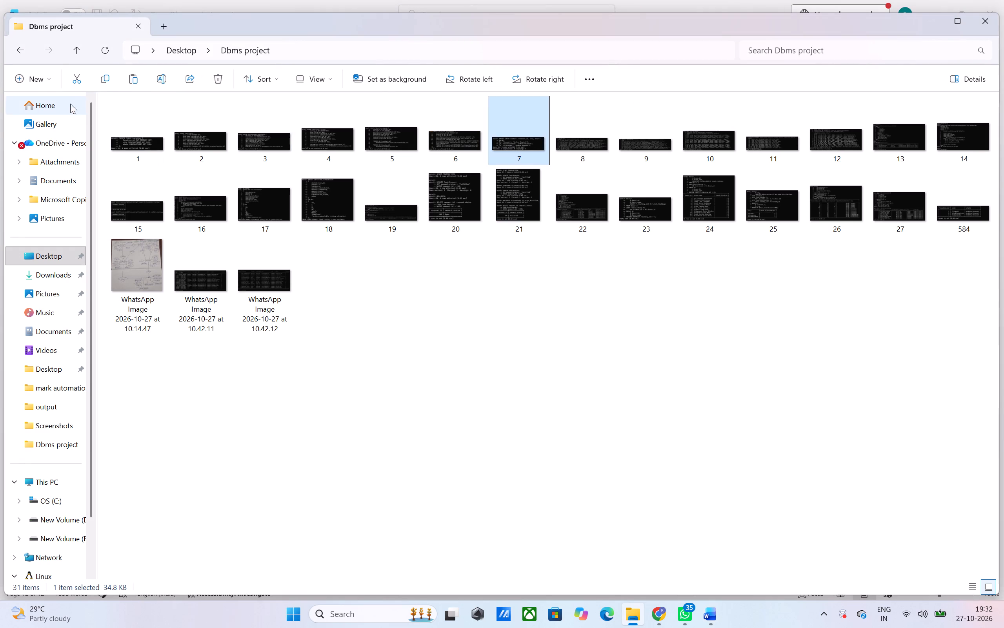
pyautogui.click(102, 83)
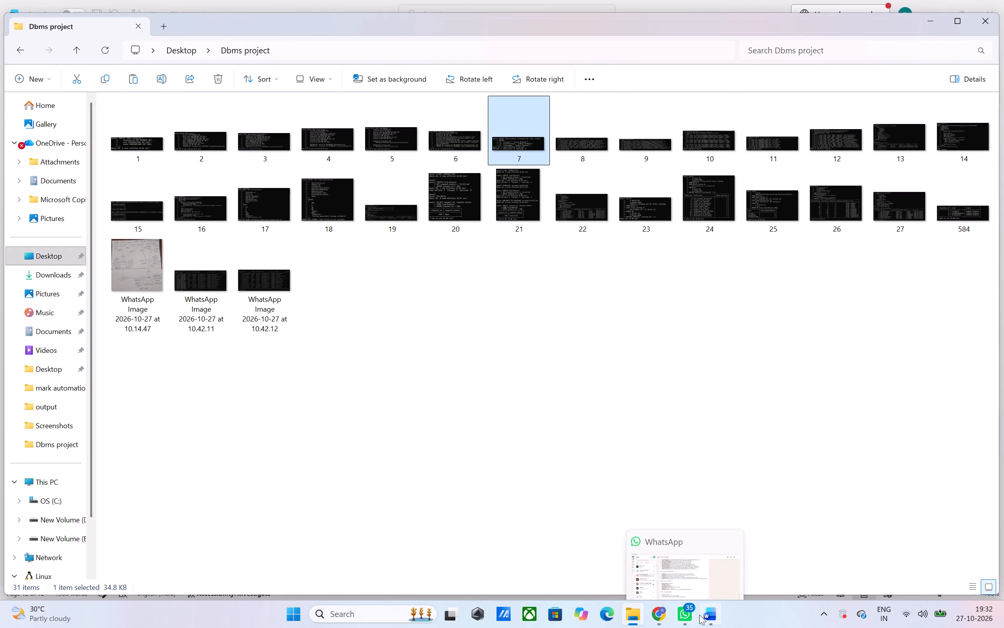
pyautogui.click(699, 615)
pyautogui.hotkey('ctrl', 'v')
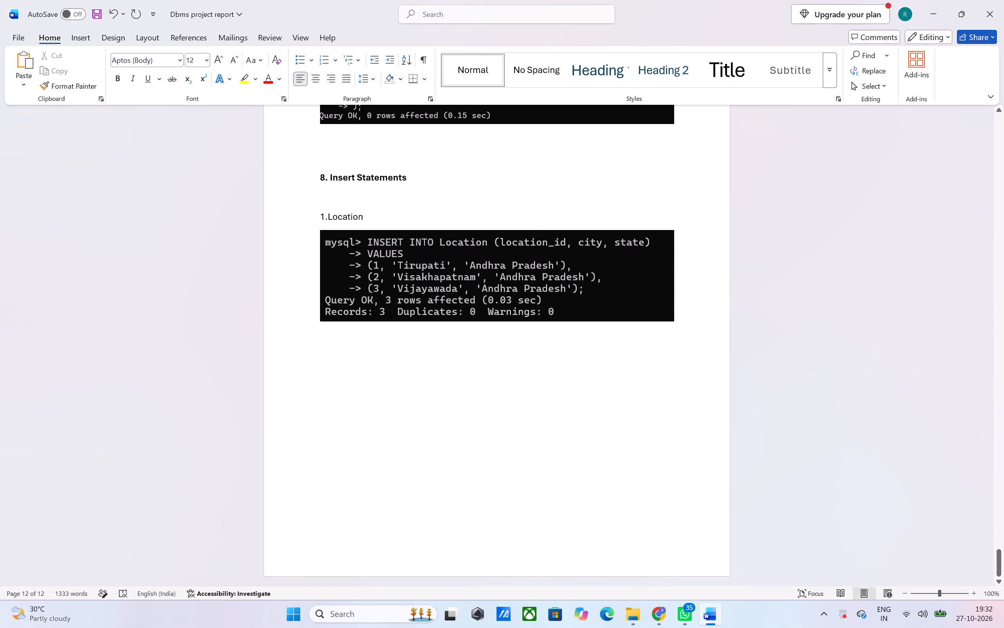
# Enter the subheading "2. Donor" below the Location screenshot.
pyautogui.click(344, 365)
pyautogui.doubleClick(317, 357)
pyautogui.write('2.')
pyautogui.press('space')
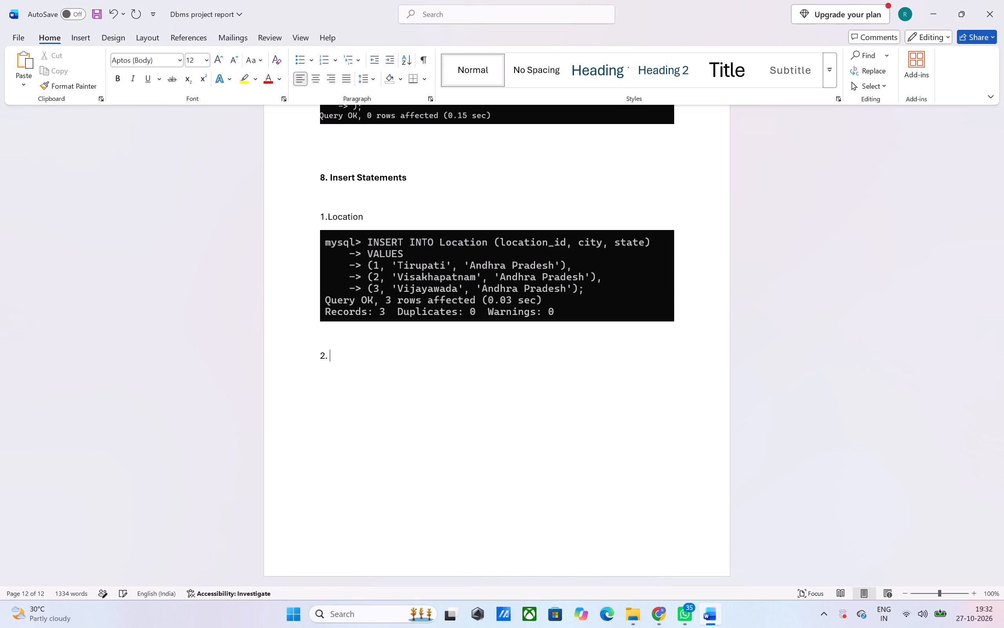
pyautogui.press('BackSpace')
# Copy image 8 from the Dbms project folder and paste it below the "2. Donor" subheading.
pyautogui.click(643, 623)
pyautogui.click(565, 137)
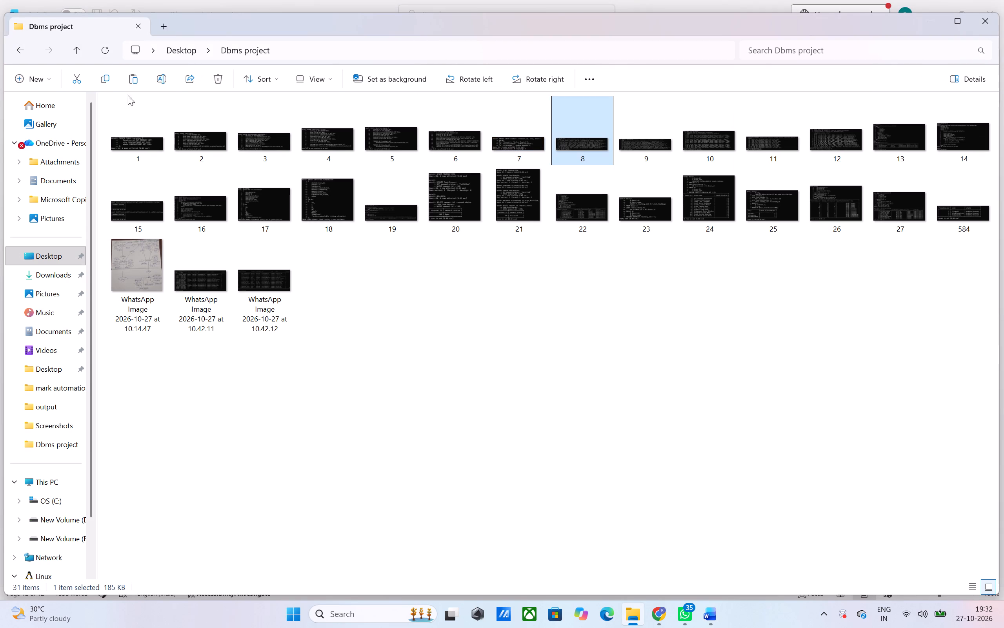
pyautogui.click(108, 83)
pyautogui.click(713, 604)
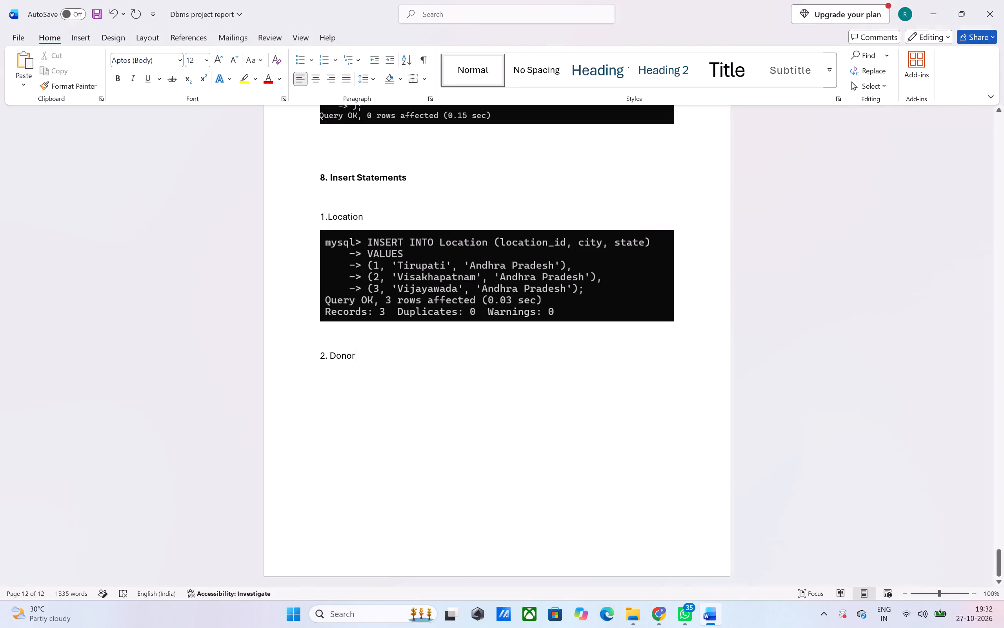
pyautogui.press('Return')
pyautogui.hotkey('ctrl', 'v')
# Stretch the Donor screenshot vertically so it fills more of the space below its subheading, keeping it on the same page.
pyautogui.click(387, 387)
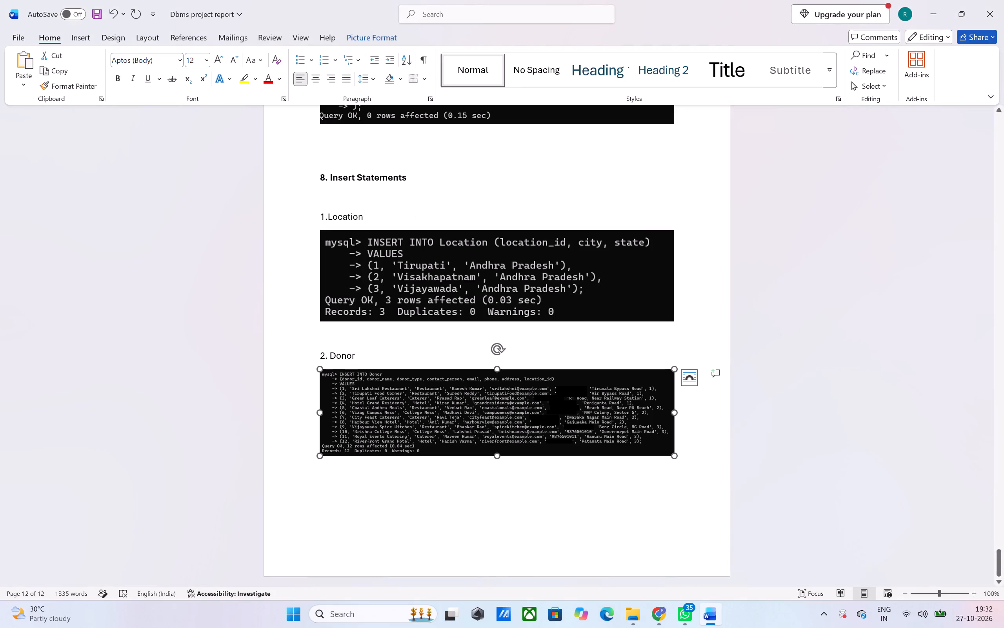
pyautogui.moveTo(495, 456); pyautogui.dragTo(507, 528)
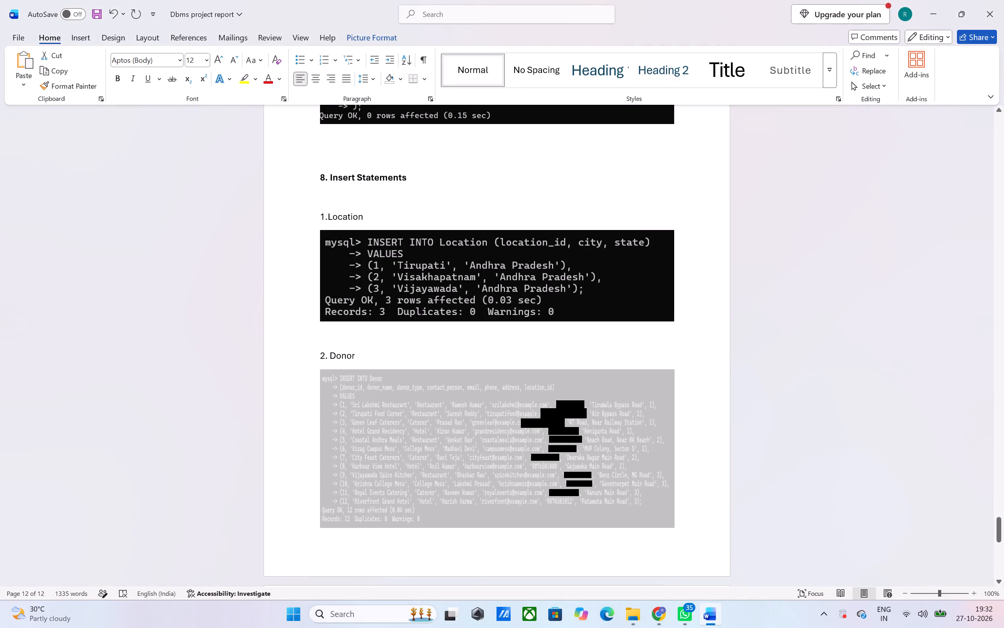
pyautogui.moveTo(507, 528); pyautogui.dragTo(509, 528)
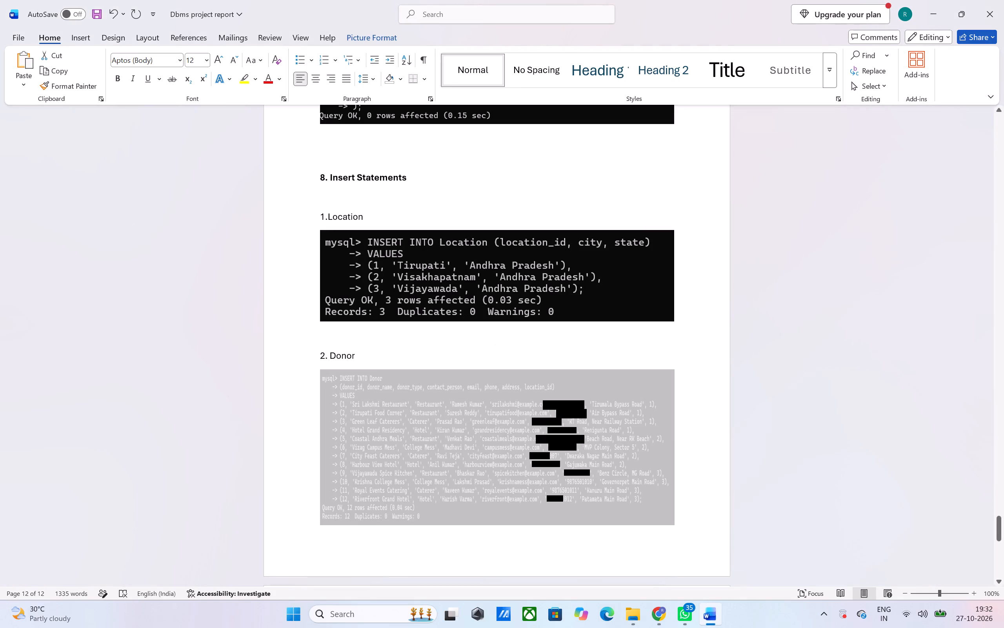
pyautogui.moveTo(509, 528); pyautogui.dragTo(509, 514)
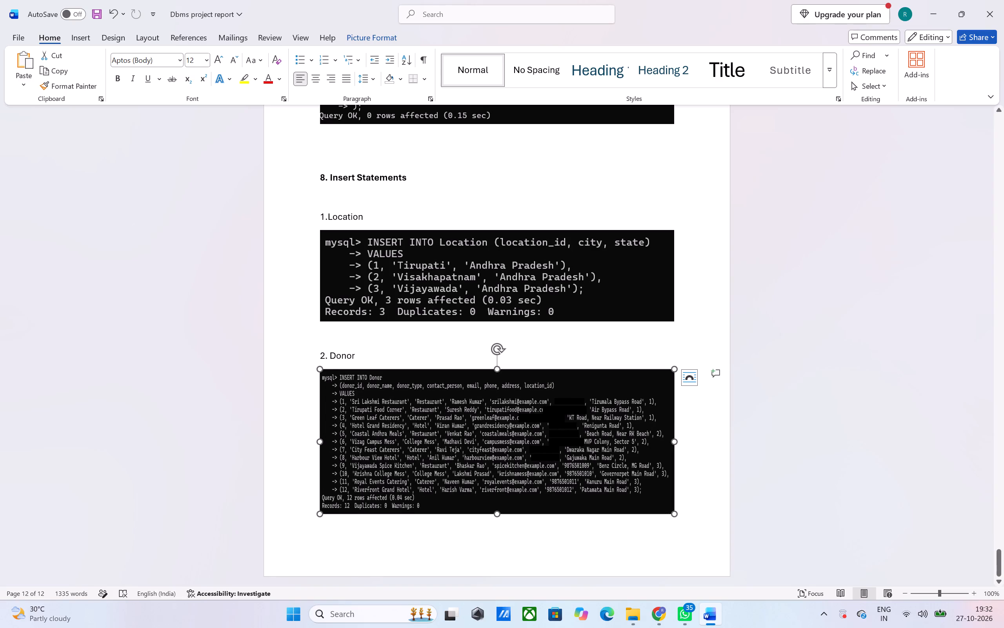
# Remove the blank line between the Location screenshot and the "2. Donor" subheading.
pyautogui.click(322, 354)
pyautogui.press('BackSpace')
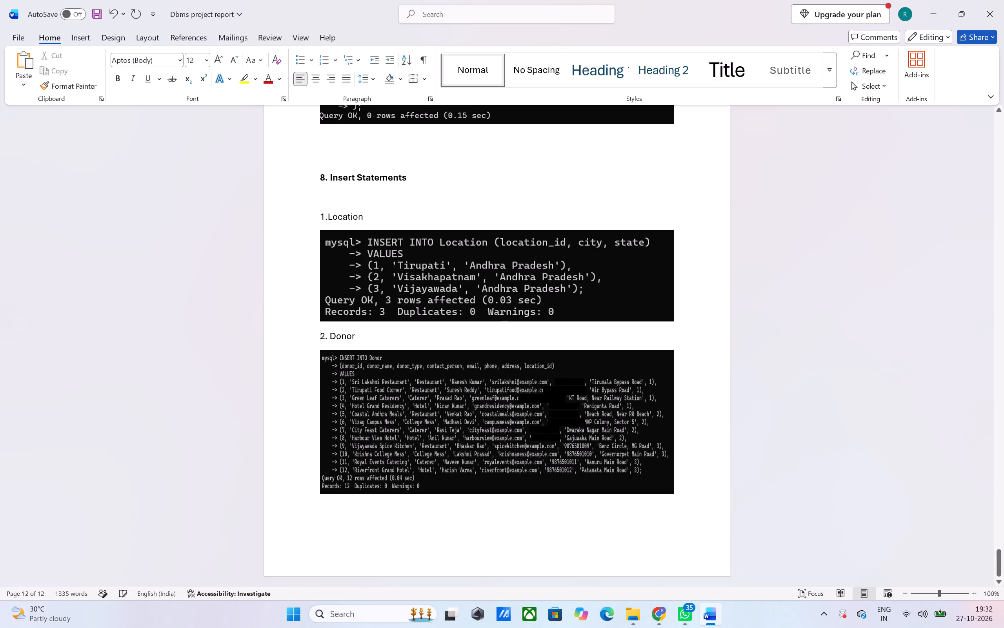
# Set the Donor screenshot's text wrapping to Top and Bottom with its position fixed on the page.
pyautogui.click(370, 387)
pyautogui.click(695, 356)
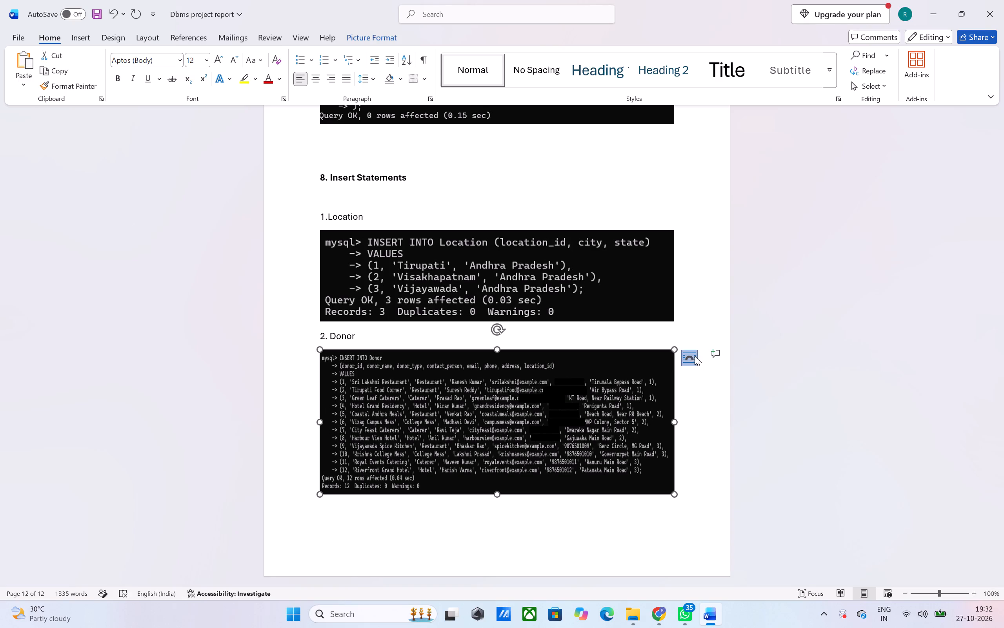
pyautogui.click(720, 469)
pyautogui.click(715, 507)
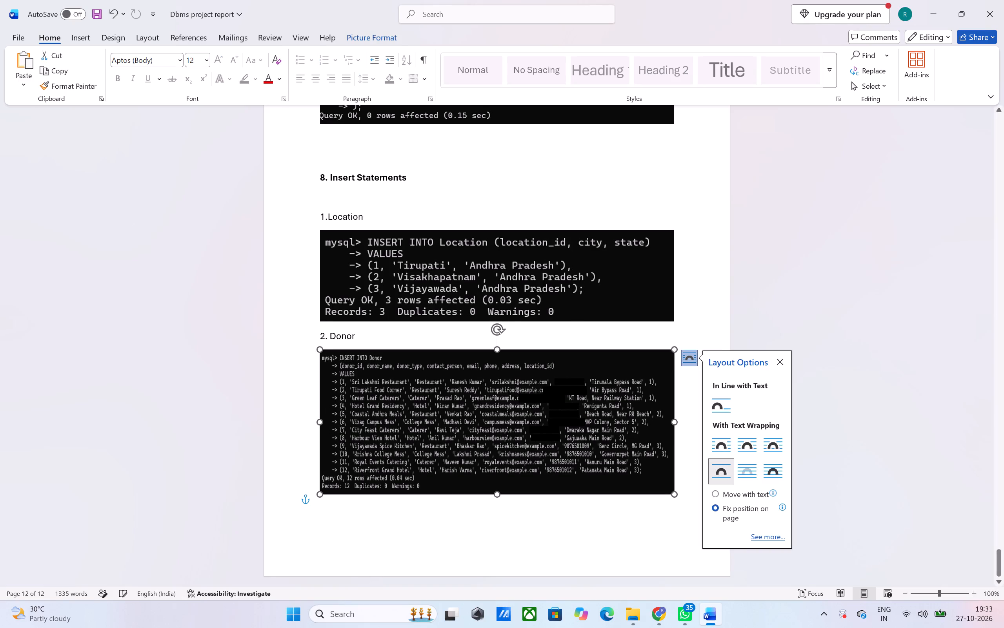
pyautogui.click(459, 497)
# Widen the Donor screenshot past both page margins and make it slightly taller.
pyautogui.click(324, 423)
pyautogui.moveTo(322, 422); pyautogui.dragTo(317, 422)
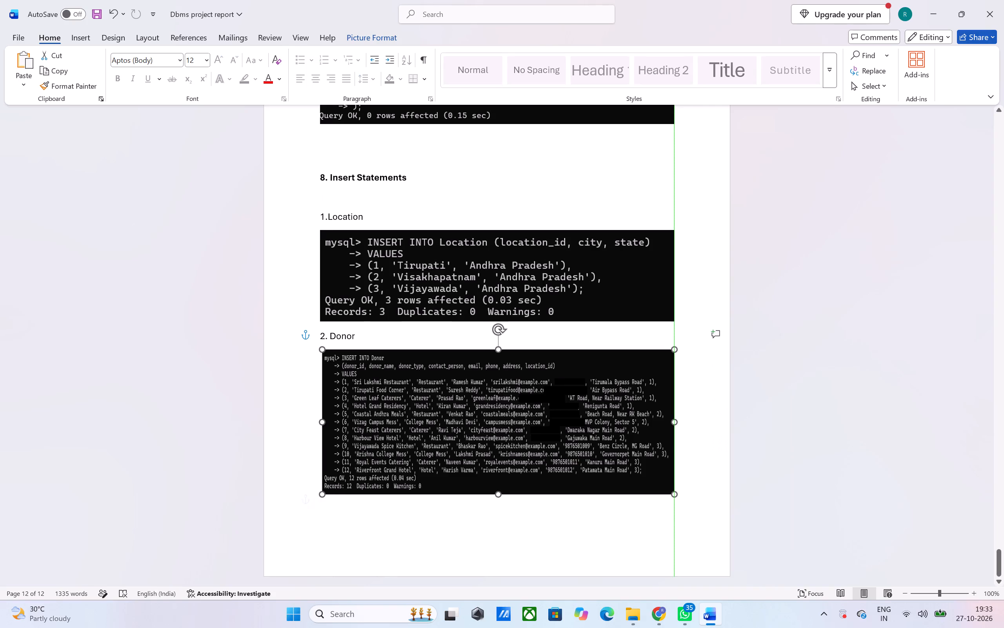
pyautogui.moveTo(317, 422); pyautogui.dragTo(285, 431)
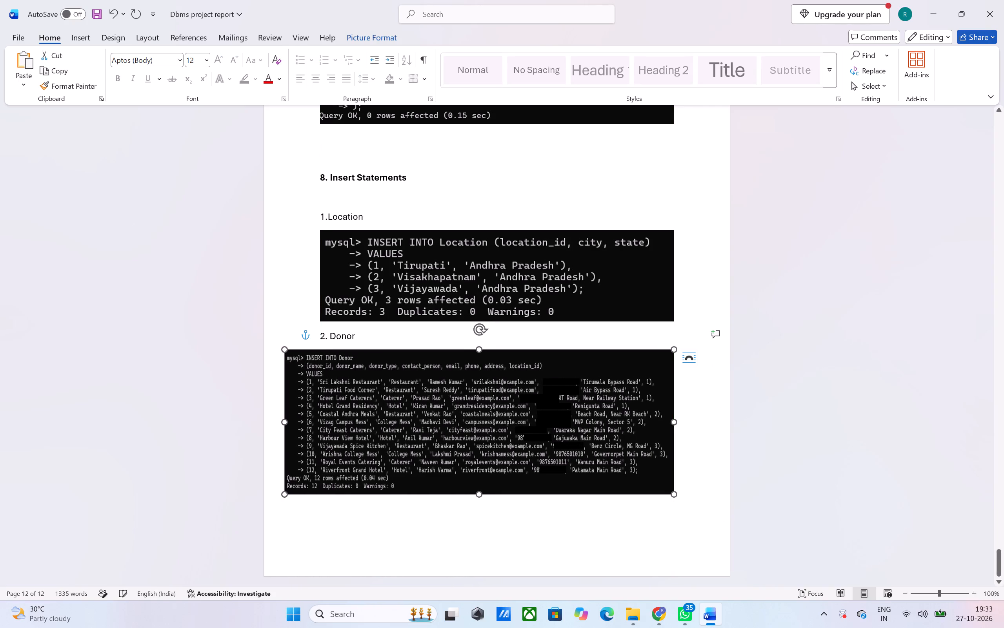
pyautogui.moveTo(675, 424); pyautogui.dragTo(691, 423)
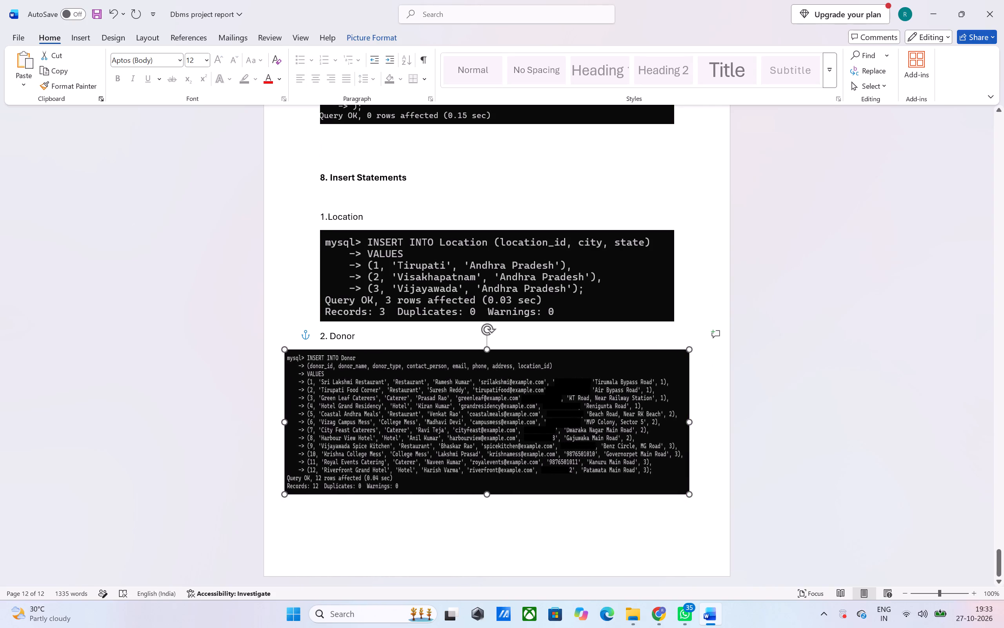
pyautogui.moveTo(691, 423); pyautogui.dragTo(694, 423)
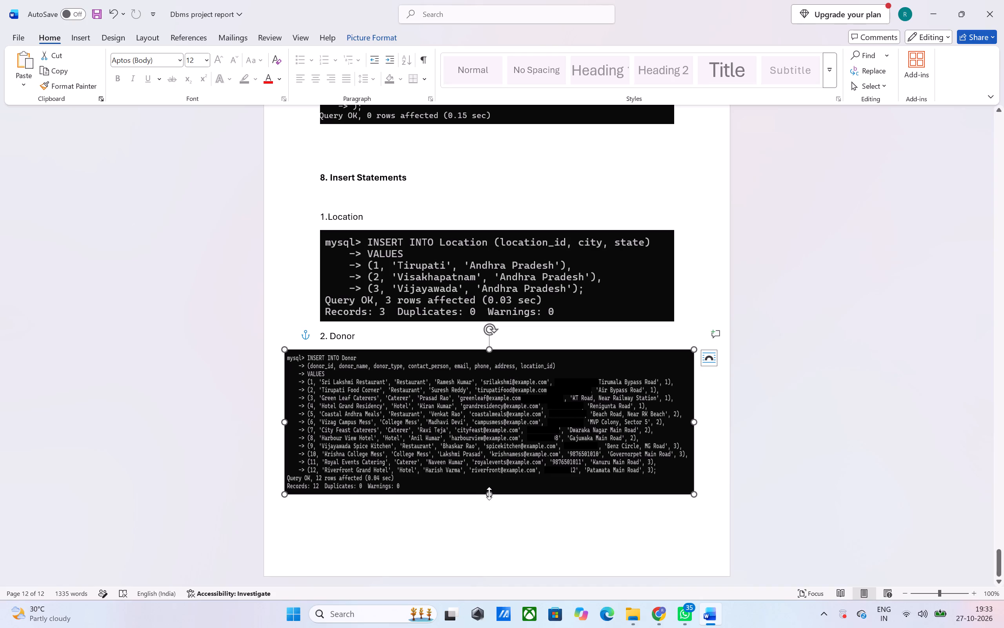
pyautogui.moveTo(489, 493); pyautogui.dragTo(492, 507)
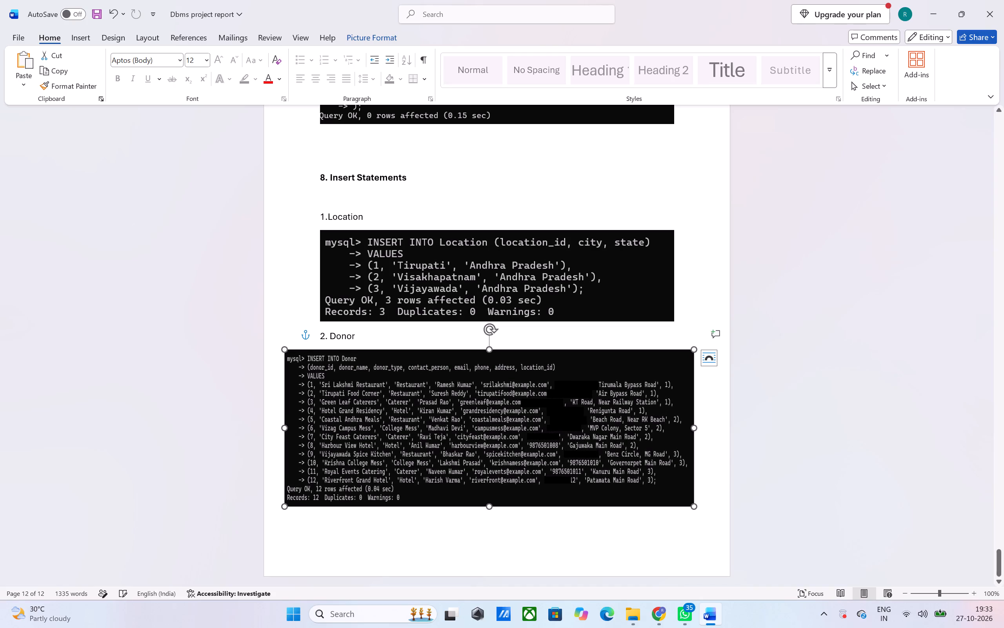
# Enter the subheading "3. Recipient Organaization" on the page after the Donor screenshot and start a new line below it.
pyautogui.click(488, 523)
pyautogui.scroll(-6, 491, 493)
pyautogui.scroll(-4, 463, 447)
pyautogui.click(440, 539)
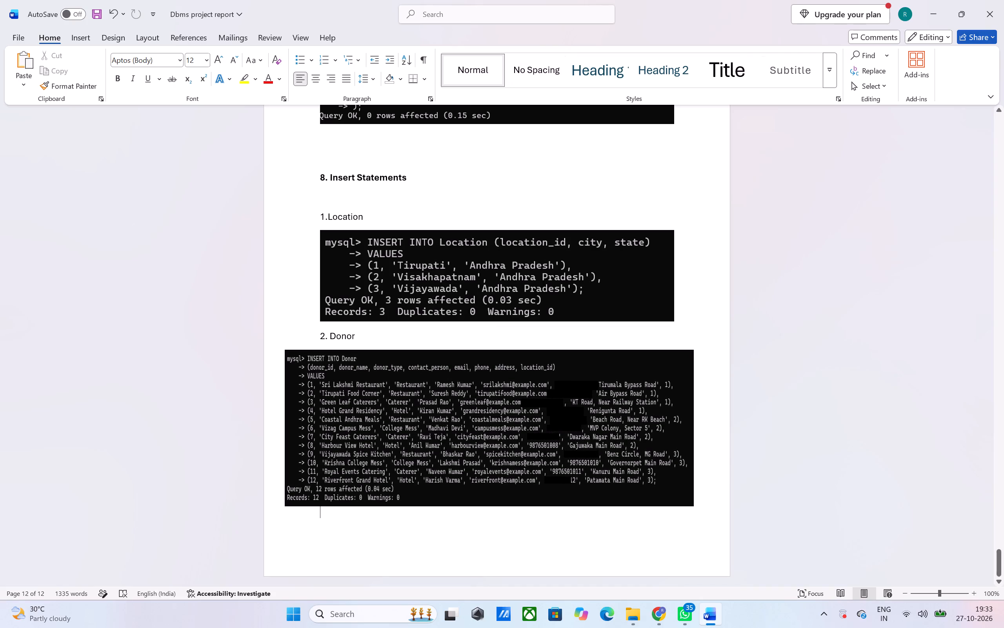
pyautogui.press('Return')
pyautogui.press('Return')
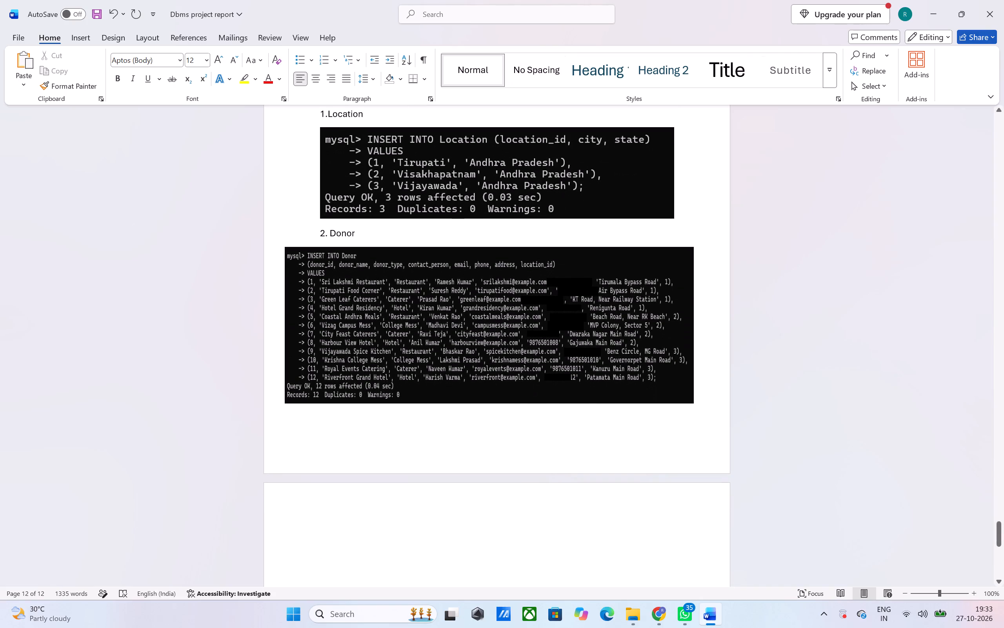
pyautogui.press('BackSpace')
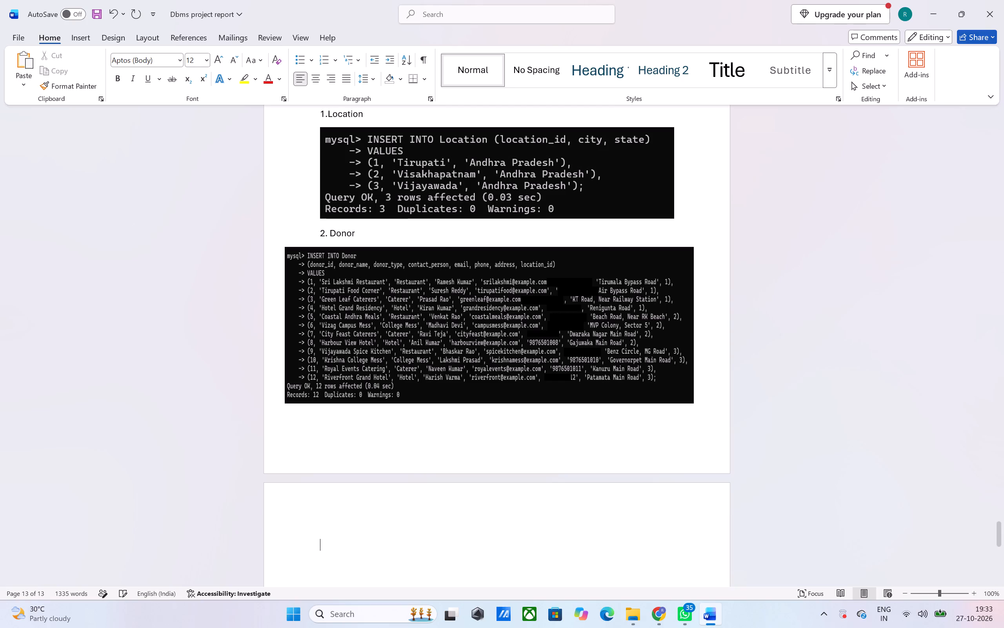
pyautogui.press('BackSpace')
pyautogui.press('Return')
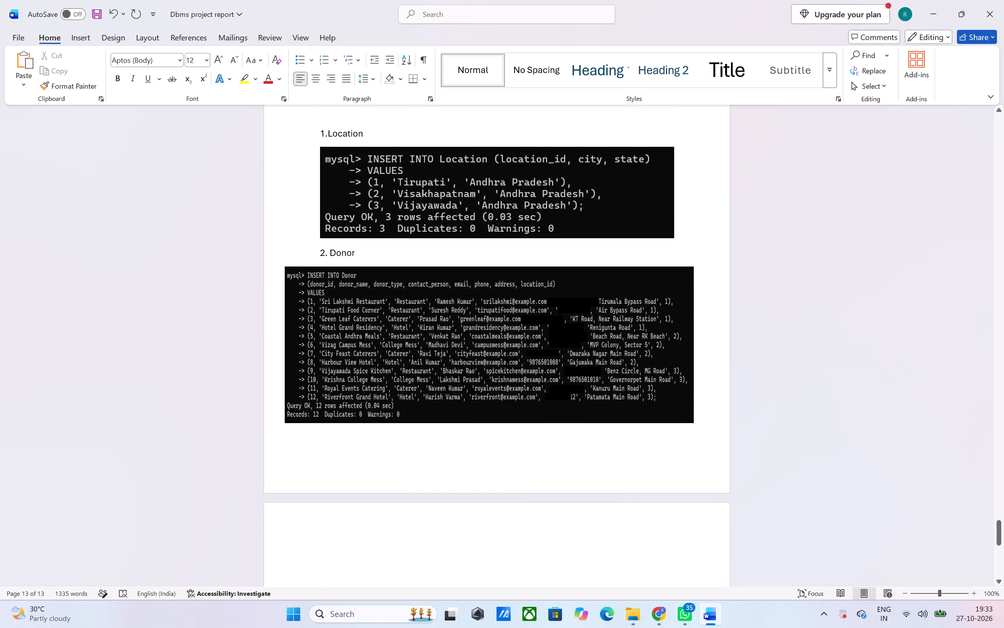
pyautogui.write('3,')
pyautogui.press('space')
pyautogui.press('BackSpace')
pyautogui.press('BackSpace')
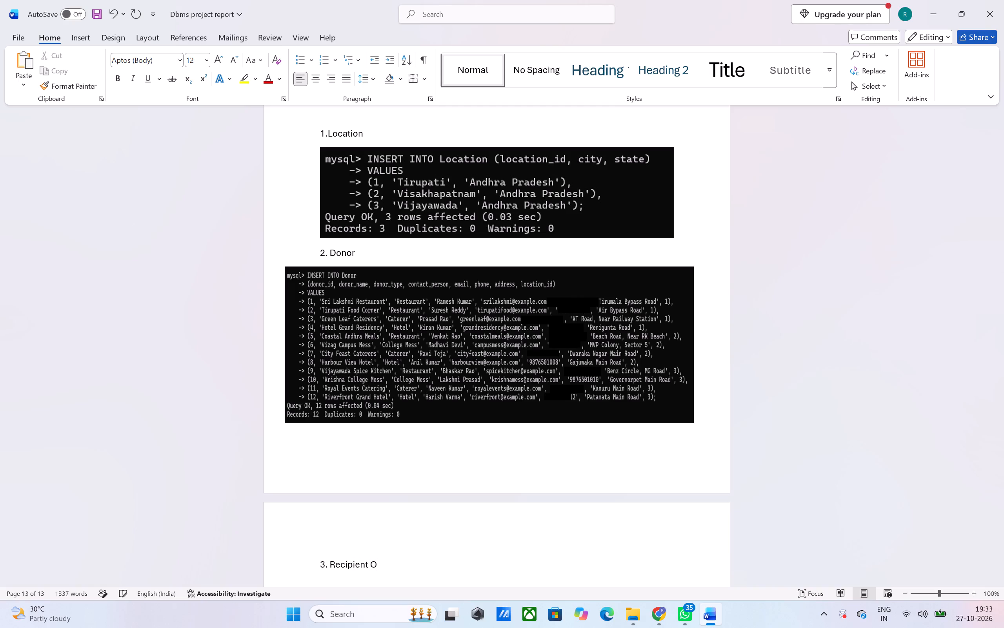
pyautogui.write('aization')
pyautogui.press('space')
pyautogui.press('Return')
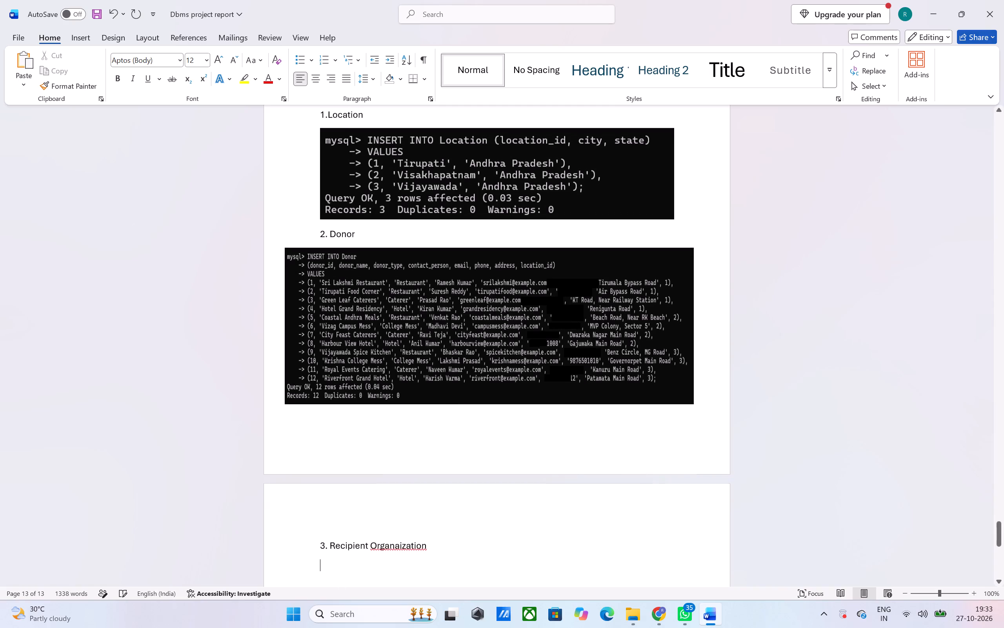
# Correct the spelling in the third subheading so it reads "3. Recipient Organization", and return to the line below it.
pyautogui.click(405, 546)
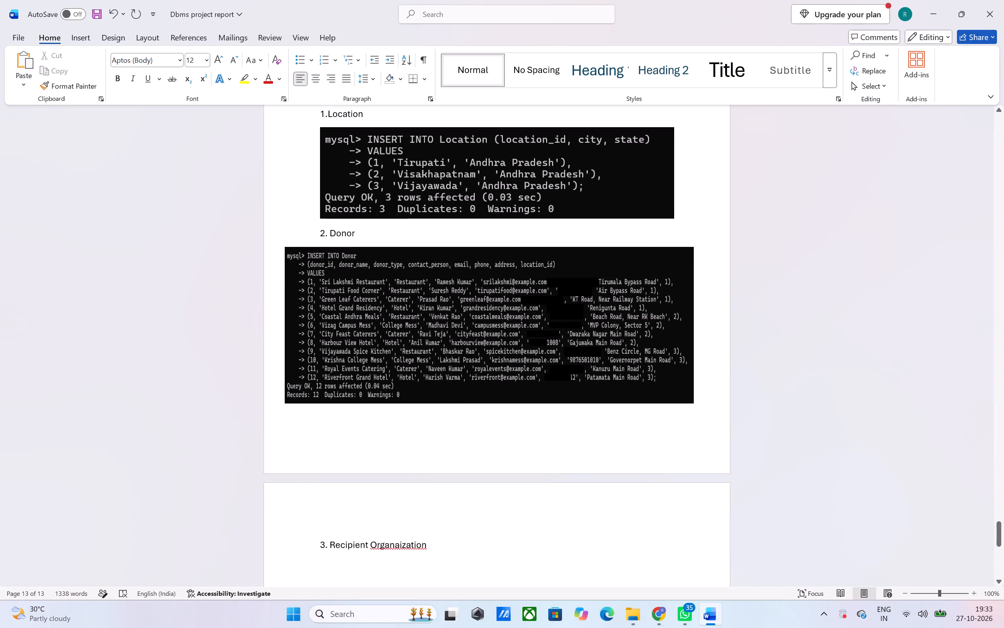
pyautogui.press('s')
pyautogui.press('BackSpace')
pyautogui.press('BackSpace')
pyautogui.press('s')
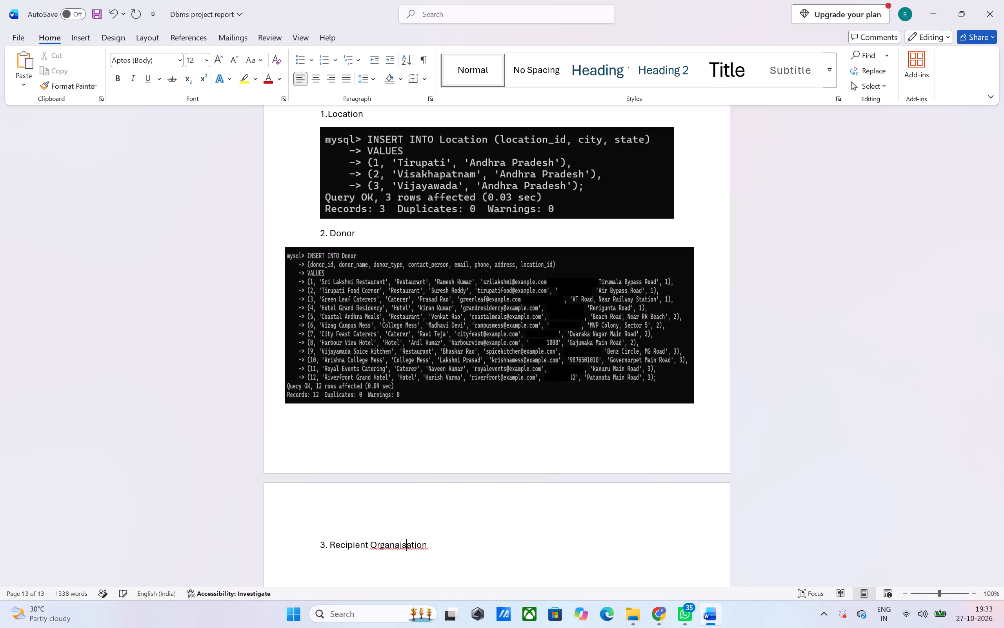
pyautogui.click(441, 573)
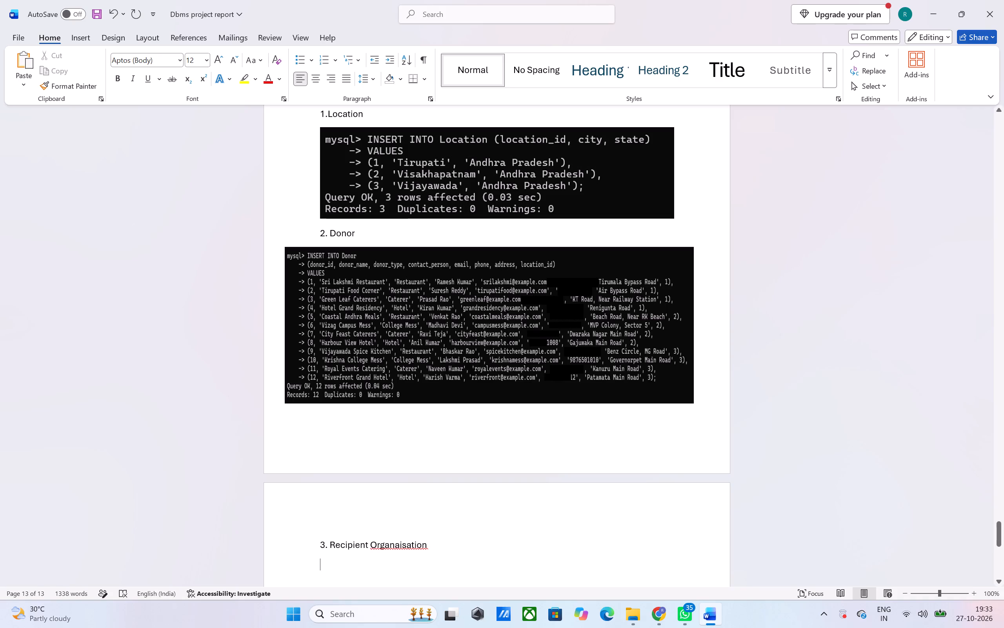
pyautogui.click(406, 544)
pyautogui.press('Left')
pyautogui.press('Left')
pyautogui.press('BackSpace')
pyautogui.press('Right')
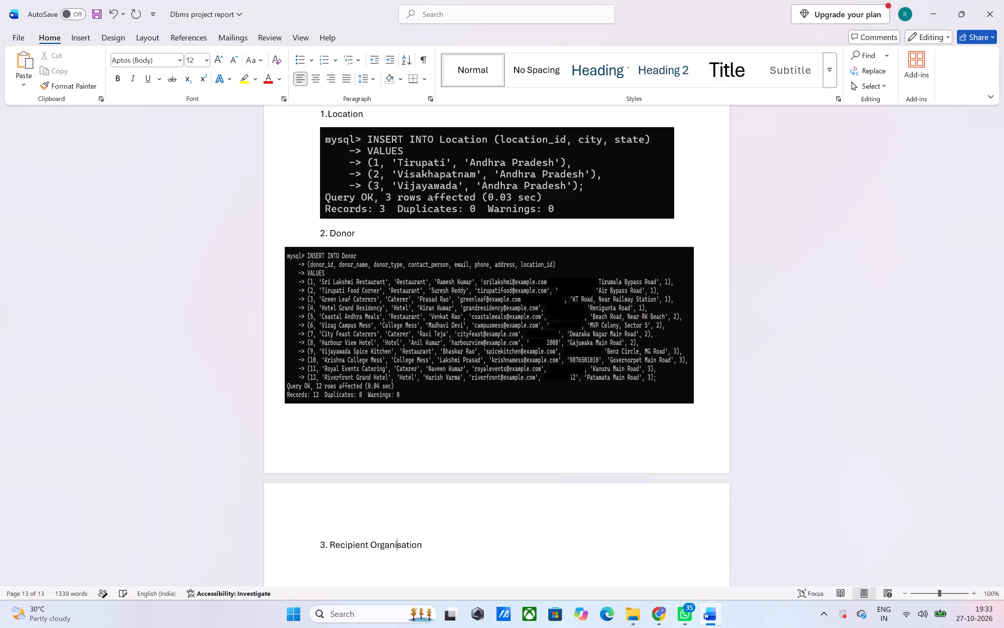
pyautogui.press('Right')
pyautogui.press('BackSpace')
pyautogui.press('z')
pyautogui.press('Down')
# Copy image 9 from the Dbms project folder and paste it below the "3. Recipient Organization" subheading.
pyautogui.scroll(-1, 402, 555)
pyautogui.scroll(-5, 509, 461)
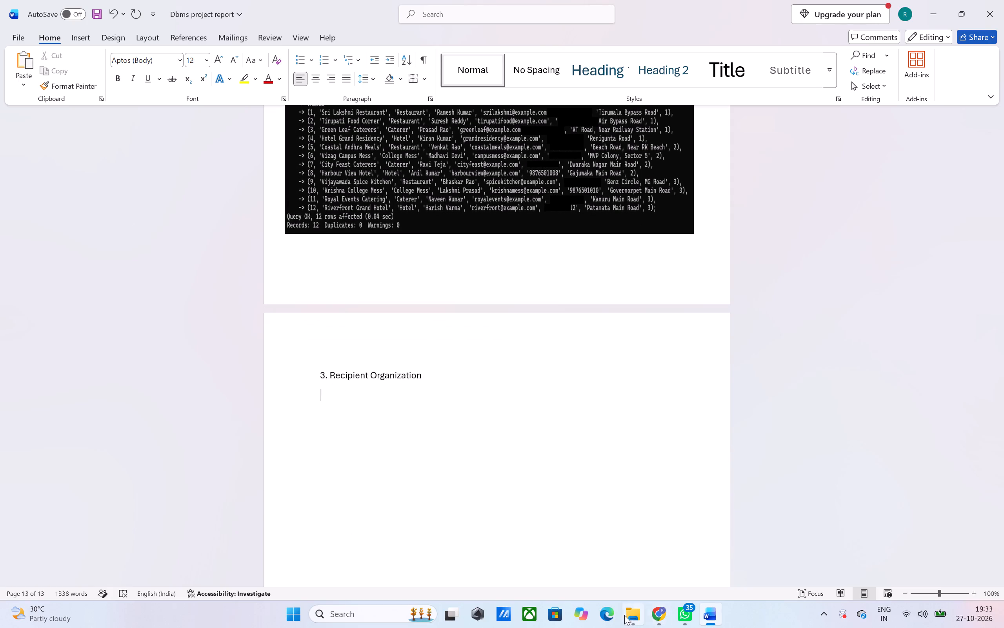
pyautogui.click(624, 615)
pyautogui.click(623, 130)
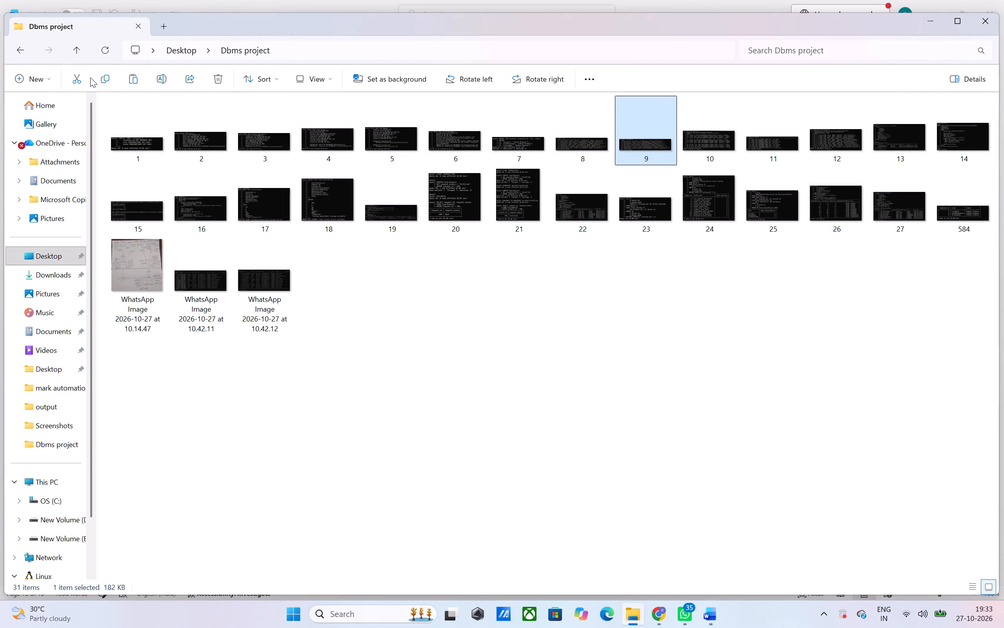
pyautogui.click(105, 77)
pyautogui.click(706, 627)
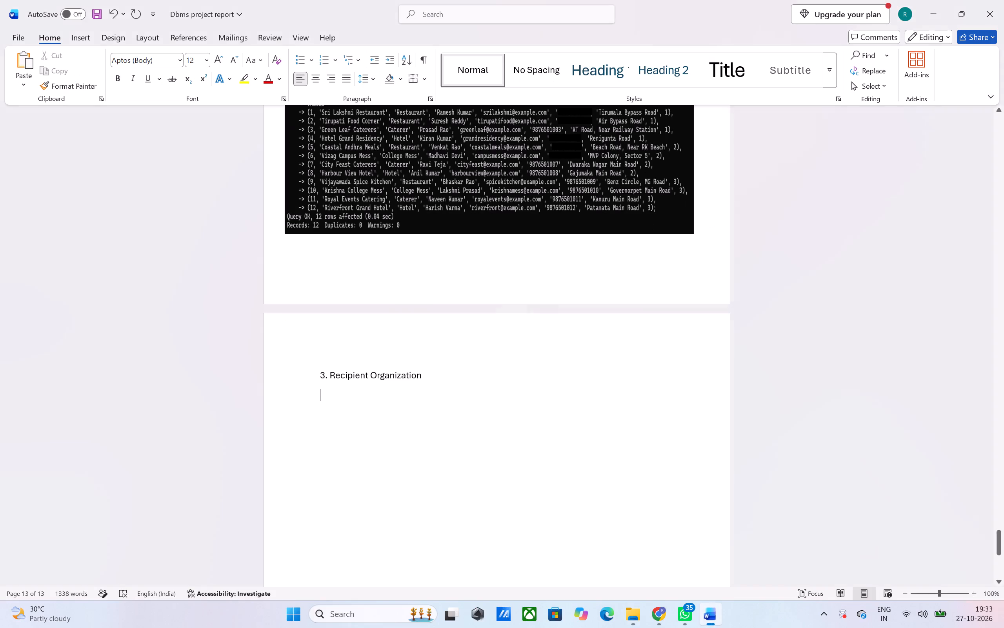
pyautogui.hotkey('ctrl', 'v')
# Make the Recipient Organization screenshot taller and set its wrapping to Top and Bottom with a fixed position on the page.
pyautogui.click(544, 446)
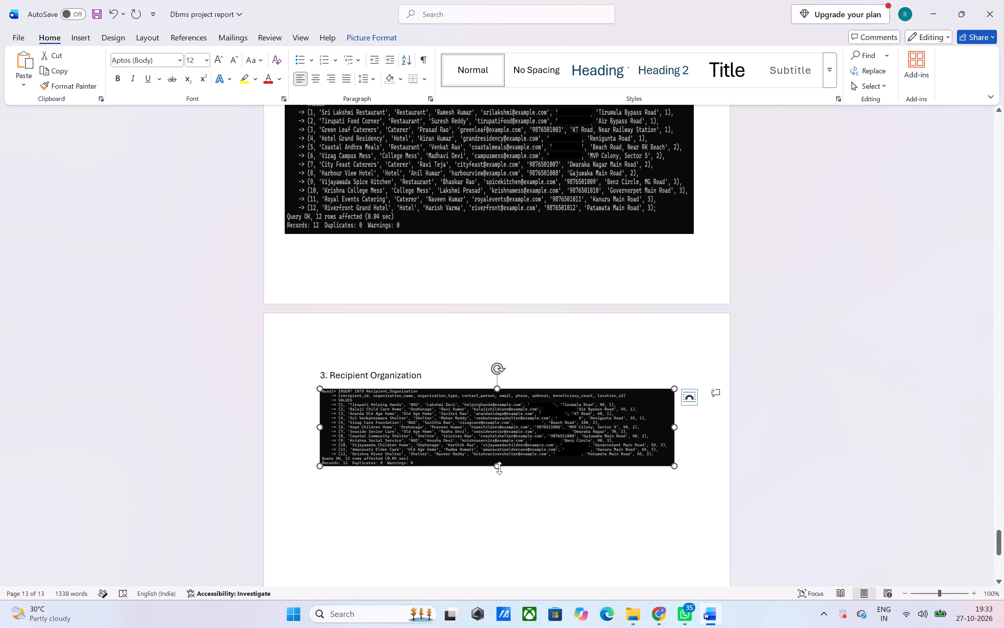
pyautogui.moveTo(499, 468); pyautogui.dragTo(502, 526)
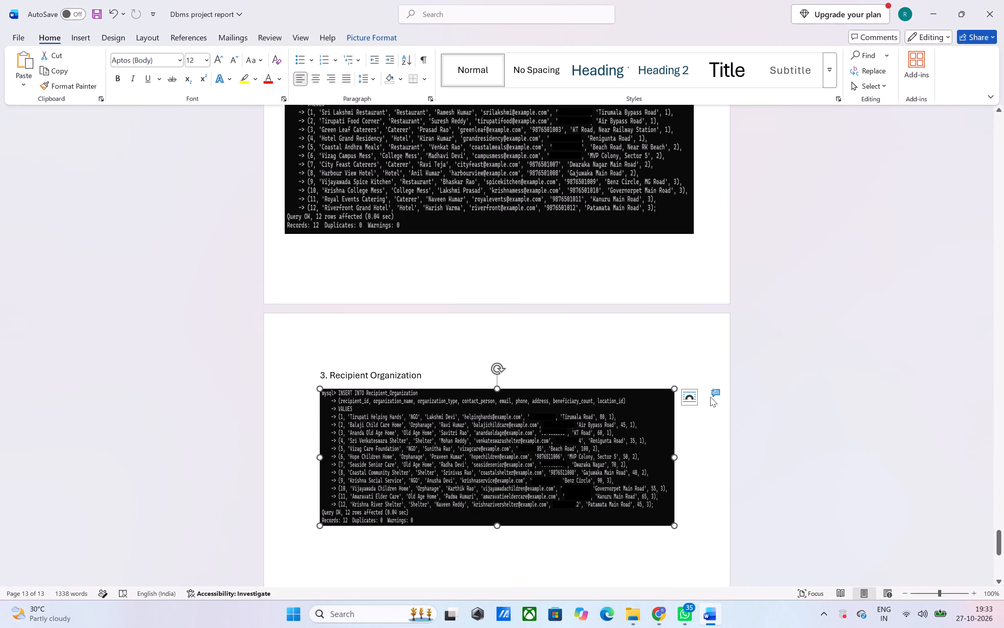
pyautogui.click(696, 398)
pyautogui.click(716, 502)
pyautogui.click(712, 546)
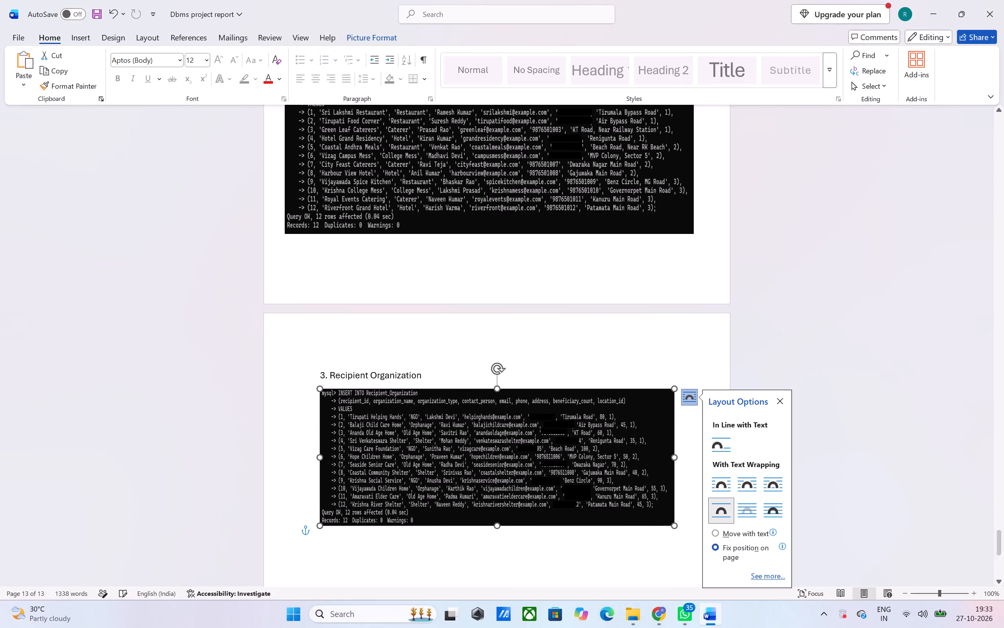
# Widen the Recipient Organization screenshot past both page margins and make it a little taller for readability.
pyautogui.click(295, 431)
pyautogui.click(327, 447)
pyautogui.moveTo(322, 456); pyautogui.dragTo(288, 454)
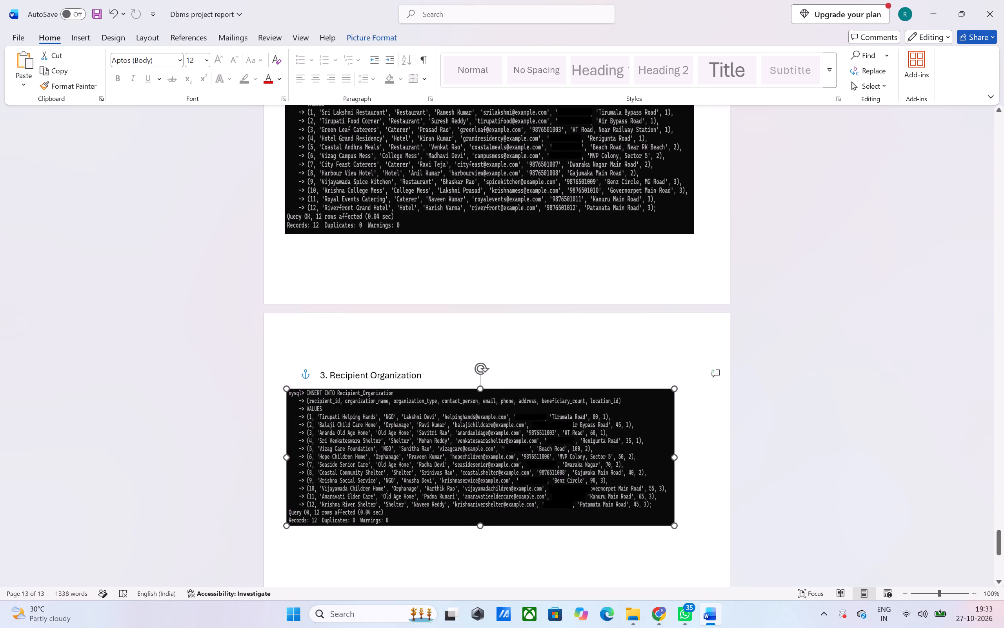
pyautogui.moveTo(288, 454); pyautogui.dragTo(289, 454)
pyautogui.click(483, 499)
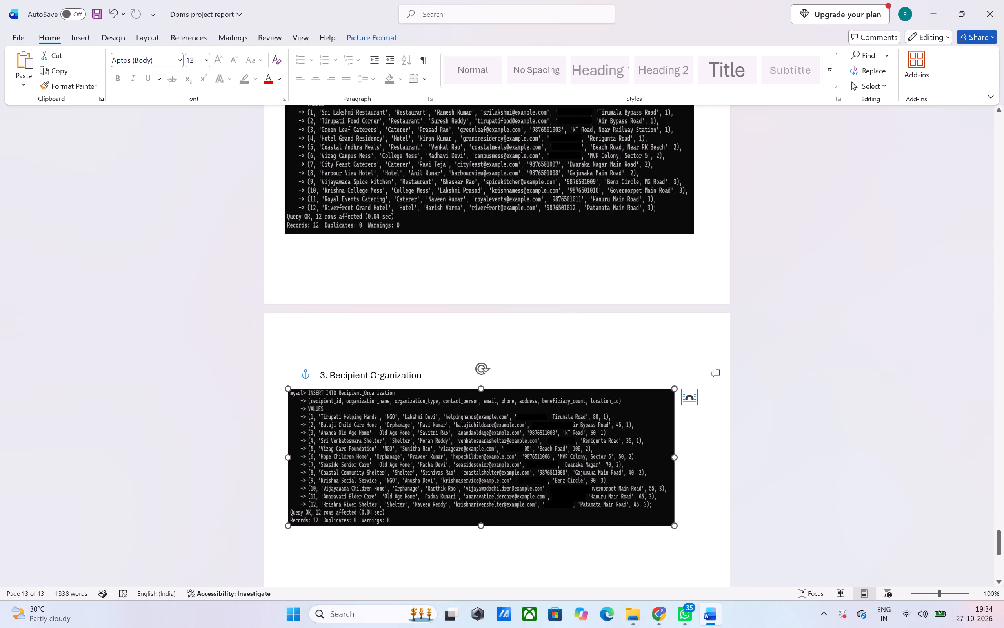
pyautogui.moveTo(481, 529); pyautogui.dragTo(482, 560)
pyautogui.moveTo(674, 473); pyautogui.dragTo(683, 470)
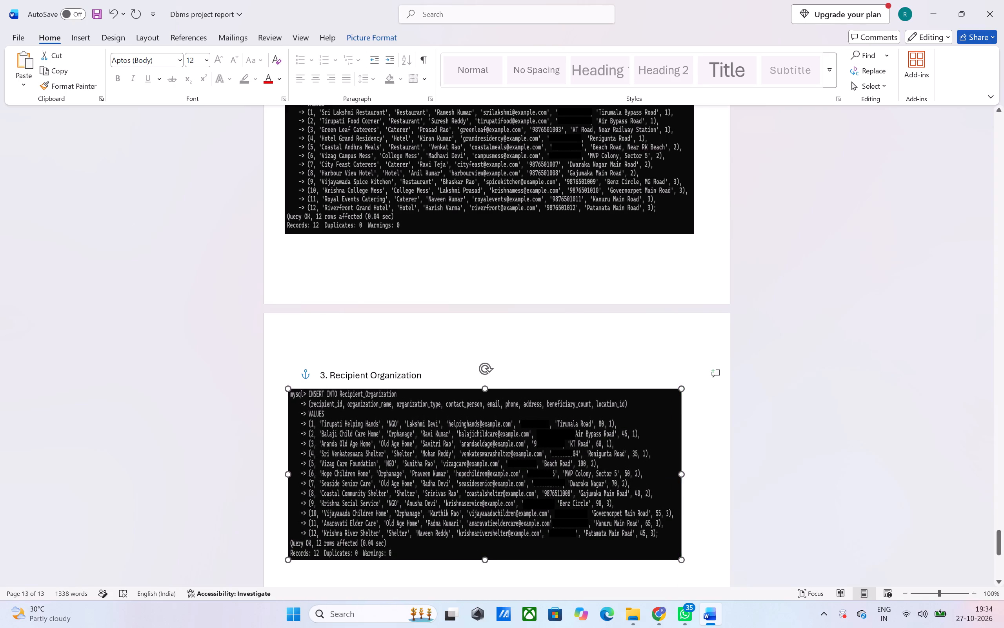
pyautogui.moveTo(683, 470); pyautogui.dragTo(692, 470)
pyautogui.click(651, 359)
# Enter the subheading "4. Food Listing" below the Recipient Organization screenshot and start a new line below it.
pyautogui.scroll(-2, 651, 359)
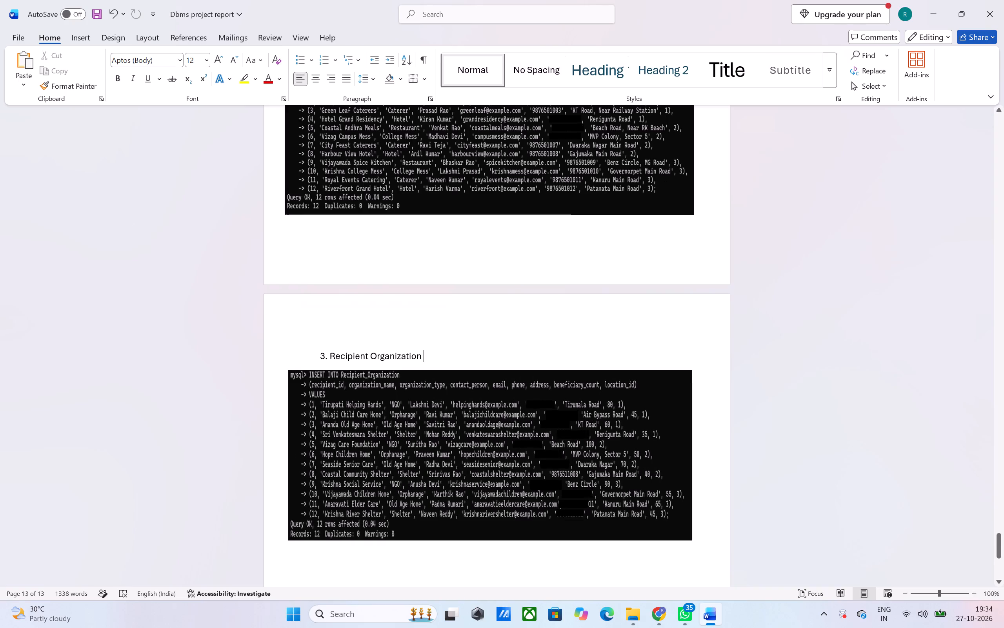
pyautogui.scroll(-3, 651, 359)
pyautogui.scroll(-6, 542, 346)
pyautogui.doubleClick(336, 280)
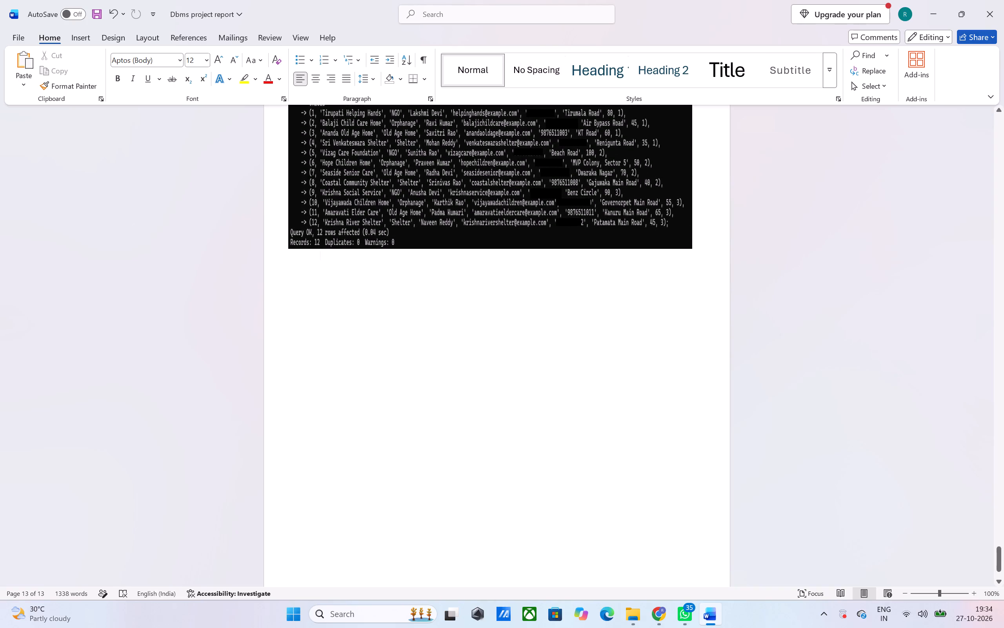
pyautogui.press('Return')
pyautogui.write('4.')
pyautogui.press('space')
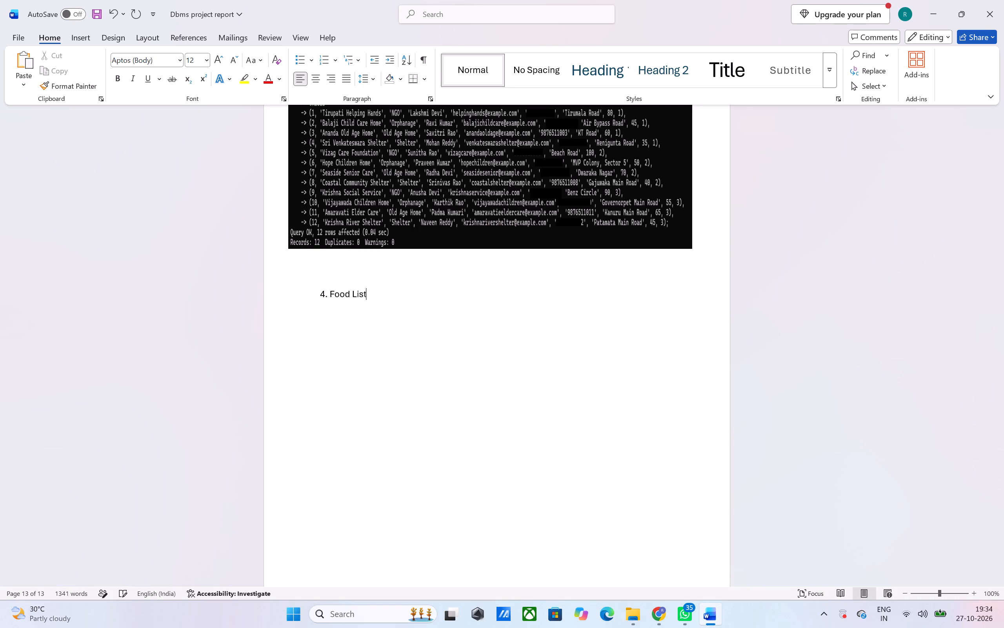
pyautogui.press('Return')
pyautogui.press('Return')
pyautogui.press('BackSpace')
# Copy image 10 from the Dbms project folder and paste it below the "4. Food Listing" subheading.
pyautogui.click(634, 627)
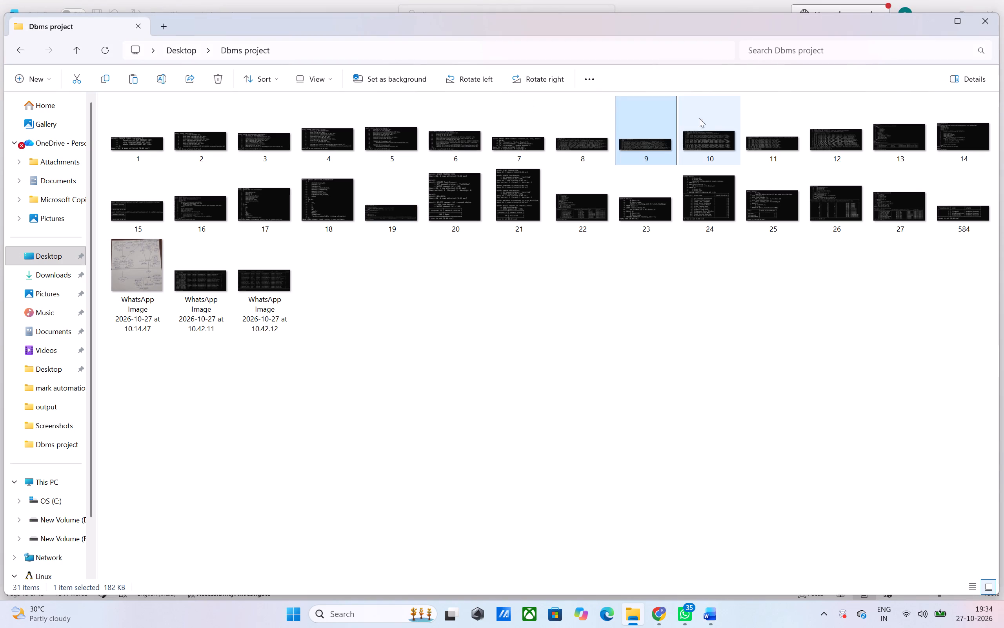
pyautogui.click(699, 127)
pyautogui.click(102, 80)
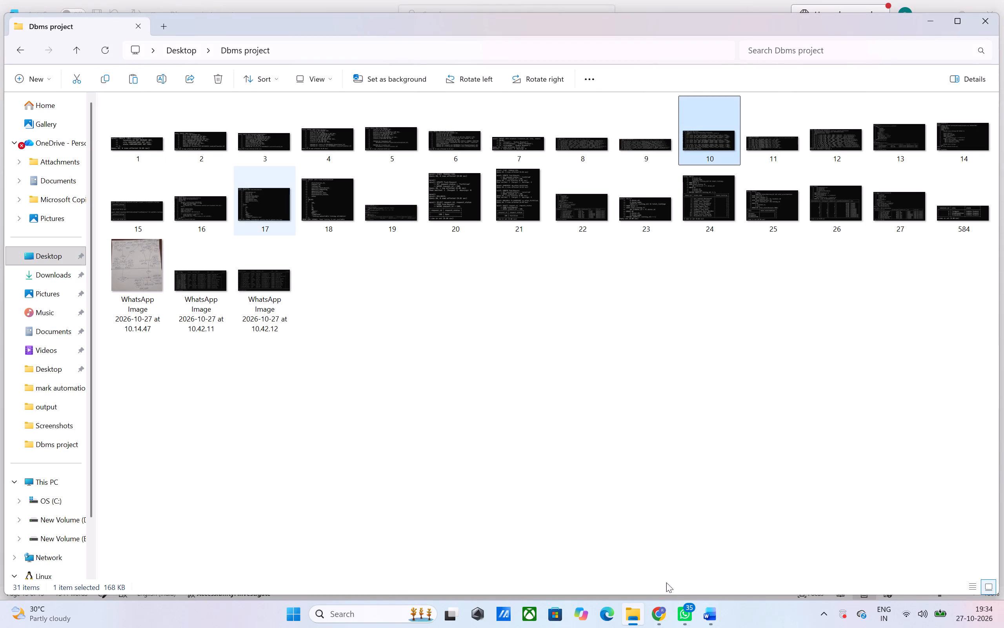
pyautogui.click(710, 624)
pyautogui.hotkey('ctrl', 'v')
# Stretch the Food Listing screenshot slightly taller.
pyautogui.click(448, 358)
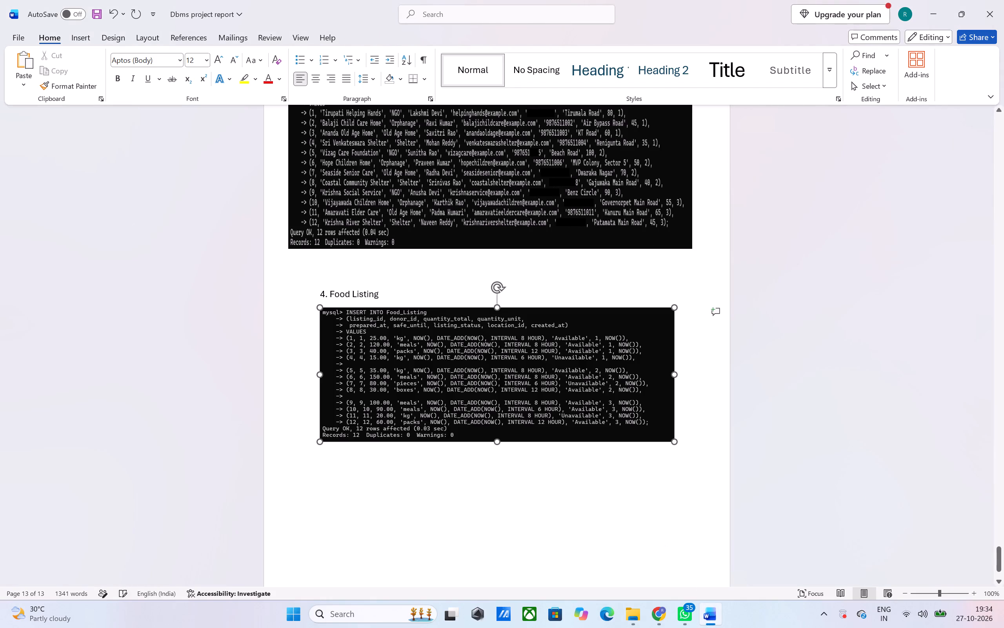
pyautogui.moveTo(498, 442); pyautogui.dragTo(498, 456)
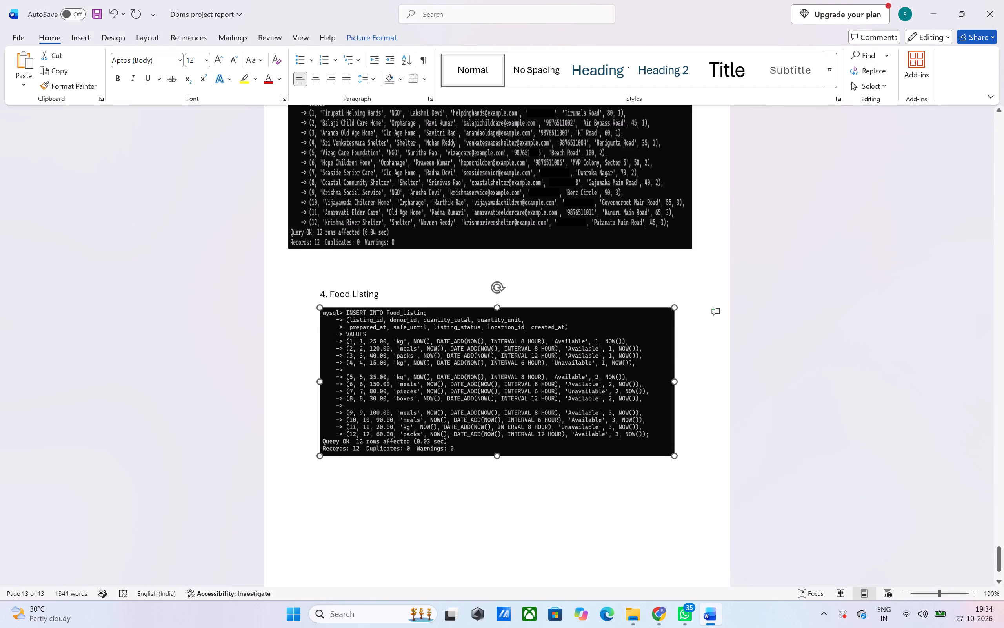
pyautogui.moveTo(498, 456); pyautogui.dragTo(501, 463)
# Remove the blank line above the "4. Food Listing" subheading.
pyautogui.scroll(-5, 434, 434)
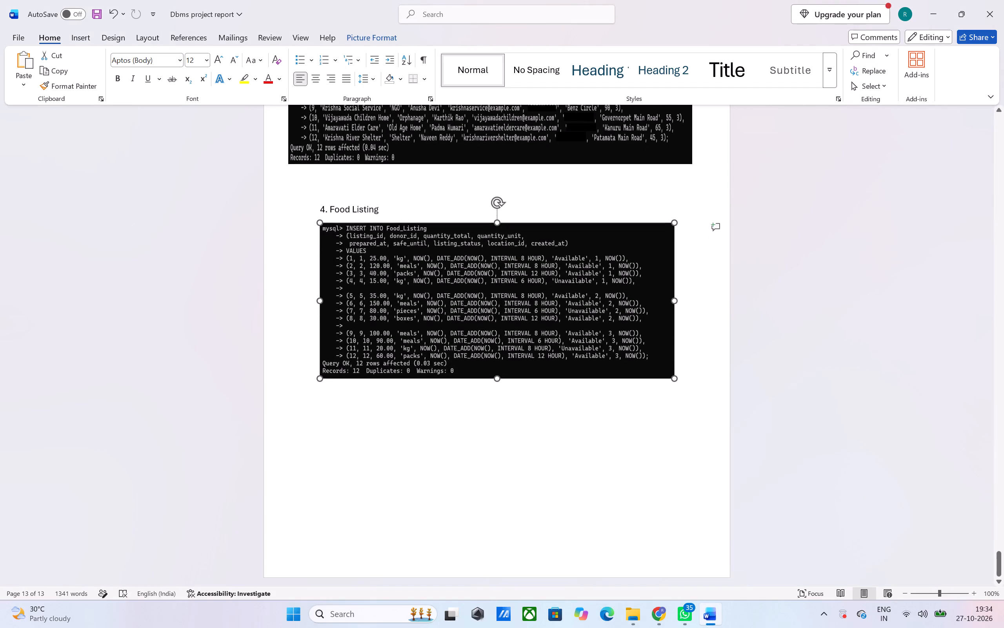
pyautogui.doubleClick(332, 412)
pyautogui.scroll(1, 322, 387)
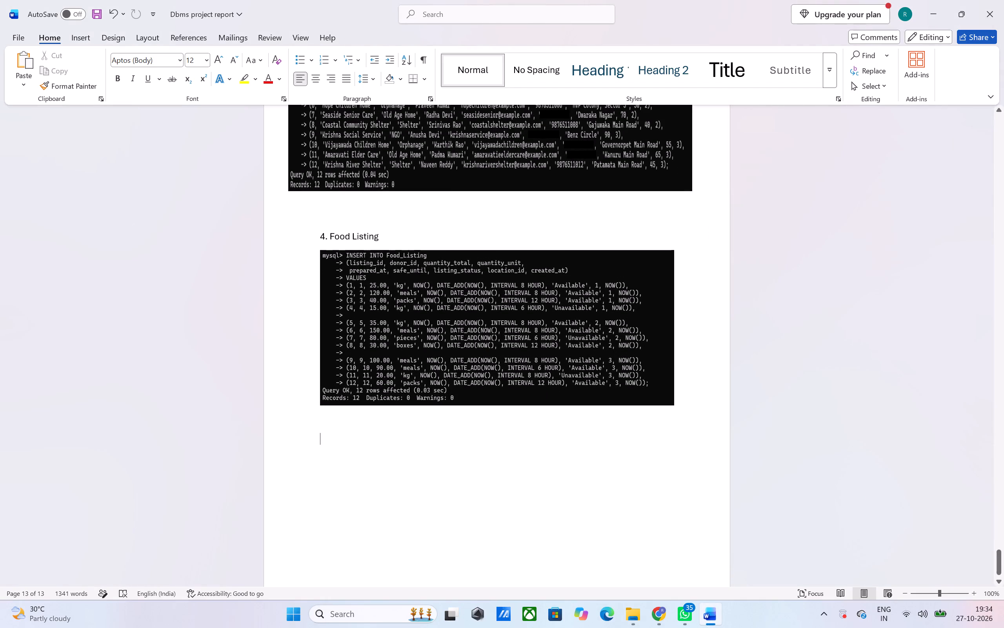
pyautogui.click(317, 242)
pyautogui.press('BackSpace')
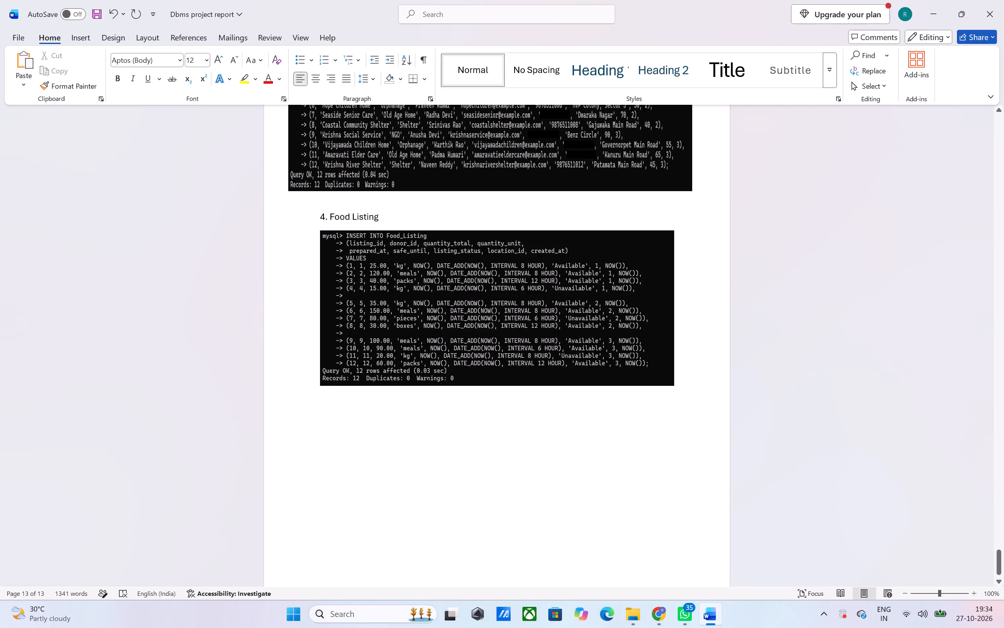
# Enter the subheading "5. Food Request" below the Food Listing screenshot and start a new line below it.
pyautogui.scroll(-3, 329, 345)
pyautogui.doubleClick(321, 389)
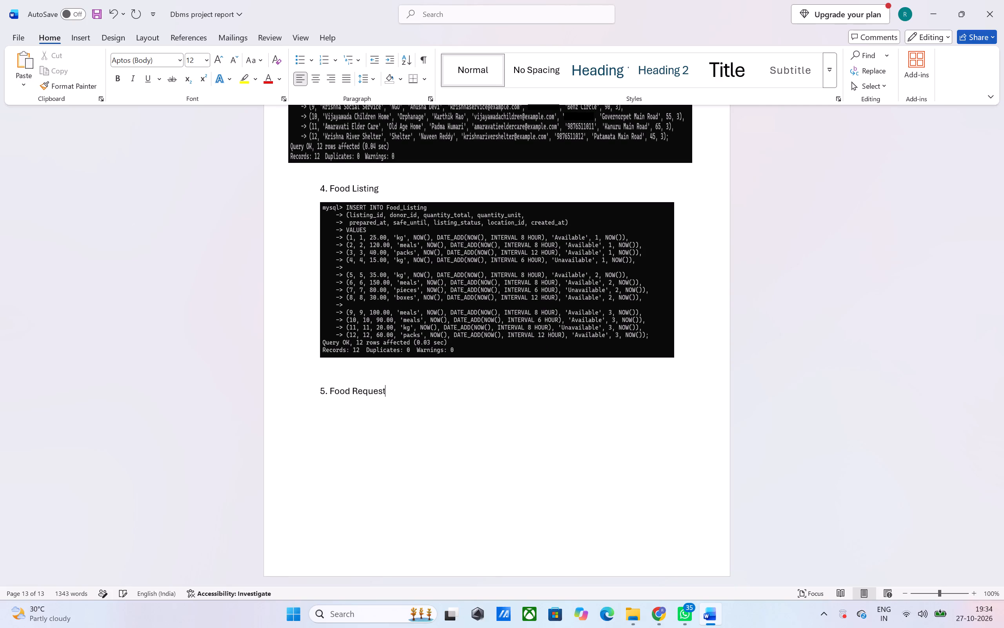
pyautogui.press('Return')
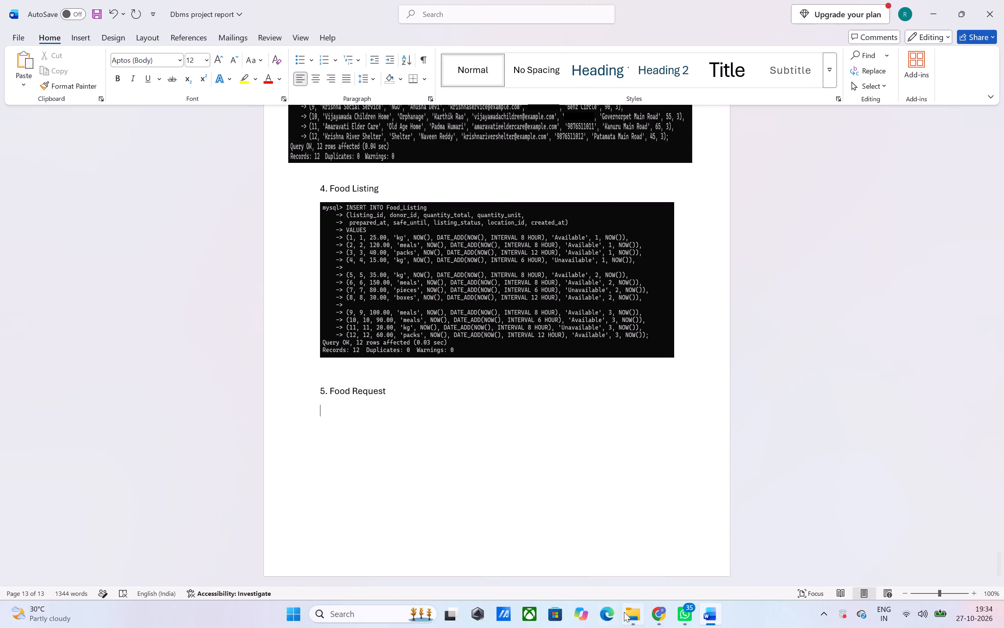
# Copy image 11 from the Dbms project folder and return to the report document.
pyautogui.click(624, 612)
pyautogui.click(772, 142)
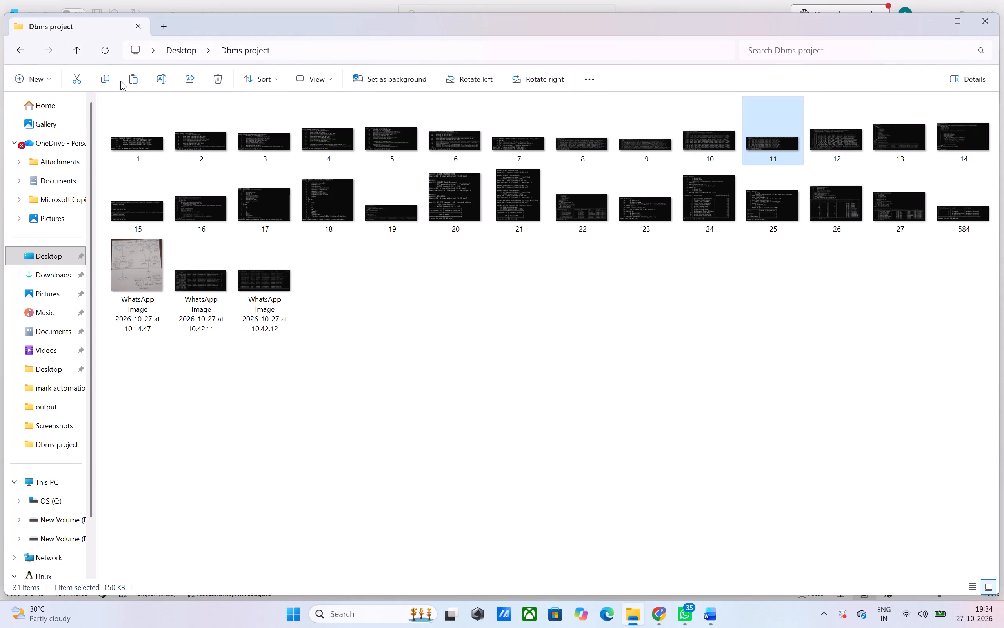
pyautogui.click(107, 79)
pyautogui.click(655, 610)
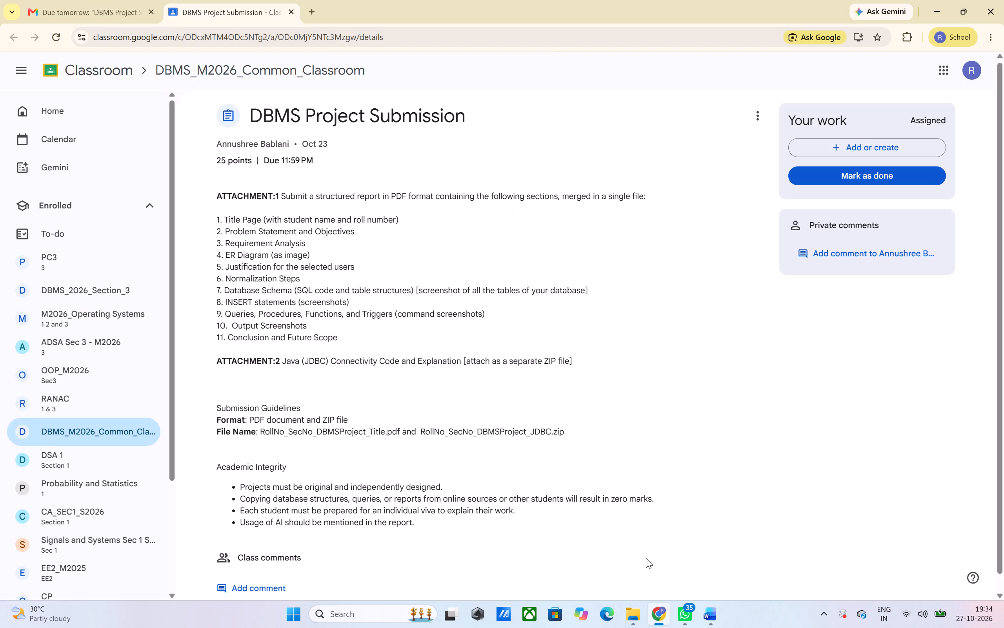
pyautogui.click(705, 613)
# Add ten blank lines below the "5. Food Request" subheading, extending the document onto a new page.
pyautogui.press('Return')
pyautogui.press('Return')
pyautogui.press('Return')
pyautogui.press('Return')
pyautogui.press('Return')
pyautogui.press('Return')
pyautogui.press('Return')
pyautogui.press('Return')
pyautogui.press('Return')
pyautogui.press('Return')
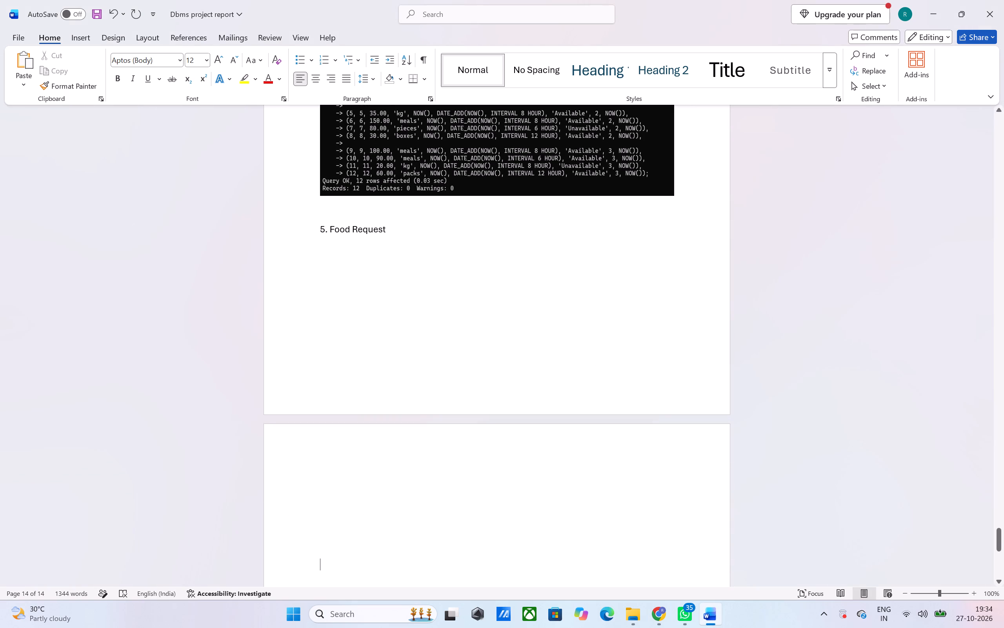
# Paste the copied image on the first line below the "5. Food Request" subheading.
pyautogui.doubleClick(326, 247)
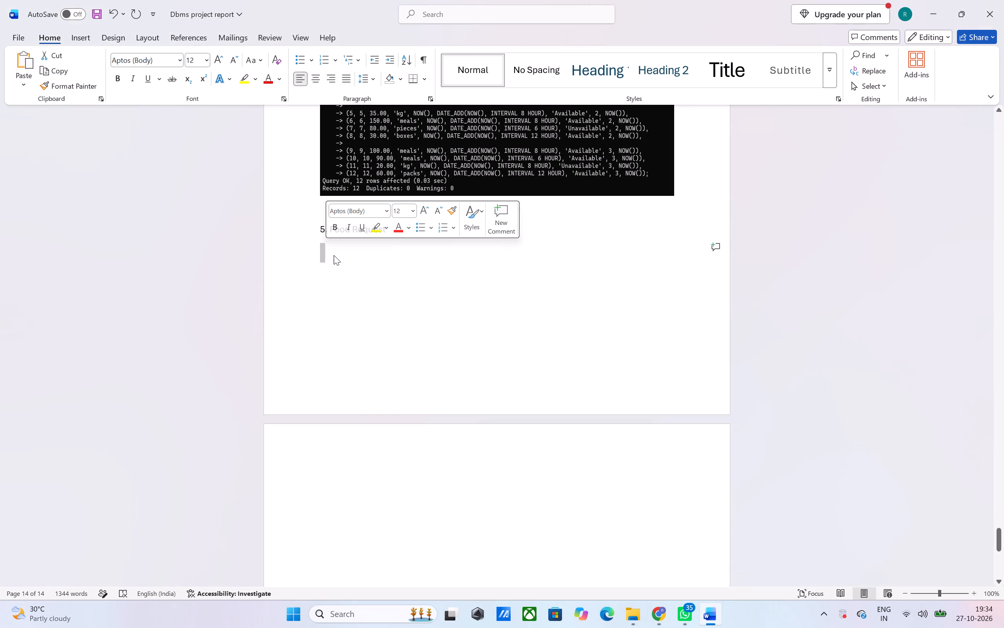
pyautogui.click(334, 255)
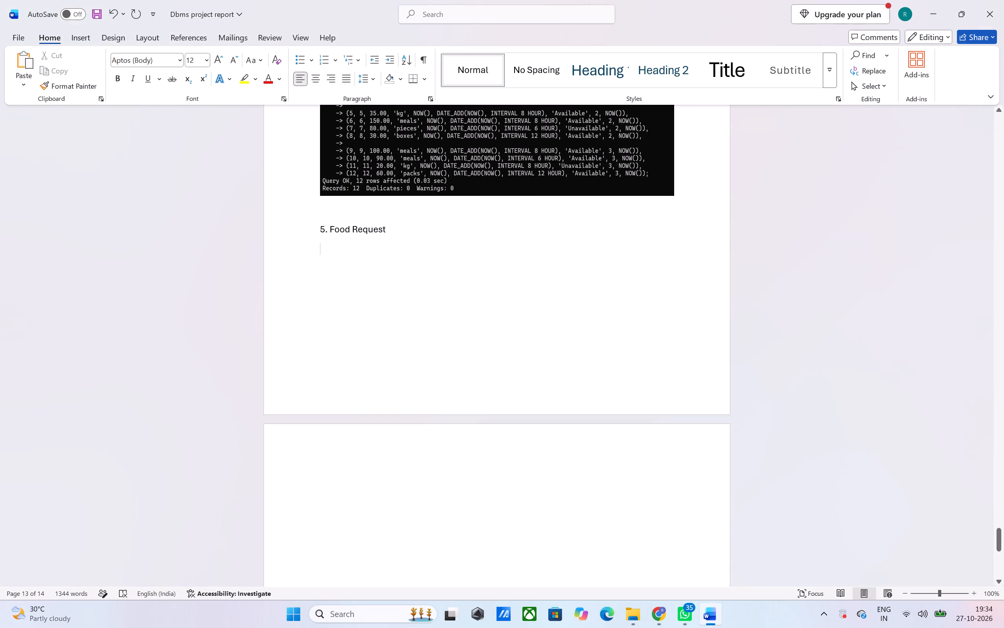
pyautogui.hotkey('ctrl', 'v')
# Stretch the Food Request screenshot slightly taller while keeping it on the same page as its subheading.
pyautogui.click(368, 284)
pyautogui.moveTo(497, 338); pyautogui.dragTo(499, 363)
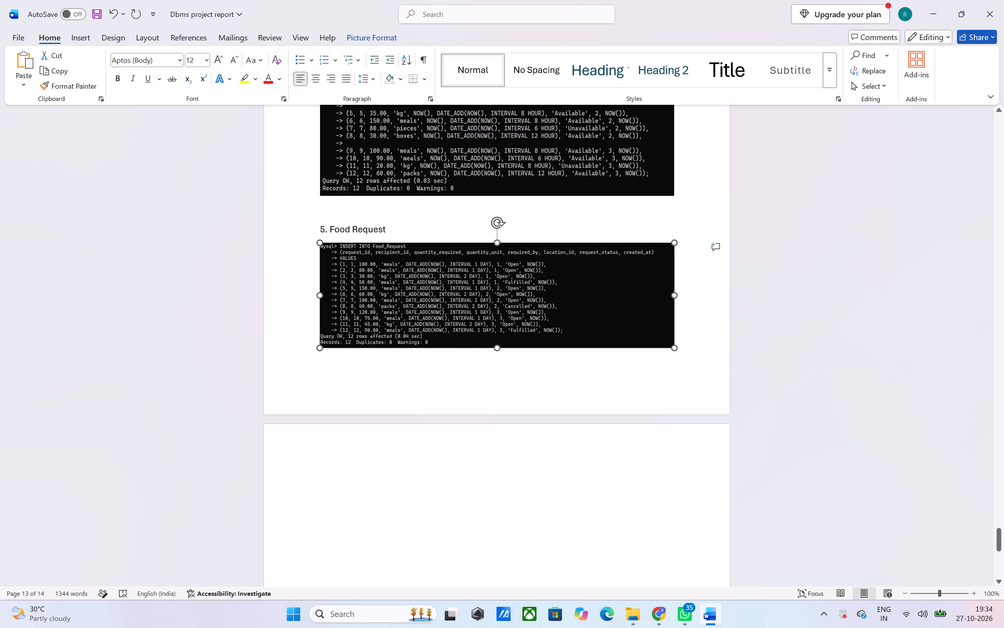
pyautogui.moveTo(499, 363); pyautogui.dragTo(502, 356)
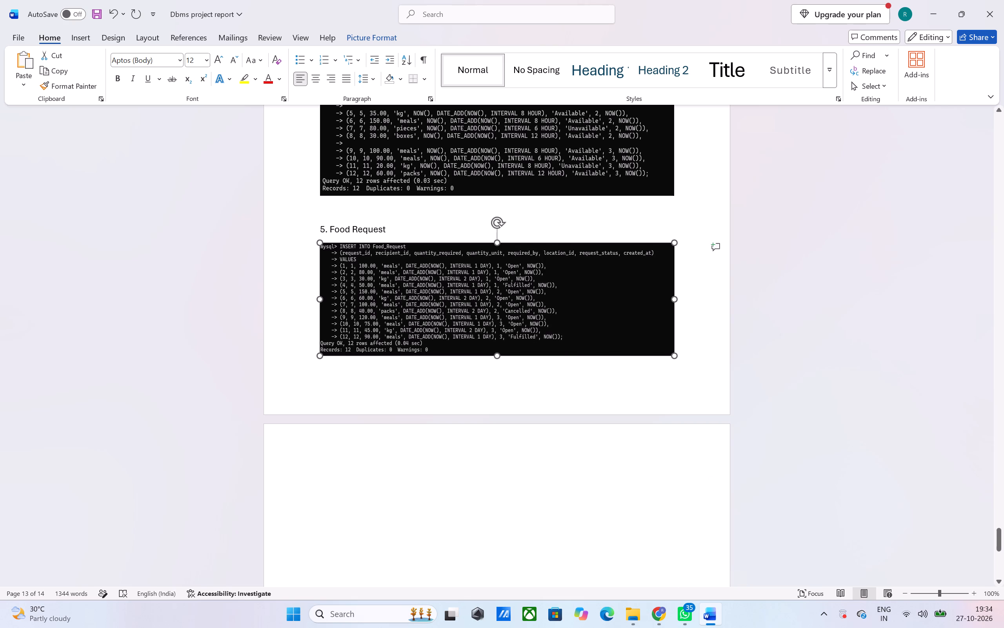
# Remove the blank line between the Food Listing screenshot and the "5. Food Request" subheading.
pyautogui.click(316, 225)
pyautogui.press('BackSpace')
# Stretch the Food Request screenshot a little taller again to use the freed space on the page.
pyautogui.click(417, 292)
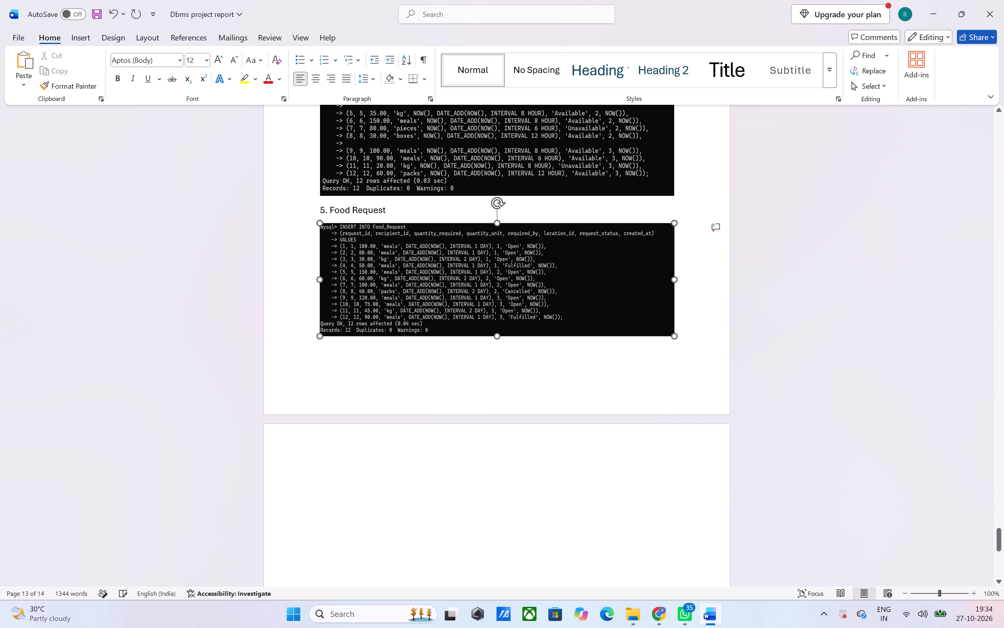
pyautogui.moveTo(496, 336); pyautogui.dragTo(497, 361)
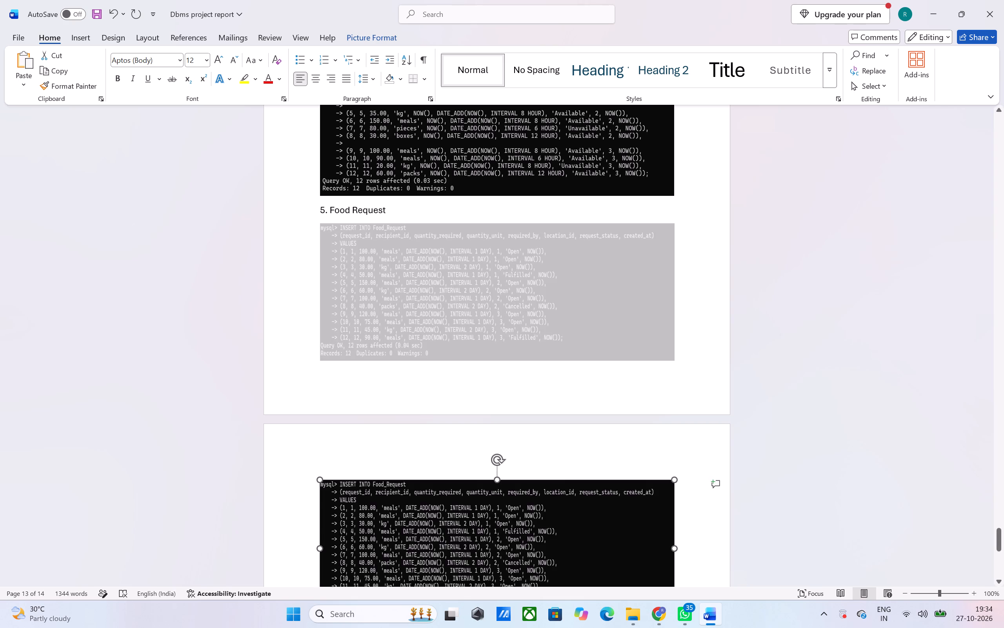
pyautogui.moveTo(497, 361); pyautogui.dragTo(496, 352)
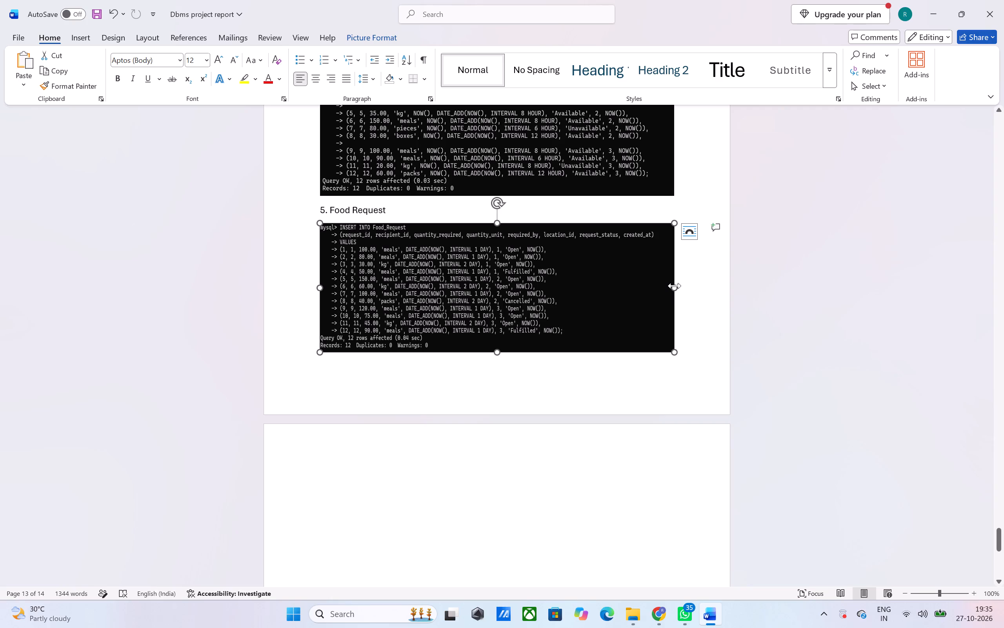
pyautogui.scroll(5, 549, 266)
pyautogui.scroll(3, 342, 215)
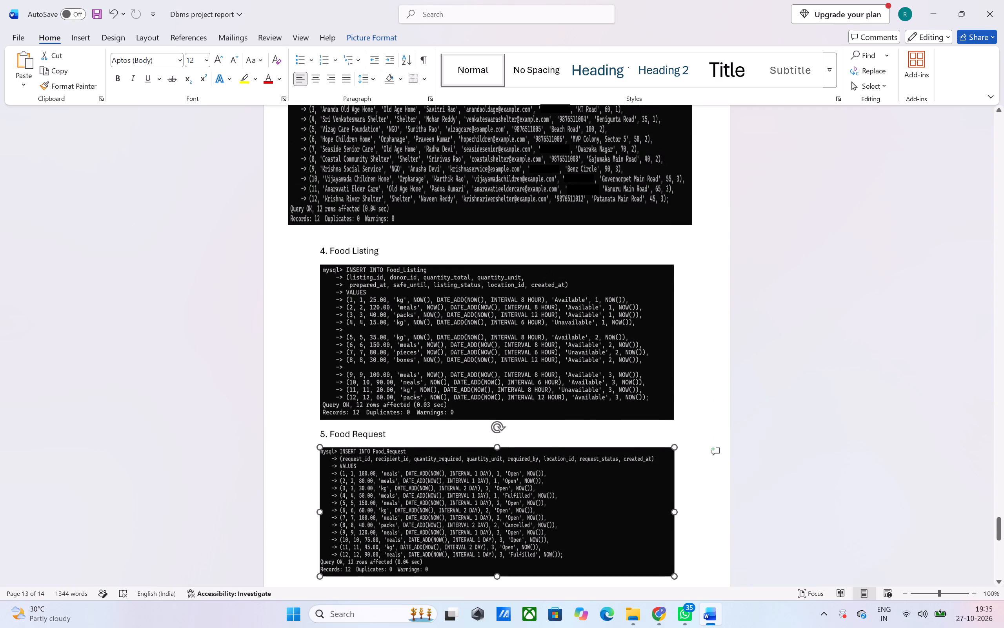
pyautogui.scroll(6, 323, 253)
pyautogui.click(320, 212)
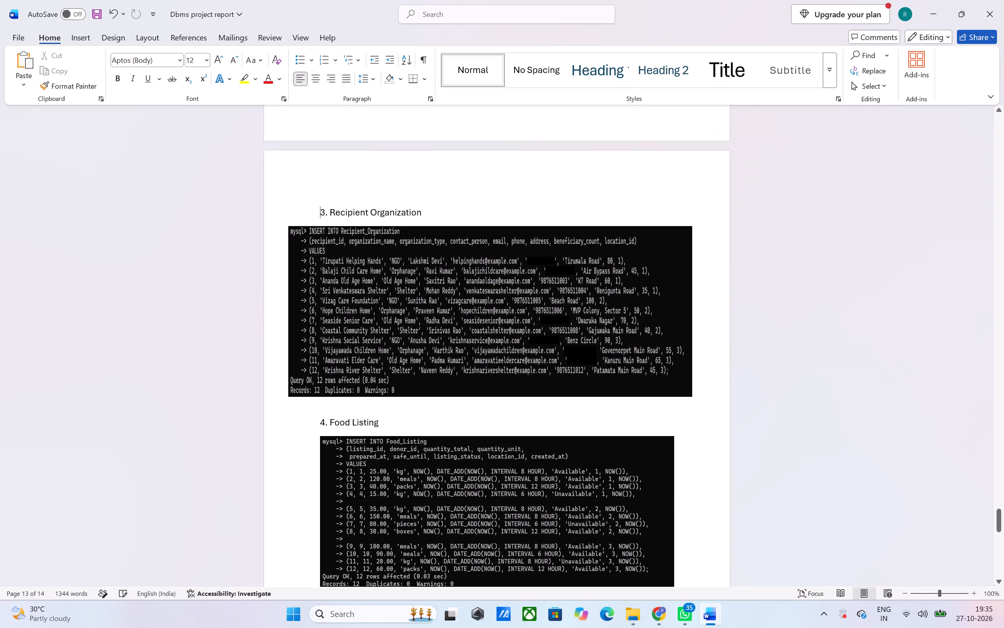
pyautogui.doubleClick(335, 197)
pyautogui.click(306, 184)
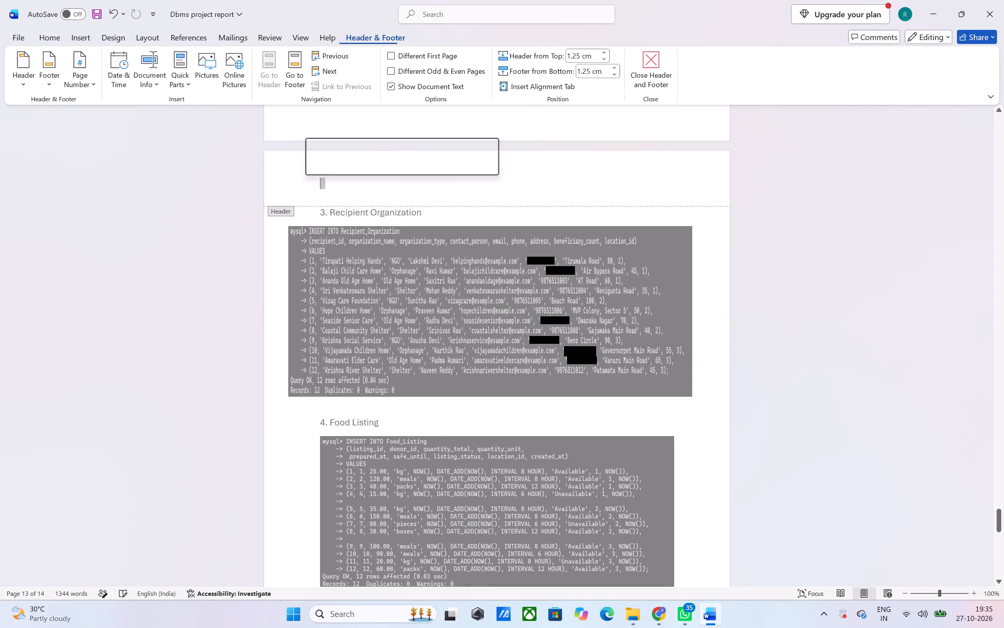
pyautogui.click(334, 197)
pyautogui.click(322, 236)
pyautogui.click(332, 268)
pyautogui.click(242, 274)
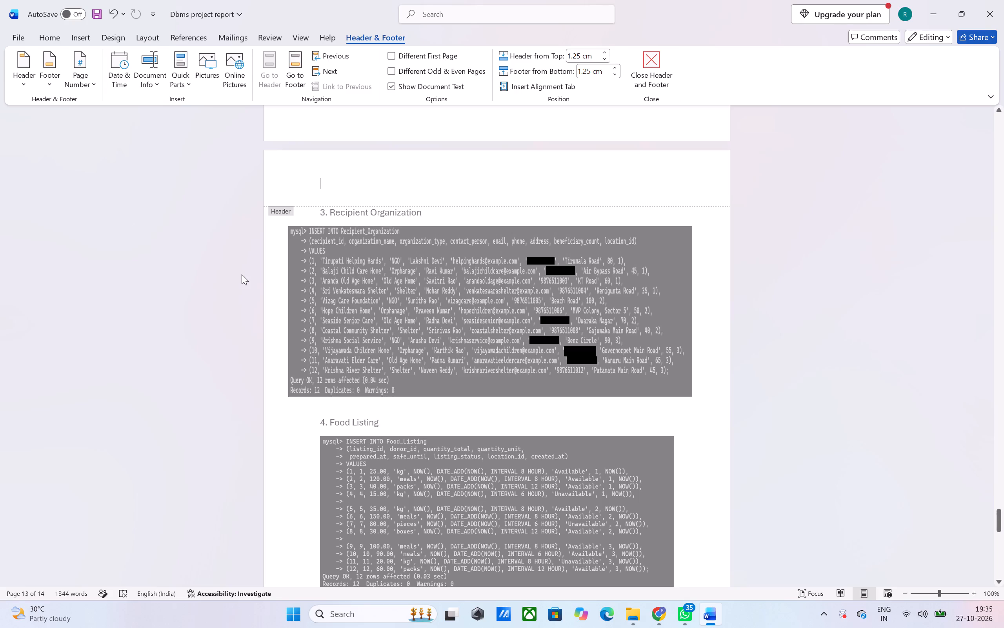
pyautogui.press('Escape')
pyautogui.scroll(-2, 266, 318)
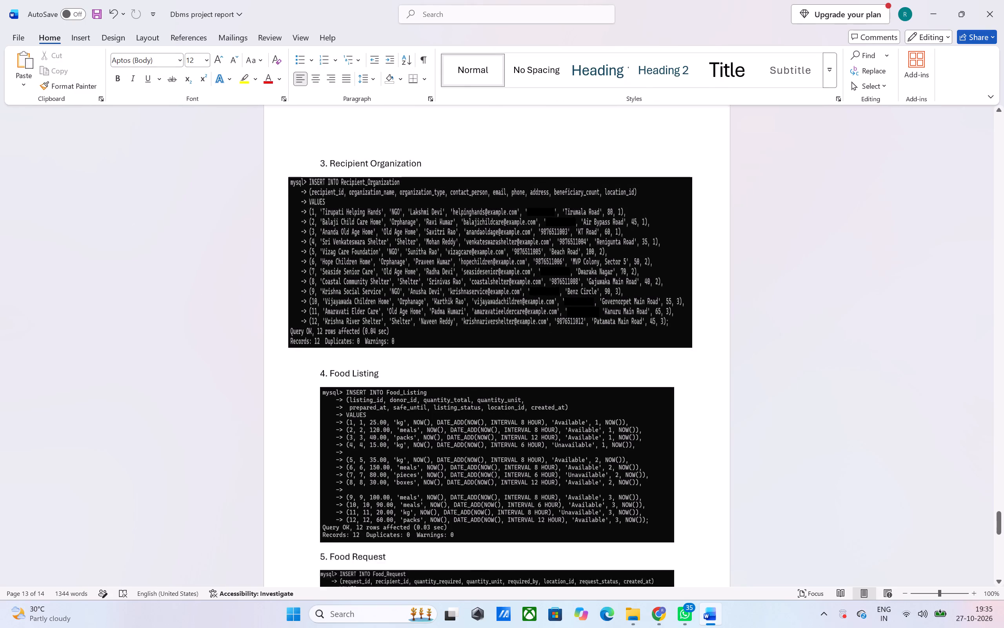
# Stretch the Food Request screenshot slightly taller by its bottom edge, keeping it on the same page as its subheading.
pyautogui.scroll(7, 267, 318)
pyautogui.scroll(-10, 307, 308)
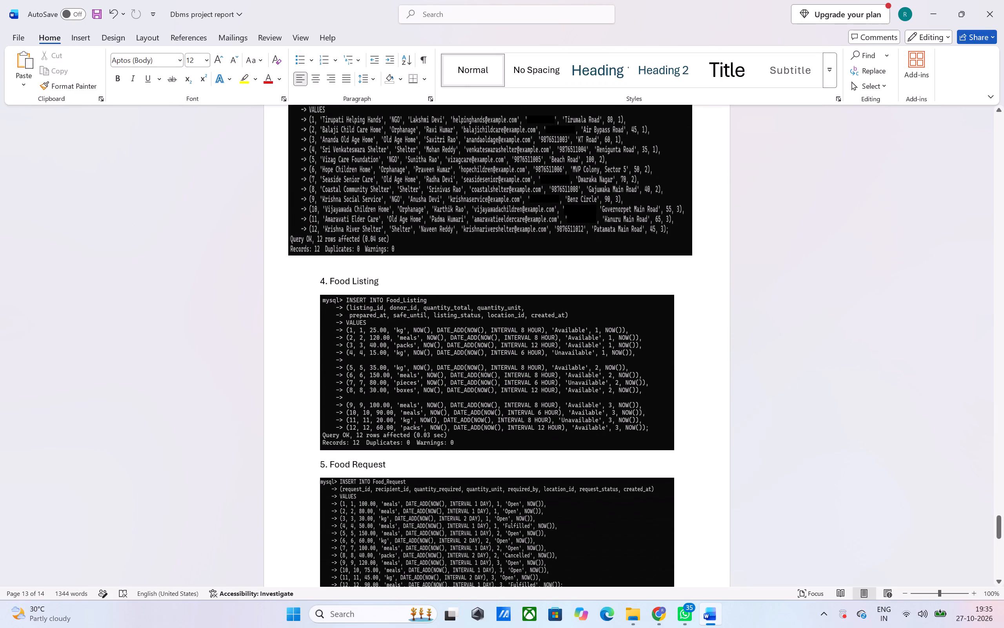
pyautogui.scroll(-8, 337, 297)
pyautogui.click(426, 346)
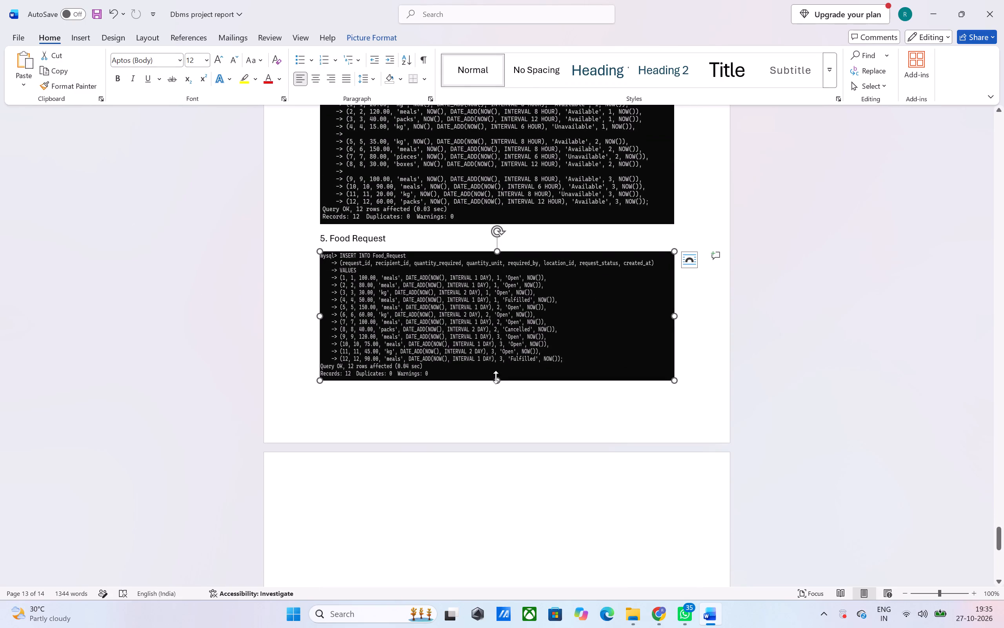
pyautogui.moveTo(496, 377); pyautogui.dragTo(497, 385)
pyautogui.click(461, 398)
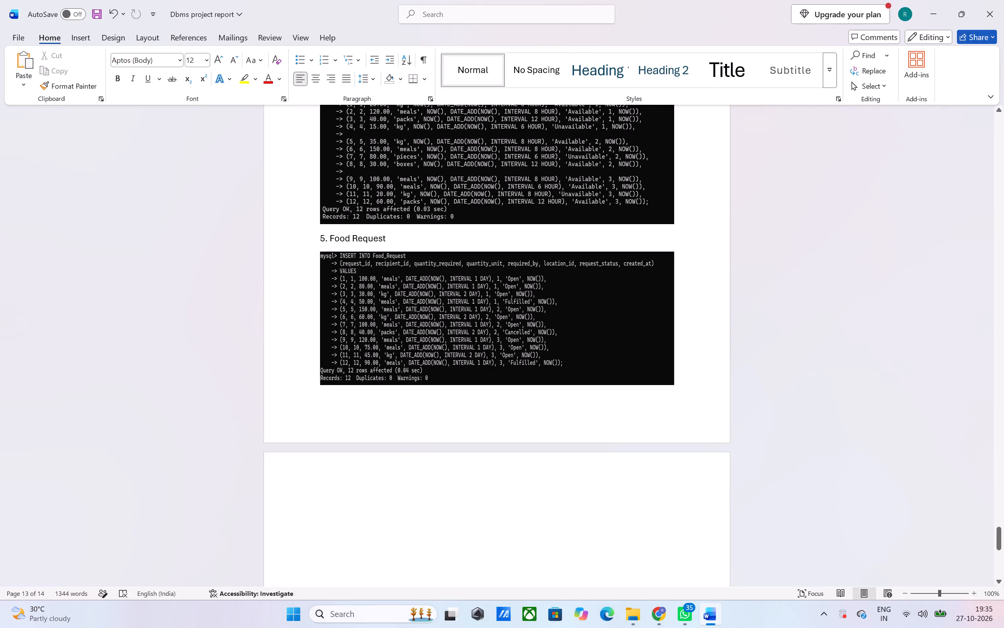
# Reduce the height of the Food Listing screenshot slightly from its bottom edge to free space for the Food Request screenshot.
pyautogui.scroll(-6, 455, 377)
pyautogui.scroll(6, 389, 333)
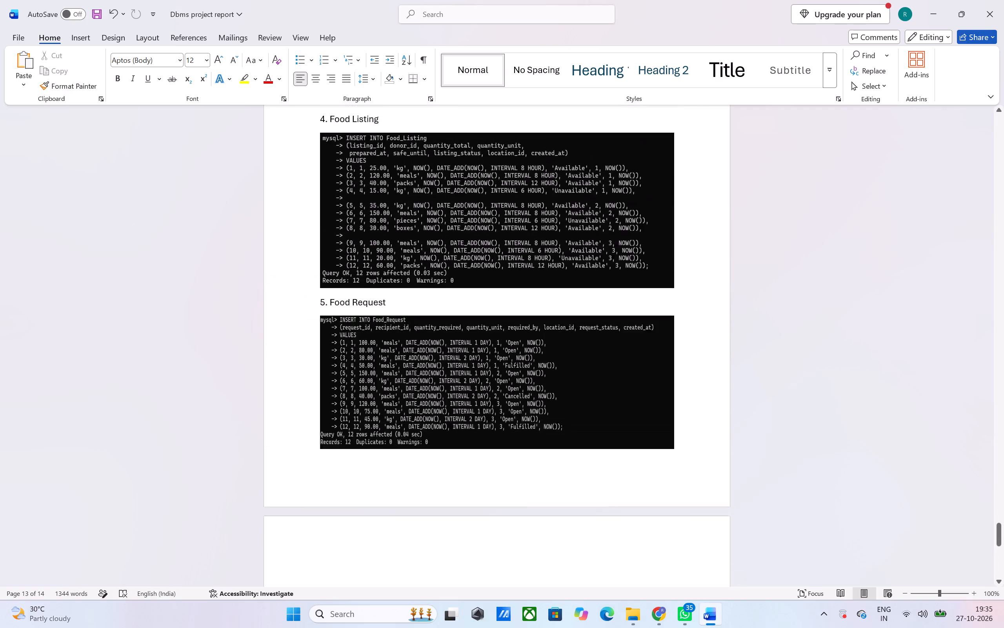
pyautogui.scroll(5, 389, 333)
pyautogui.click(439, 325)
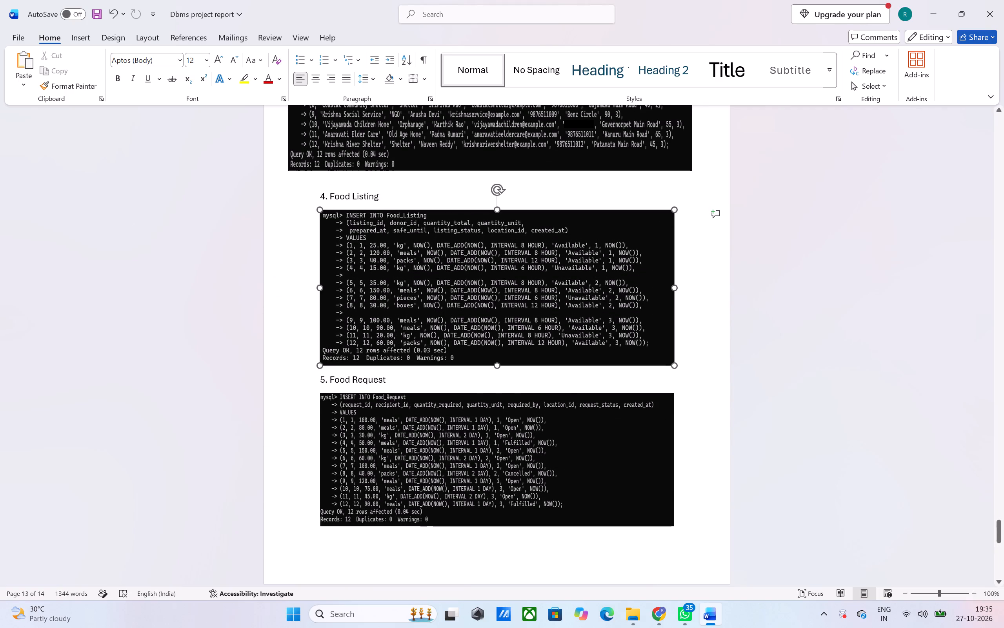
pyautogui.moveTo(496, 363); pyautogui.dragTo(494, 360)
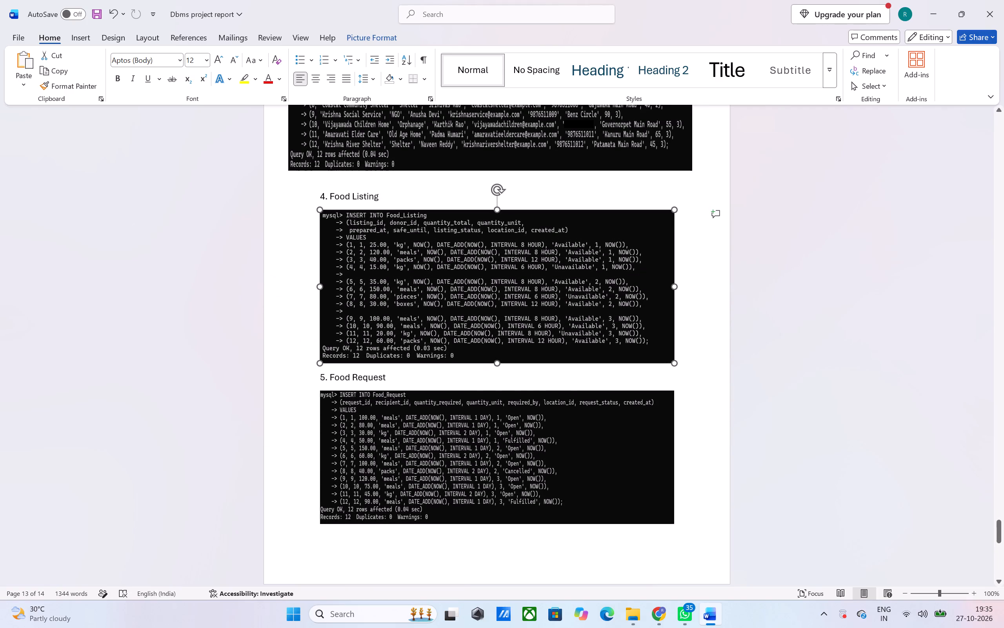
pyautogui.moveTo(494, 360); pyautogui.dragTo(493, 352)
# Enlarge the Food Request screenshot slightly in height and width while keeping it on the same page as its subheading.
pyautogui.click(485, 422)
pyautogui.scroll(-6, 469, 474)
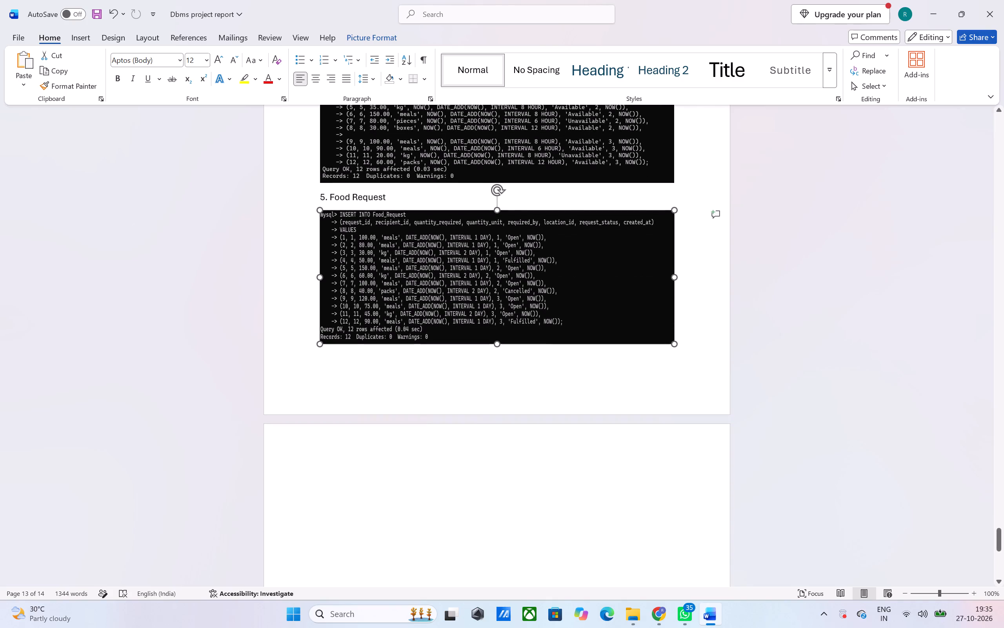
pyautogui.moveTo(495, 345); pyautogui.dragTo(495, 361)
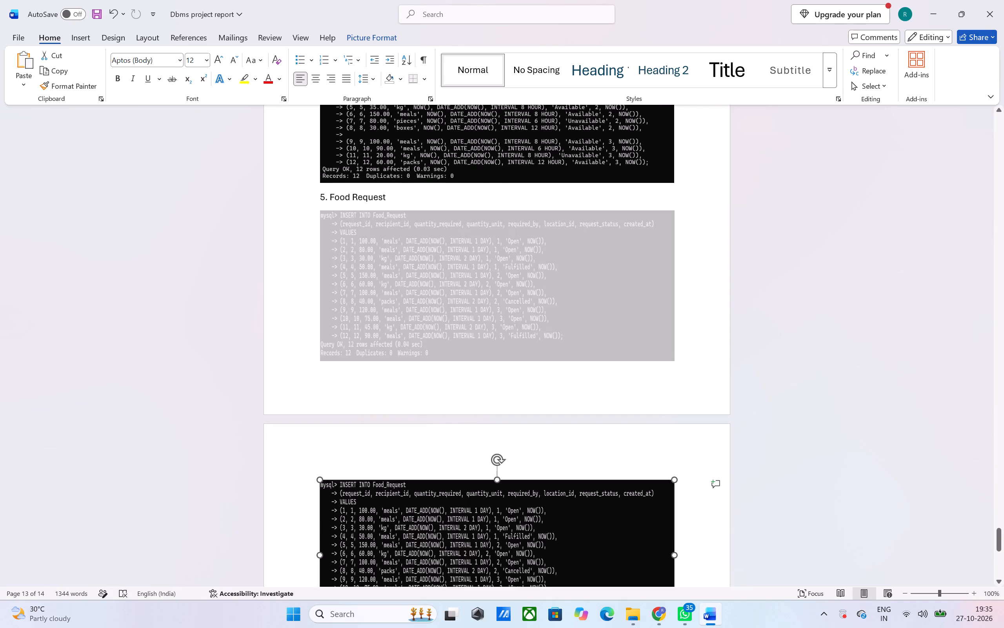
pyautogui.moveTo(495, 361); pyautogui.dragTo(496, 350)
pyautogui.moveTo(675, 281); pyautogui.dragTo(679, 279)
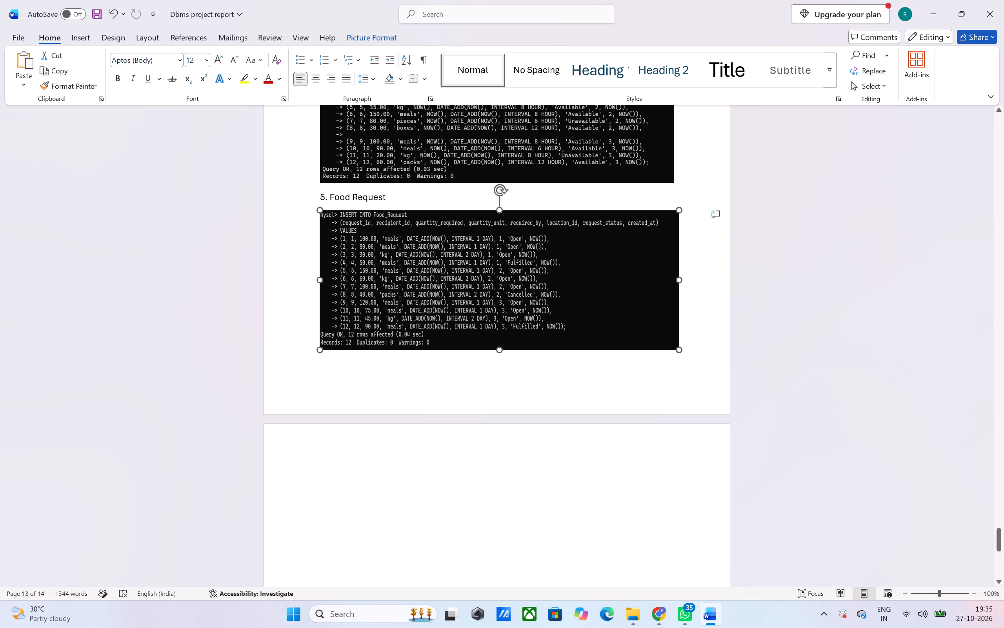
pyautogui.moveTo(679, 279); pyautogui.dragTo(680, 279)
# Start a line with a plain "6." at the top of the next page and stop automatically creating numbered lists.
pyautogui.scroll(-4, 425, 325)
pyautogui.doubleClick(353, 335)
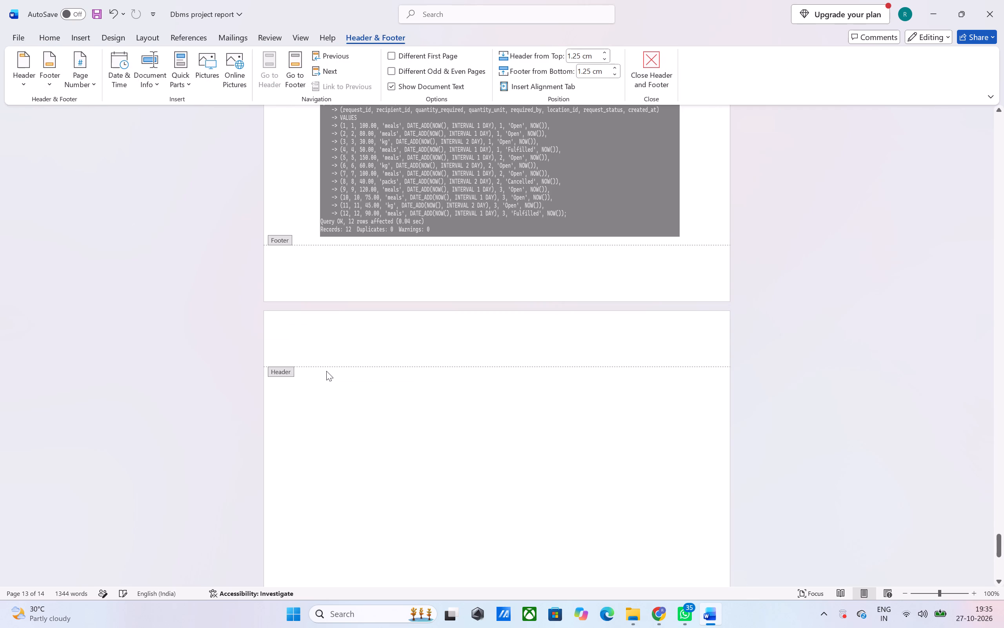
pyautogui.tripleClick(326, 371)
pyautogui.click(328, 376)
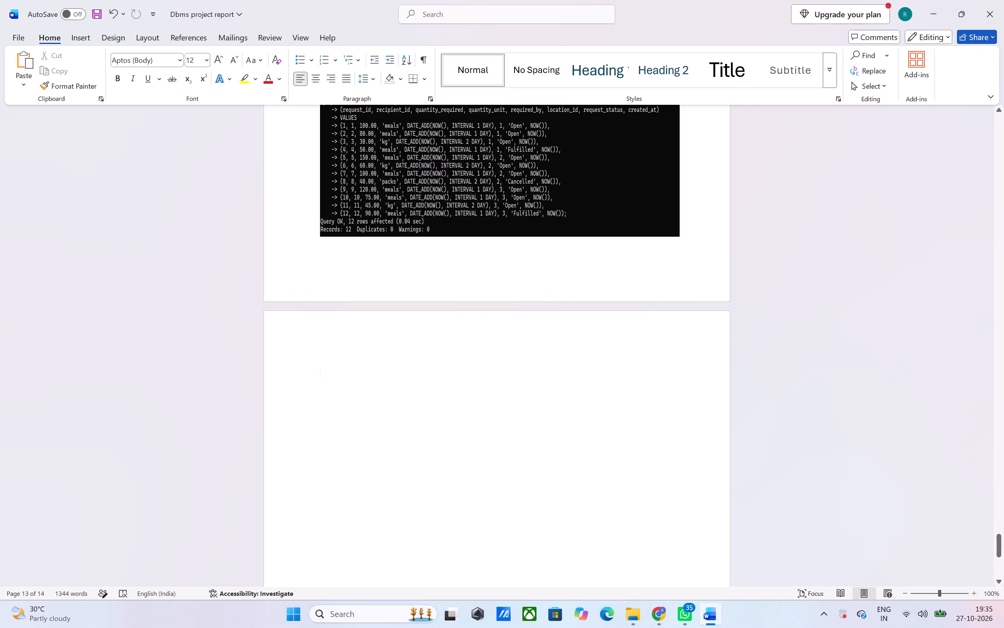
pyautogui.write('6.')
pyautogui.press('space')
pyautogui.press('BackSpace')
pyautogui.press('BackSpace')
pyautogui.write('6.')
pyautogui.press('space')
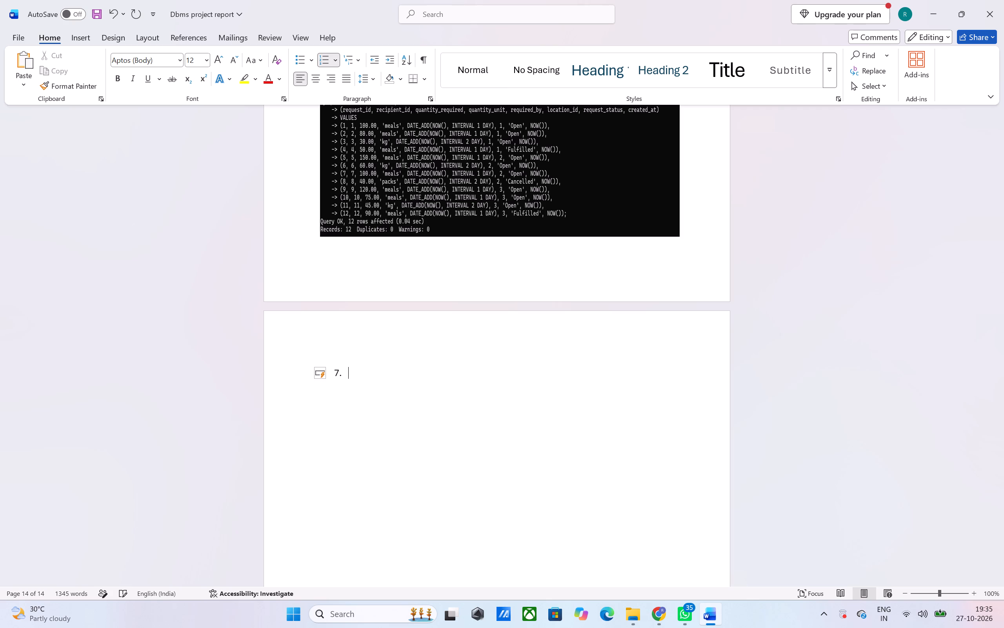
pyautogui.click(319, 374)
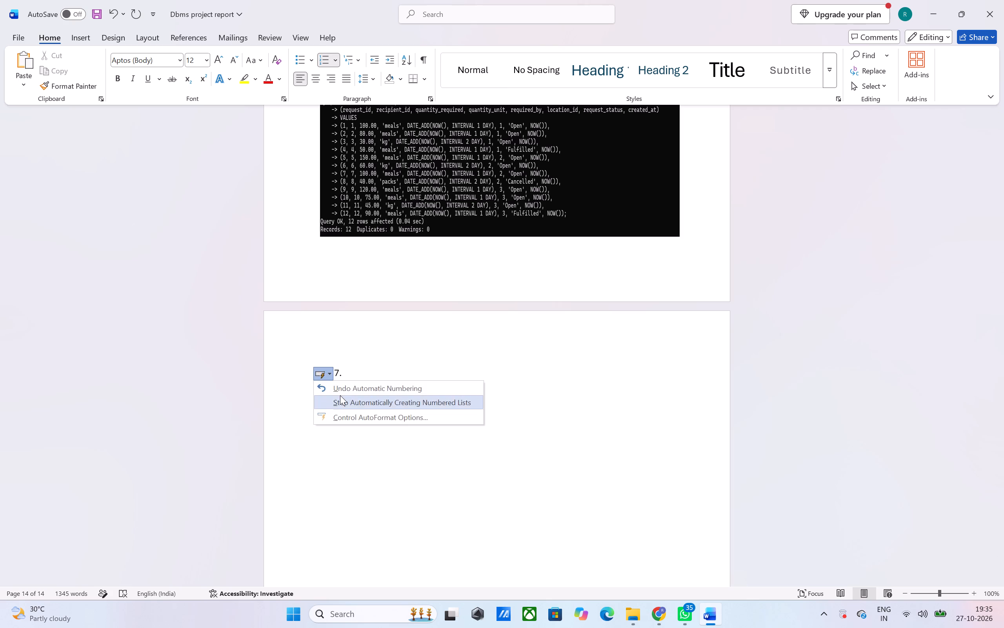
pyautogui.click(340, 395)
pyautogui.click(326, 368)
pyautogui.click(329, 361)
pyautogui.click(333, 368)
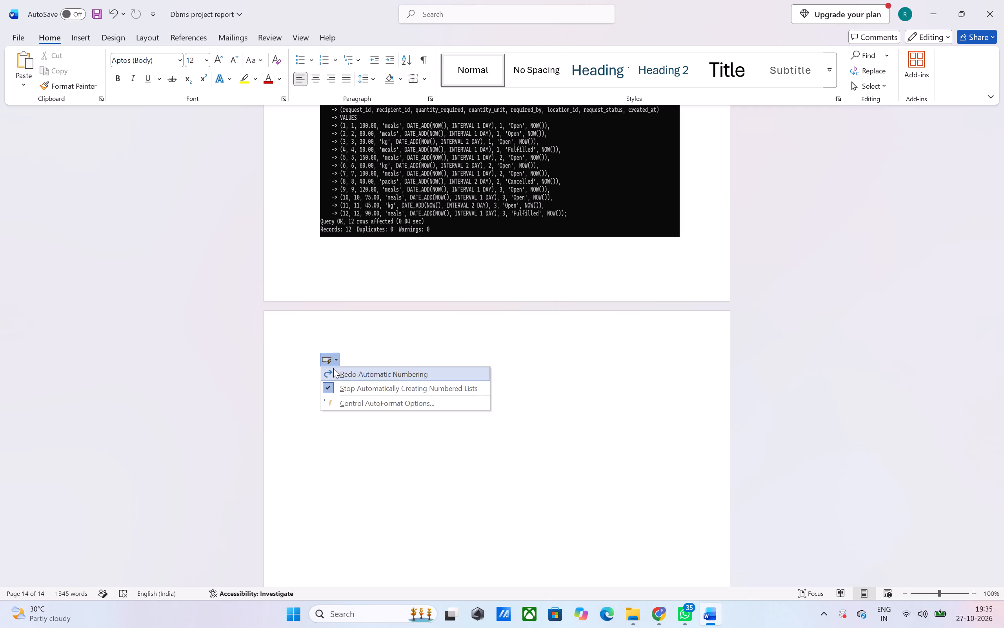
pyautogui.click(316, 376)
pyautogui.click(340, 383)
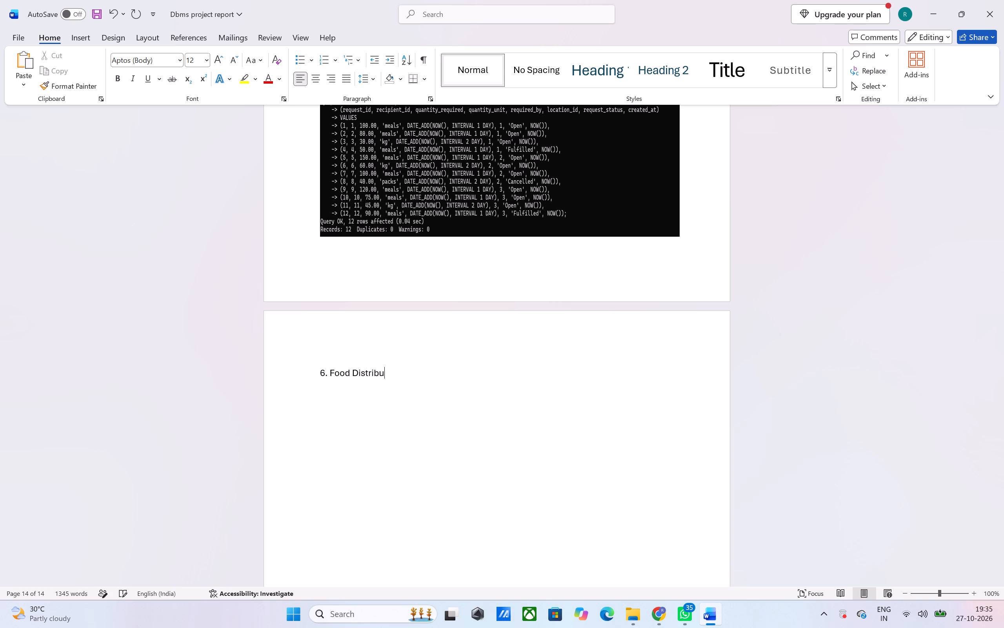
# Complete the line as the subheading "6. Food Distribution" and start a new line below it.
pyautogui.press('BackSpace')
pyautogui.press('BackSpace')
pyautogui.press('BackSpace')
pyautogui.press('n')
pyautogui.press('Return')
# Switch to the Dbms project folder in File Explorer and copy image 12.
pyautogui.click(629, 611)
pyautogui.click(807, 143)
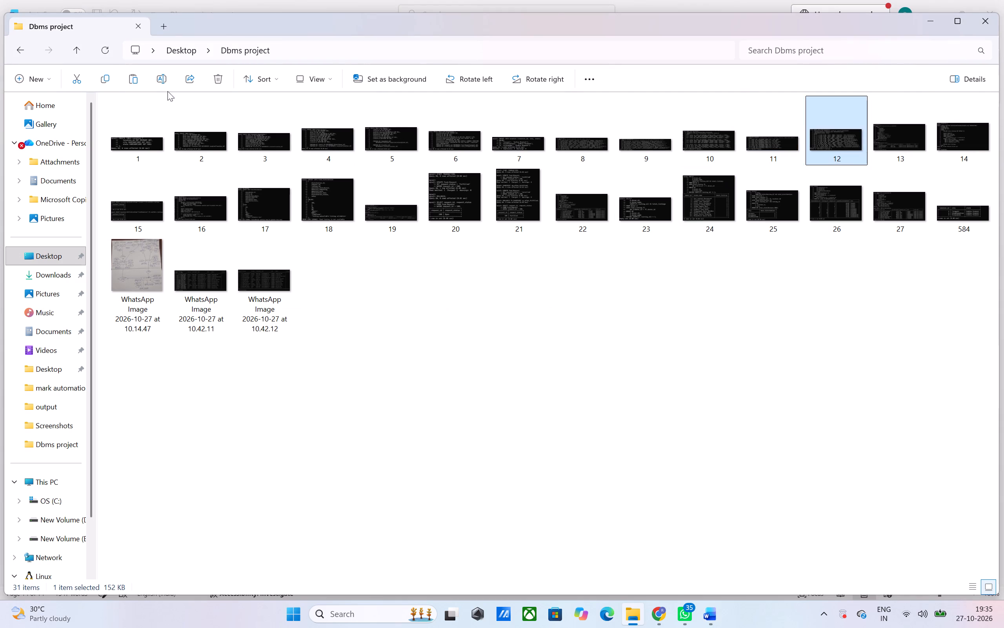
pyautogui.click(98, 82)
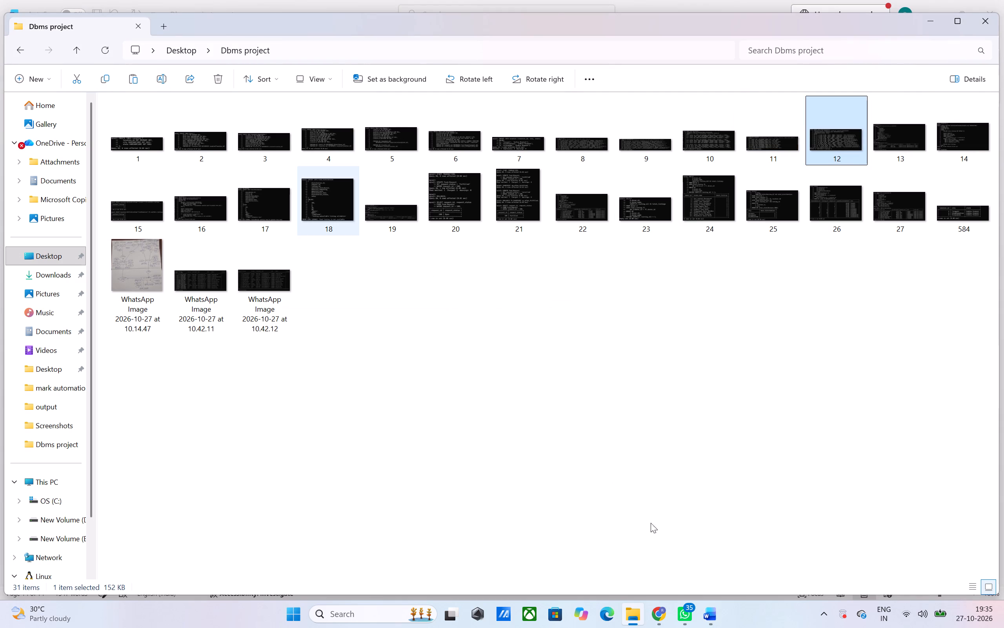
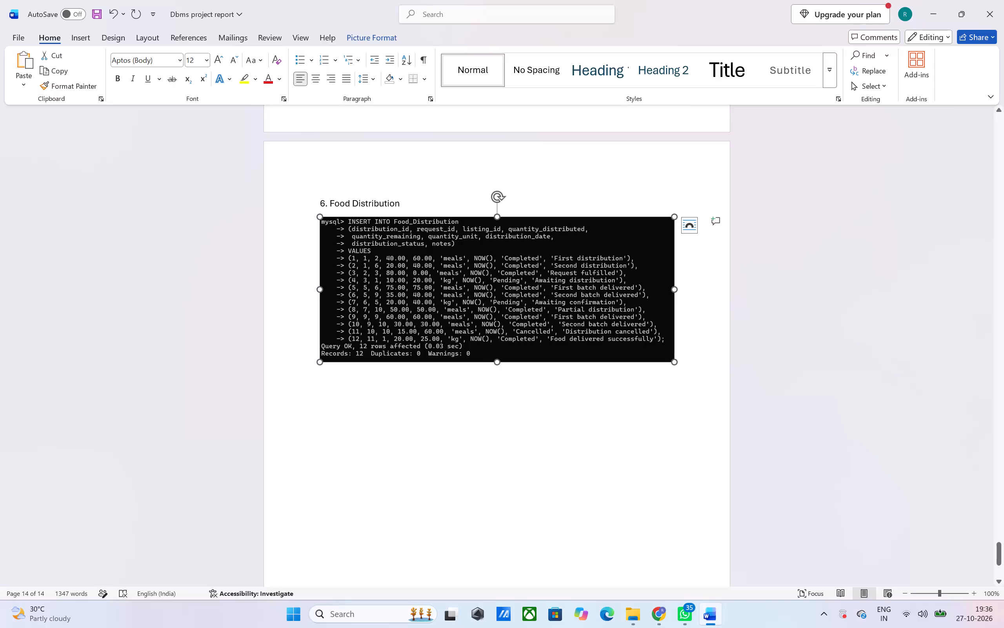
# Increase the height of the Food Distribution insert screenshot slightly while keeping its width.
pyautogui.moveTo(497, 362); pyautogui.dragTo(500, 383)
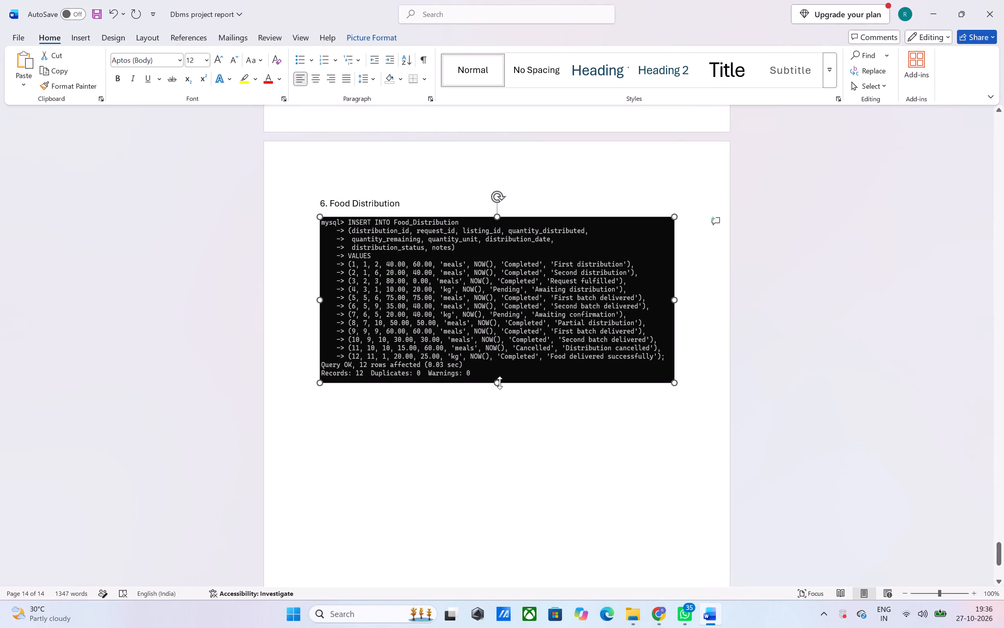
pyautogui.scroll(-4, 330, 343)
pyautogui.click(329, 342)
# Look back through the report from the insert screenshots past the table creation section to the normalization section.
pyautogui.scroll(20, 329, 342)
pyautogui.scroll(1, 329, 342)
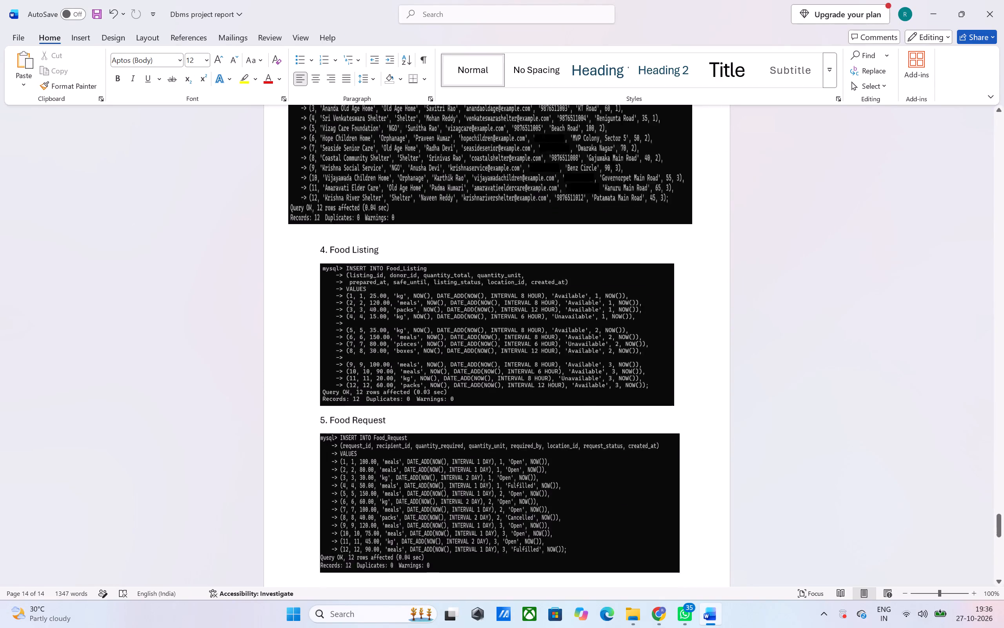
pyautogui.scroll(20, 331, 341)
pyautogui.scroll(13, 331, 341)
pyautogui.scroll(-6, 331, 341)
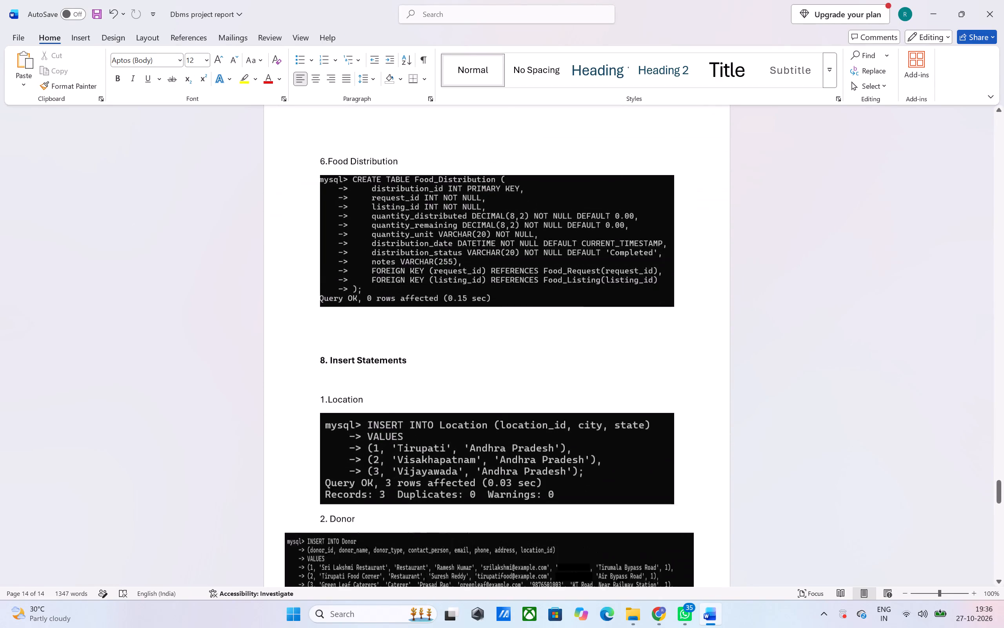
pyautogui.scroll(-6, 331, 341)
pyautogui.scroll(20, 466, 344)
pyautogui.scroll(2, 466, 344)
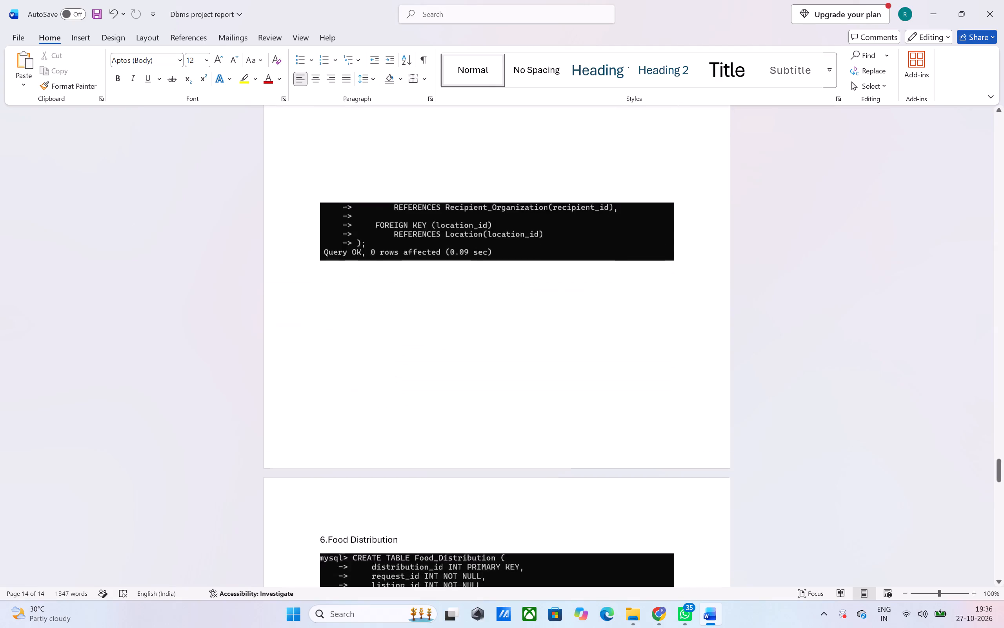
pyautogui.scroll(6, 467, 345)
pyautogui.scroll(-16, 470, 345)
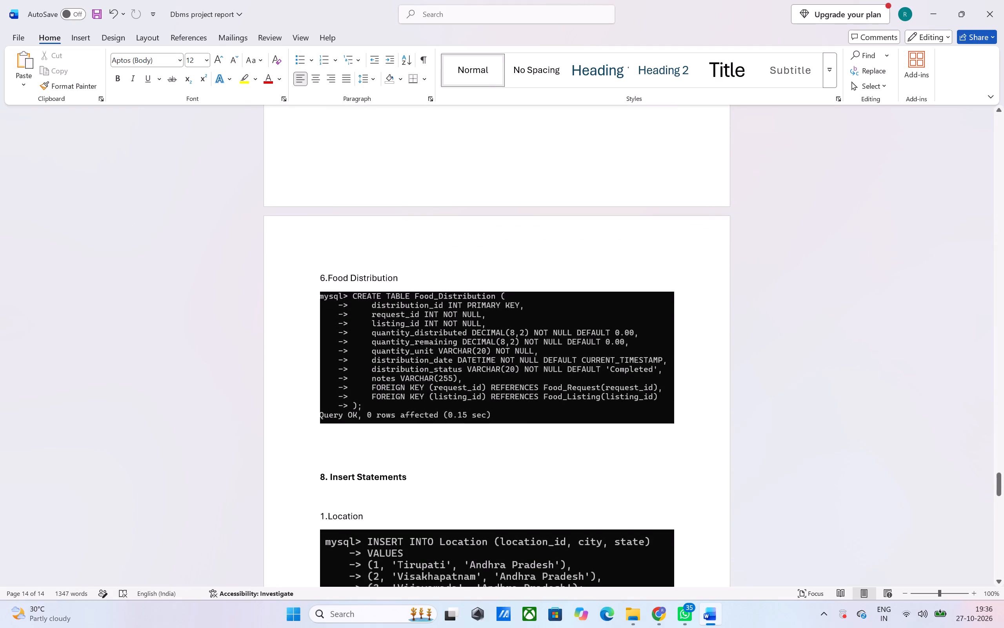
pyautogui.scroll(1, 456, 340)
pyautogui.scroll(20, 456, 340)
pyautogui.scroll(9, 456, 340)
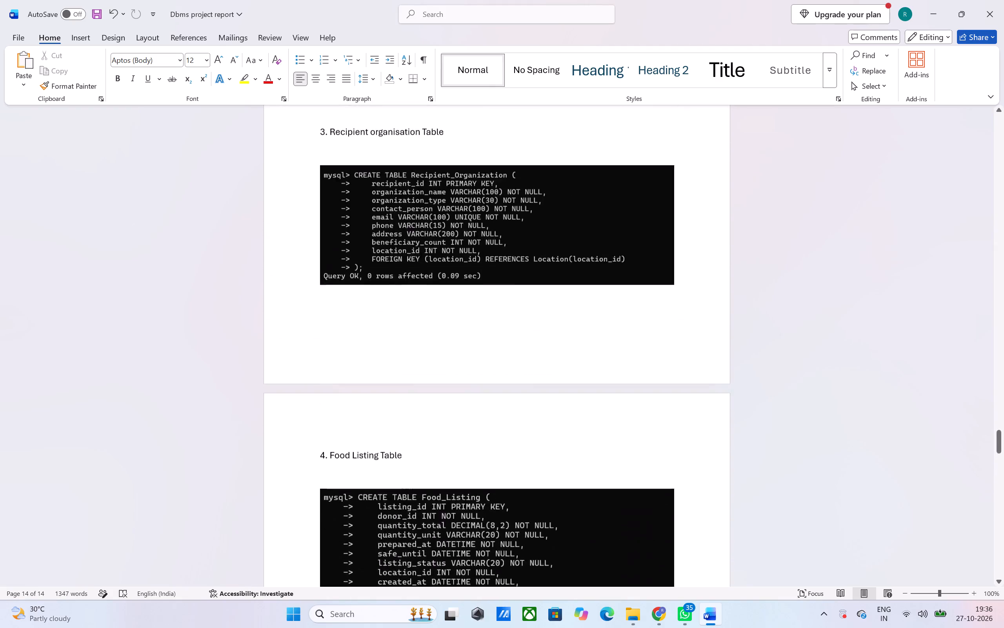
pyautogui.scroll(20, 456, 340)
pyautogui.scroll(11, 473, 327)
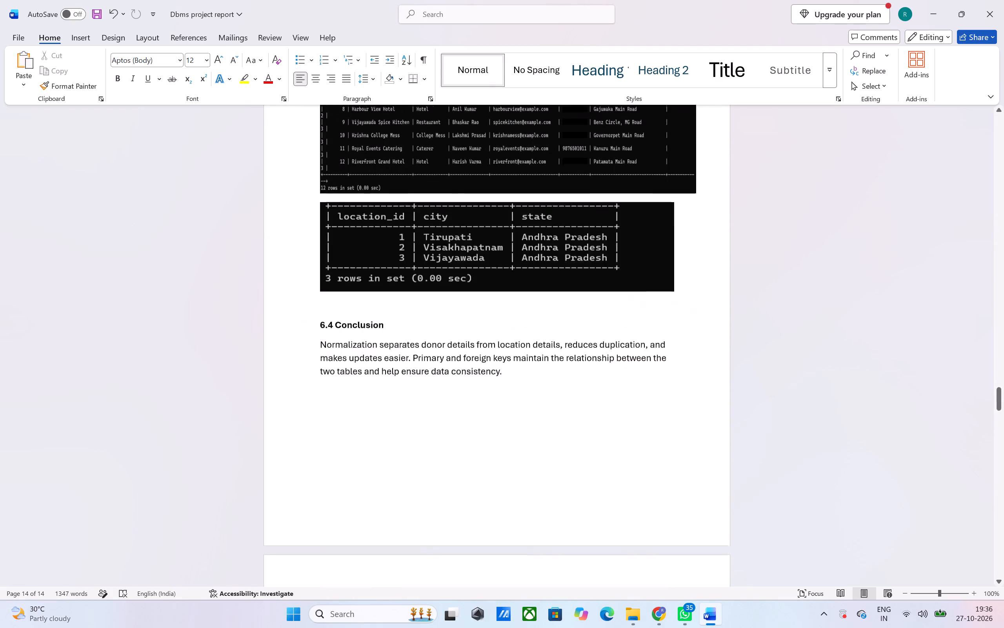
pyautogui.scroll(11, 473, 327)
pyautogui.scroll(18, 473, 327)
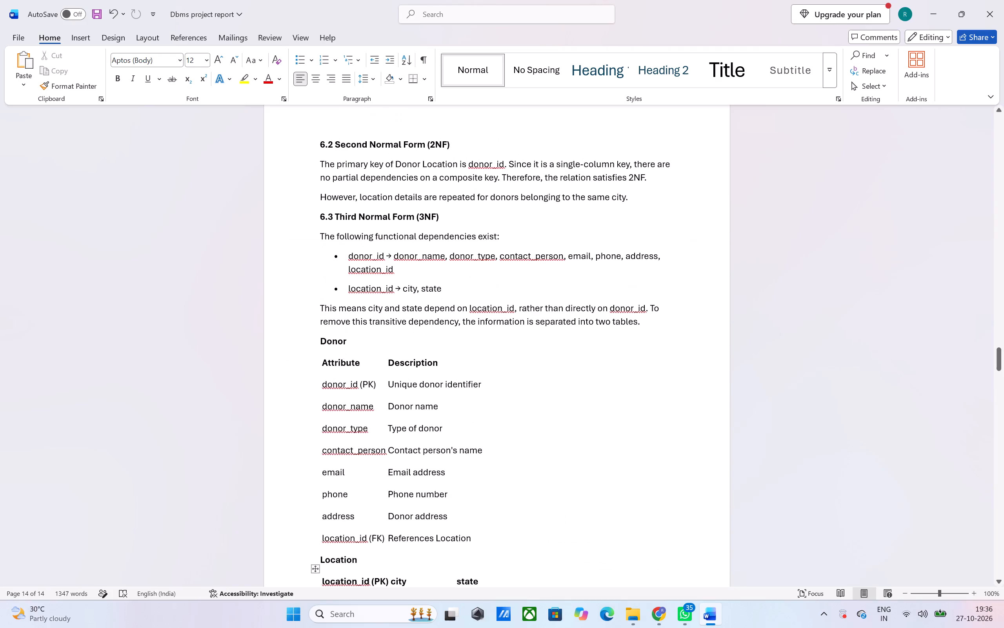
# Save the report document.
pyautogui.hotkey('ctrl', 's')
pyautogui.hotkey('ctrl', 's')
pyautogui.hotkey('ctrl', 's')
pyautogui.hotkey('ctrl', 's')
pyautogui.hotkey('ctrl', 's')
# Return to the last page and place the text cursor on an empty line below the Food Distribution screenshot.
pyautogui.scroll(-17, 482, 329)
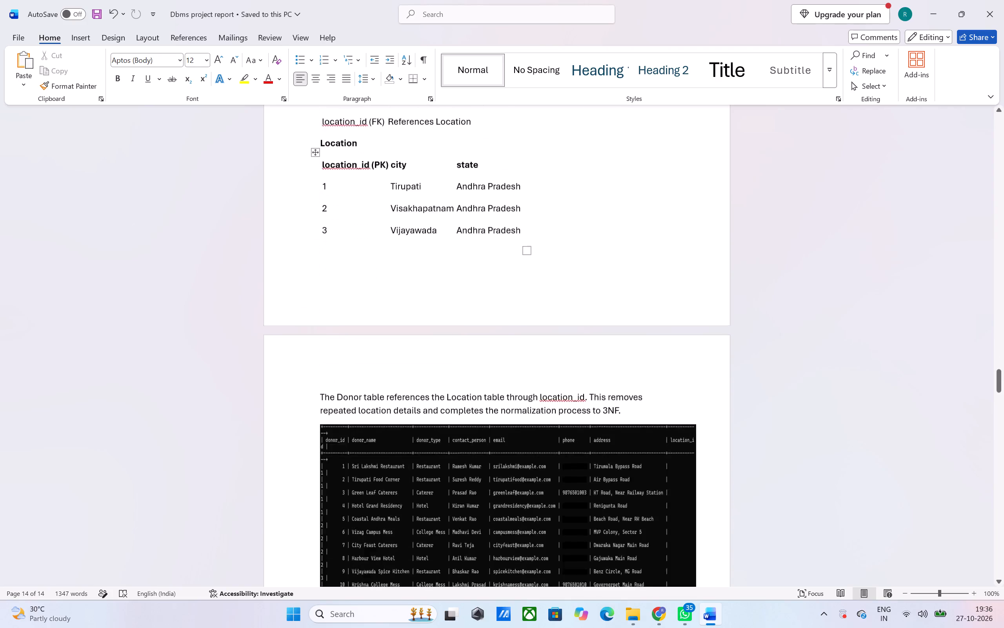
pyautogui.scroll(-15, 483, 329)
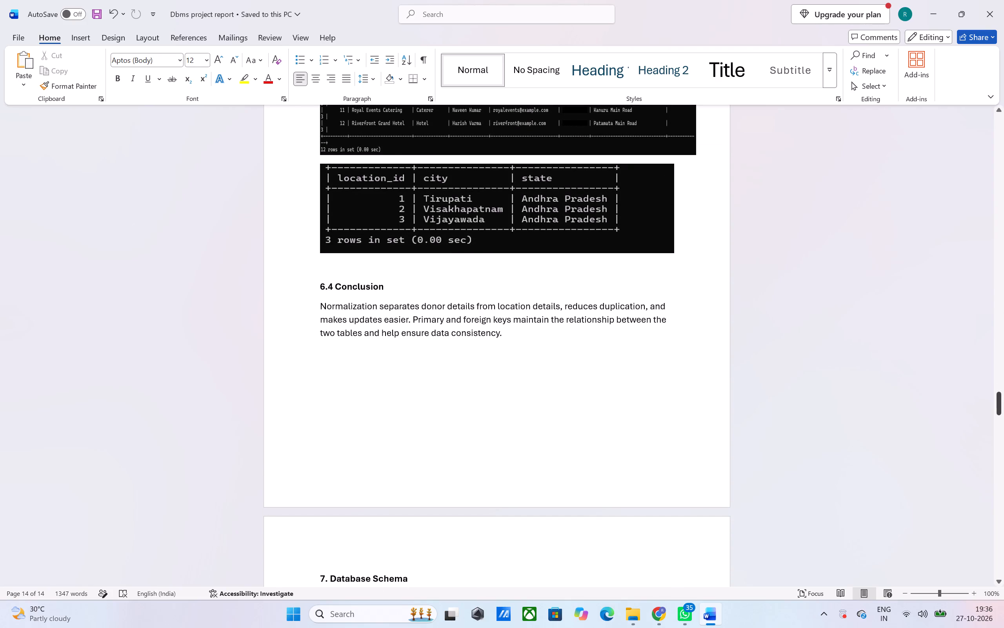
pyautogui.moveTo(999, 400); pyautogui.dragTo(1000, 557)
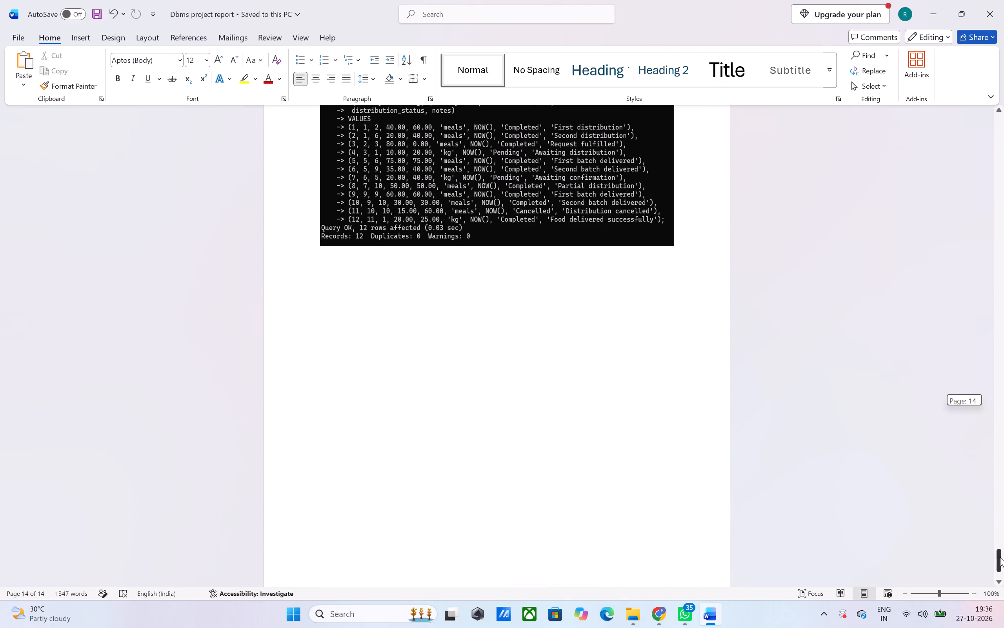
pyautogui.moveTo(1000, 557); pyautogui.dragTo(1000, 557)
pyautogui.click(312, 274)
pyautogui.click(318, 282)
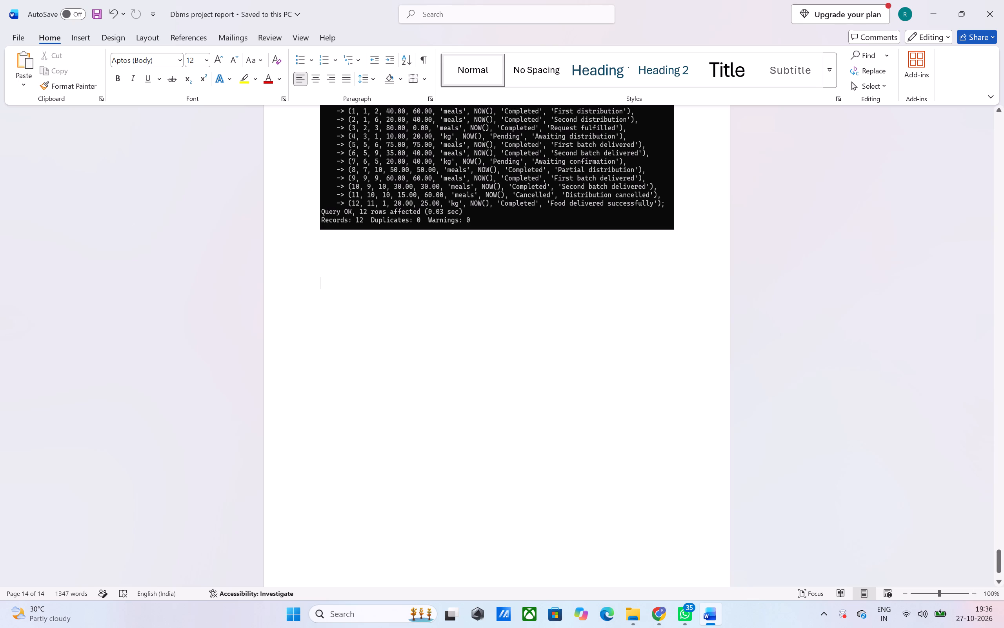
pyautogui.scroll(5, 350, 270)
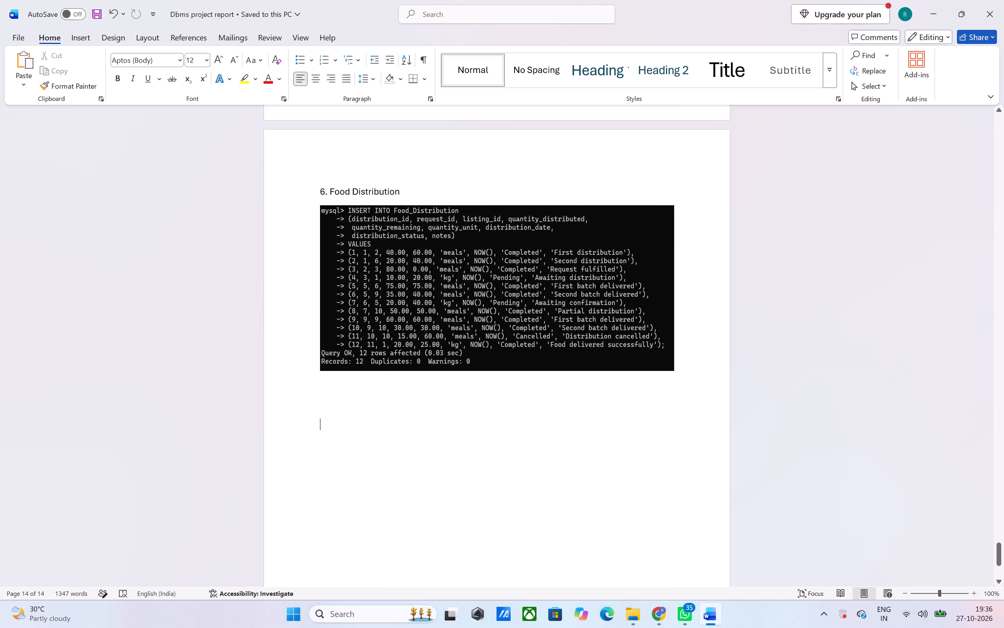
pyautogui.scroll(-1, 350, 270)
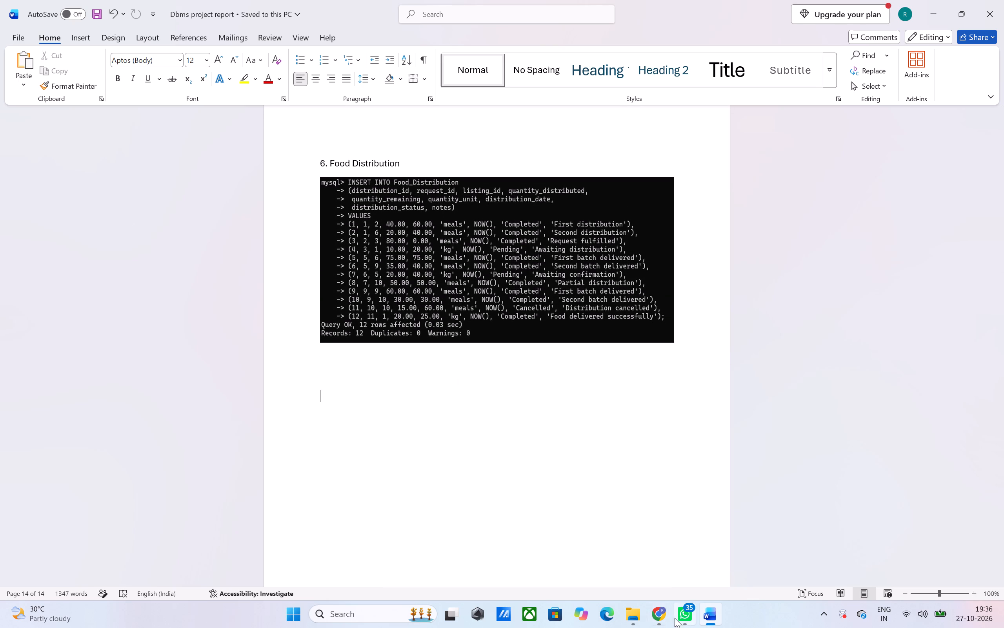
pyautogui.scroll(5, 442, 420)
pyautogui.scroll(-7, 442, 420)
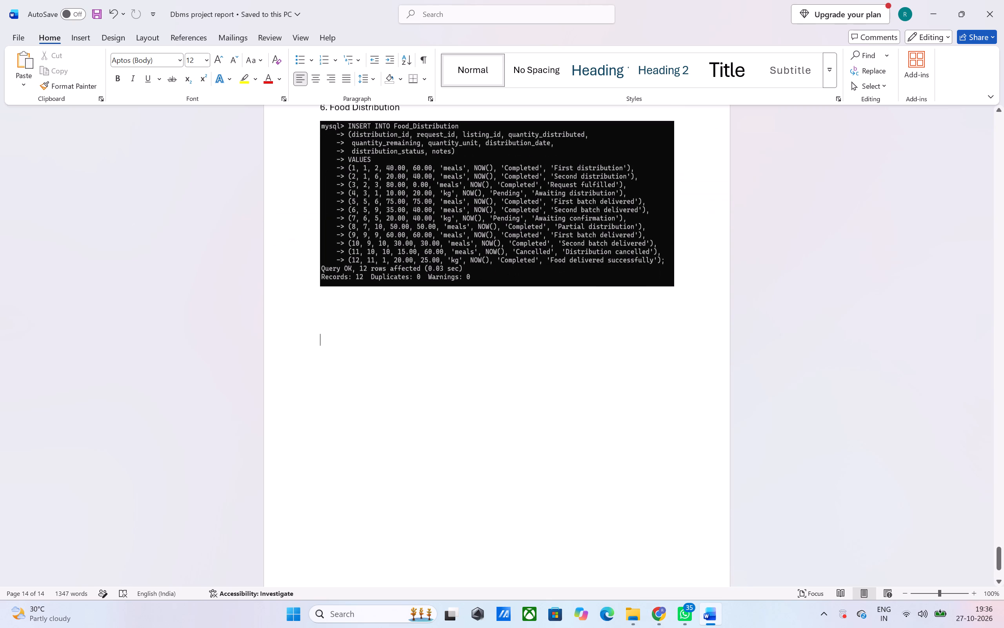
pyautogui.scroll(-4, 402, 411)
# Copy the section 9 title from the DBMS Project Submission page in Chrome and add the heading "9. Queries, Procedures, Functions, and Triggers" in Word.
pyautogui.click(657, 611)
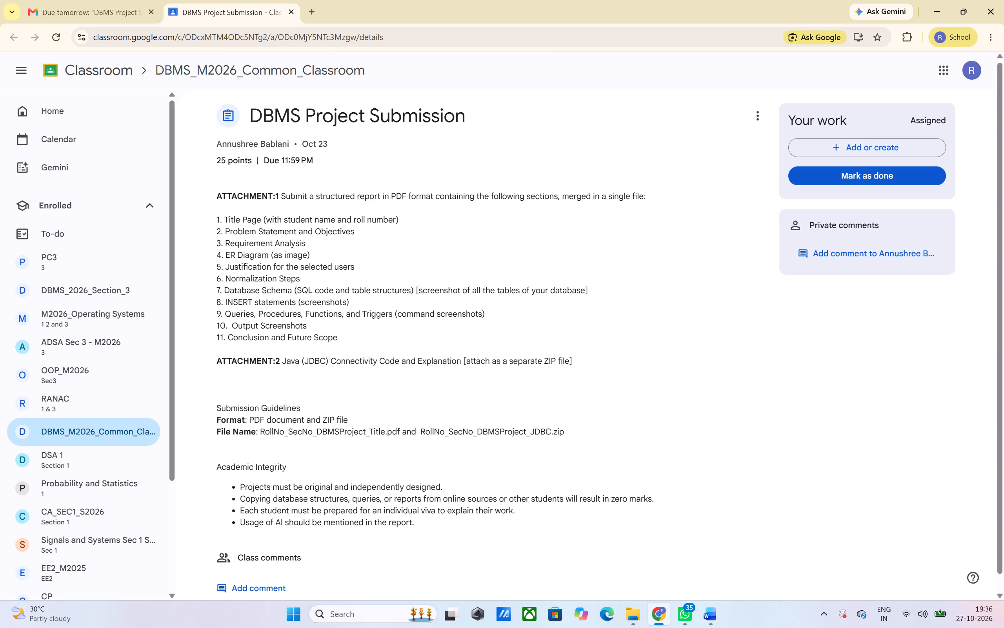
pyautogui.moveTo(223, 314); pyautogui.dragTo(392, 313)
pyautogui.hotkey('ctrl', 'c')
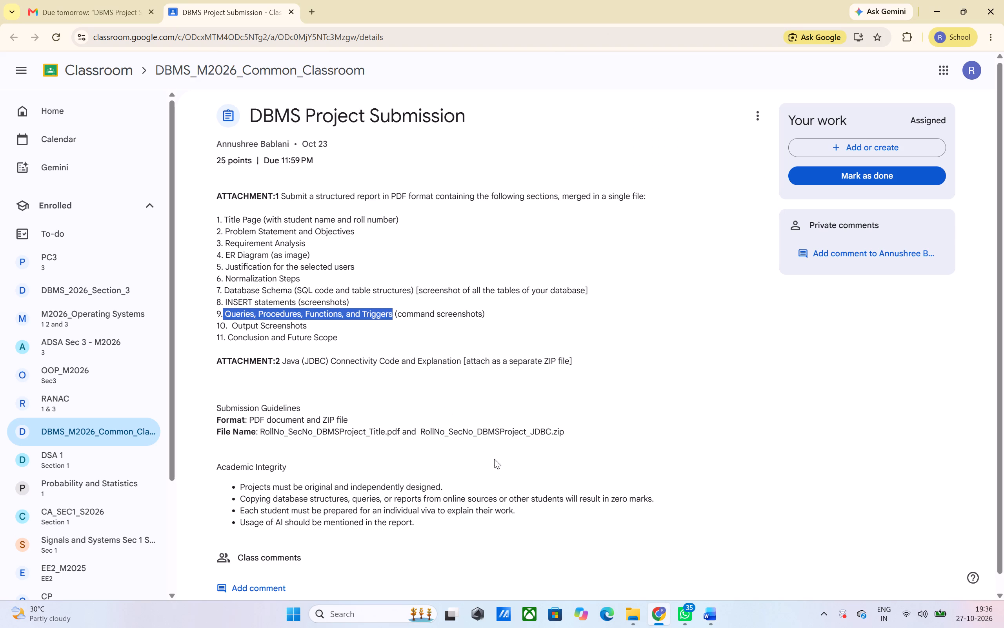
pyautogui.click(720, 617)
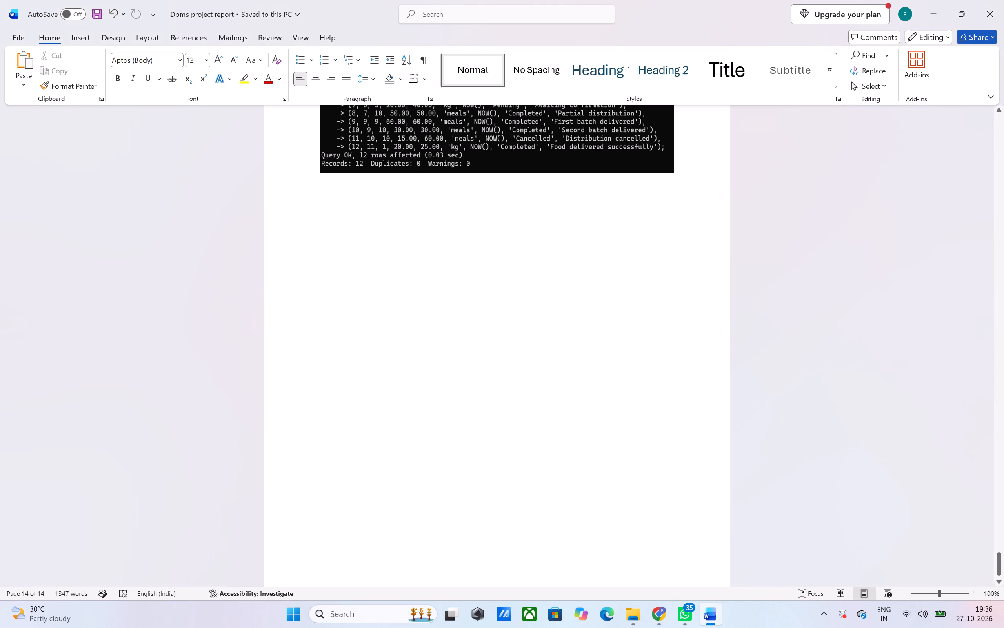
pyautogui.write('9.')
pyautogui.press('space')
pyautogui.hotkey('ctrl', 'v')
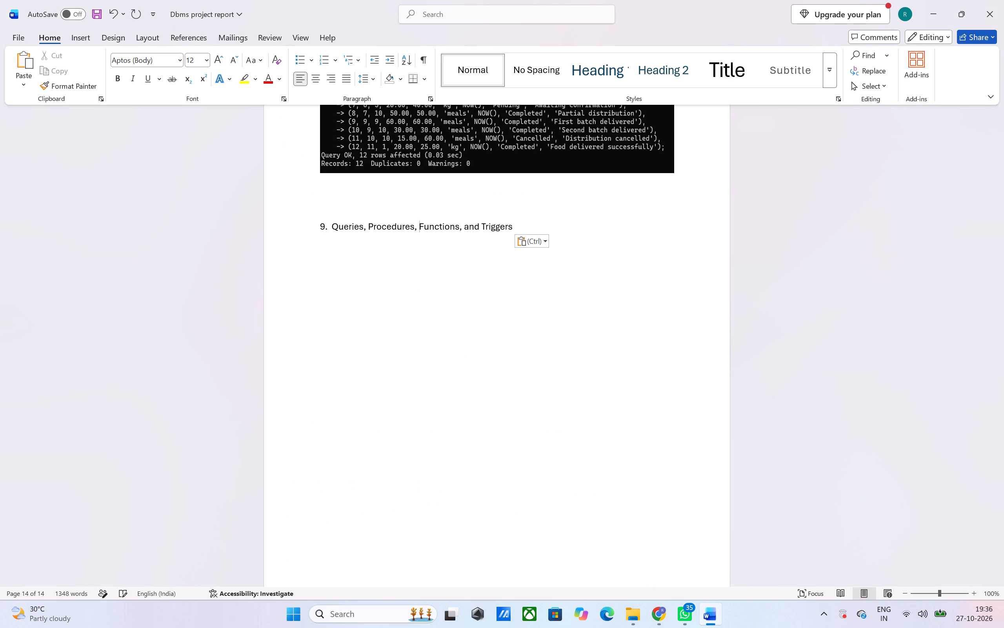
pyautogui.click(342, 259)
# Make the "9. Queries, Procedures, Functions, and Triggers" heading bold and start a further new line below it.
pyautogui.moveTo(319, 223); pyautogui.dragTo(520, 225)
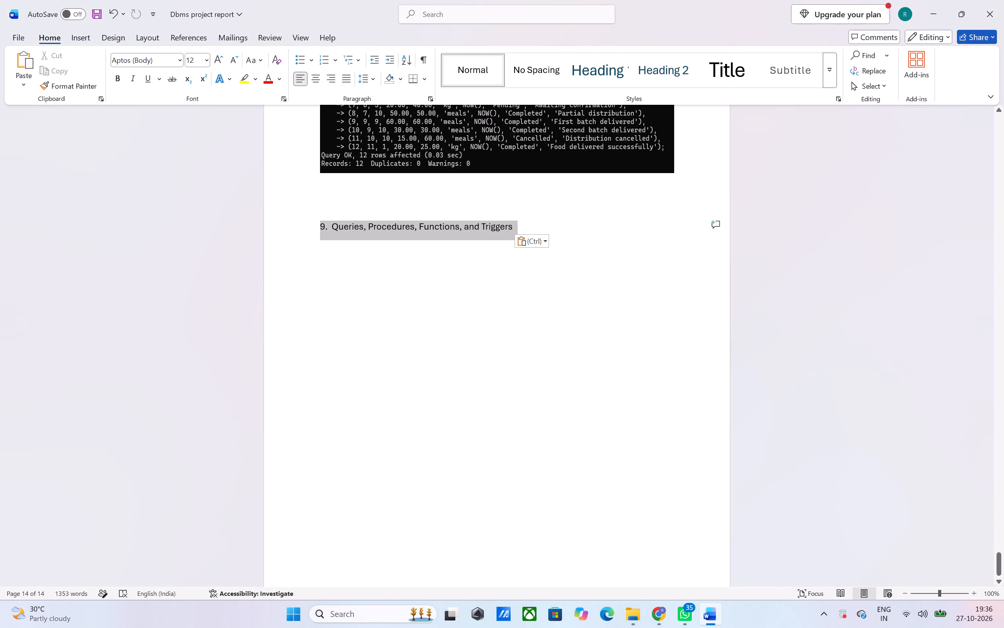
pyautogui.moveTo(520, 225); pyautogui.dragTo(512, 227)
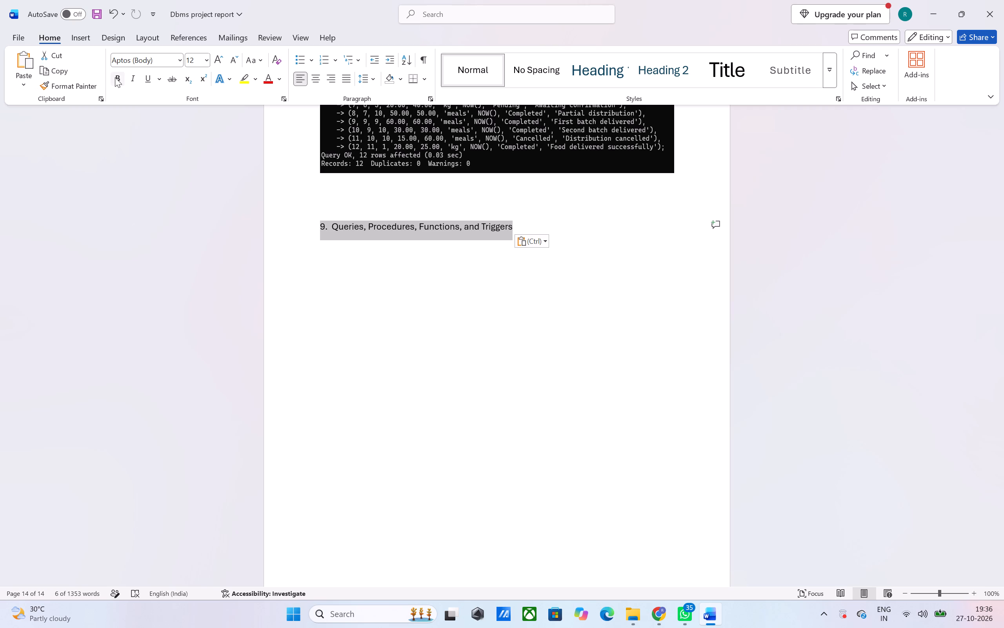
pyautogui.click(115, 77)
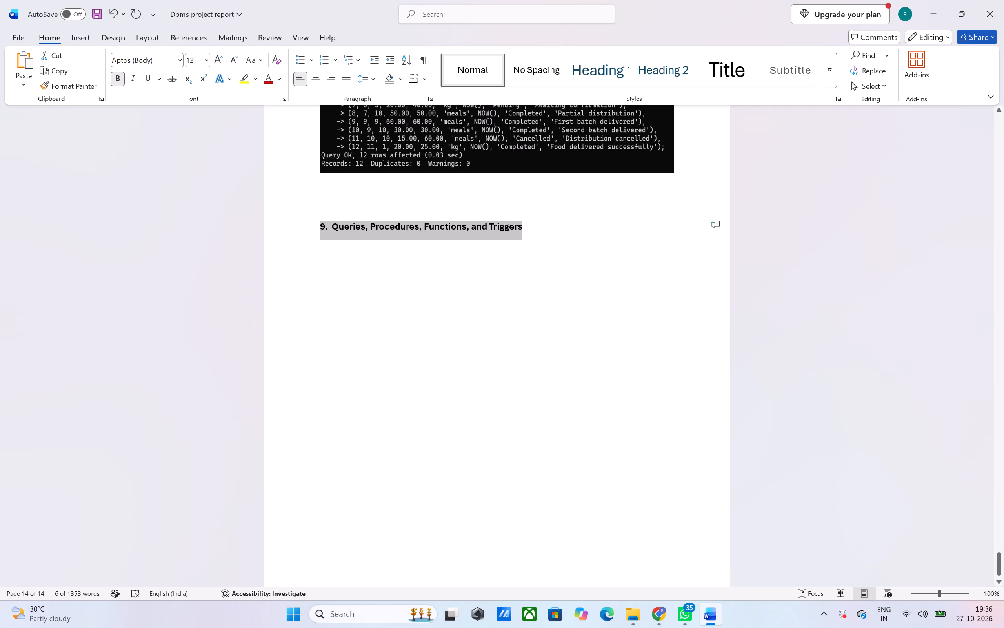
pyautogui.click(547, 246)
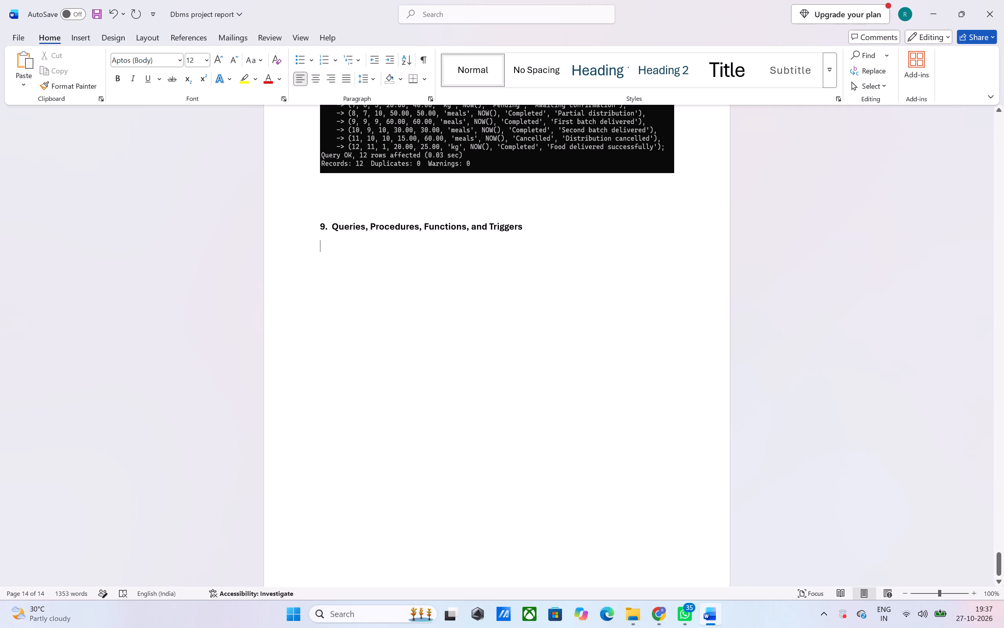
pyautogui.press('Return')
# Switch to the Dbms project folder in File Explorer and view image 13 to identify which SQL code it shows.
pyautogui.click(630, 615)
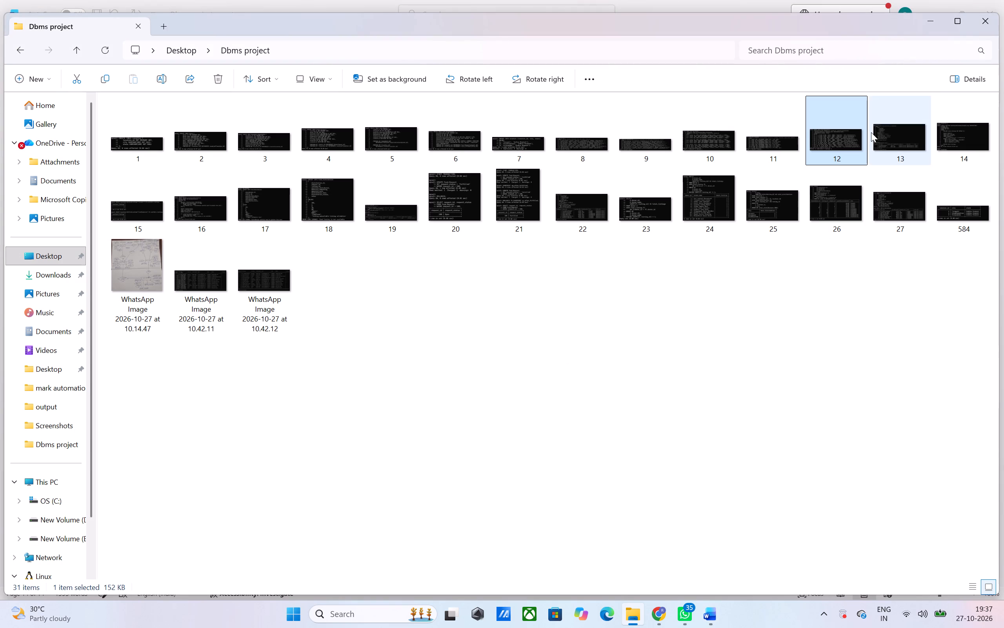
pyautogui.click(871, 132)
pyautogui.doubleClick(871, 132)
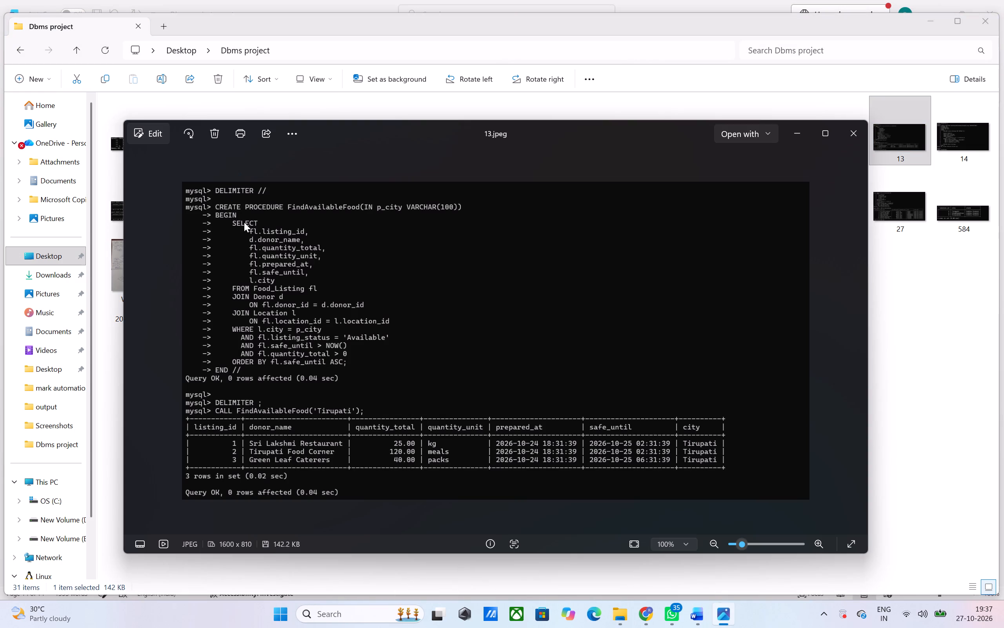
pyautogui.click(844, 135)
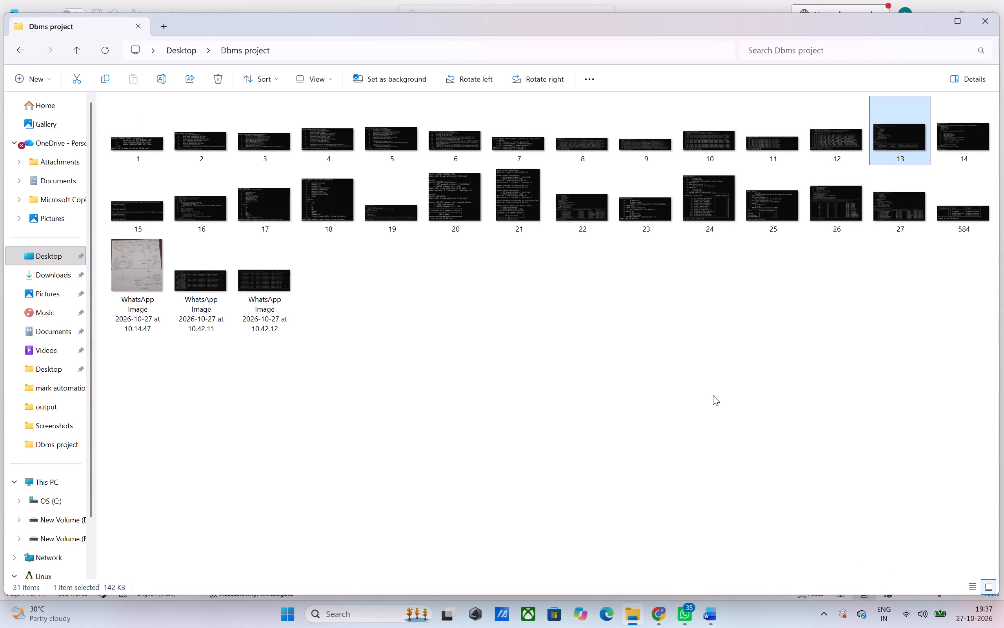
# Switch to Word and add the line "1. Stored Procedure" below the section 9 heading, followed by a new line.
pyautogui.click(707, 621)
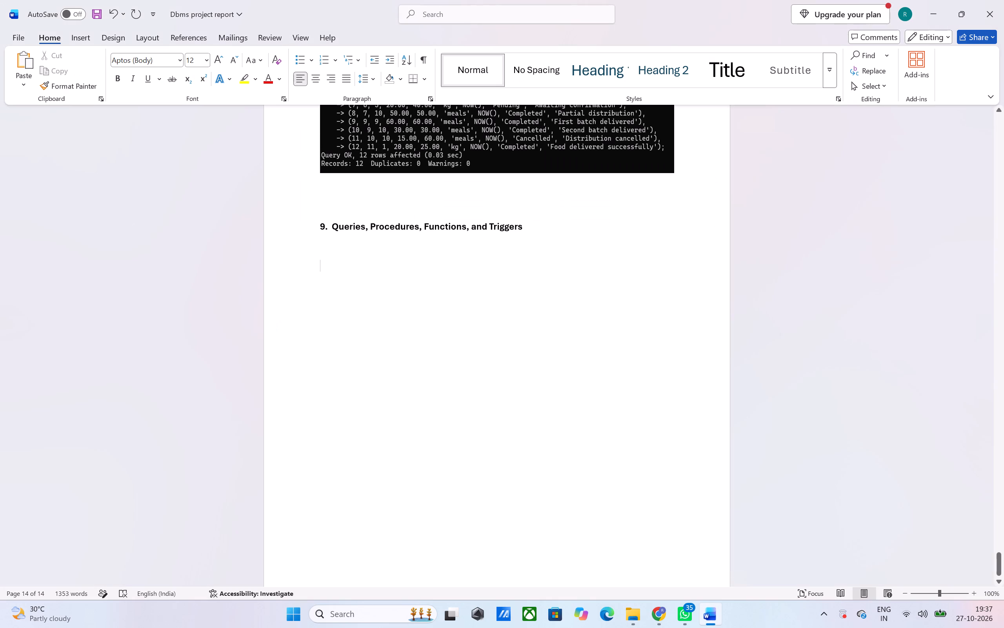
pyautogui.press('BackSpace')
pyautogui.press('Return')
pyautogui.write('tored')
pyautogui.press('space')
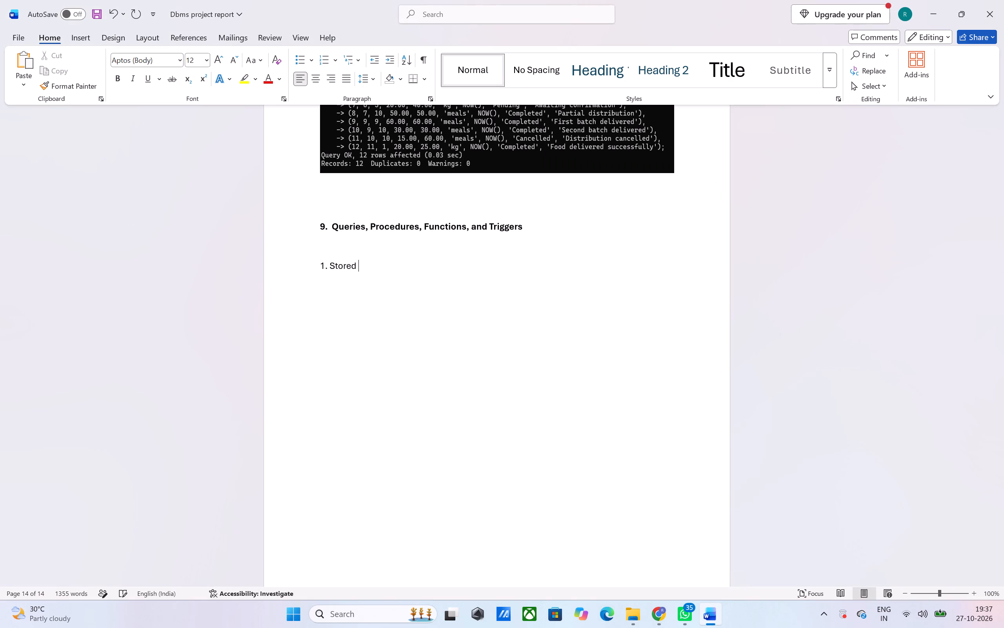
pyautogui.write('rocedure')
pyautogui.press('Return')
# Switch to Chrome and open DBMS_Project_Instructions.pdf from the DBMS_M2026_Common_Classroom stream.
pyautogui.click(640, 623)
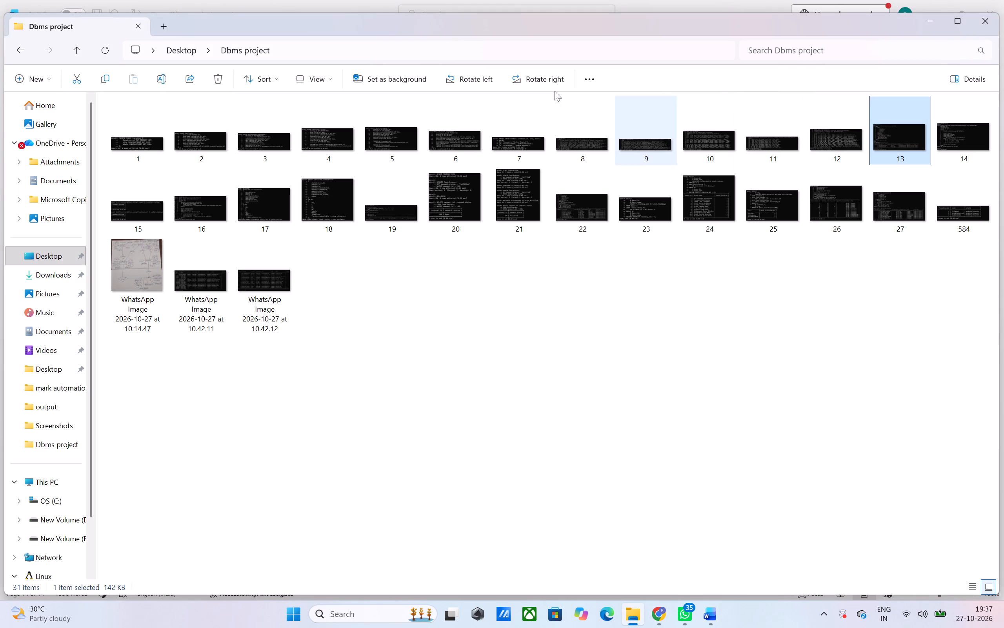
pyautogui.click(96, 79)
pyautogui.click(657, 610)
pyautogui.click(82, 0)
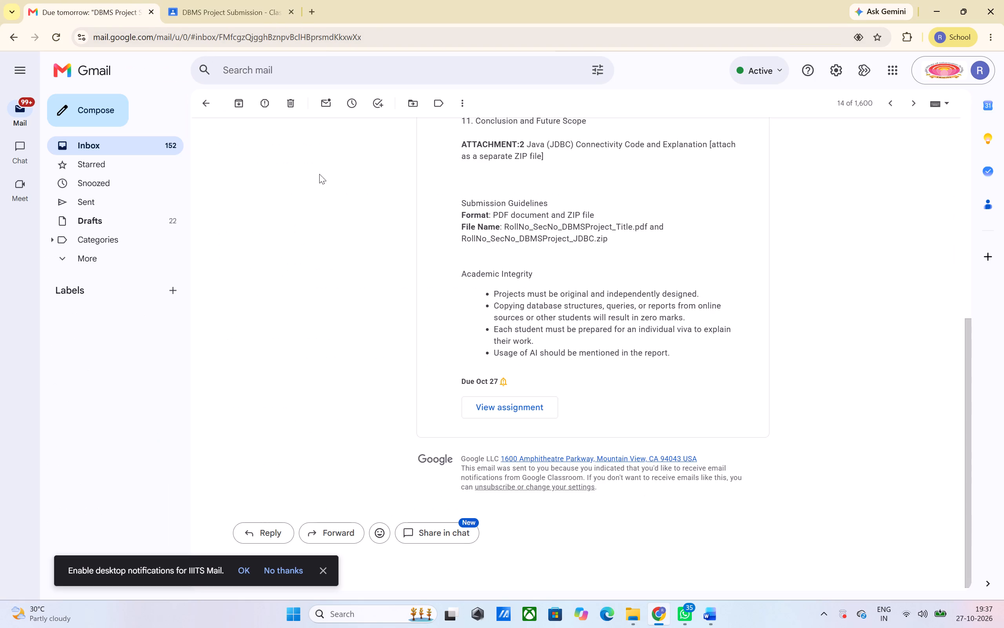
pyautogui.scroll(4, 427, 313)
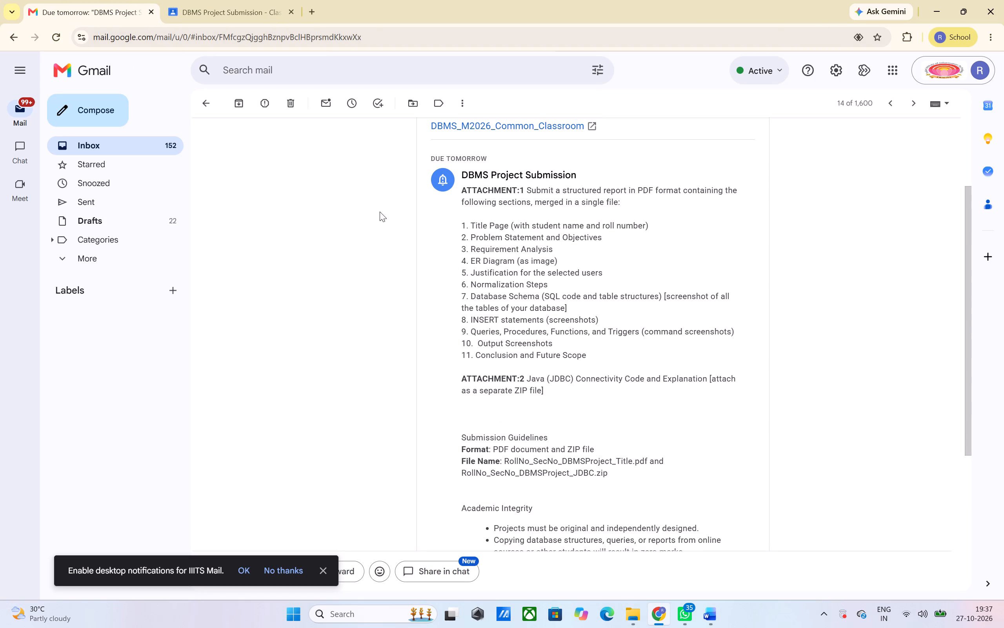
pyautogui.click(239, 3)
pyautogui.click(258, 303)
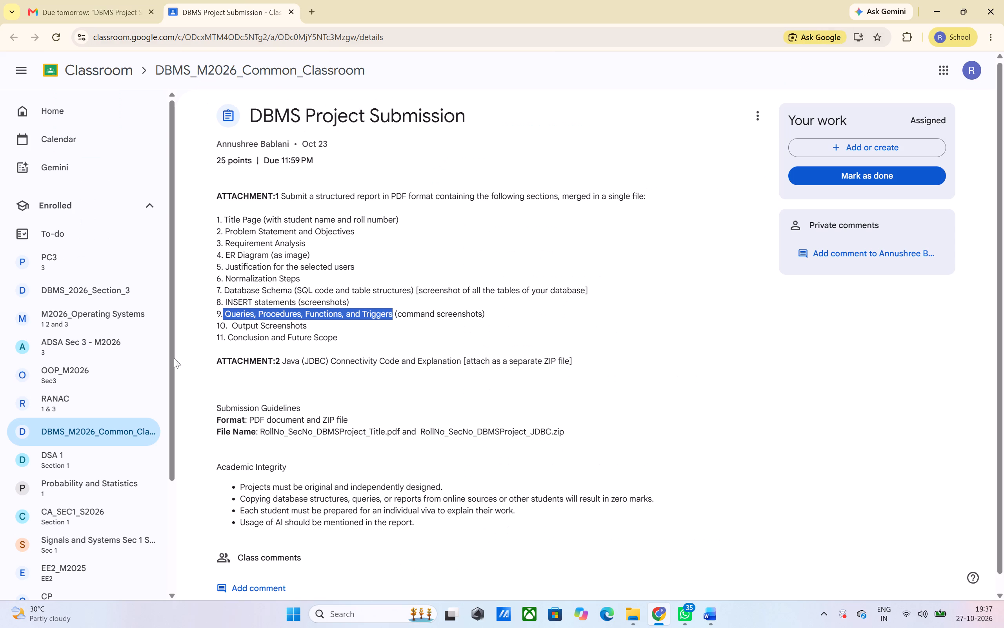
pyautogui.click(90, 432)
pyautogui.scroll(-5, 308, 359)
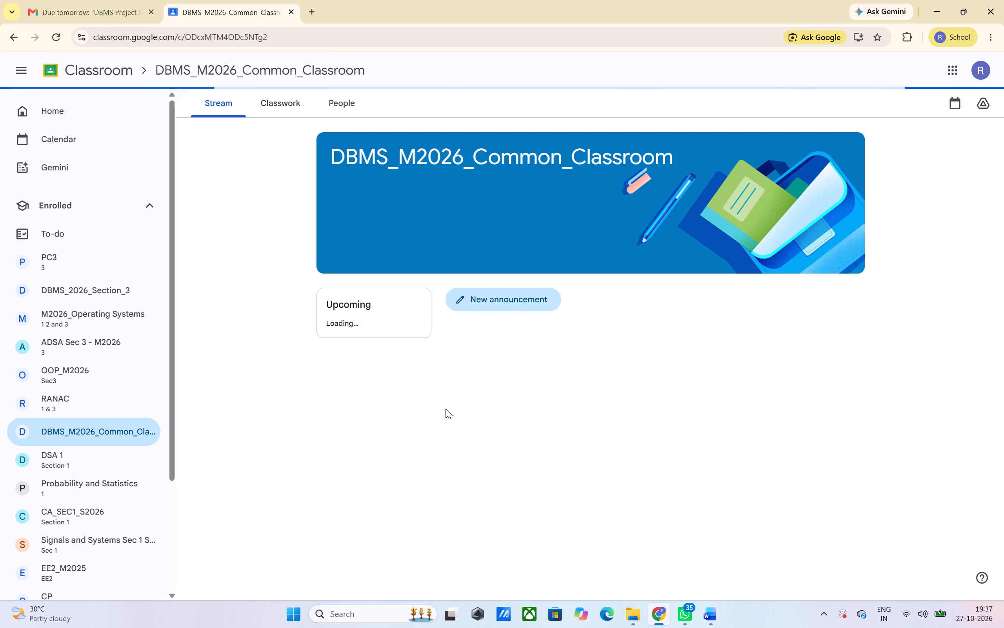
pyautogui.scroll(-20, 446, 408)
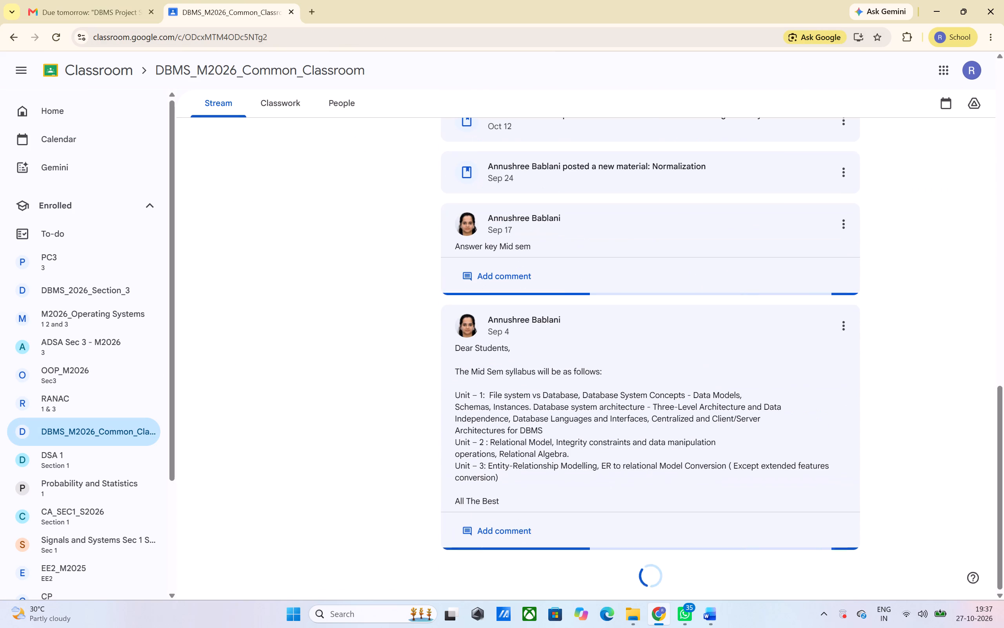
pyautogui.scroll(2, 551, 361)
pyautogui.scroll(1, 549, 323)
pyautogui.click(538, 251)
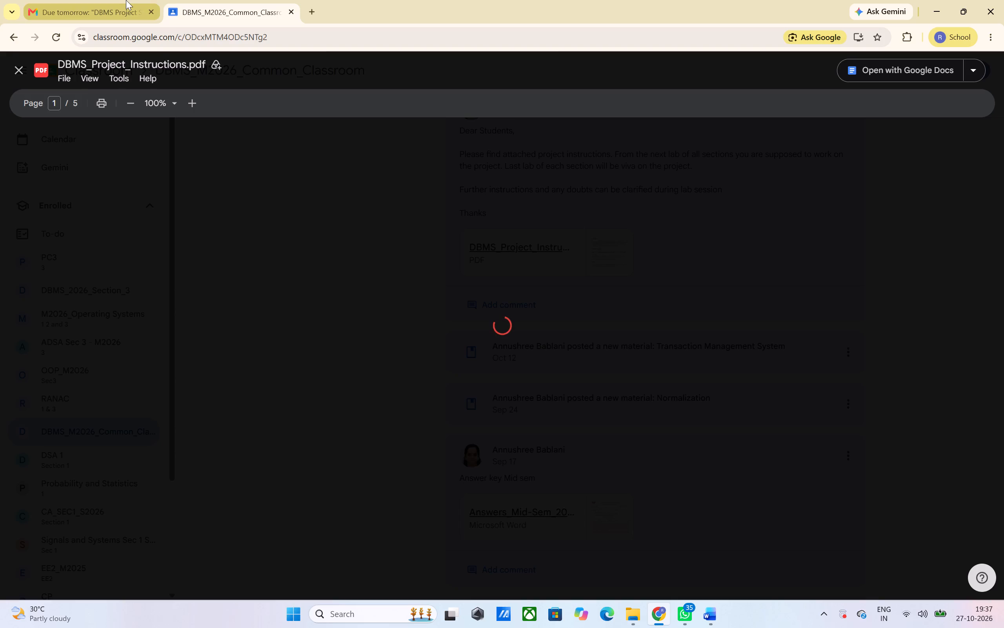
# Open the DBMS Project Submission assignment in a separate tab from the Gmail reminder.
pyautogui.click(105, 0)
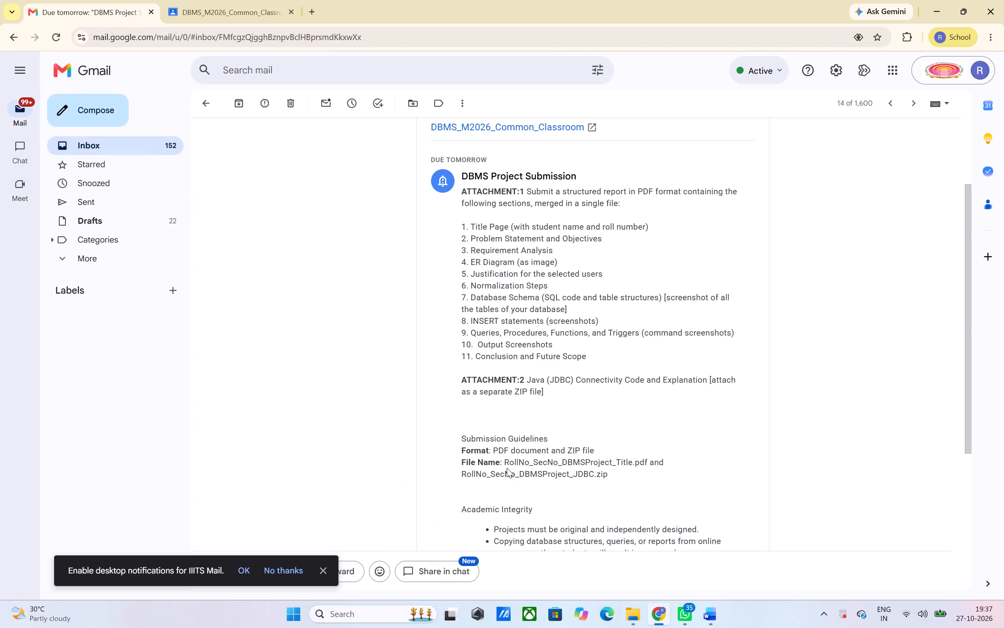
pyautogui.scroll(-5, 512, 442)
pyautogui.click(514, 403)
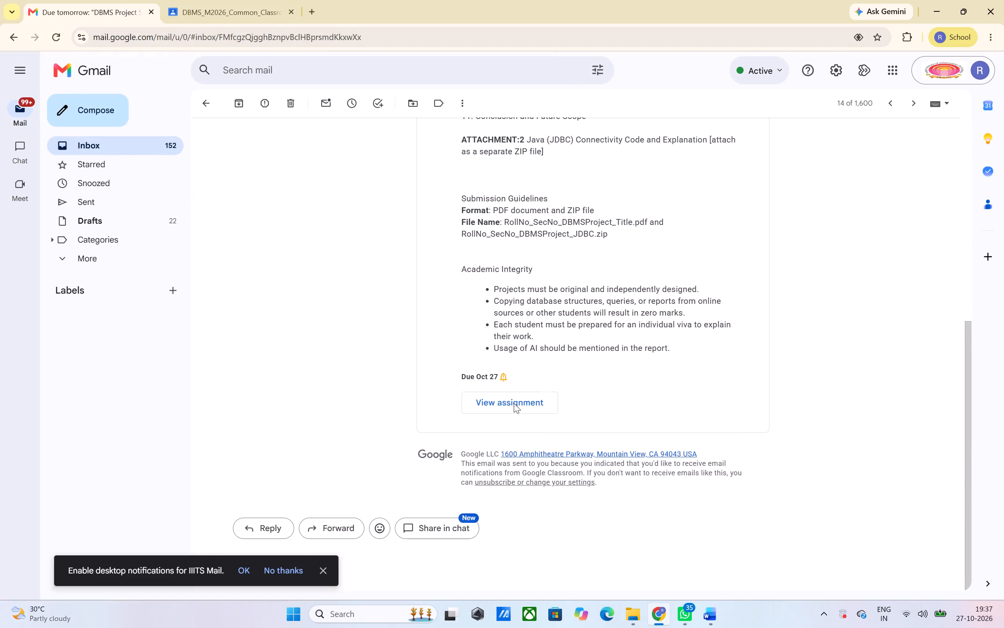
# Return to the project instructions PDF and examine its requirements for database programming, query design and the project report.
pyautogui.click(374, 0)
pyautogui.scroll(-5, 374, 208)
pyautogui.scroll(-18, 375, 209)
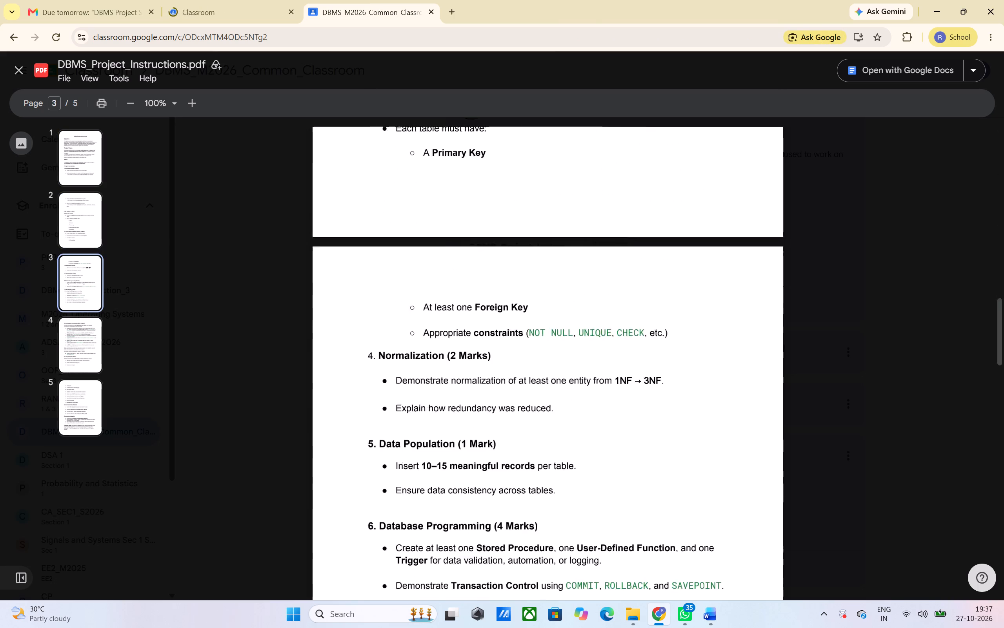
pyautogui.scroll(-19, 376, 210)
pyautogui.scroll(1, 376, 210)
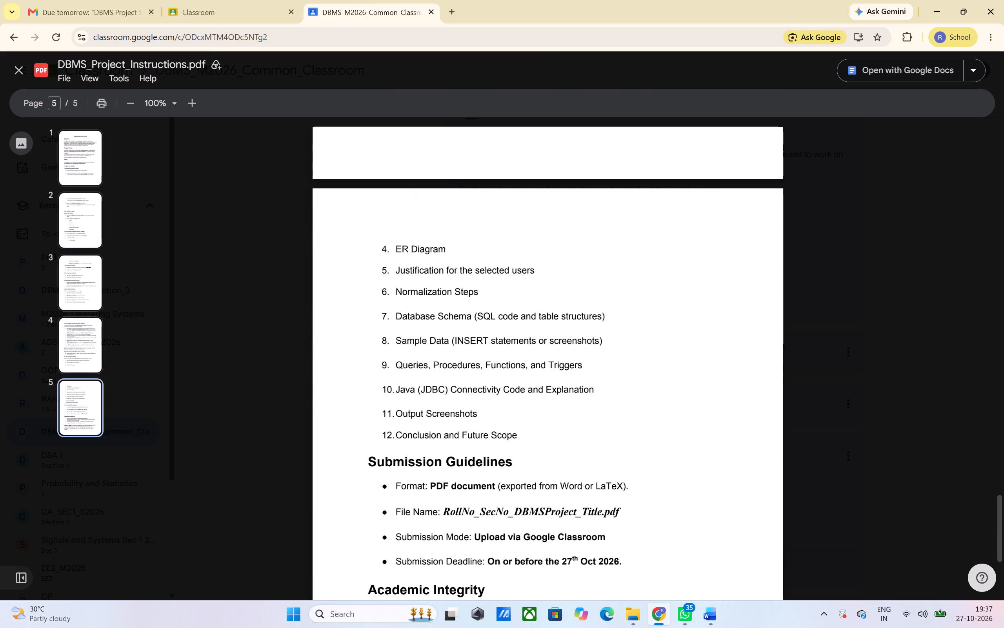
pyautogui.scroll(11, 380, 212)
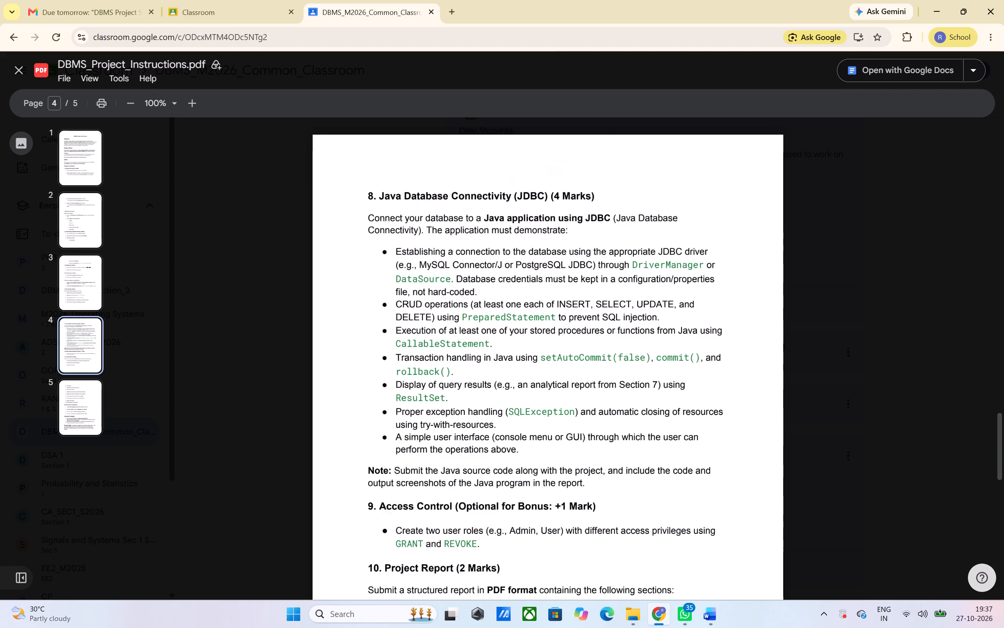
pyautogui.scroll(4, 380, 212)
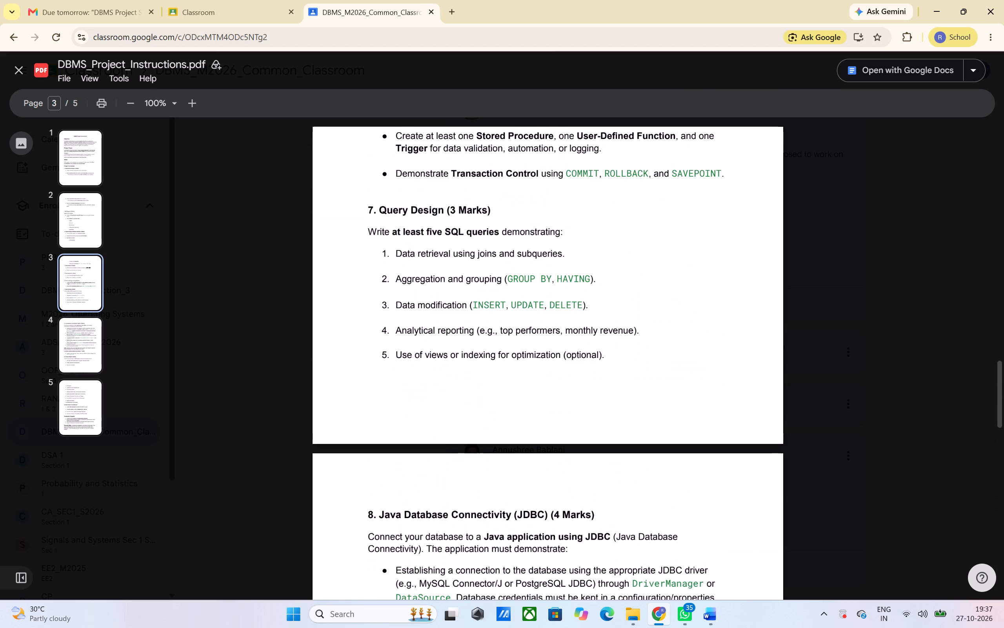
pyautogui.scroll(4, 431, 263)
pyautogui.scroll(-1, 433, 259)
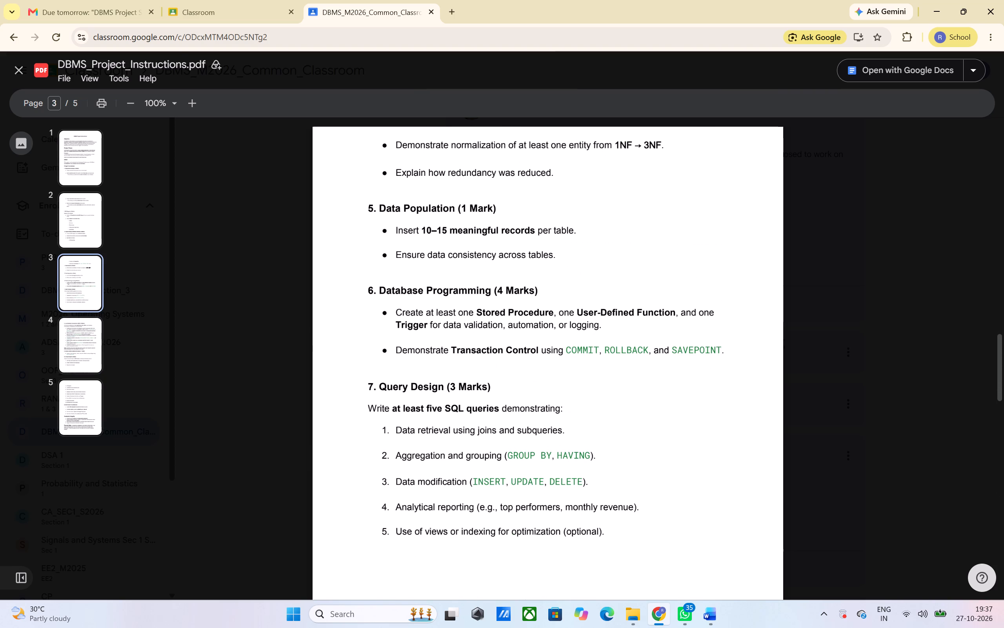
# Switch back to the Word report, paste the FindAvailableFood screenshot under "1. Stored Procedure", and increase its height moderately.
pyautogui.click(234, 0)
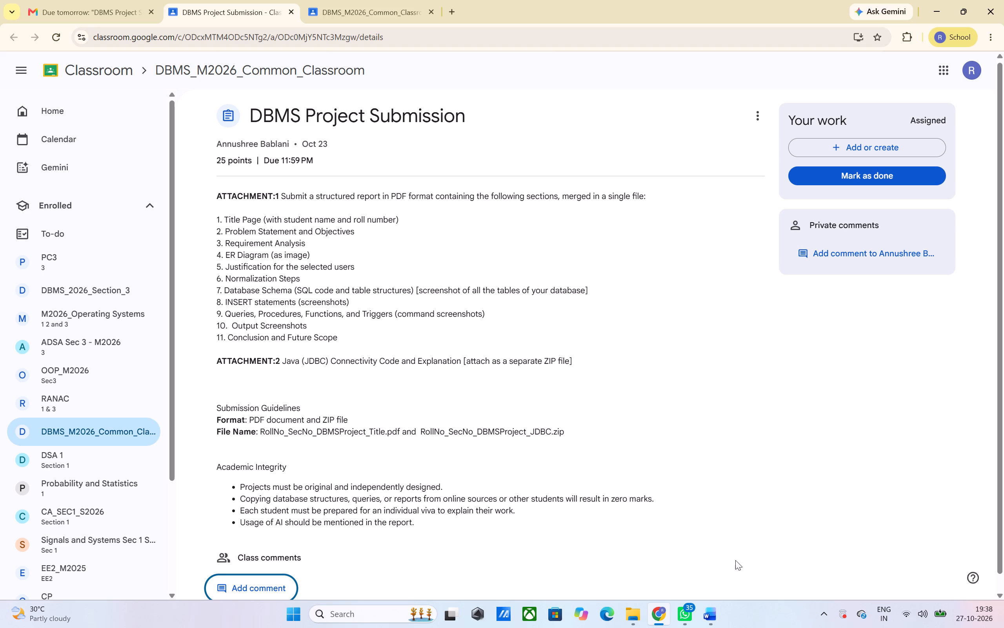
pyautogui.click(706, 620)
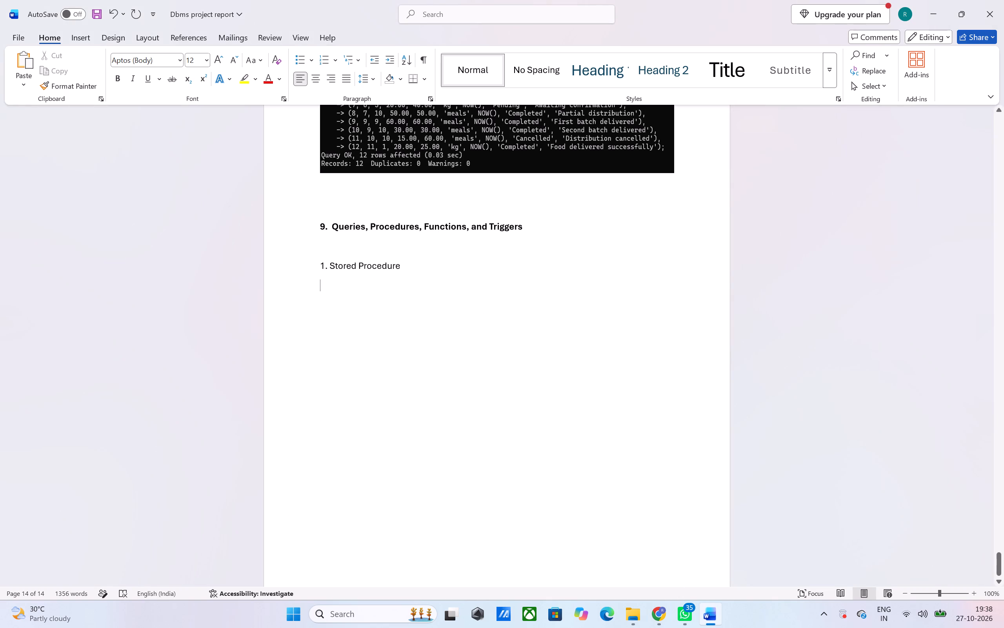
pyautogui.hotkey('ctrl', 'v')
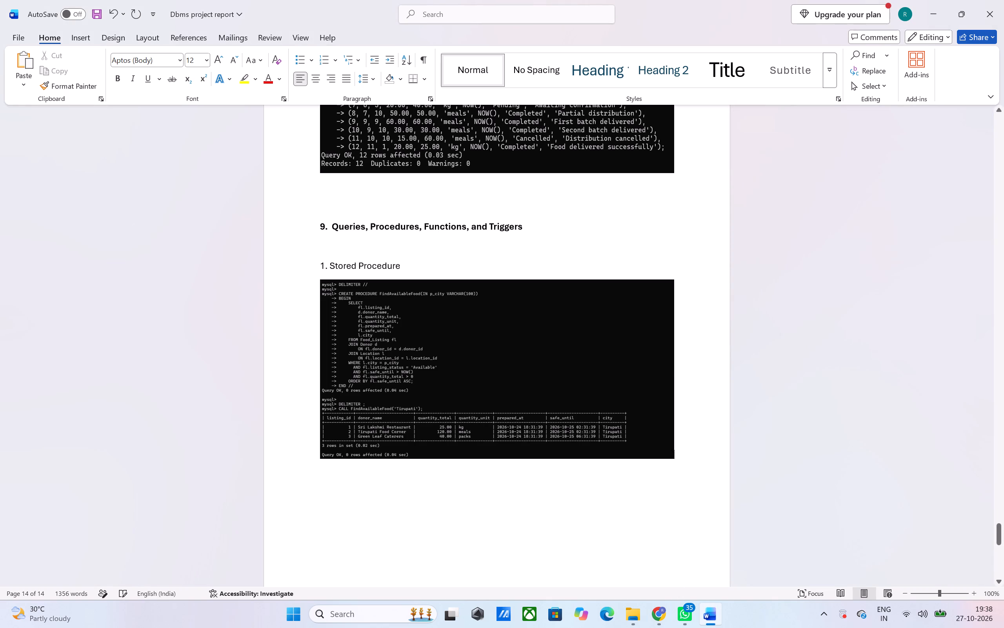
pyautogui.click(454, 380)
pyautogui.moveTo(497, 458); pyautogui.dragTo(502, 519)
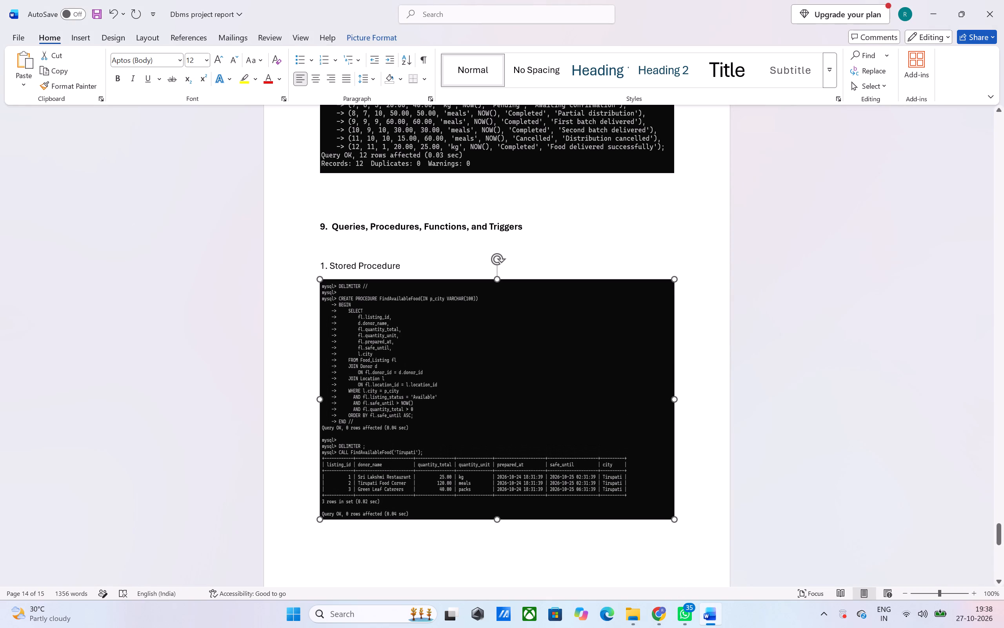
pyautogui.moveTo(502, 519); pyautogui.dragTo(505, 502)
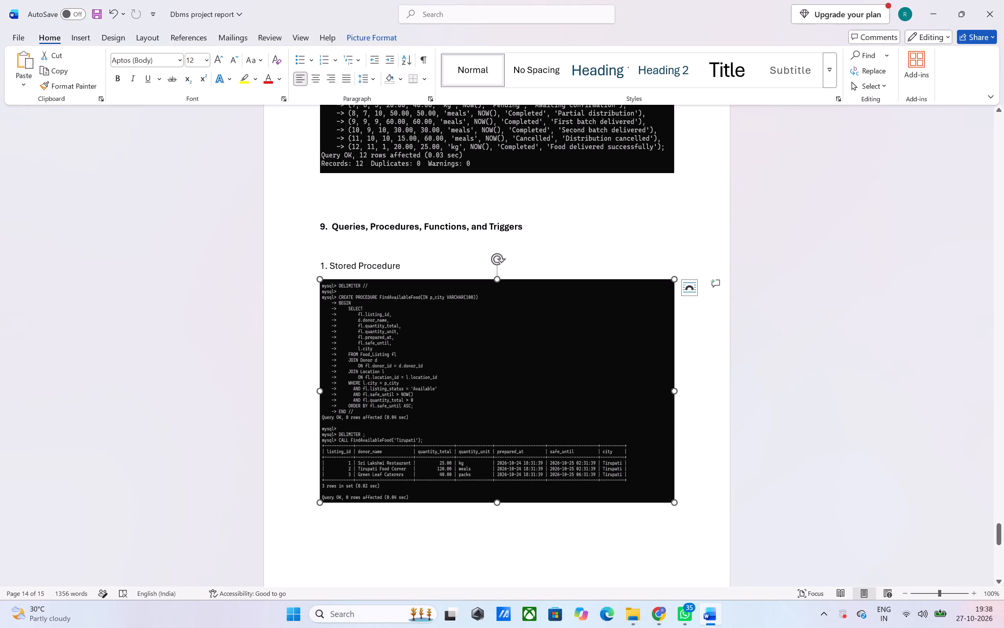
# Set the stored procedure screenshot to Top and Bottom text wrapping with the Move with text option.
pyautogui.click(695, 288)
pyautogui.click(718, 399)
pyautogui.click(717, 433)
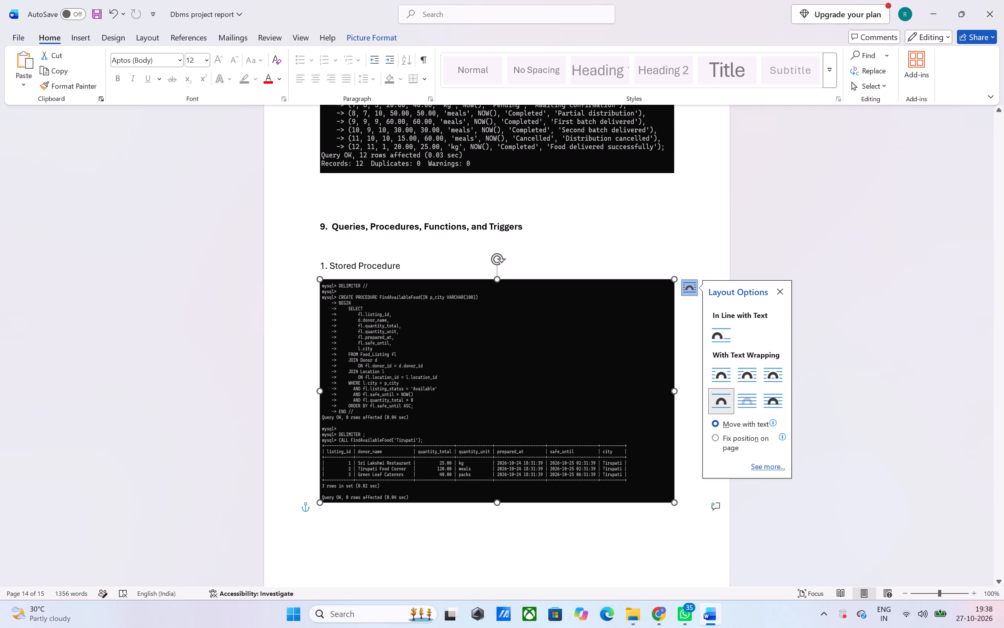
pyautogui.click(682, 401)
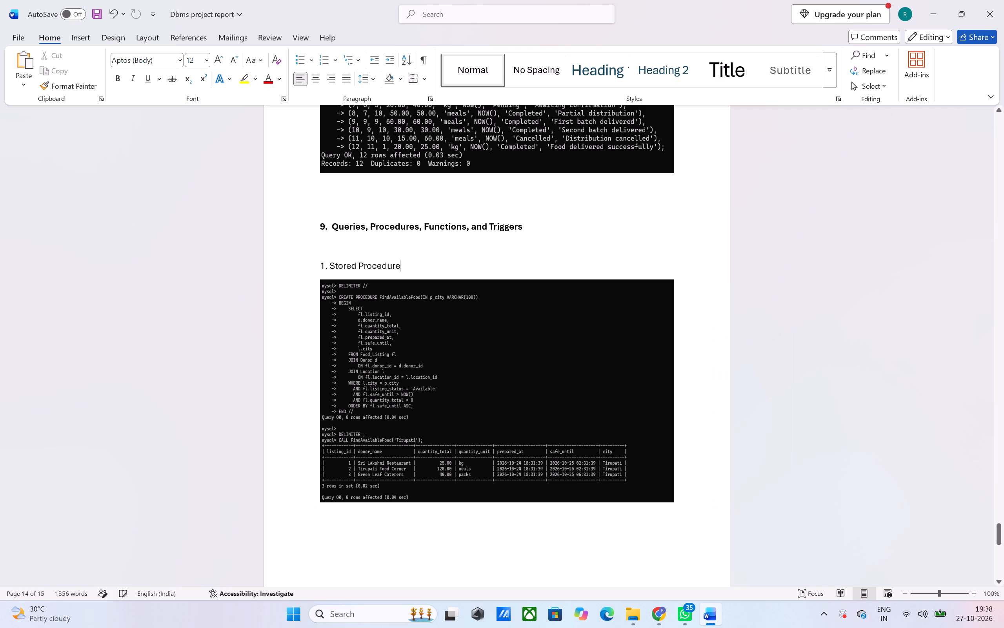
# Widen the stored procedure screenshot beyond both text margins and increase its height slightly so the SQL is more readable.
pyautogui.click(675, 382)
pyautogui.click(660, 382)
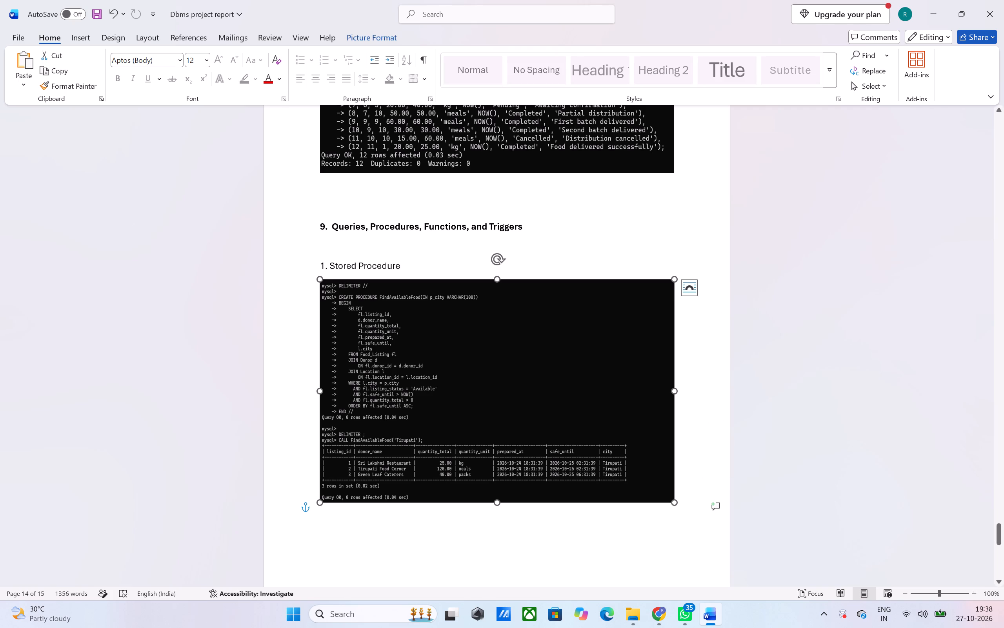
pyautogui.moveTo(675, 392); pyautogui.dragTo(702, 387)
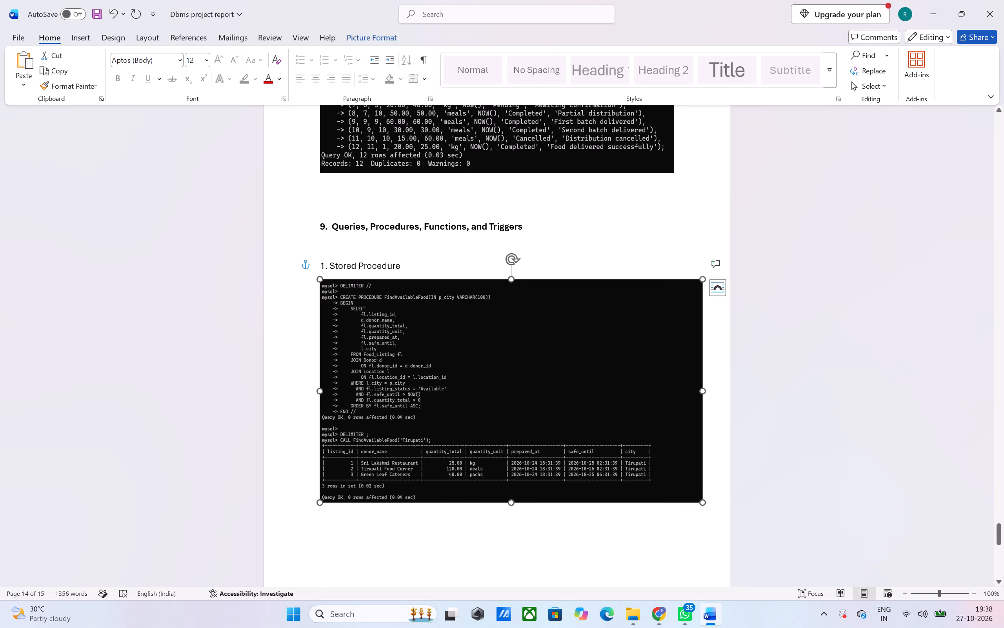
pyautogui.moveTo(321, 389); pyautogui.dragTo(286, 393)
pyautogui.scroll(-5, 431, 377)
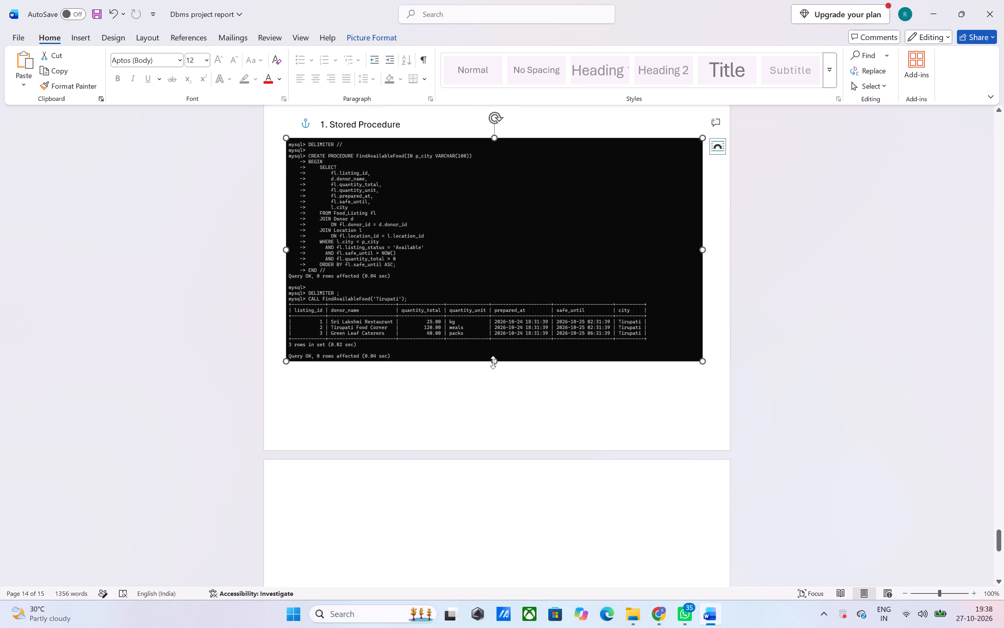
pyautogui.moveTo(493, 362); pyautogui.dragTo(498, 385)
pyautogui.click(410, 400)
pyautogui.scroll(4, 457, 429)
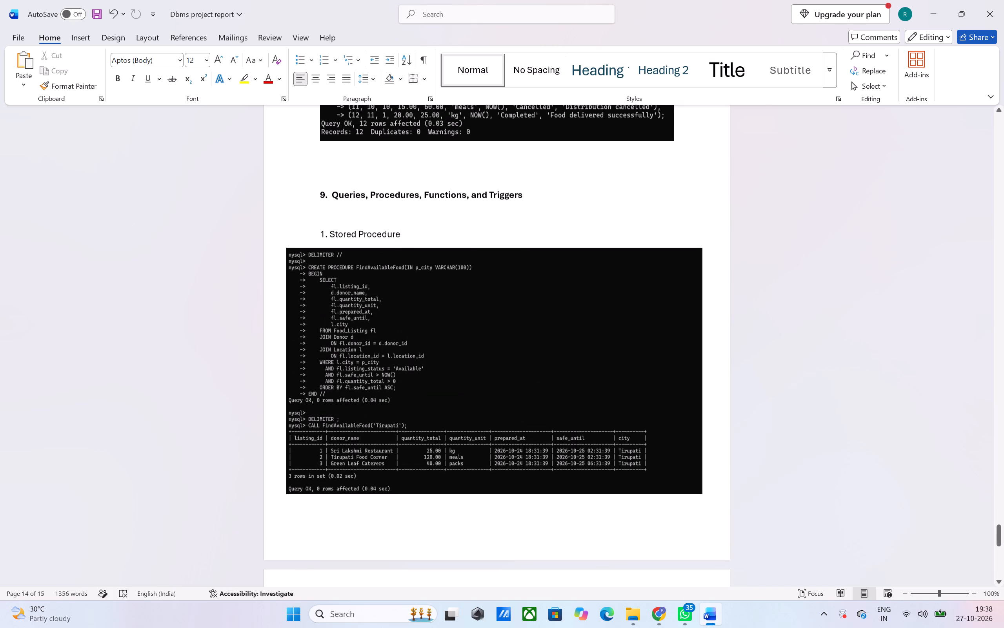
# Place the cursor on the blank page after the stored procedure screenshot and switch to the Dbms project folder in File Explorer.
pyautogui.click(494, 240)
pyautogui.scroll(-8, 460, 451)
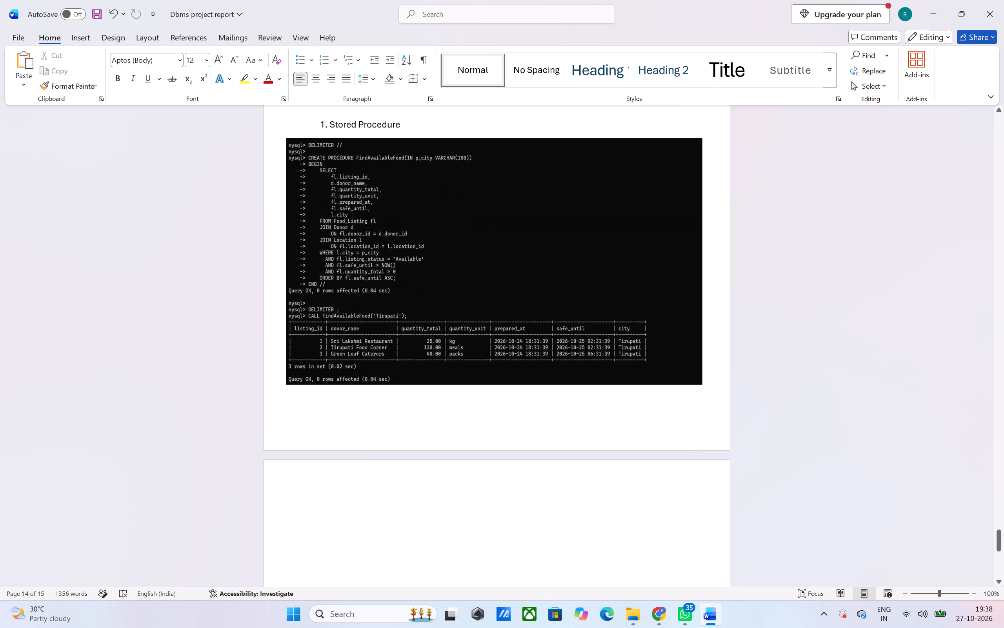
pyautogui.scroll(-2, 395, 425)
pyautogui.click(378, 294)
pyautogui.click(629, 605)
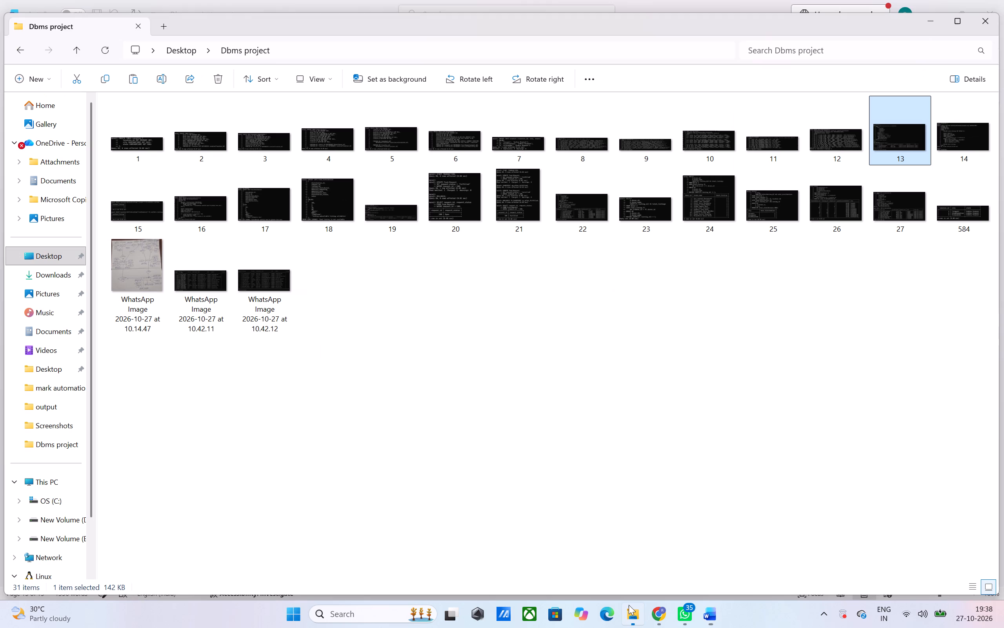
# Look through the project images from 14 through the last WhatsApp image to identify the SQL content available for section 9.
pyautogui.doubleClick(944, 153)
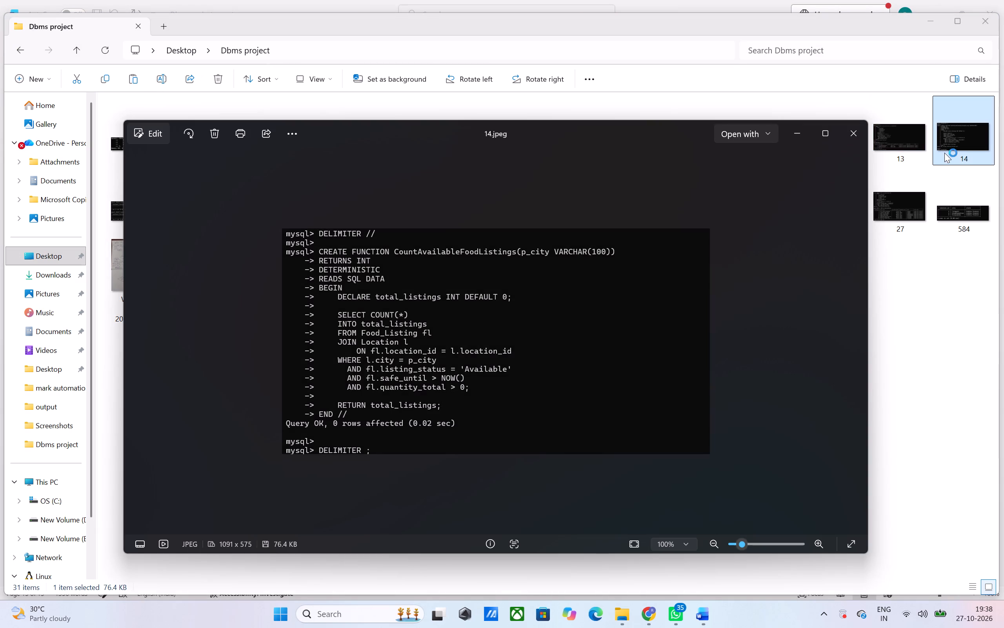
pyautogui.press('Right')
pyautogui.press('Right')
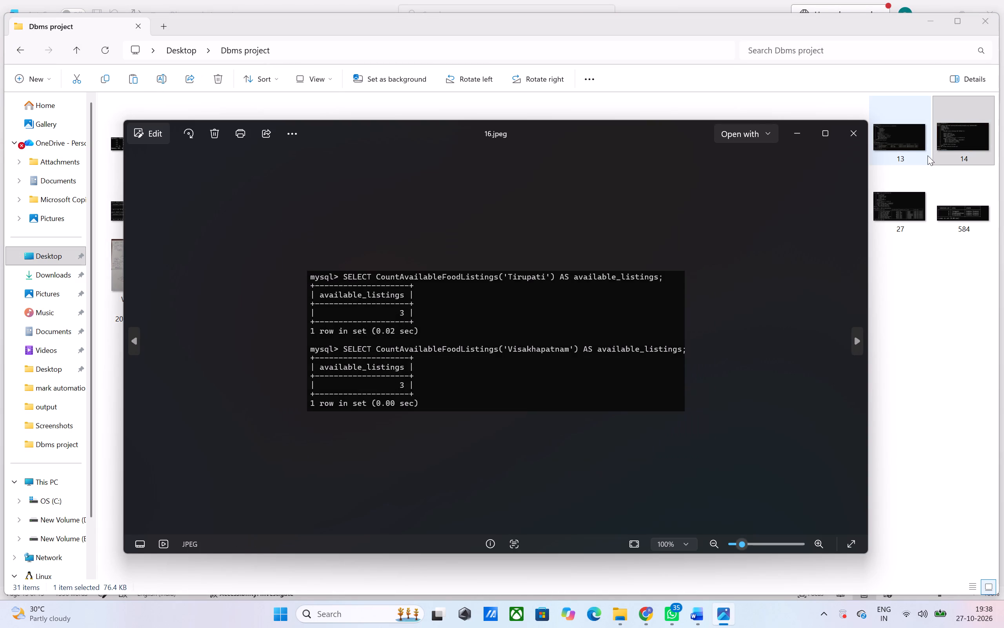
pyautogui.press('Right')
pyautogui.press('Right')
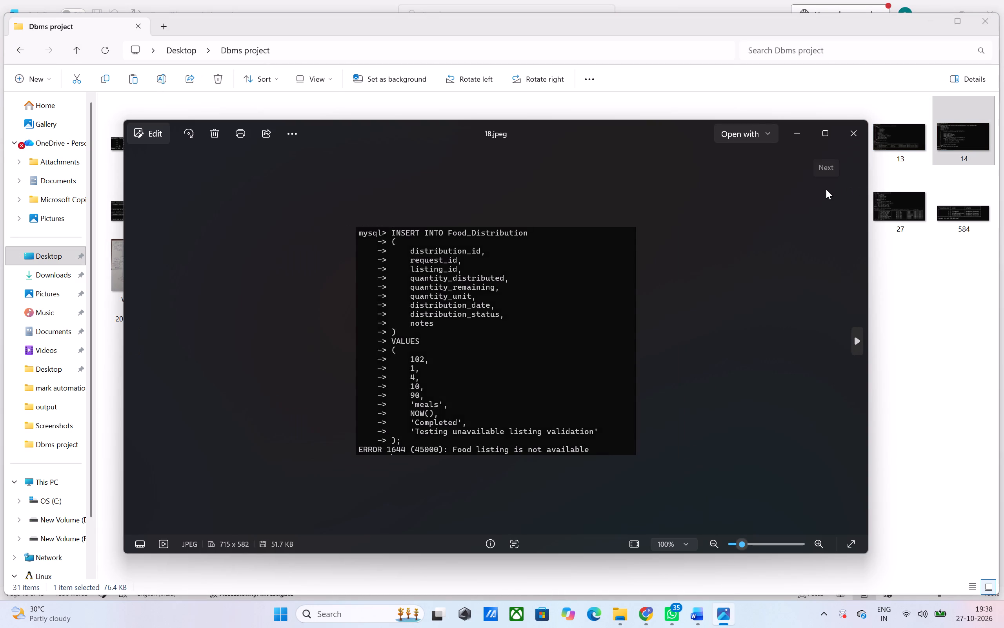
pyautogui.press('Right')
pyautogui.press('Left')
pyautogui.press('Left')
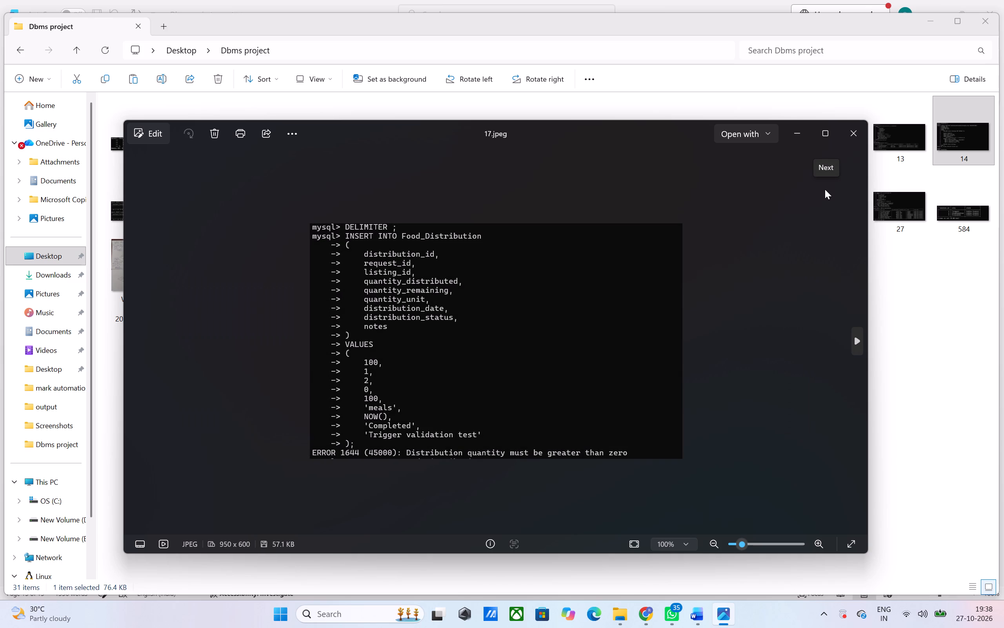
pyautogui.press('Right')
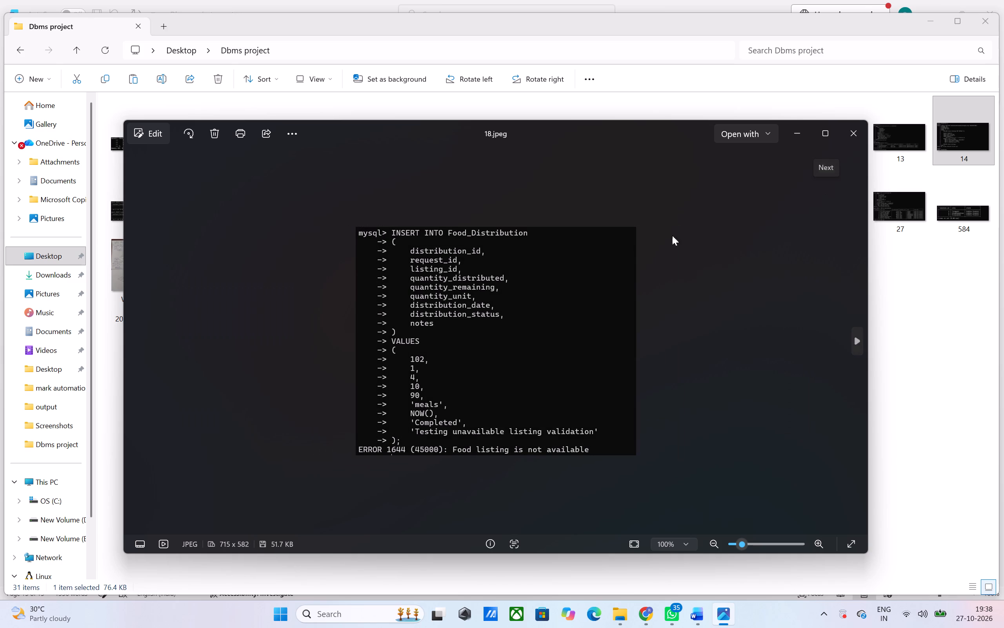
pyautogui.press('Right')
pyautogui.press('Right')
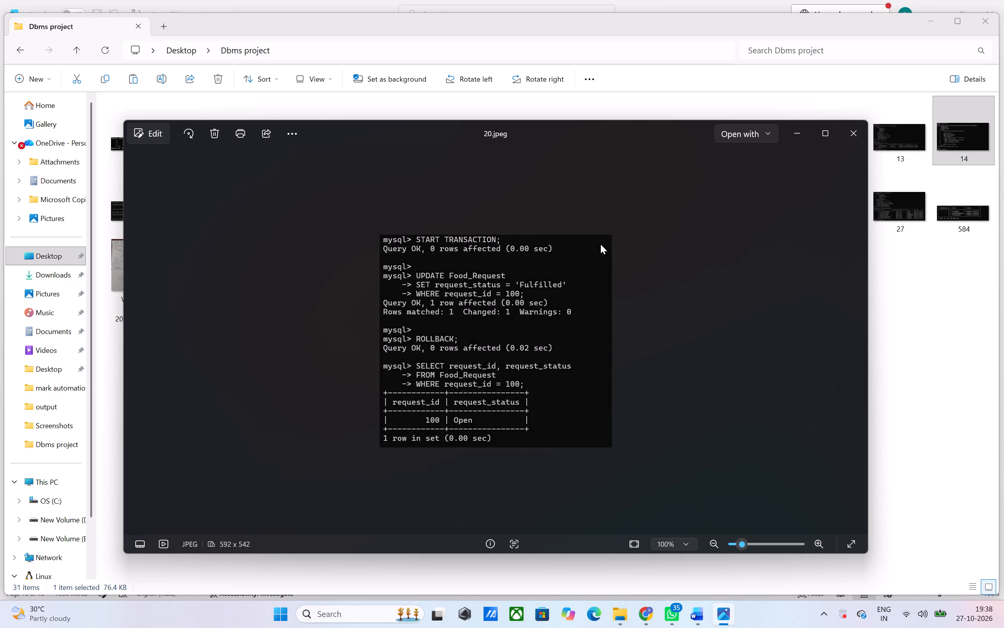
pyautogui.press('Right')
pyautogui.press('Right')
pyautogui.press('Right')
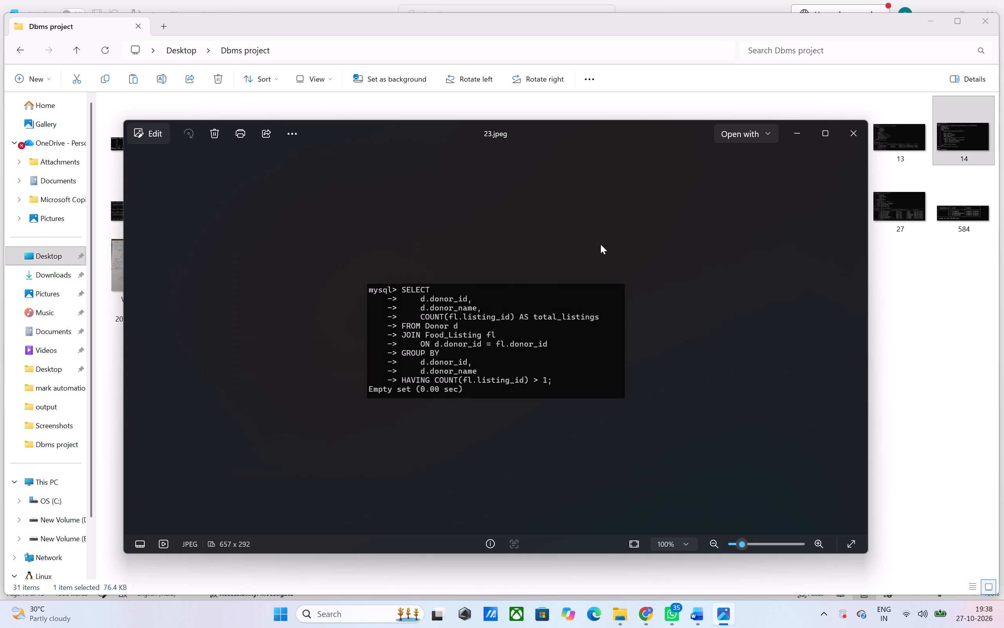
pyautogui.press('Right')
pyautogui.press('Right')
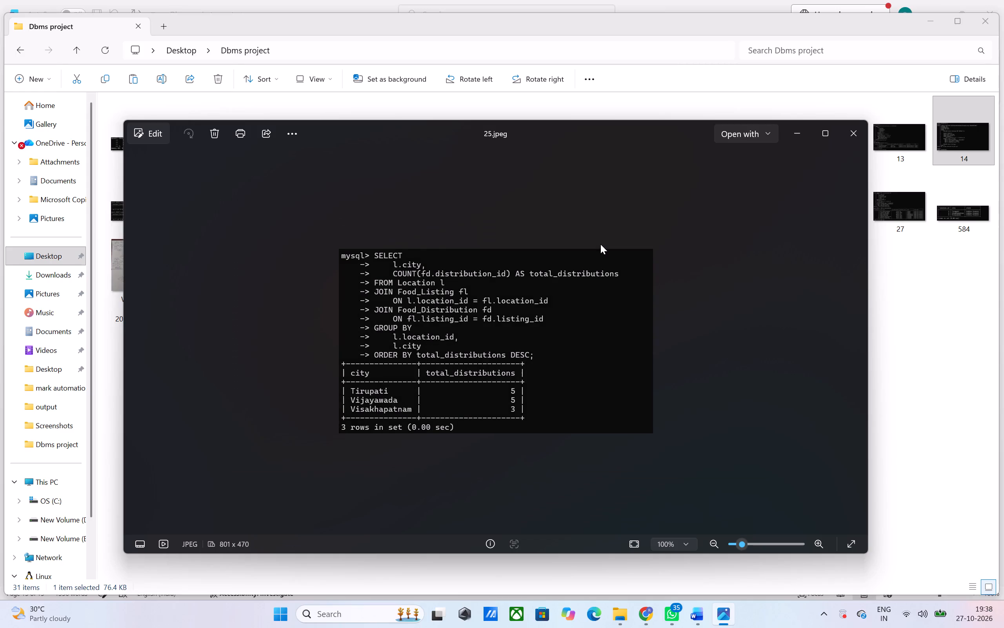
pyautogui.press('Right')
pyautogui.press('Right')
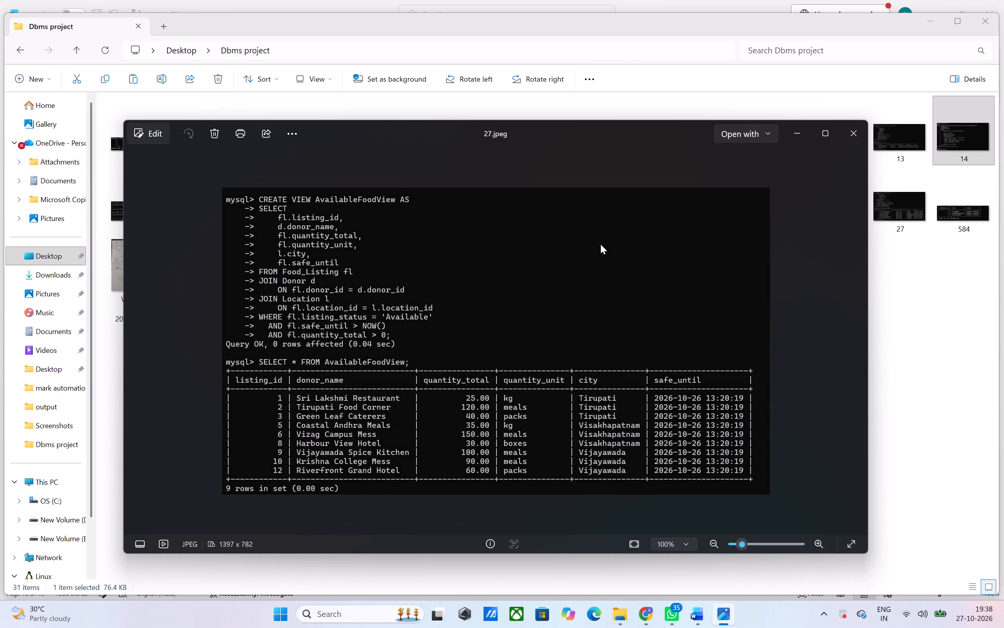
pyautogui.press('Right')
pyautogui.press('Right')
pyautogui.press('Right')
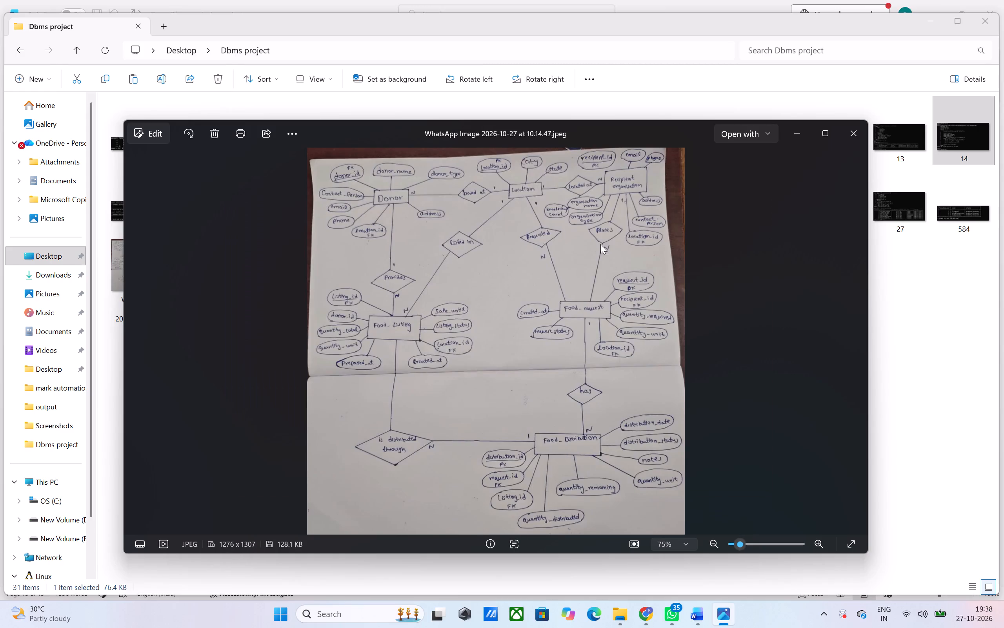
pyautogui.press('Right')
pyautogui.press('Right')
pyautogui.press('Right')
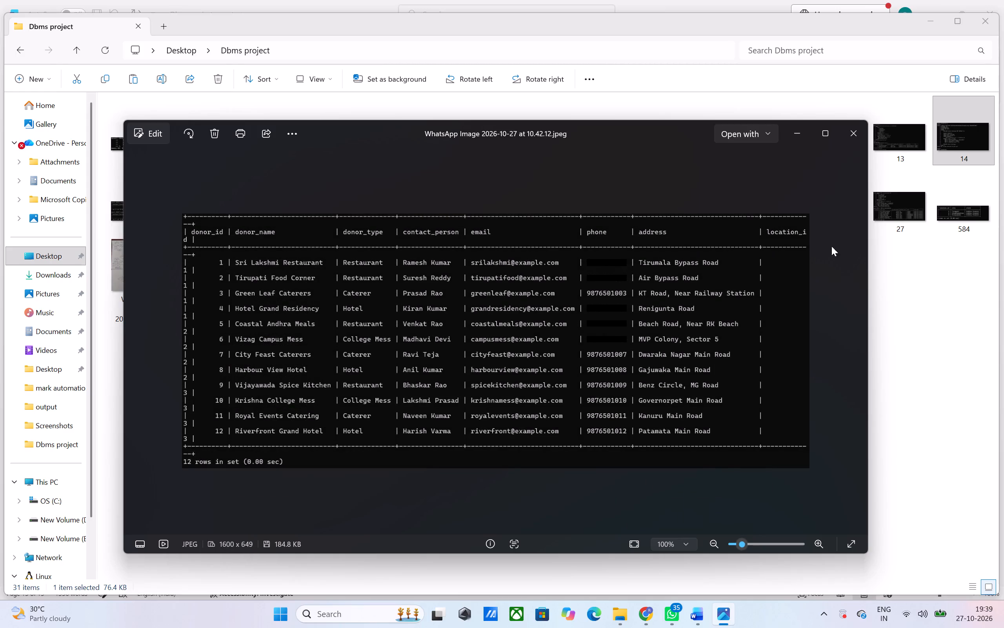
pyautogui.click(845, 136)
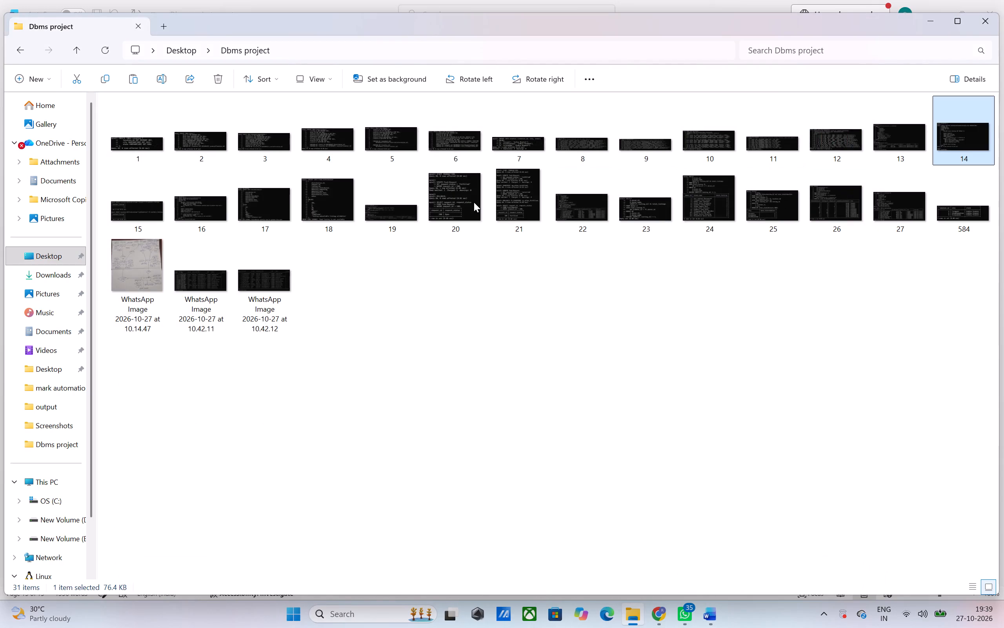
# Review the project screenshots again from image 20 onward, checking the transaction, query and view captures, and close the viewer.
pyautogui.doubleClick(473, 202)
pyautogui.press('Right')
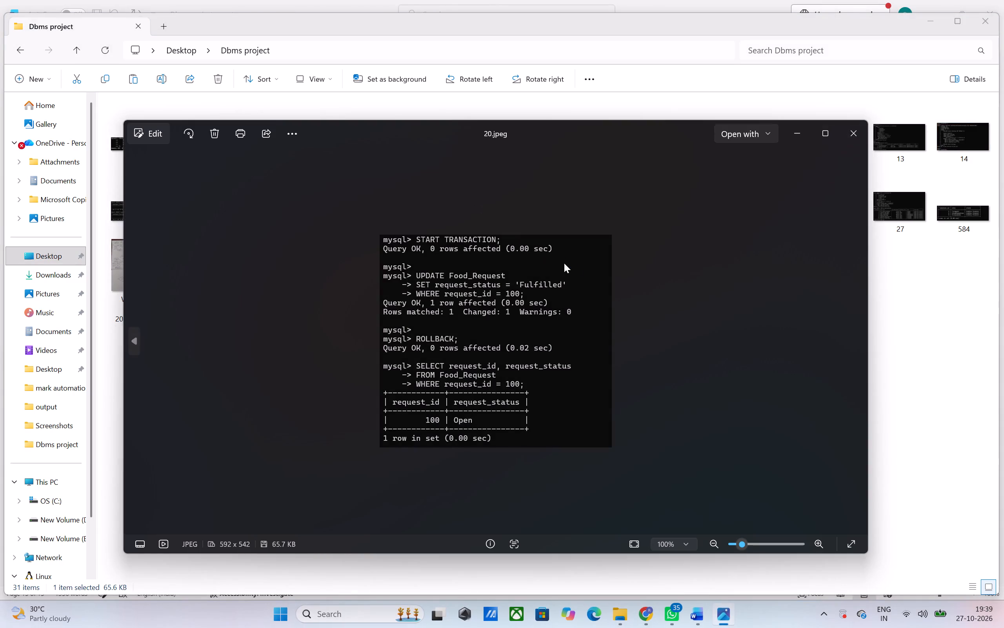
pyautogui.press('Right')
pyautogui.press('Right')
pyautogui.press('Right')
pyautogui.press('Right')
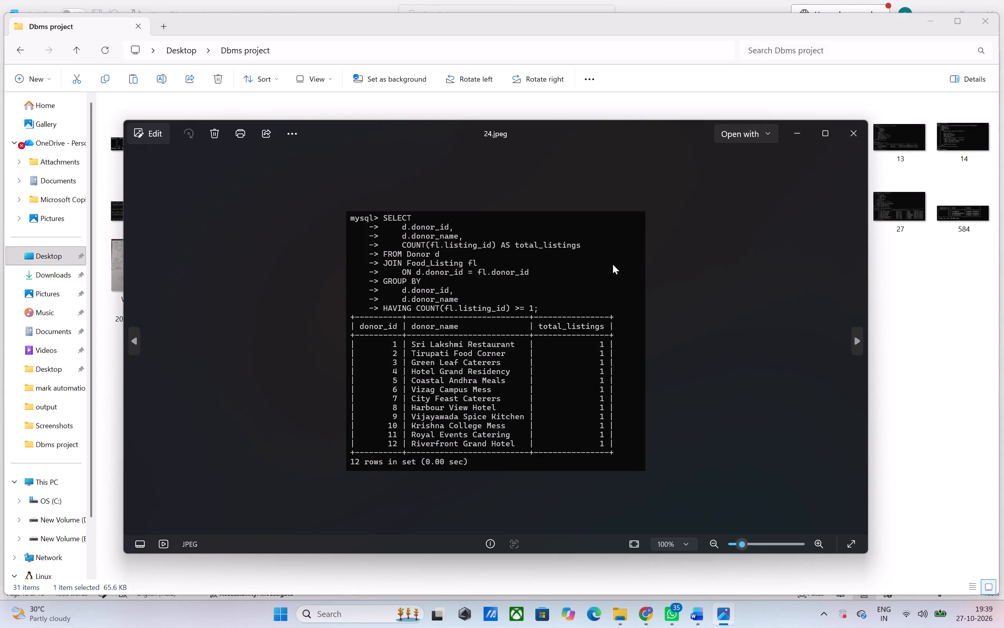
pyautogui.press('Right')
pyautogui.press('Right')
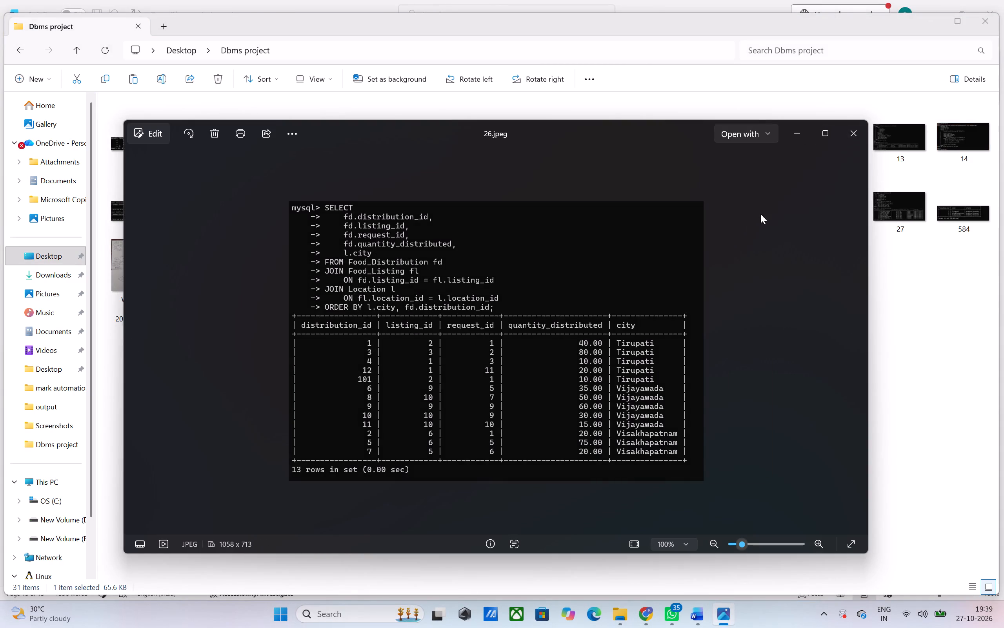
pyautogui.press('Right')
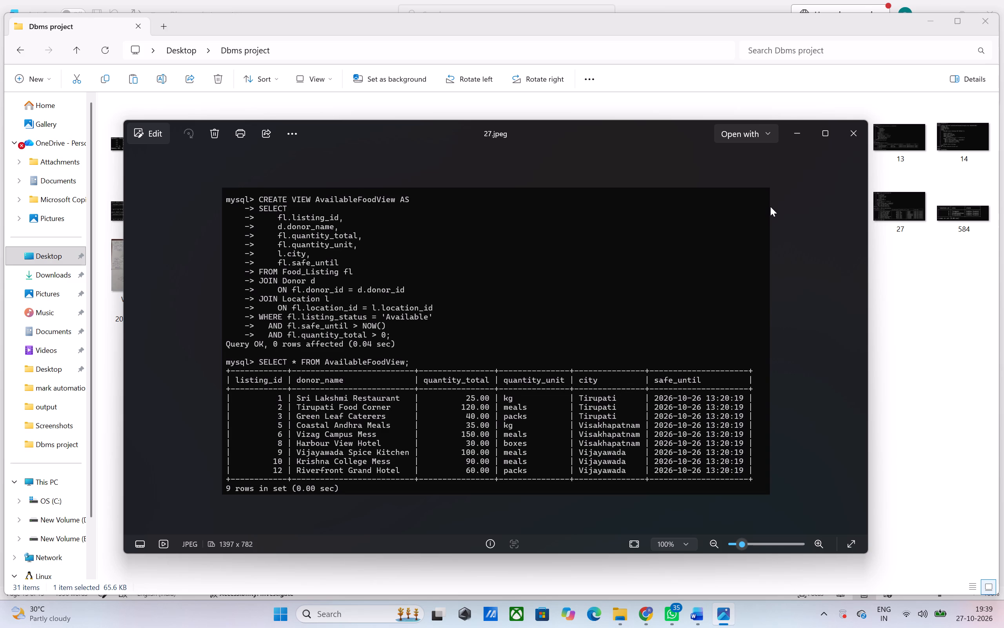
pyautogui.press('Right')
pyautogui.press('Right')
pyautogui.press('Left')
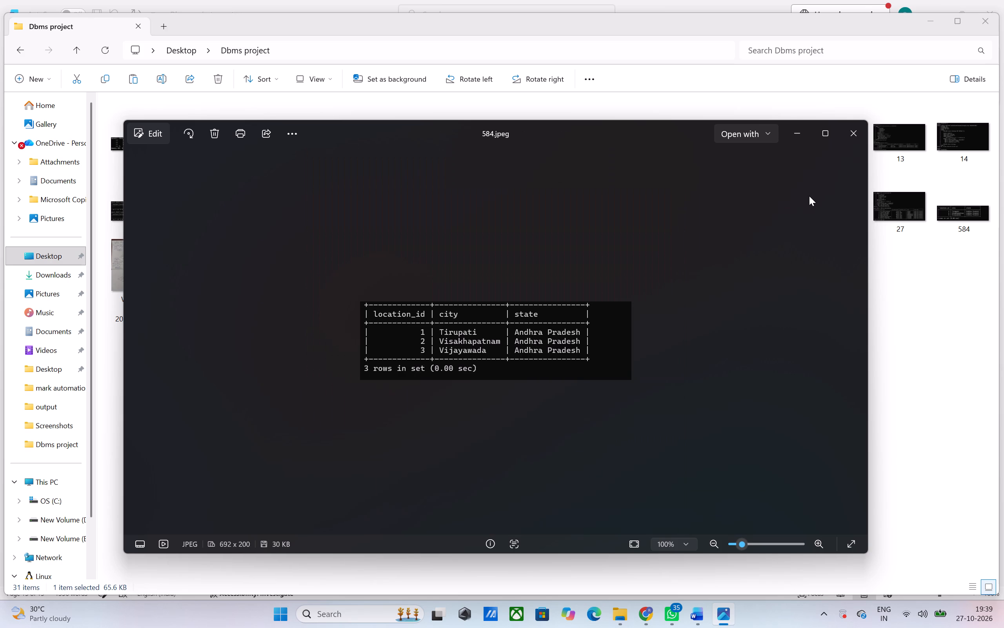
pyautogui.press('Left')
pyautogui.click(856, 137)
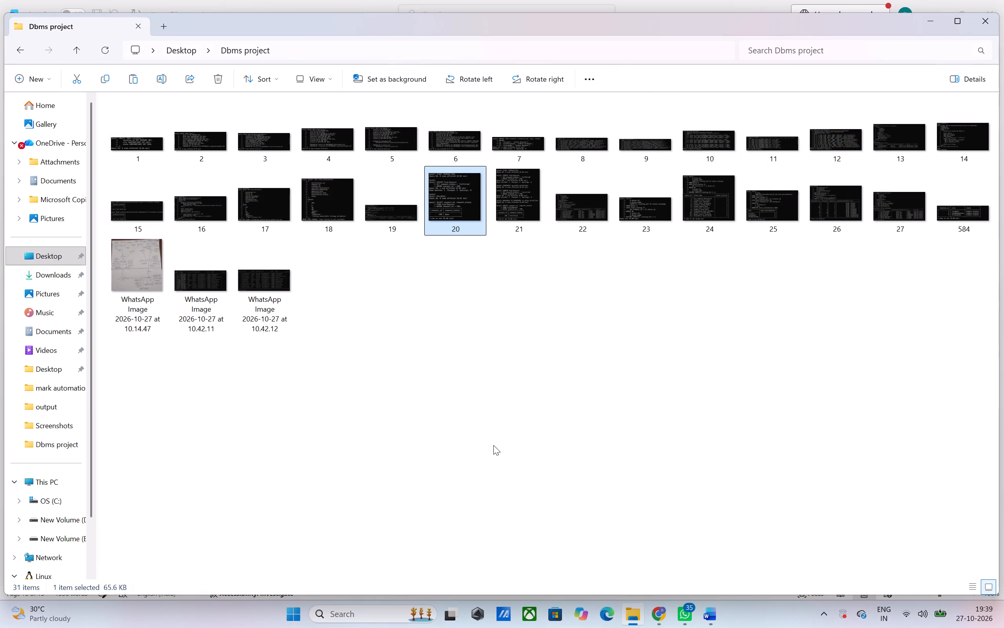
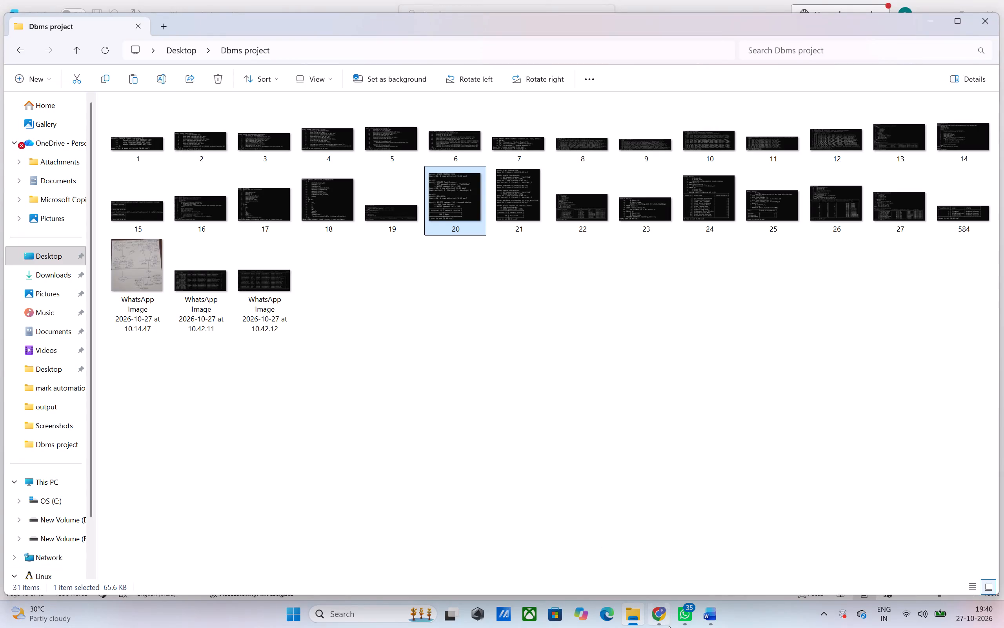
# Switch back to the Word report and check the FindAvailableFood screenshot and the blank page that follows it.
pyautogui.click(716, 621)
pyautogui.scroll(3, 546, 207)
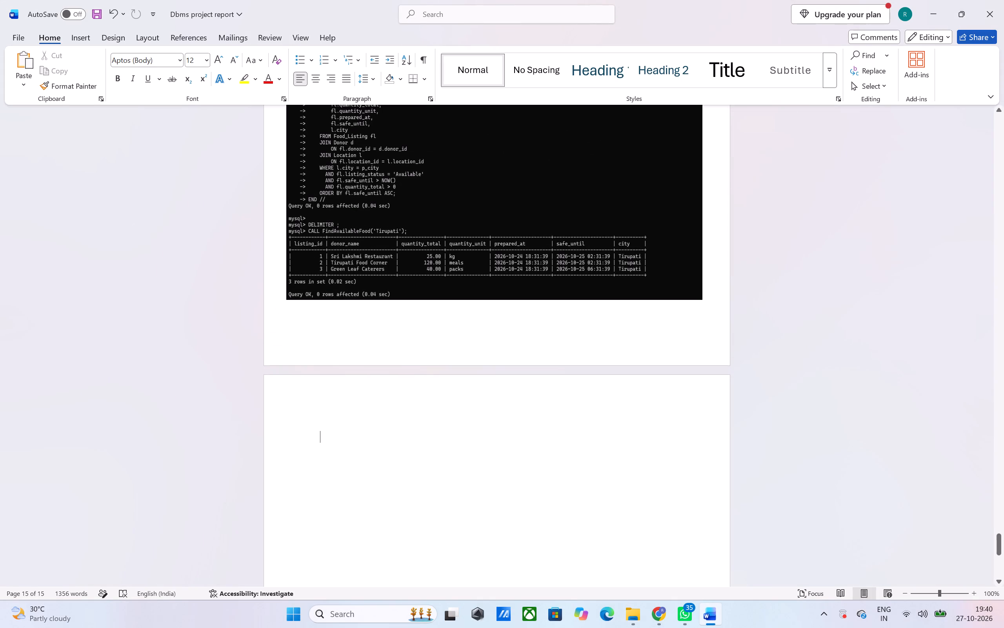
pyautogui.scroll(4, 507, 347)
pyautogui.scroll(-6, 507, 347)
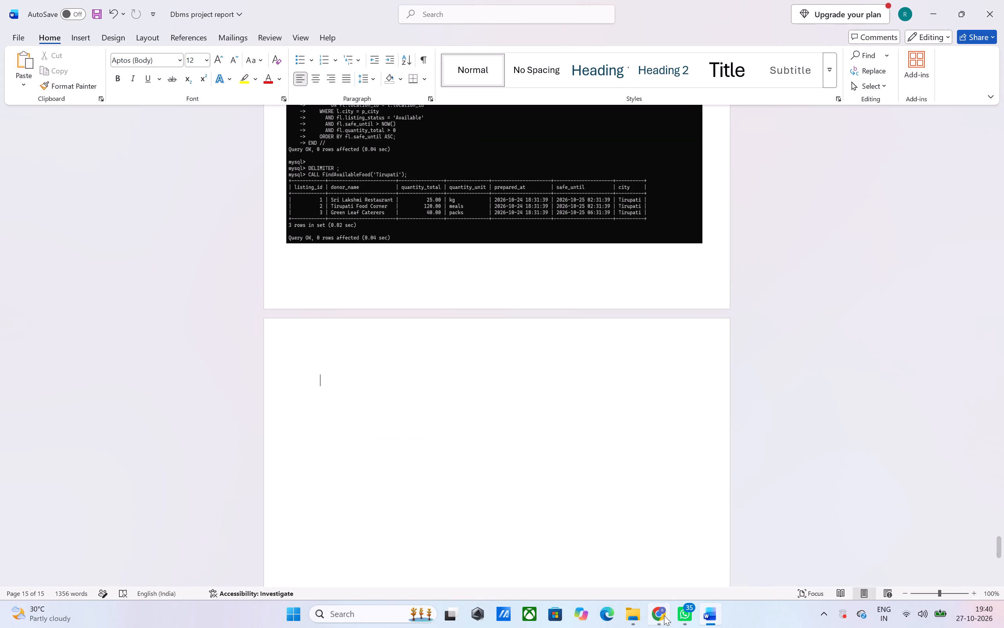
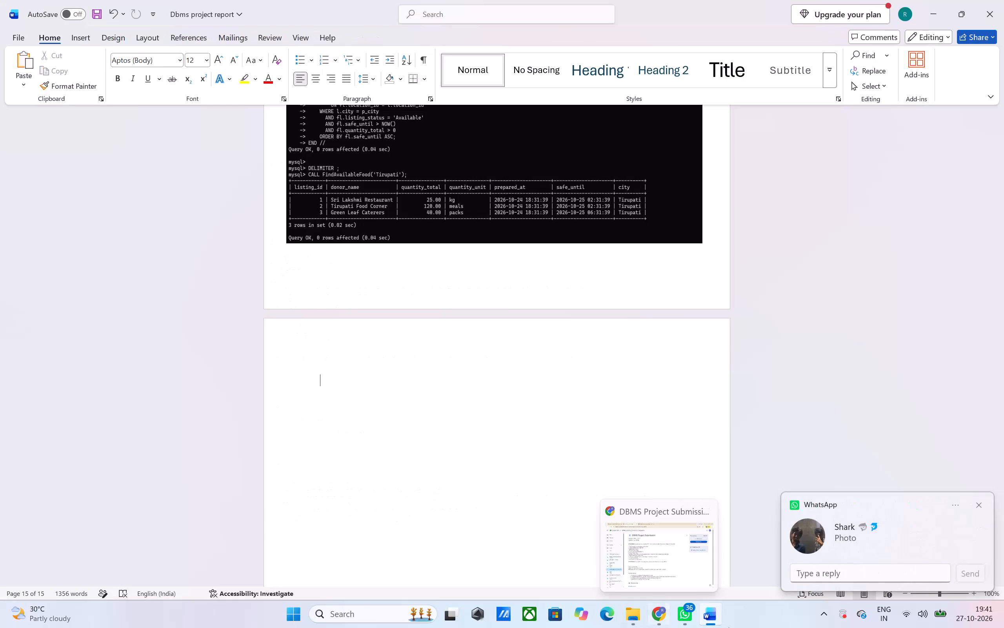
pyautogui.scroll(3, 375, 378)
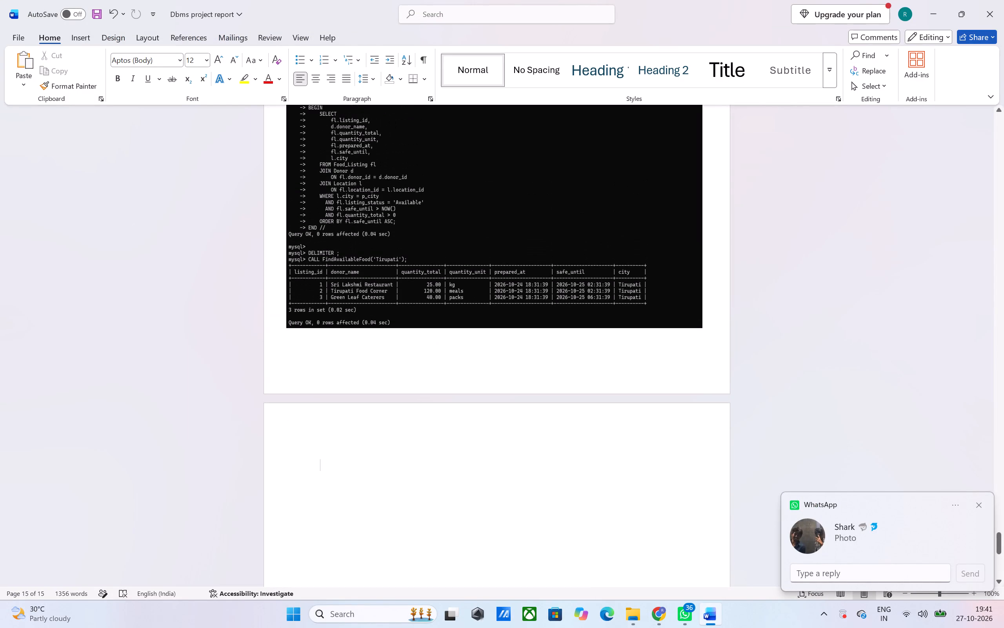
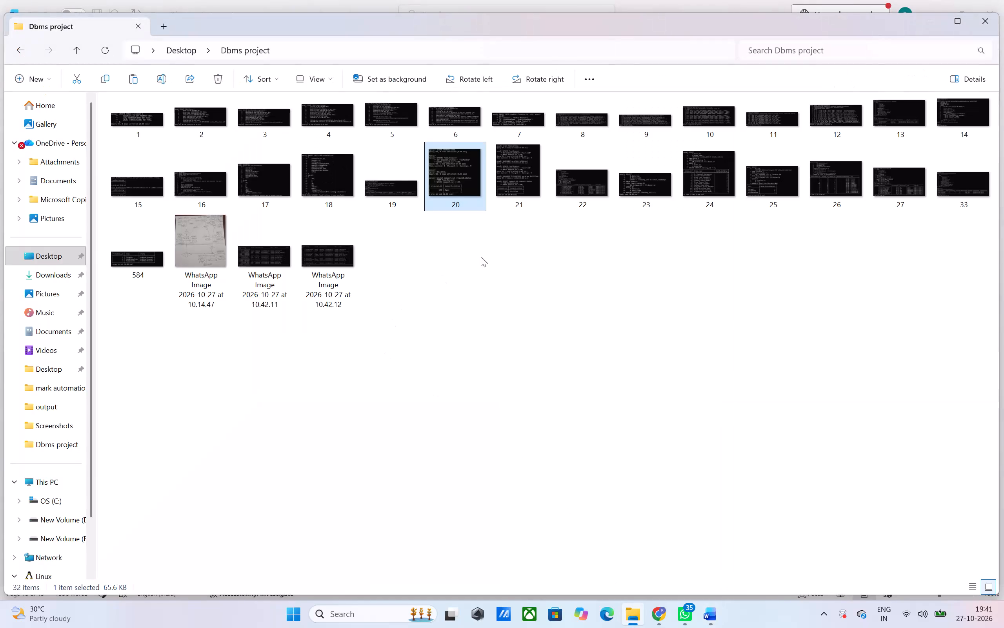
# Copy image 33 from the Dbms project folder and paste it into the report below the FindAvailableFood procedure screenshot.
pyautogui.click(517, 247)
pyautogui.click(955, 192)
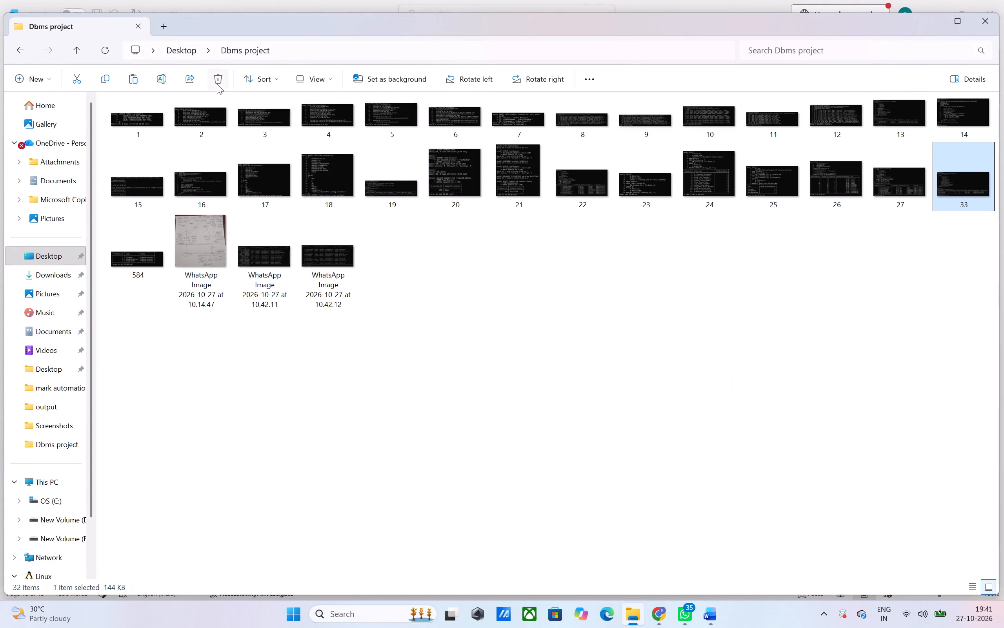
pyautogui.click(98, 79)
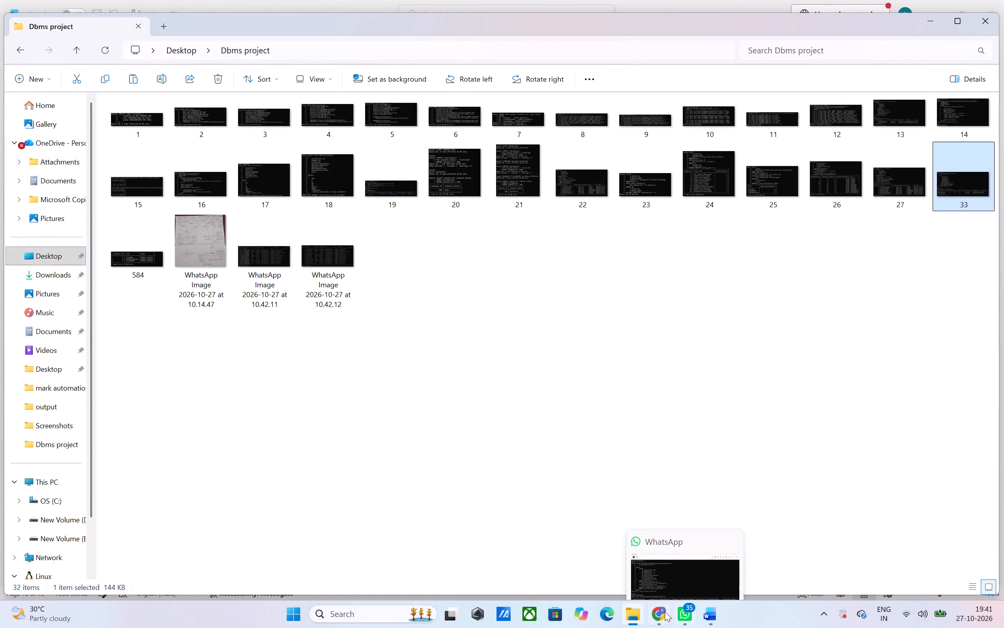
pyautogui.click(665, 612)
pyautogui.click(706, 618)
pyautogui.hotkey('ctrl', 'v')
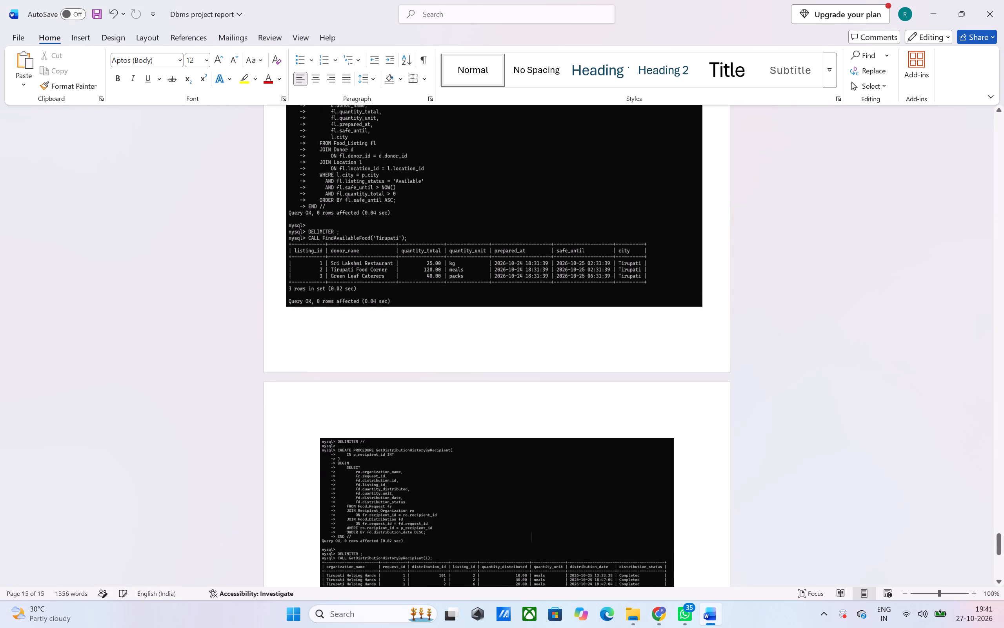
# Make the GetDistributionHistoryByRecipient screenshot taller and set its text wrapping to Top and Bottom with a fixed position on the page.
pyautogui.scroll(-4, 487, 440)
pyautogui.click(436, 381)
pyautogui.moveTo(497, 459); pyautogui.dragTo(499, 484)
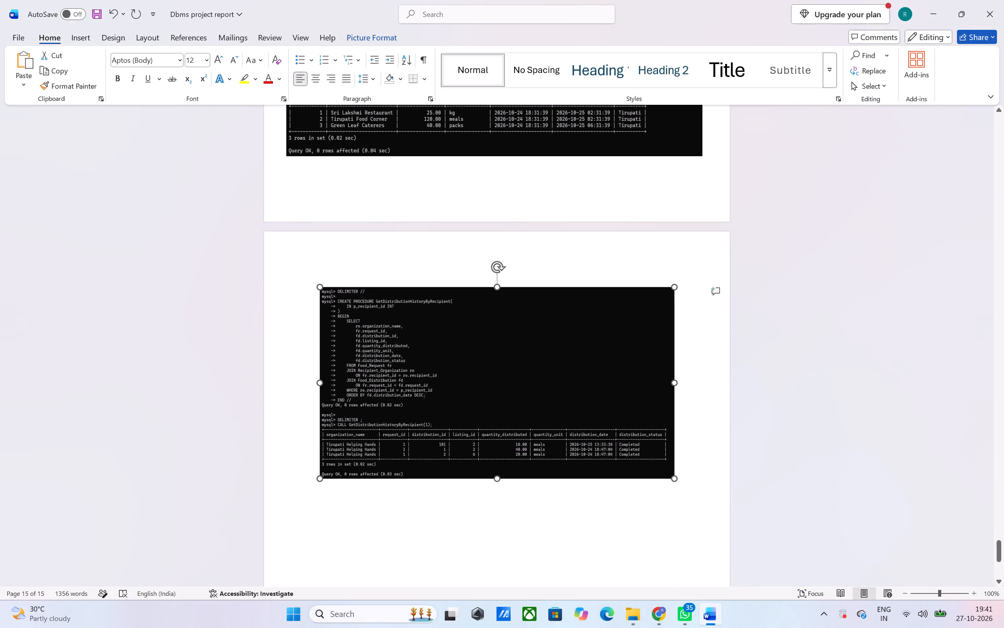
pyautogui.moveTo(499, 484); pyautogui.dragTo(501, 502)
pyautogui.click(689, 291)
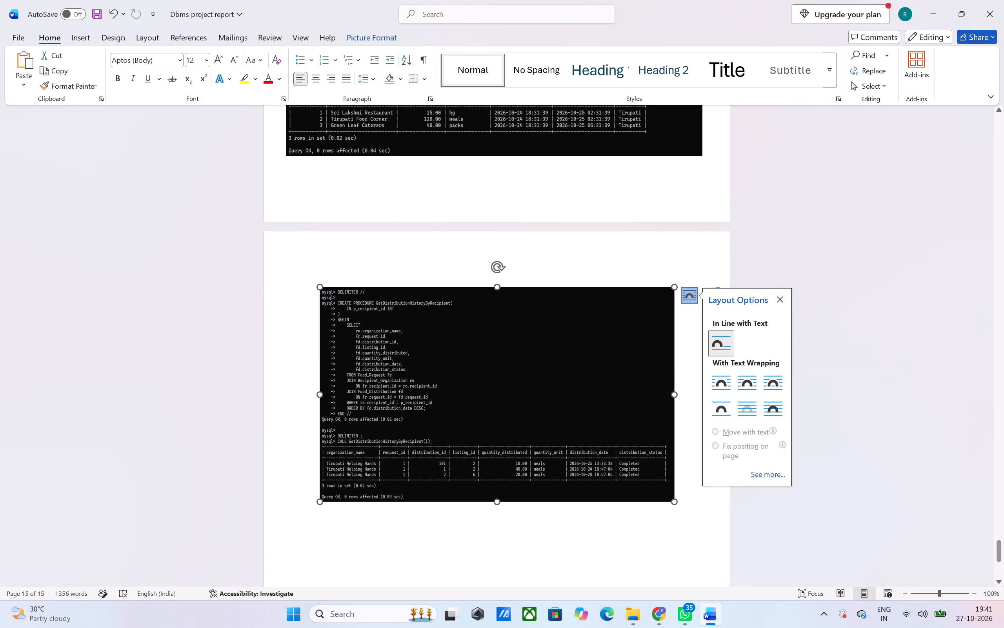
pyautogui.click(723, 412)
pyautogui.click(713, 445)
pyautogui.click(655, 417)
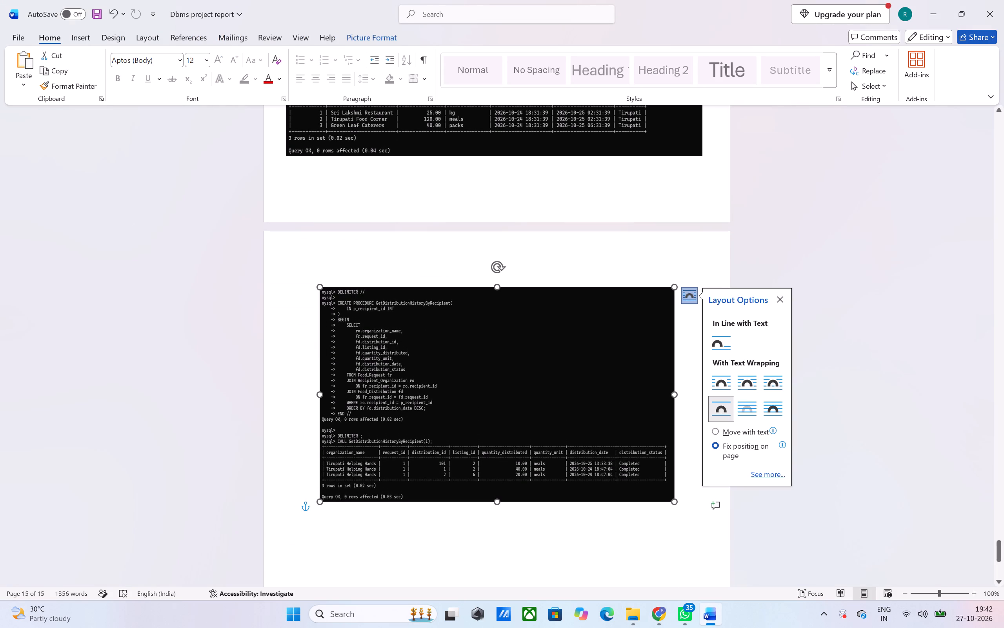
# Widen the GetDistributionHistoryByRecipient screenshot on both sides to about the width of the previous screenshot, and extend its height slightly.
pyautogui.moveTo(674, 393); pyautogui.dragTo(700, 393)
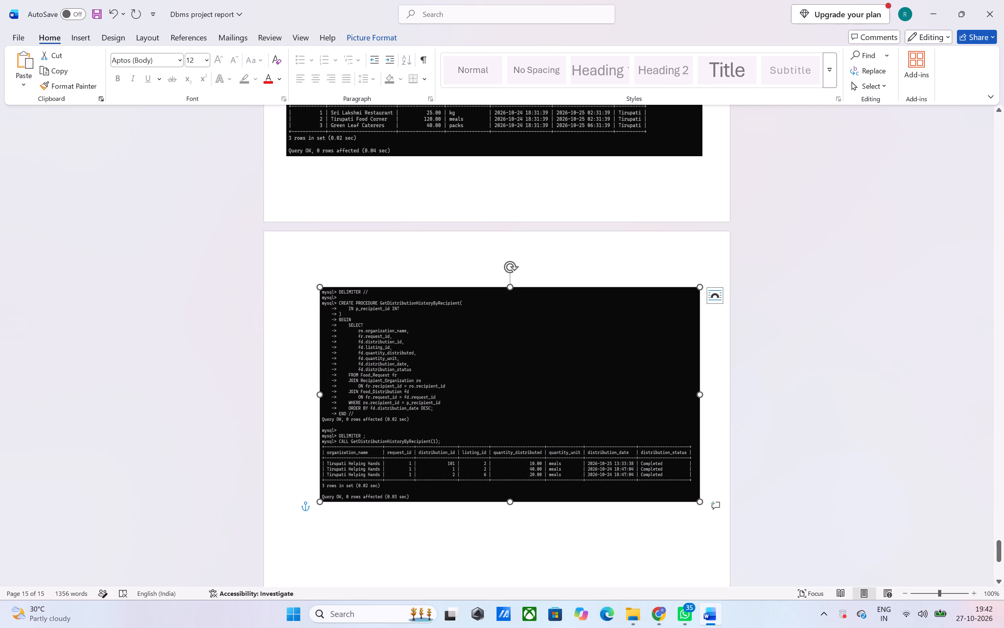
pyautogui.moveTo(320, 392); pyautogui.dragTo(287, 389)
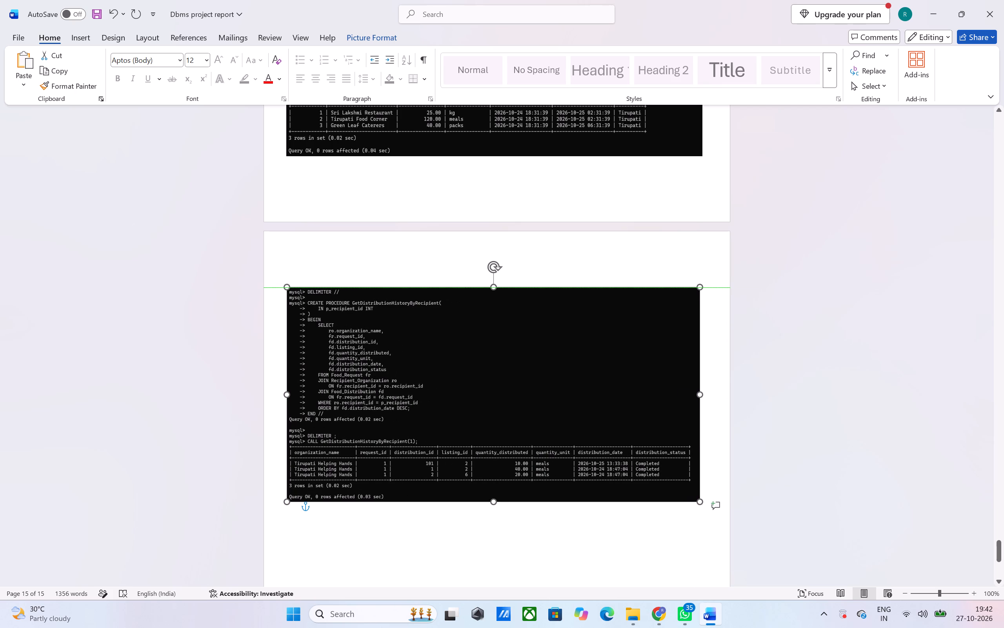
pyautogui.moveTo(287, 389); pyautogui.dragTo(284, 389)
pyautogui.moveTo(495, 285); pyautogui.dragTo(494, 280)
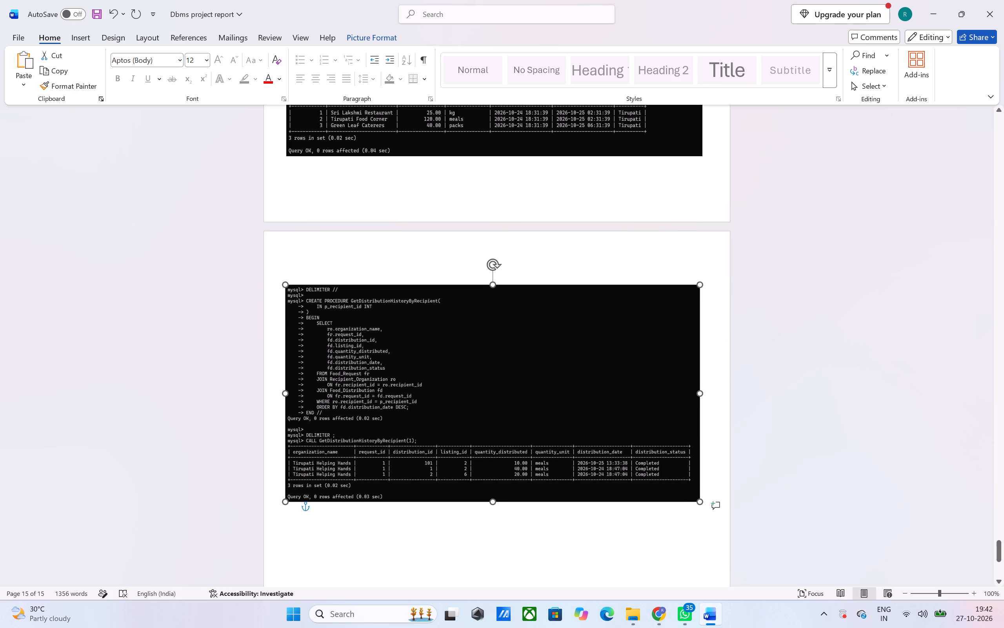
pyautogui.moveTo(494, 280); pyautogui.dragTo(498, 277)
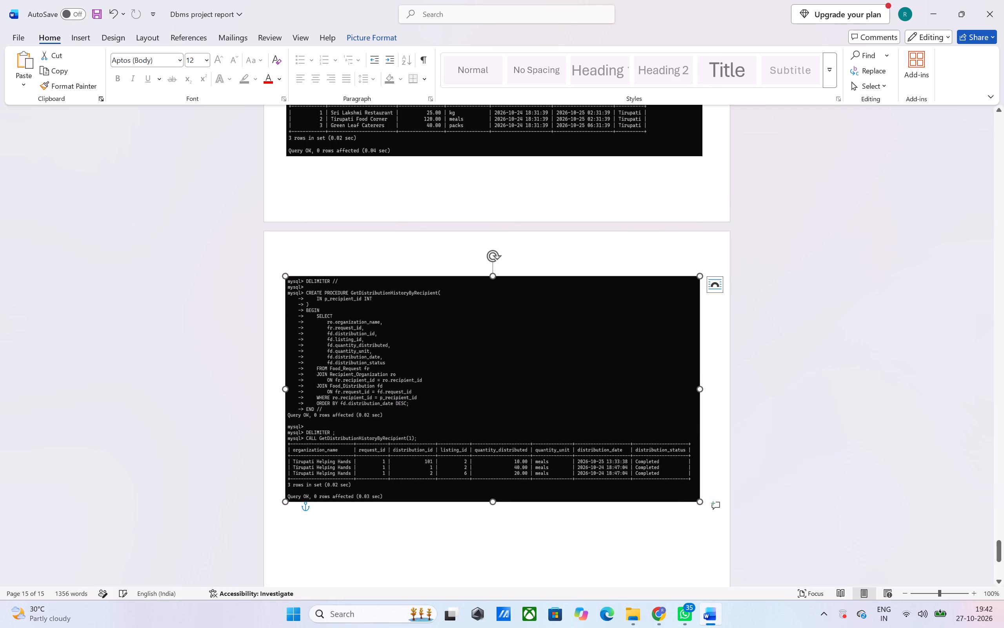
pyautogui.moveTo(493, 503); pyautogui.dragTo(495, 501)
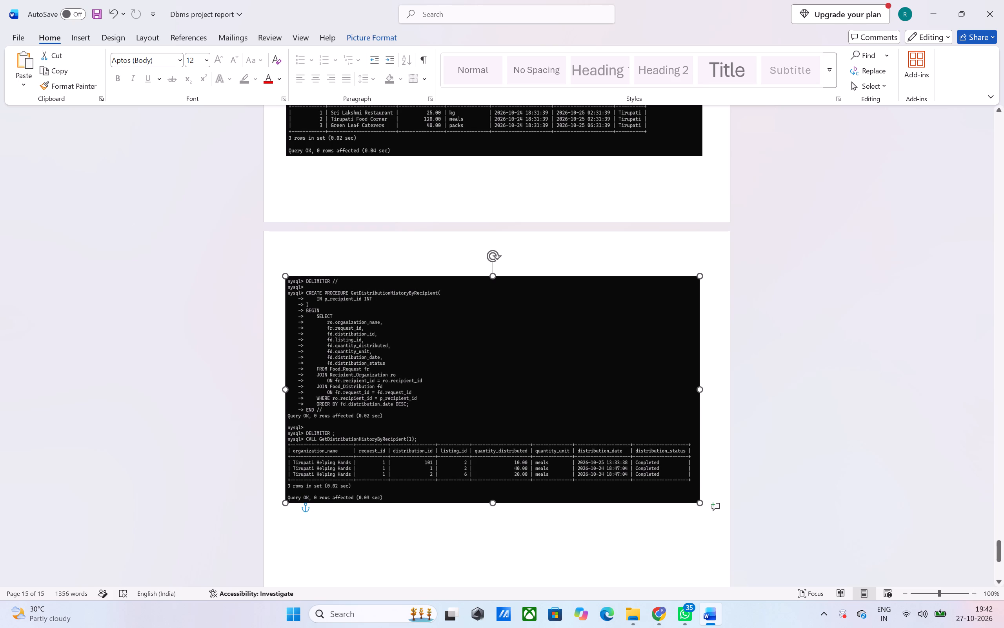
pyautogui.moveTo(495, 501); pyautogui.dragTo(497, 504)
# Add the subheading "2. User Defined Functions" below the GetDistributionHistoryByRecipient screenshot.
pyautogui.scroll(-5, 404, 363)
pyautogui.click(394, 400)
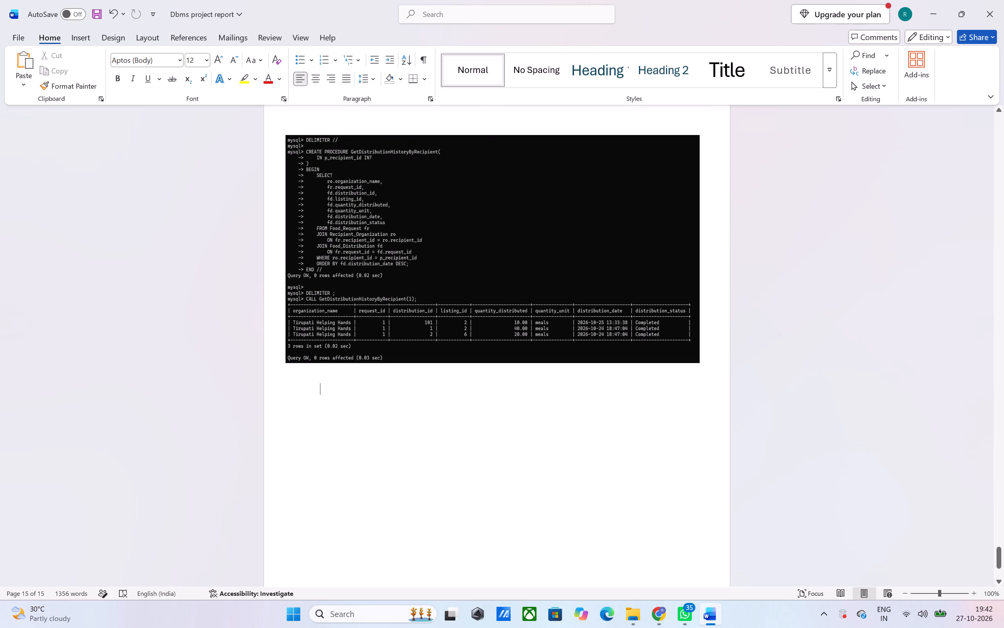
pyautogui.scroll(7, 365, 357)
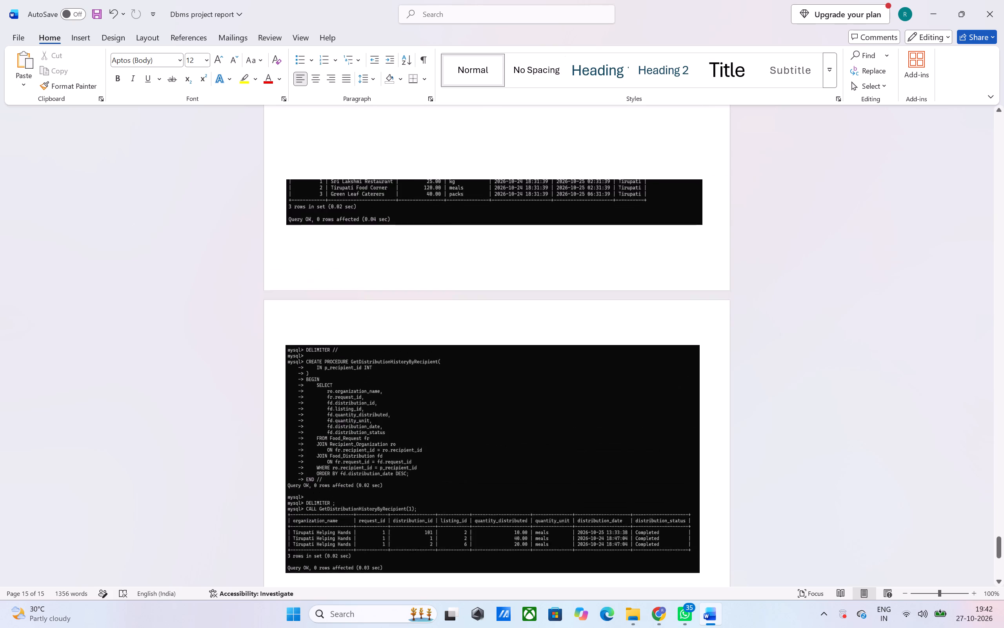
pyautogui.scroll(9, 365, 357)
pyautogui.scroll(-16, 365, 356)
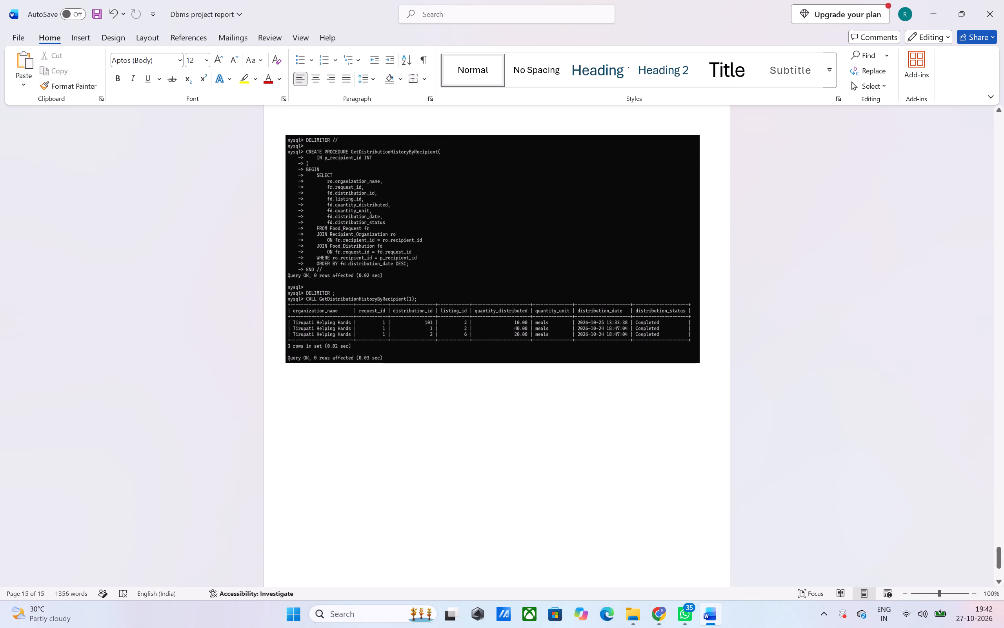
pyautogui.doubleClick(319, 403)
pyautogui.click(316, 403)
pyautogui.write('2.')
pyautogui.press('space')
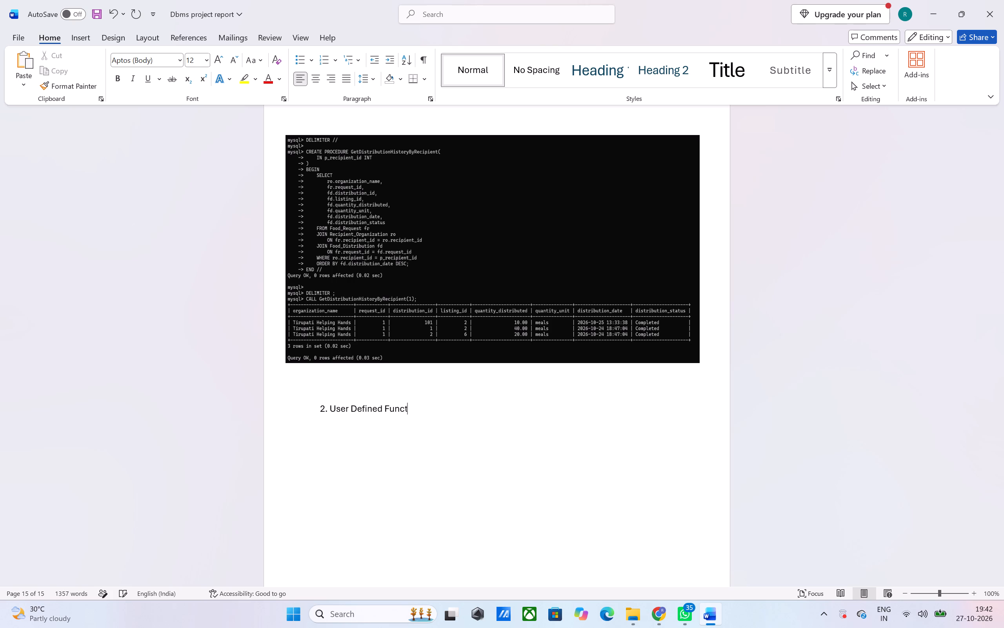
# Check the Database Programming requirements in the Chrome project instructions PDF, and examine images 14 and 15 in the Dbms project folder.
pyautogui.click(667, 615)
pyautogui.click(400, 20)
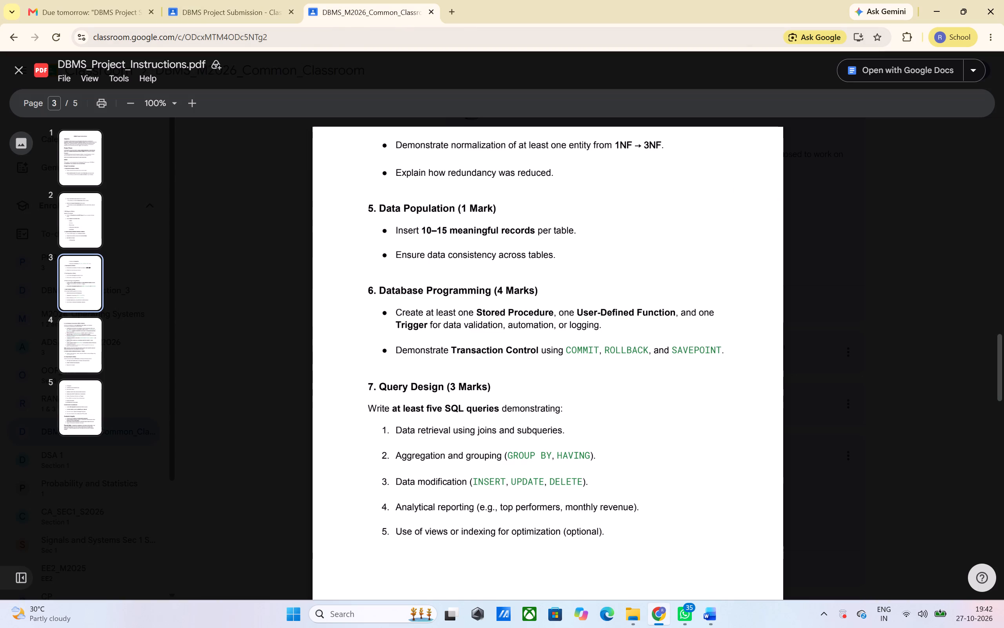
pyautogui.scroll(6, 459, 339)
pyautogui.scroll(-5, 459, 339)
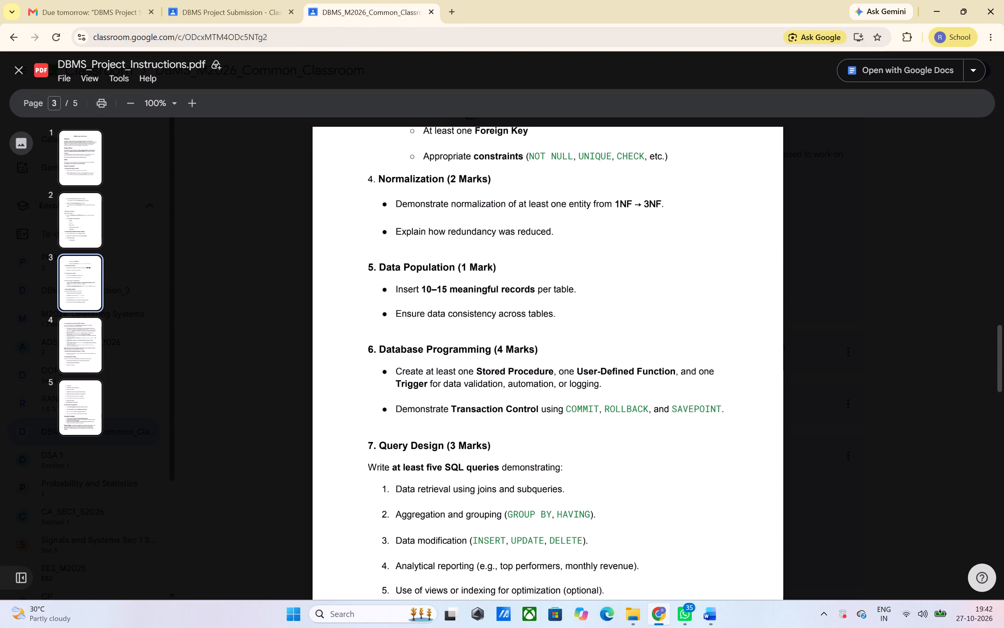
pyautogui.click(720, 616)
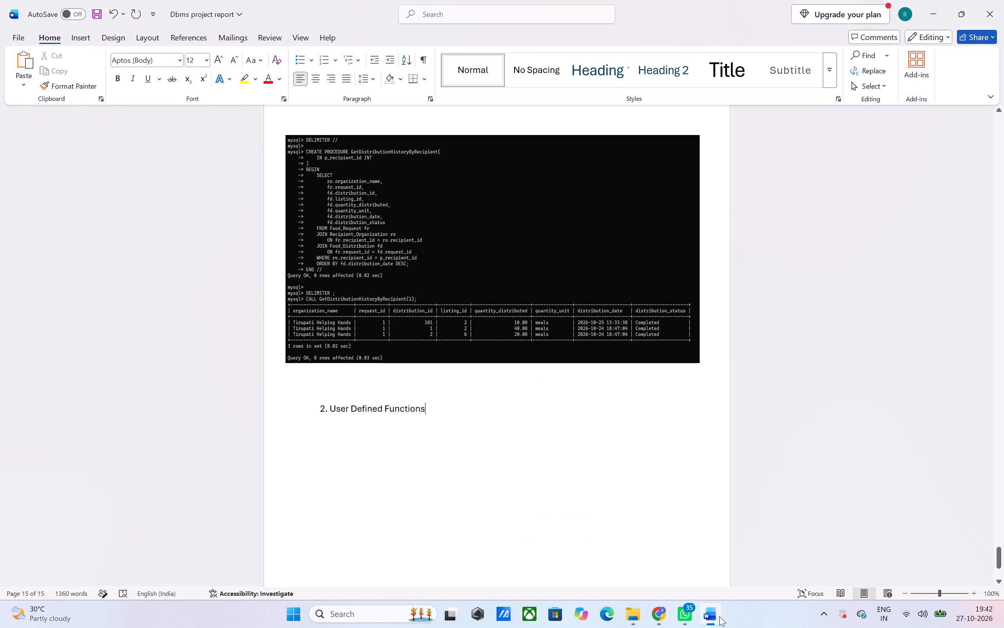
pyautogui.click(631, 608)
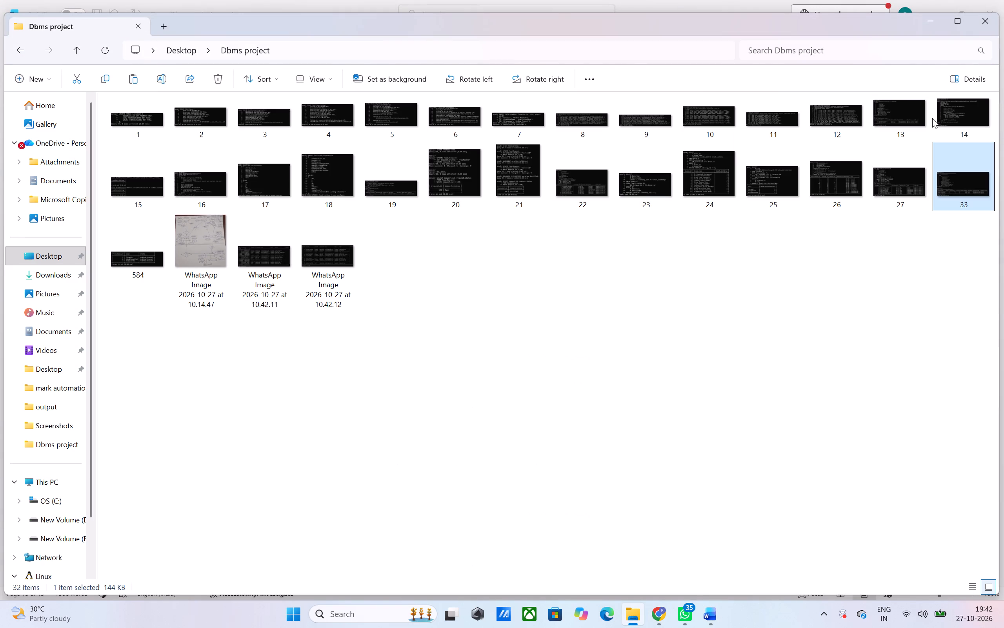
pyautogui.click(938, 117)
pyautogui.doubleClick(940, 123)
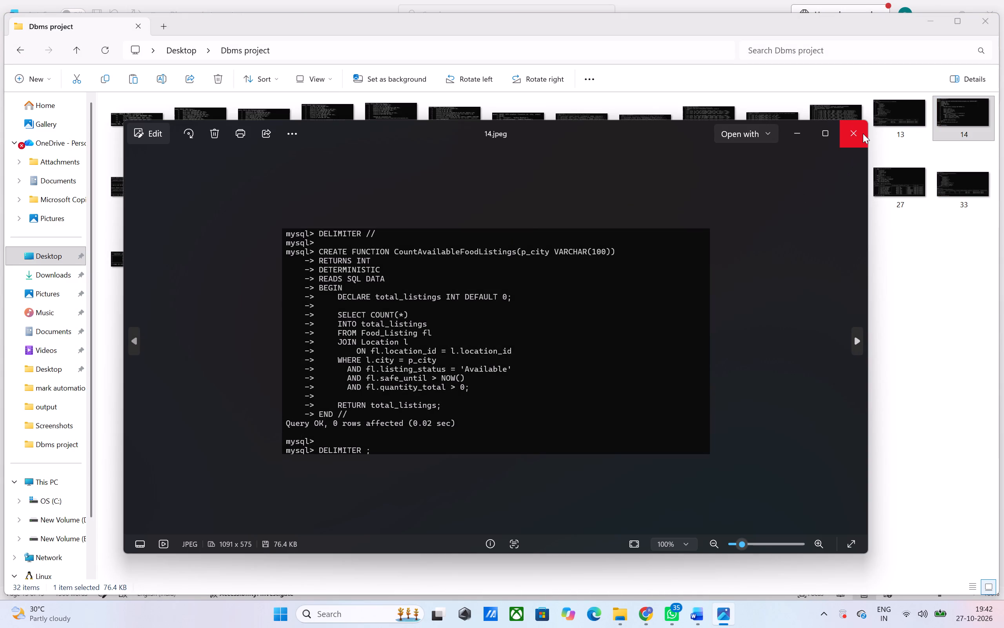
pyautogui.click(863, 133)
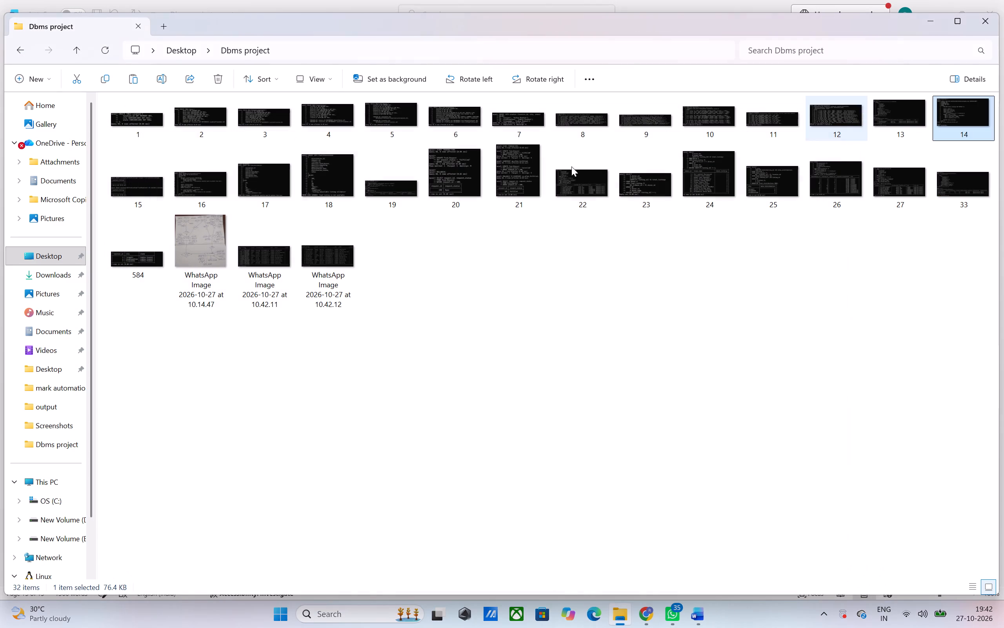
pyautogui.doubleClick(125, 191)
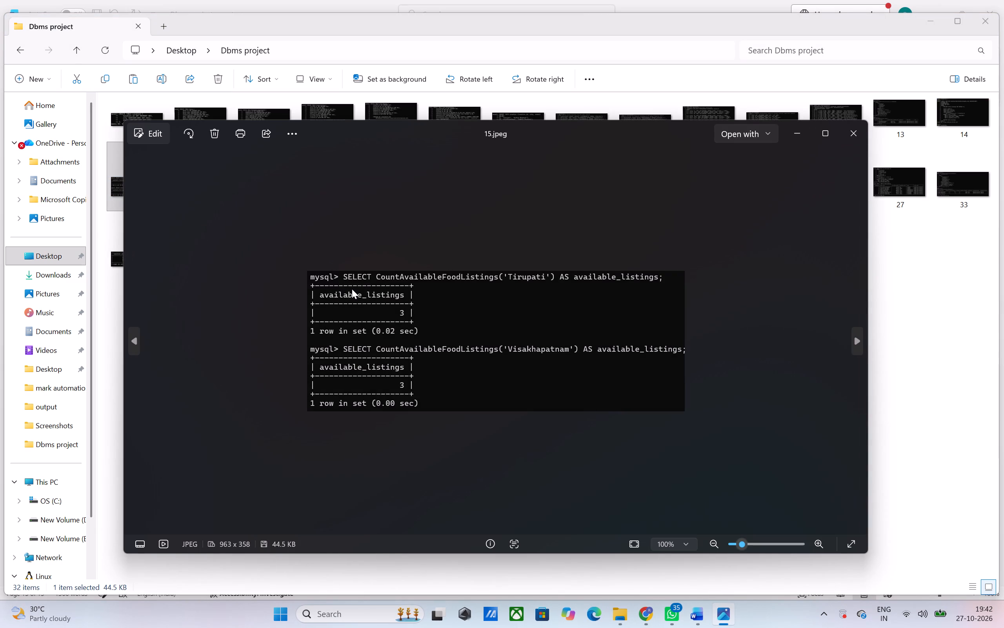
pyautogui.click(859, 141)
# Copy image 14 from the Dbms project folder and paste it into the report below the "2. User Defined Functions" subheading.
pyautogui.doubleClick(975, 111)
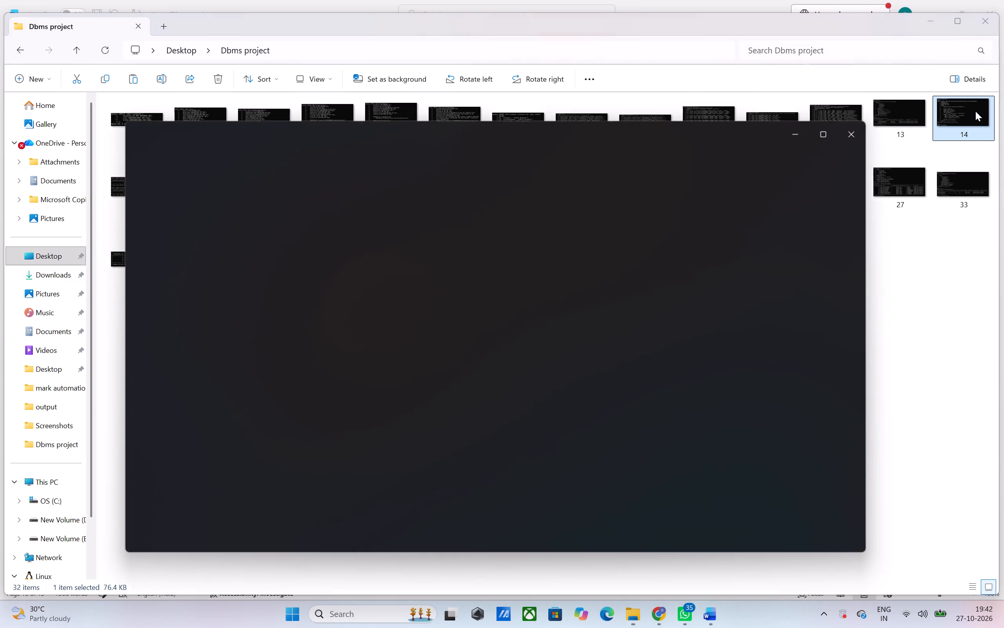
pyautogui.click(848, 134)
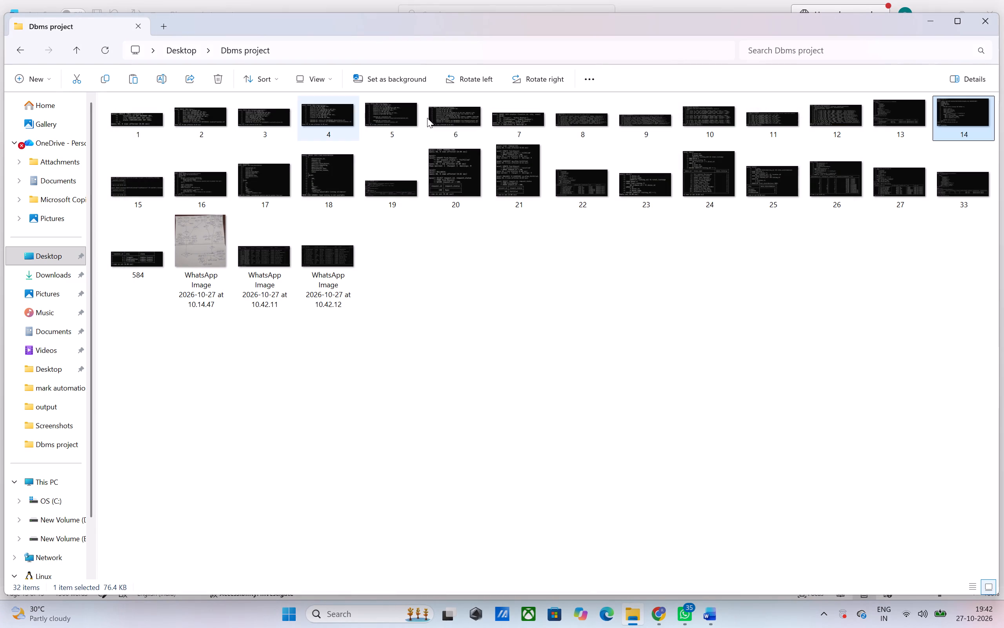
pyautogui.click(105, 77)
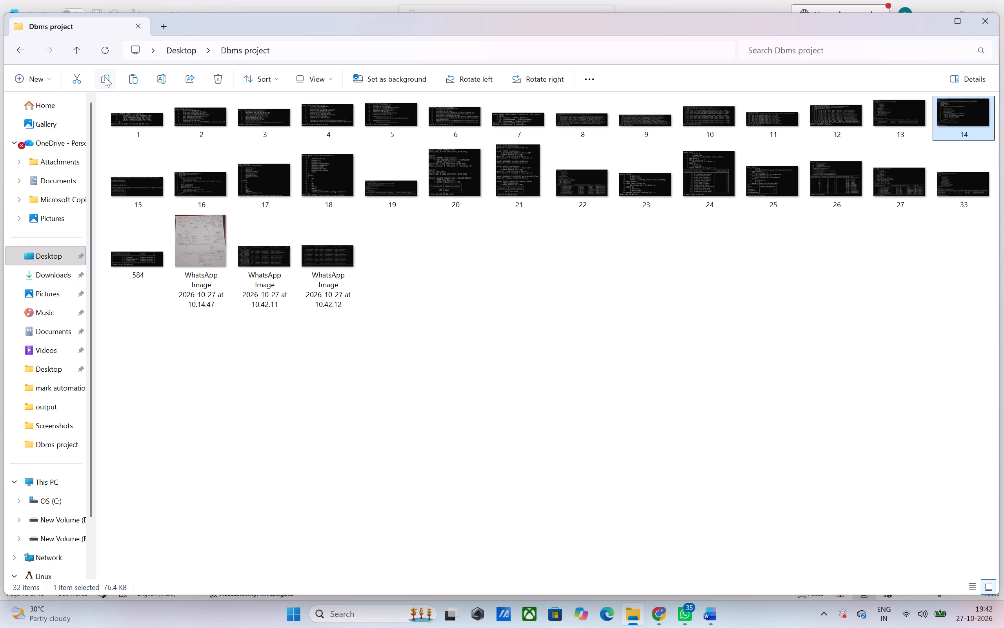
pyautogui.click(702, 606)
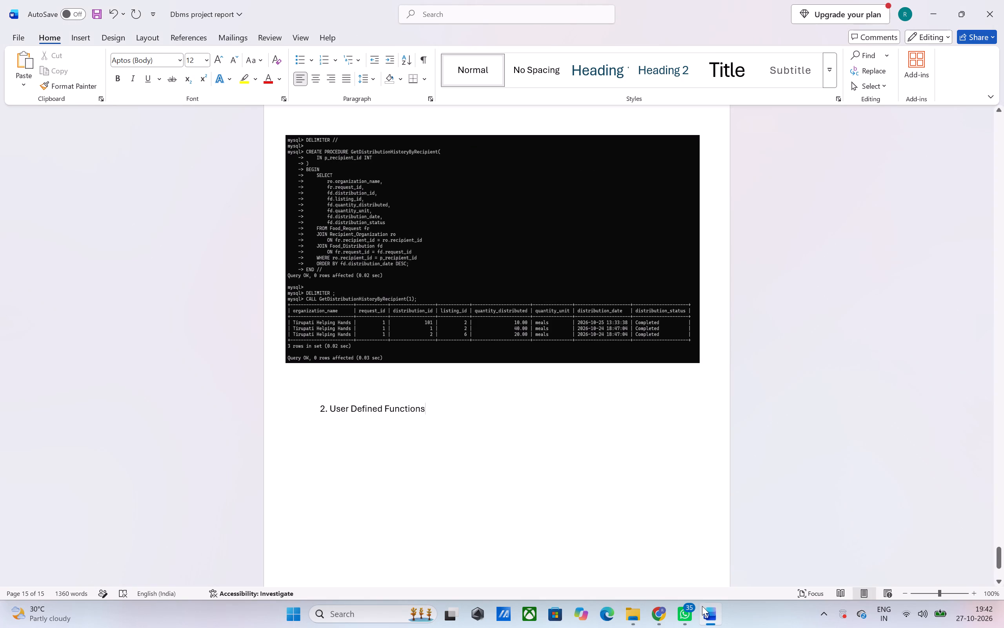
pyautogui.scroll(6, 724, 617)
pyautogui.scroll(7, 390, 518)
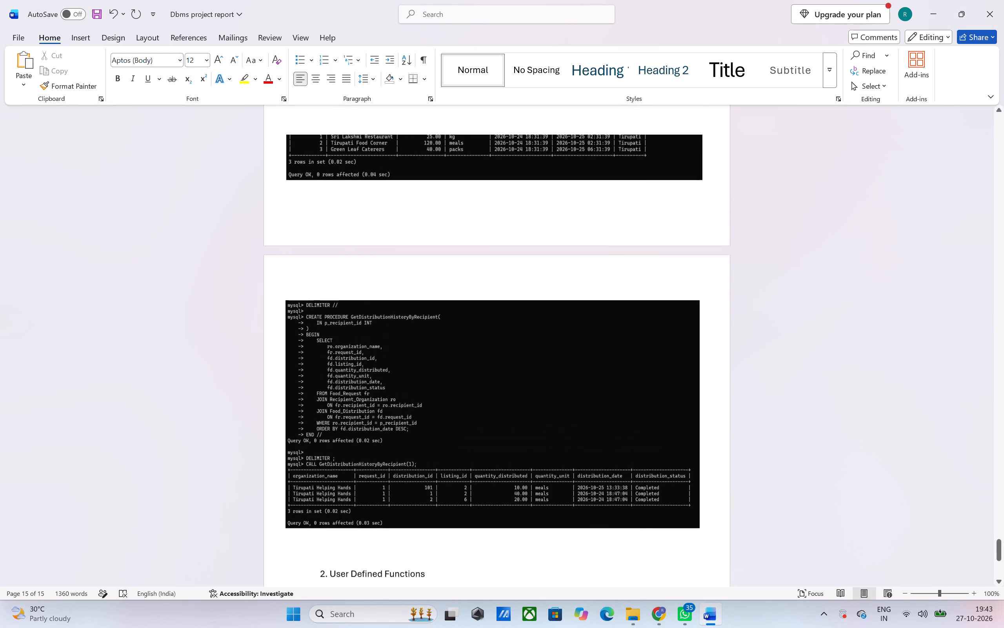
pyautogui.scroll(8, 390, 462)
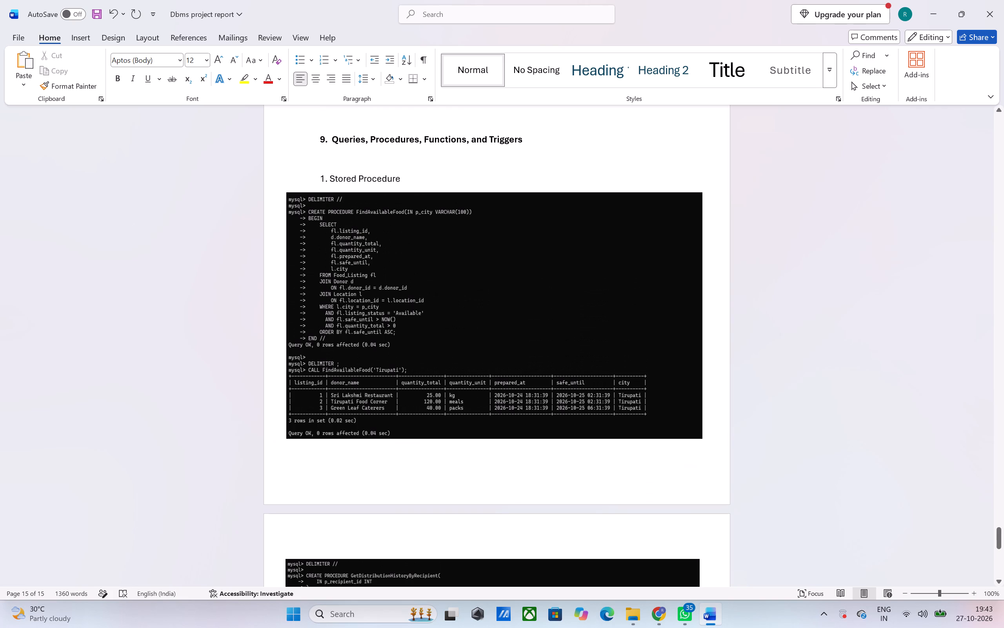
pyautogui.scroll(-19, 390, 462)
pyautogui.doubleClick(327, 344)
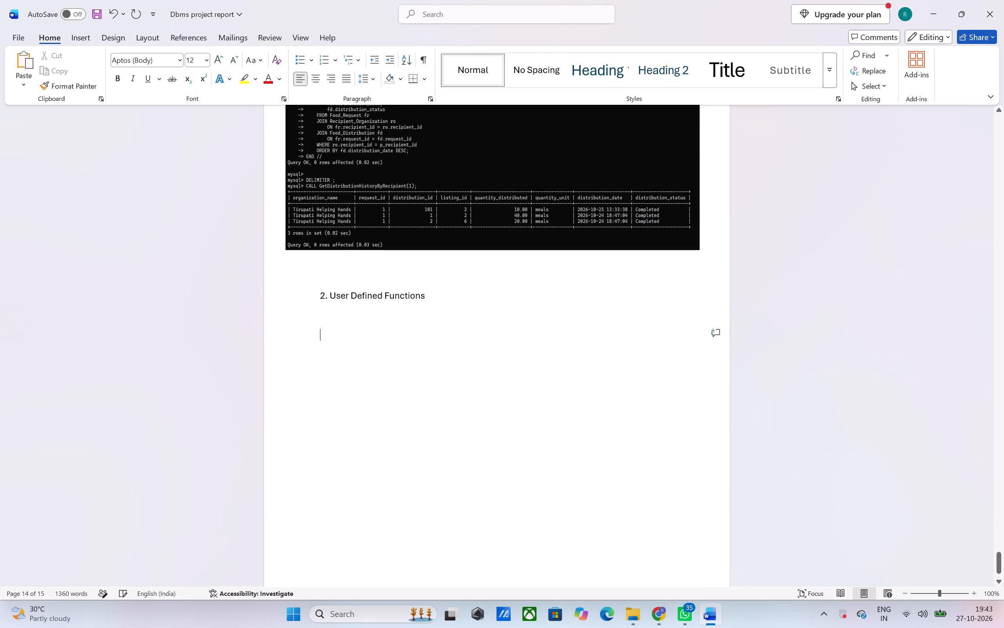
pyautogui.click(327, 344)
pyautogui.hotkey('ctrl', 'v')
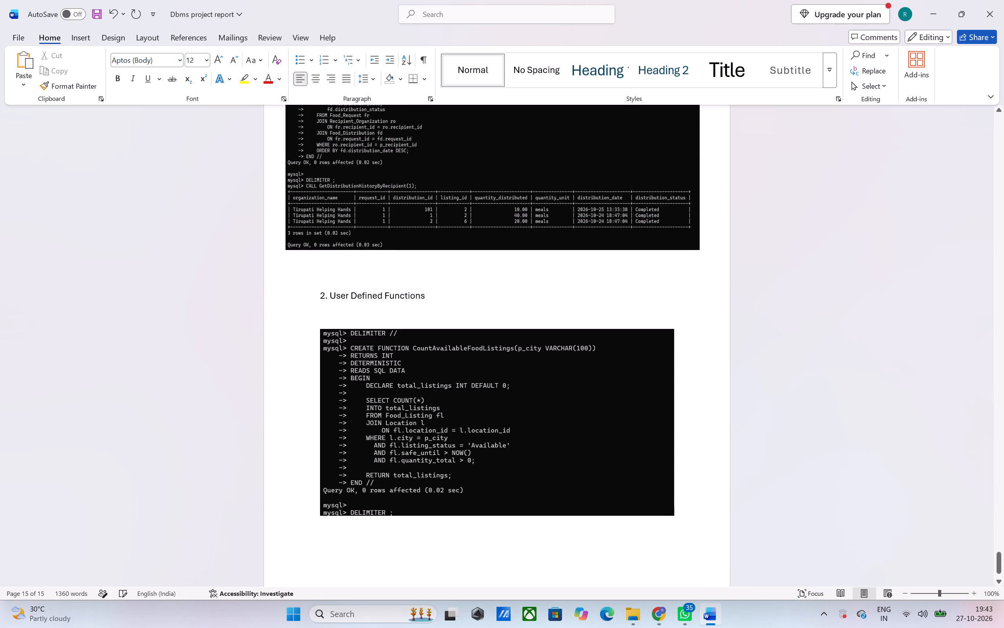
# Place the insertion point on the empty line below the CountAvailableFoodListings function screenshot.
pyautogui.scroll(-5, 384, 366)
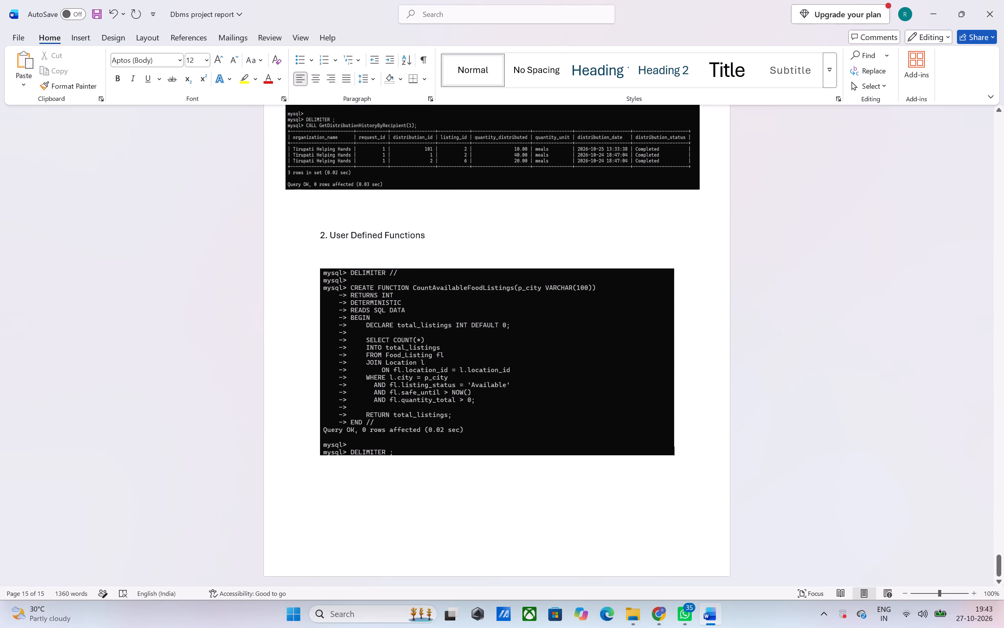
pyautogui.click(345, 277)
pyautogui.moveTo(453, 313); pyautogui.dragTo(451, 296)
pyautogui.click(455, 294)
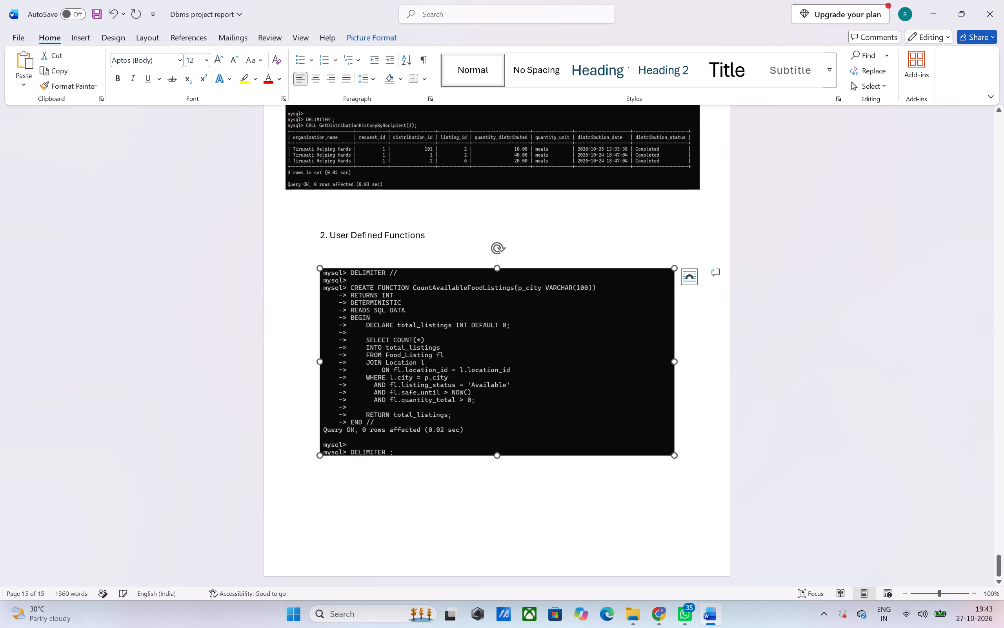
pyautogui.doubleClick(464, 320)
pyautogui.click(453, 480)
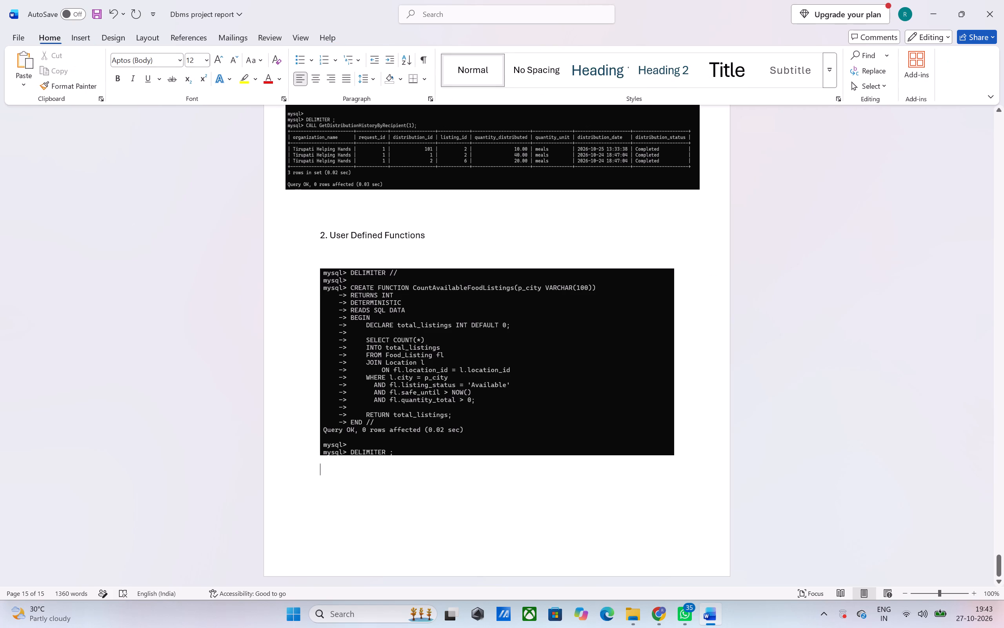
pyautogui.scroll(-5, 428, 441)
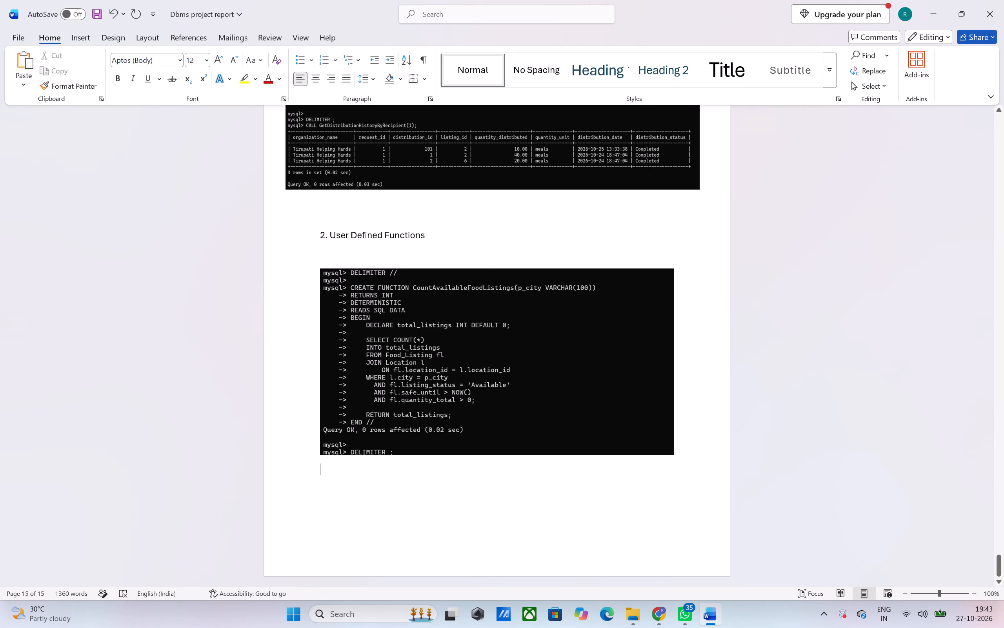
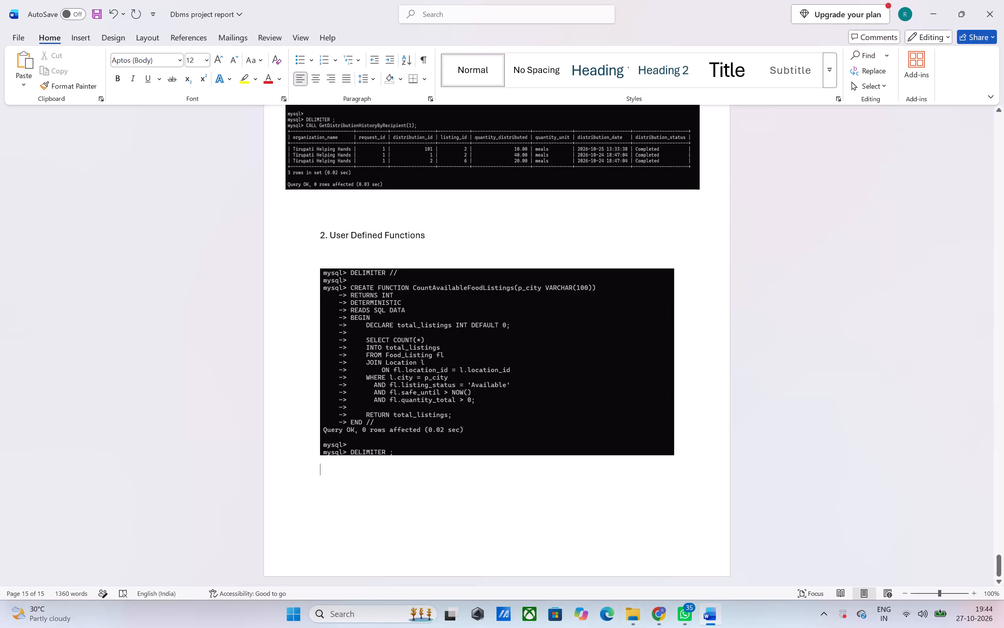
# Add the subheading "3. Trigger" on the page after the CountAvailableFoodListings function screenshot.
pyautogui.click(329, 499)
pyautogui.doubleClick(329, 499)
pyautogui.click(329, 499)
pyautogui.press('Return')
pyautogui.press('Return')
pyautogui.press('Return')
pyautogui.press('Return')
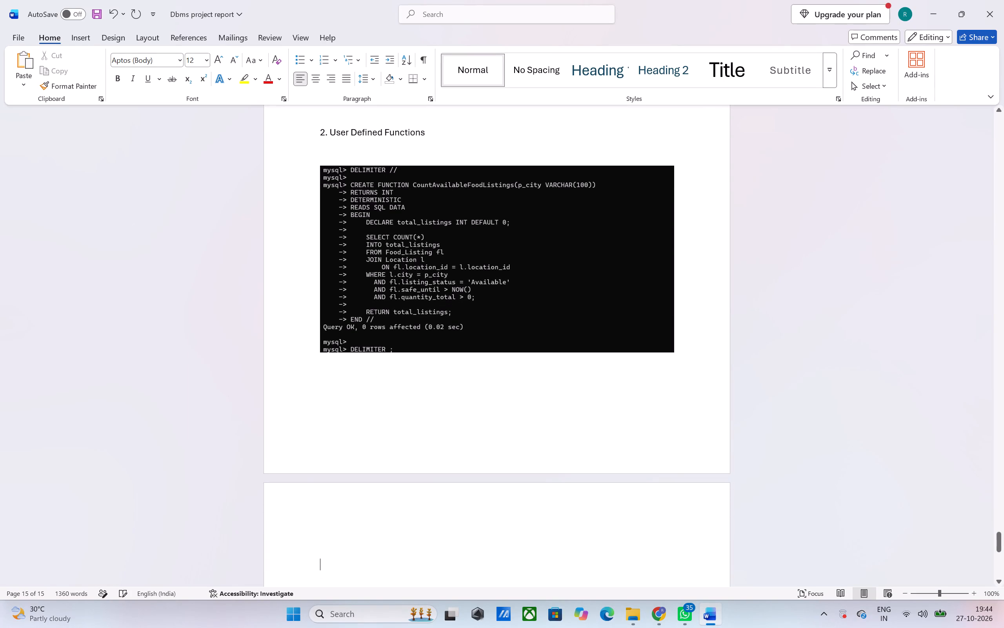
pyautogui.press('BackSpace')
pyautogui.press('BackSpace')
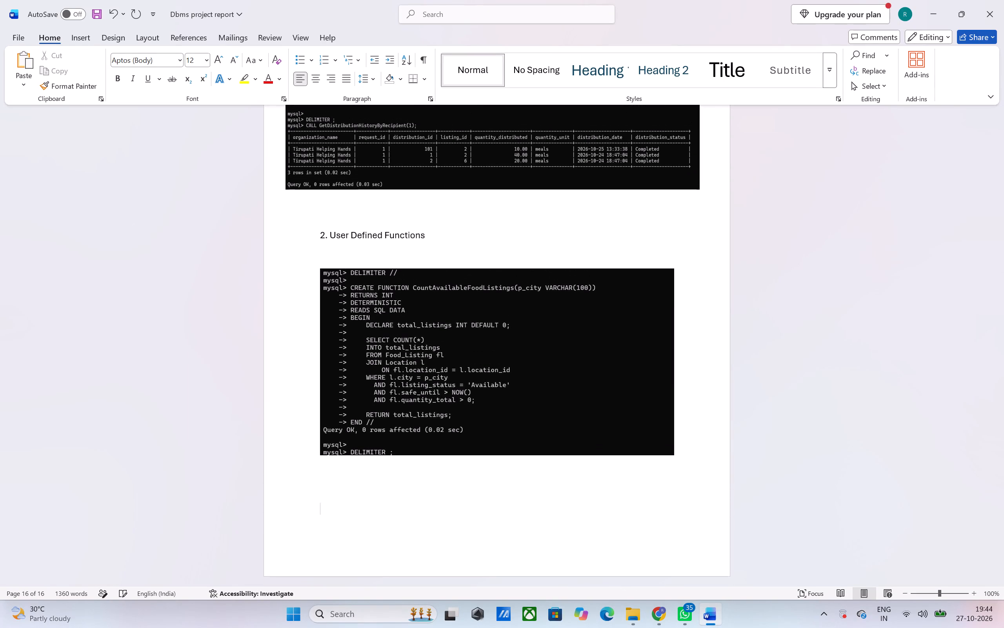
pyautogui.press('Return')
pyautogui.write('3.')
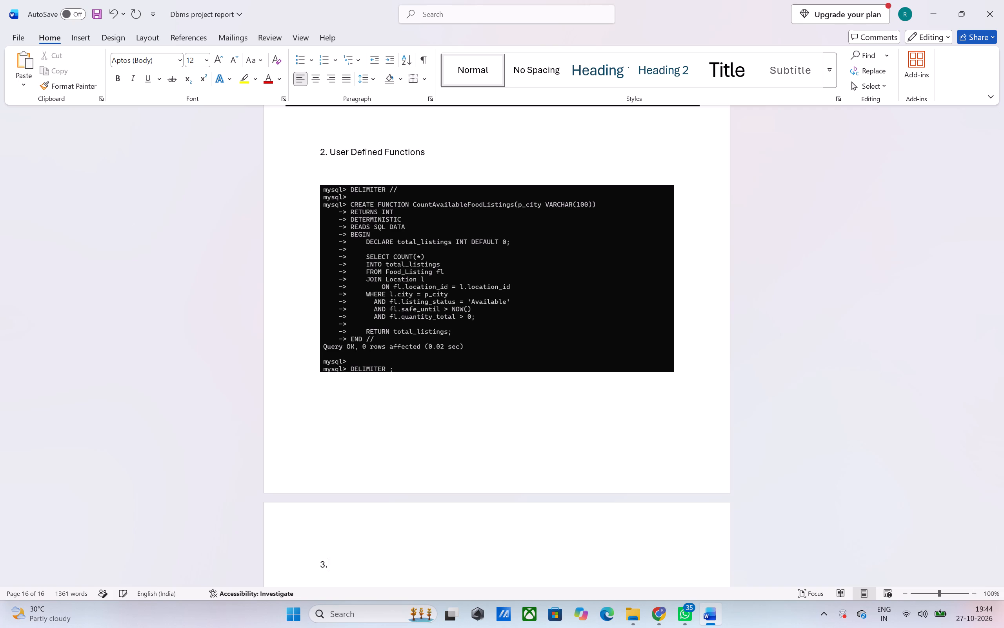
pyautogui.press('space')
pyautogui.press('t')
pyautogui.press('BackSpace')
pyautogui.write('rigger')
# Glance at the project instructions PDF in Chrome, and return to the report to start an empty line below "3. Trigger".
pyautogui.click(660, 623)
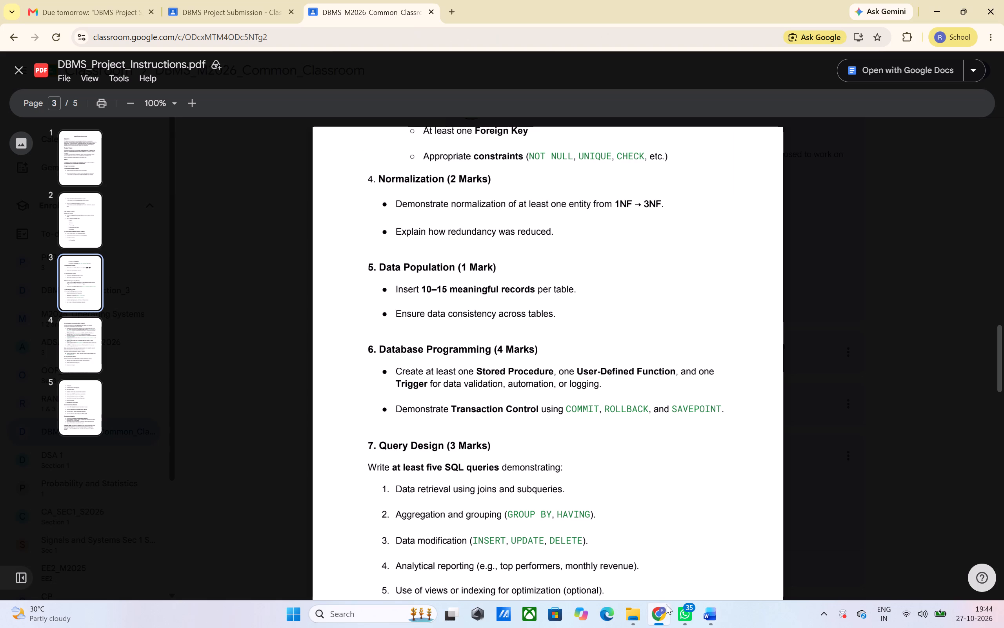
pyautogui.click(708, 613)
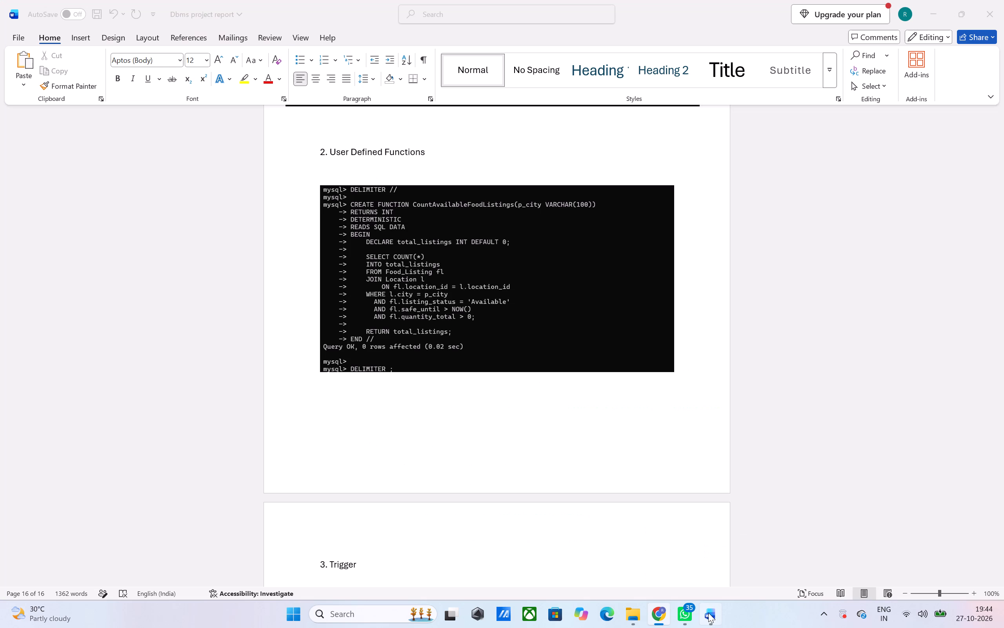
pyautogui.scroll(-6, 478, 544)
pyautogui.scroll(10, 471, 529)
pyautogui.scroll(-8, 471, 529)
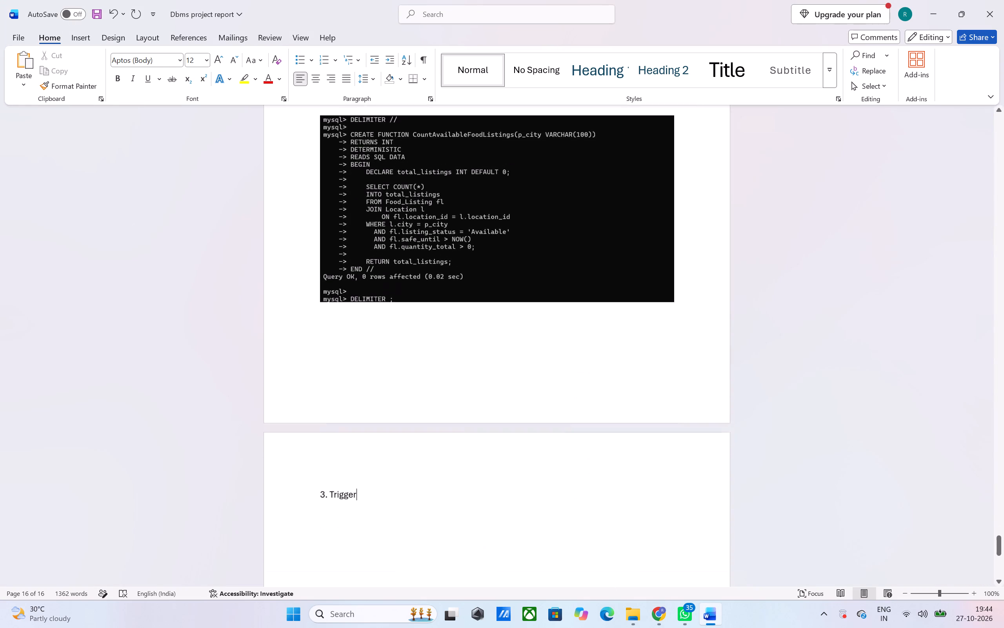
pyautogui.press('Return')
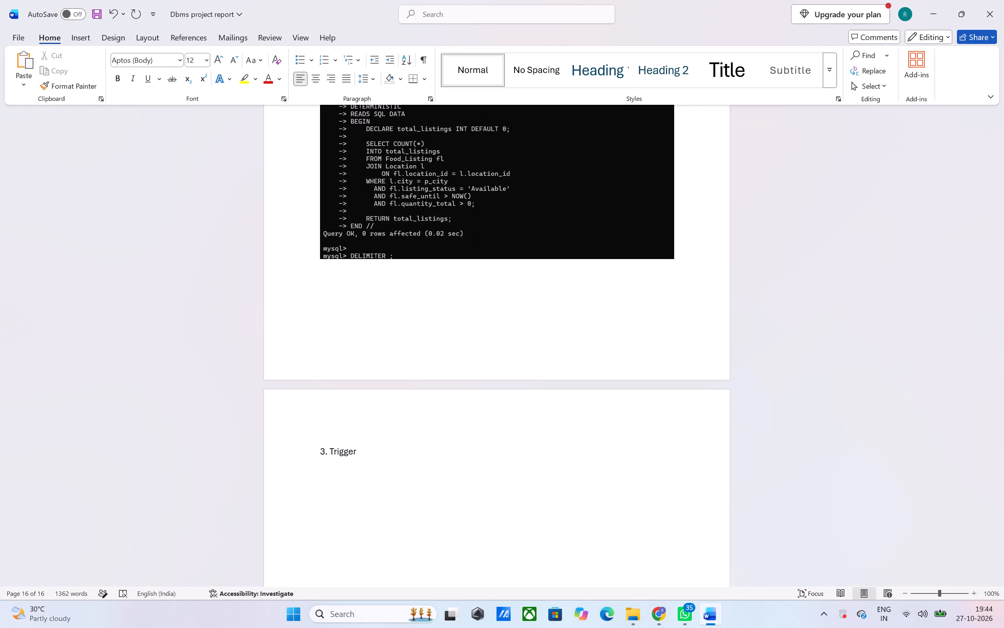
# Copy image 15 from the Dbms project folder in File Explorer.
pyautogui.click(667, 604)
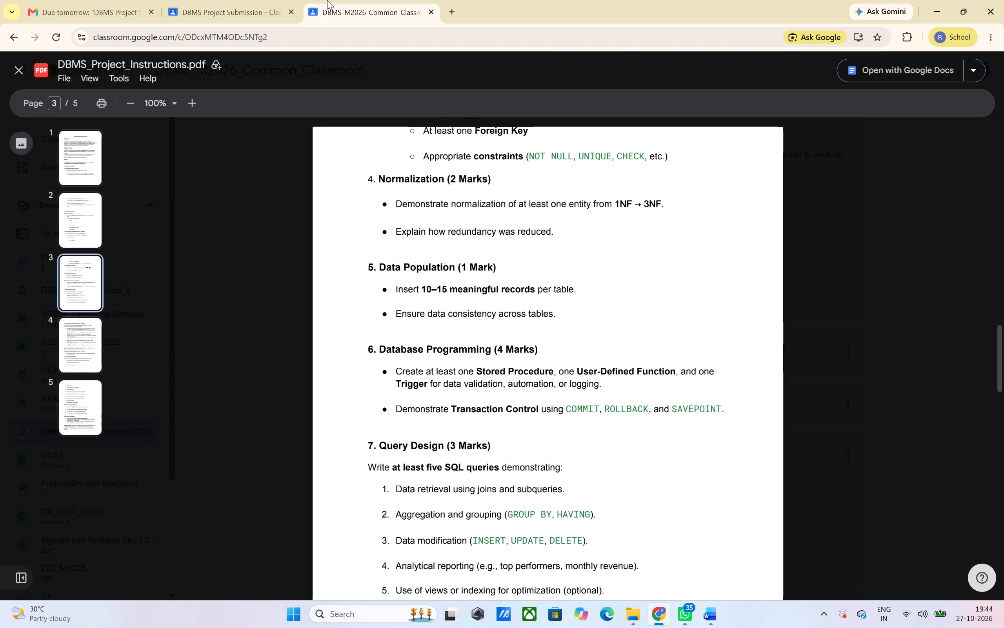
pyautogui.click(623, 610)
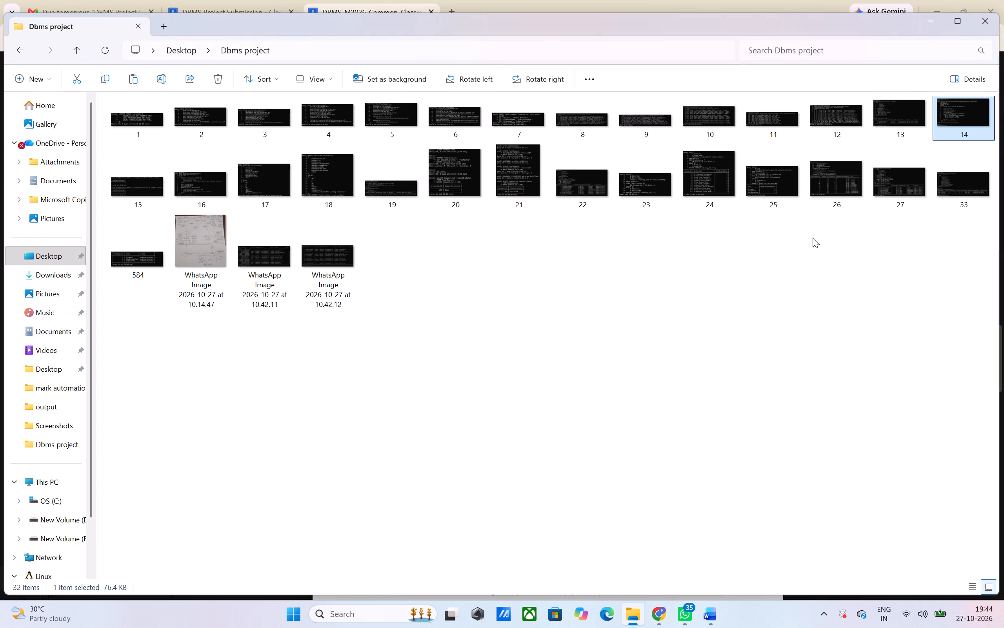
pyautogui.click(109, 172)
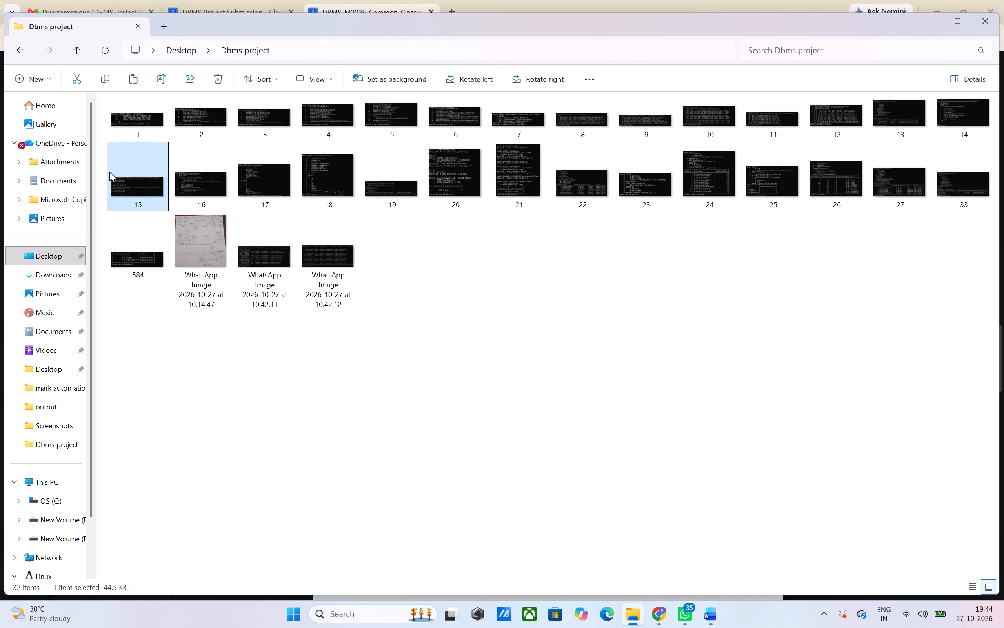
pyautogui.click(110, 88)
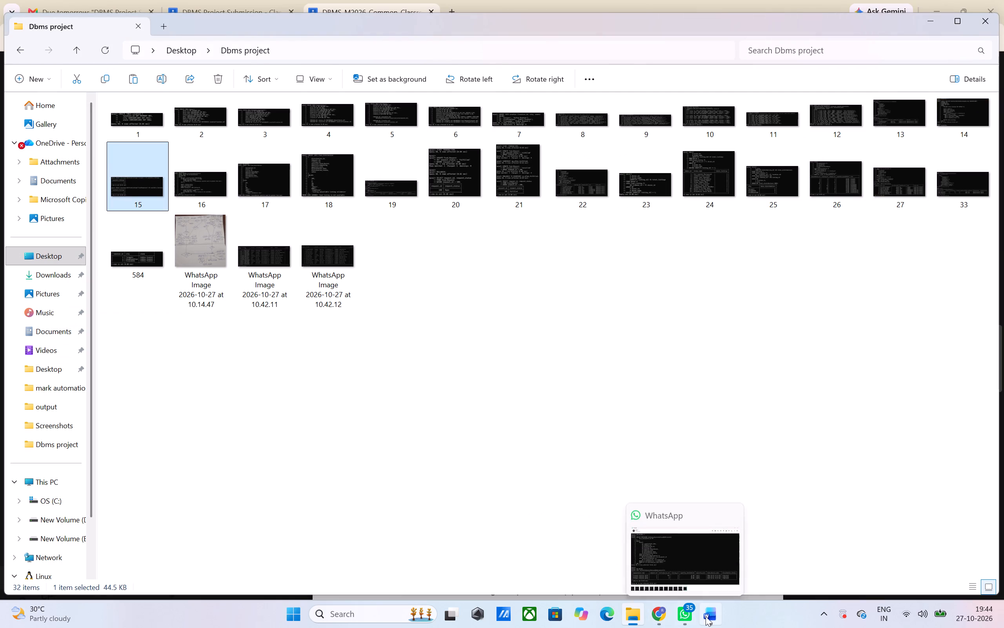
# In the Word report, insert six empty lines above the "3. Trigger" subheading.
pyautogui.click(706, 616)
pyautogui.click(330, 405)
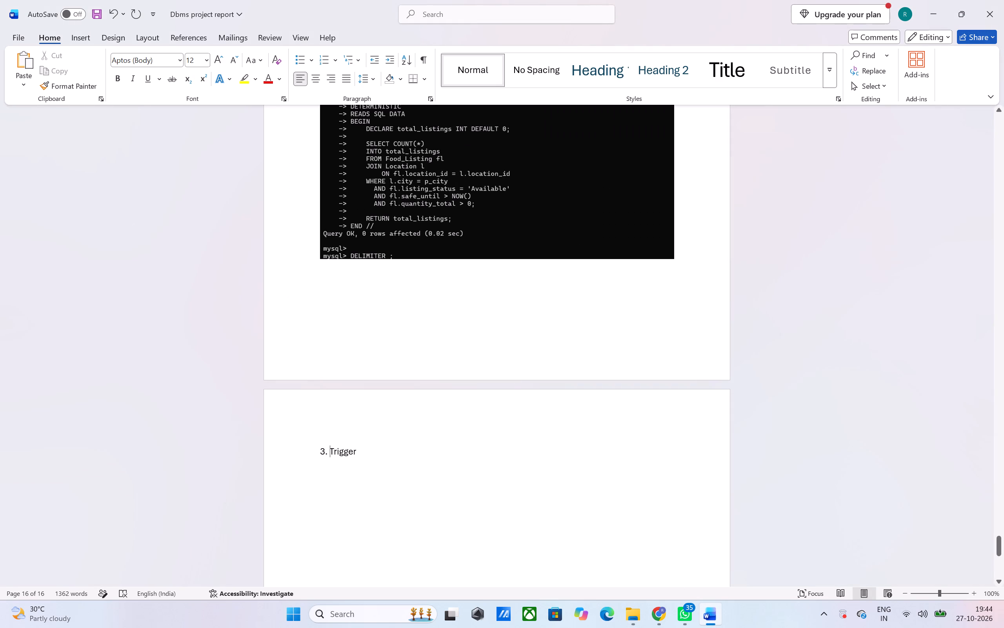
pyautogui.click(318, 449)
pyautogui.press('Return')
pyautogui.press('Return')
pyautogui.press('Return')
pyautogui.press('Return')
pyautogui.press('Return')
pyautogui.press('Return')
# Paste the copied image 15 on the first empty line of the page containing the "3. Trigger" subheading.
pyautogui.doubleClick(318, 431)
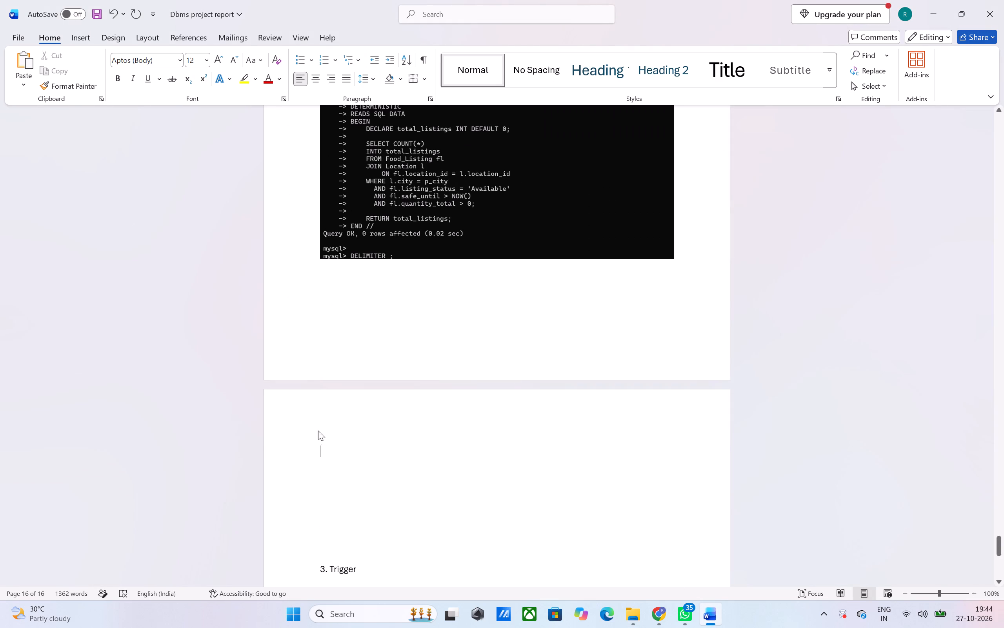
pyautogui.click(328, 456)
pyautogui.click(328, 449)
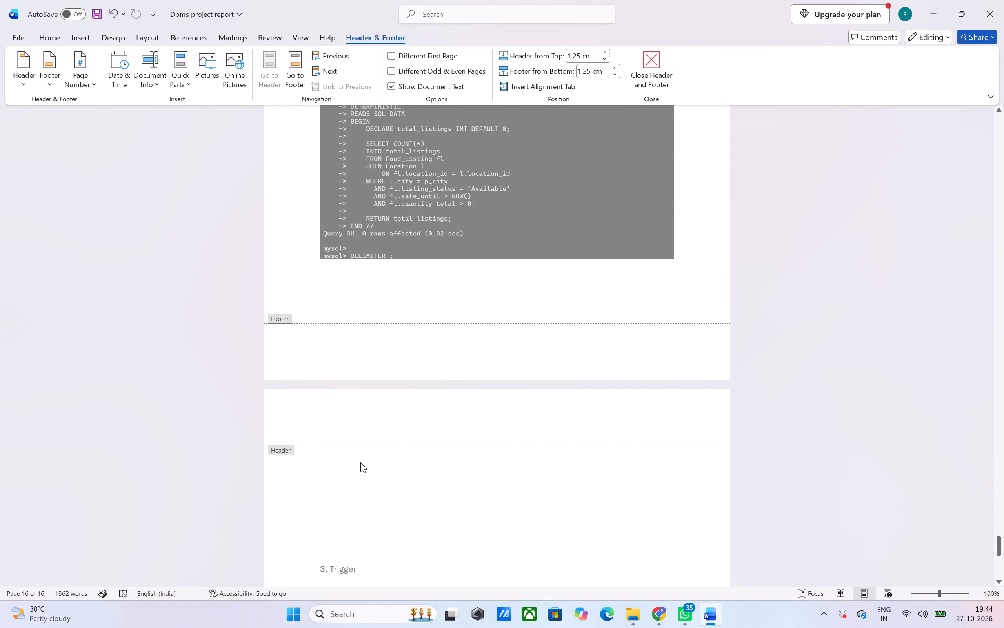
pyautogui.press('Escape')
pyautogui.click(335, 431)
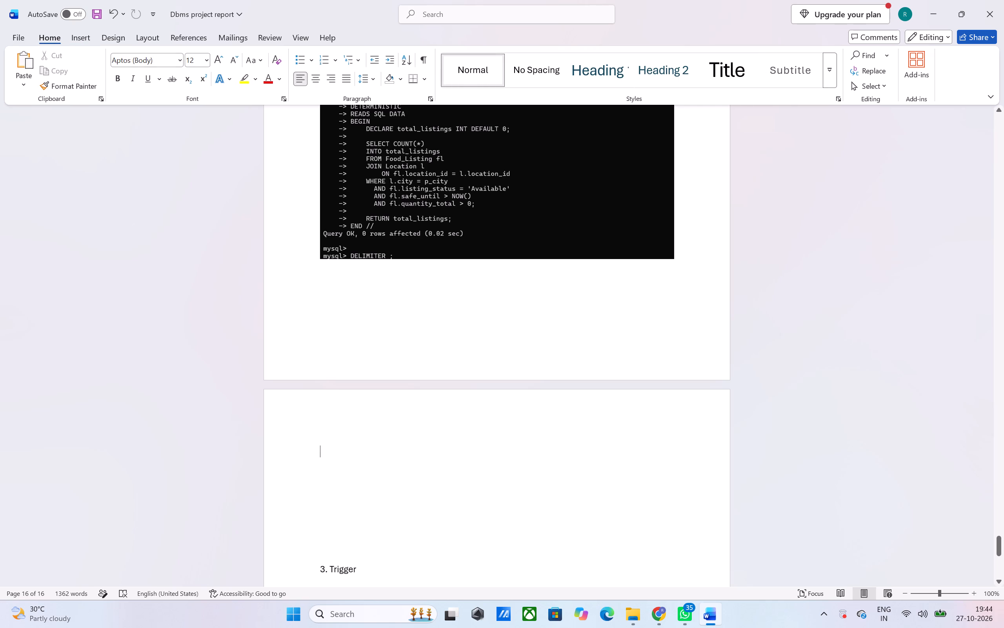
pyautogui.hotkey('ctrl', 'v')
pyautogui.scroll(-7, 367, 460)
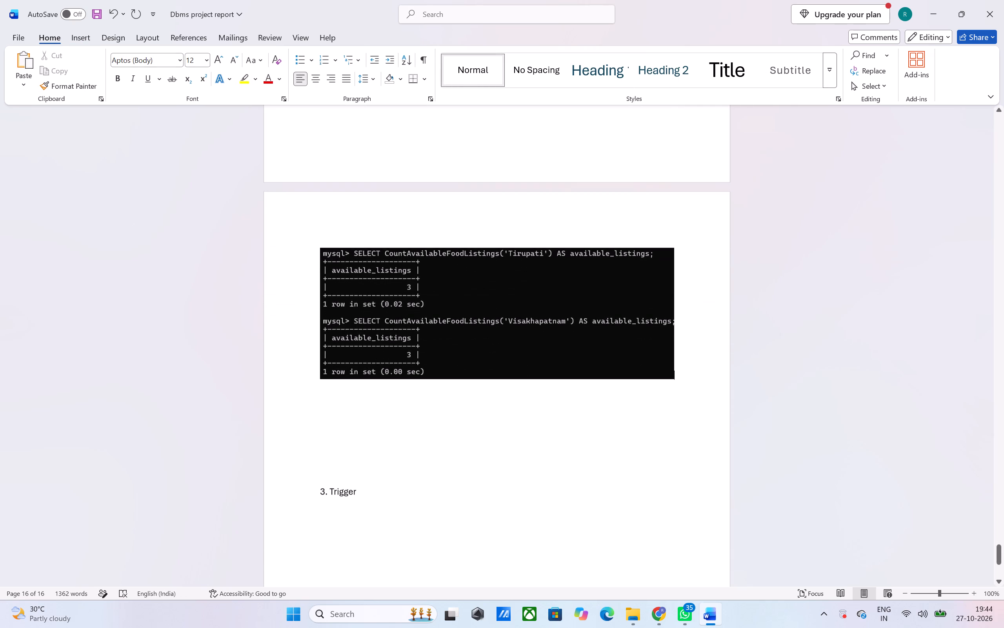
# Remove four empty lines between the CountAvailableFoodListings query output screenshot and the "3. Trigger" subheading.
pyautogui.click(318, 487)
pyautogui.press('BackSpace')
pyautogui.press('BackSpace')
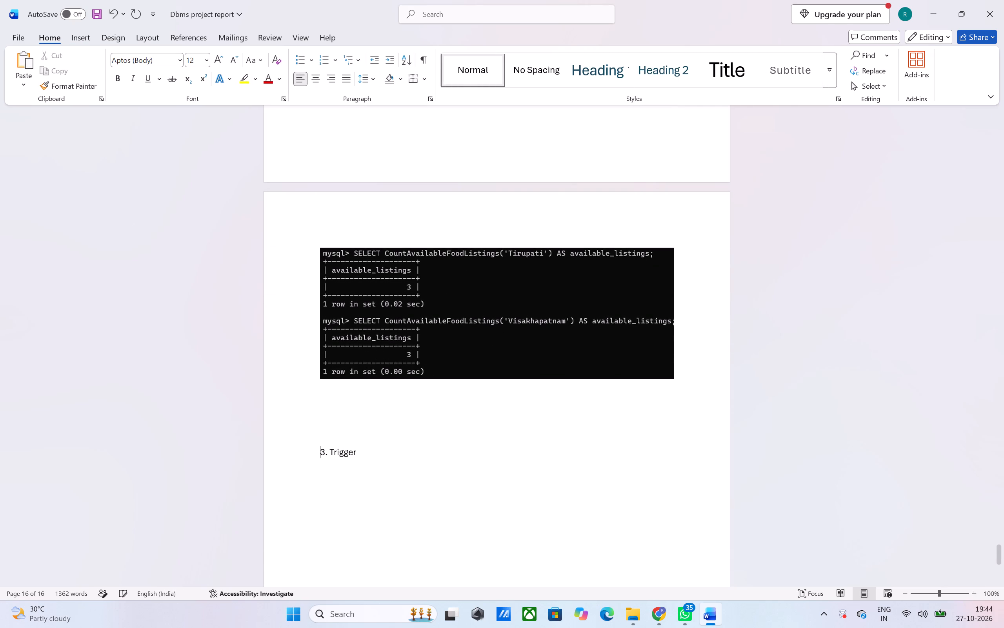
pyautogui.press('BackSpace')
pyautogui.press('BackSpace')
pyautogui.scroll(-5, 395, 458)
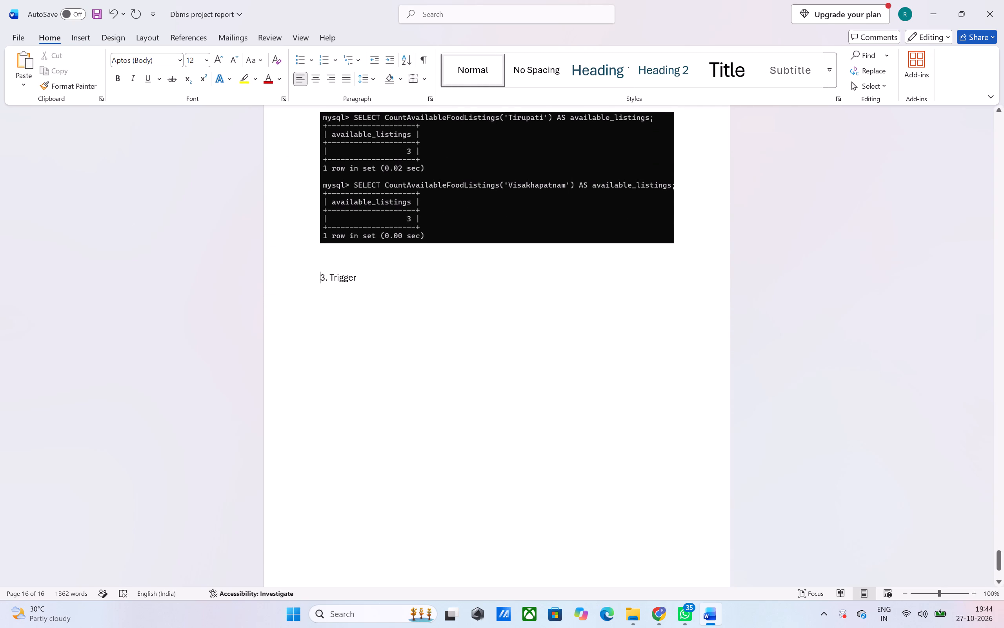
# Copy image 16 from the Dbms project folder and paste it into the report directly below the "3. Trigger" subheading.
pyautogui.click(640, 620)
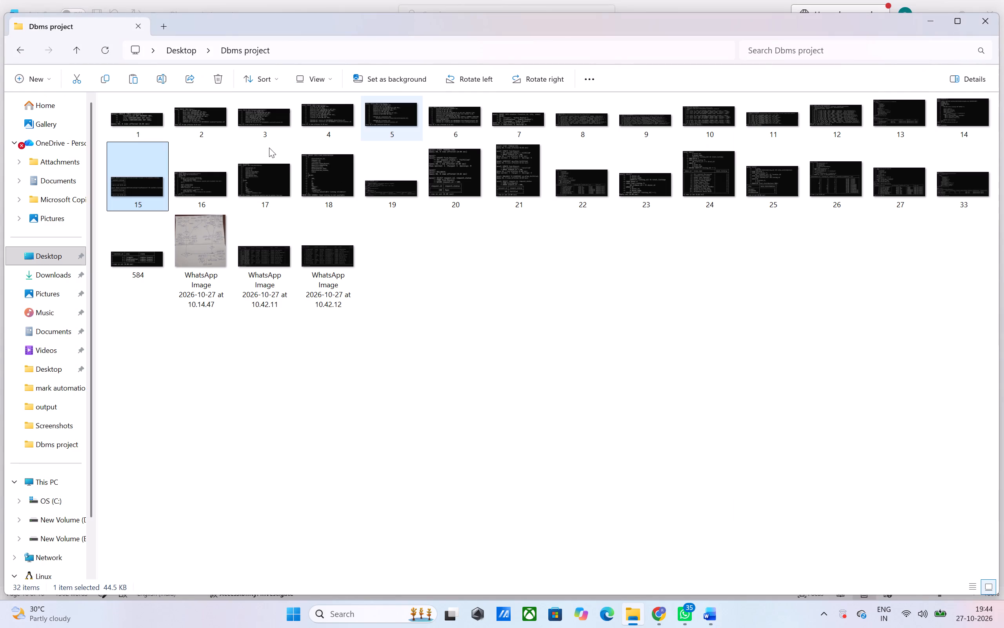
pyautogui.click(222, 177)
pyautogui.click(104, 80)
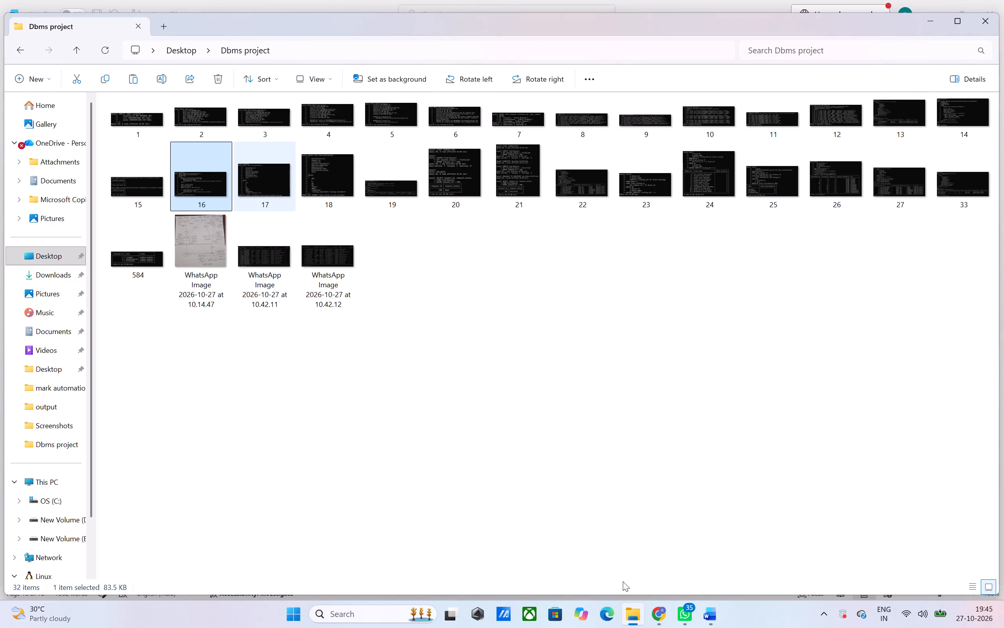
pyautogui.click(700, 614)
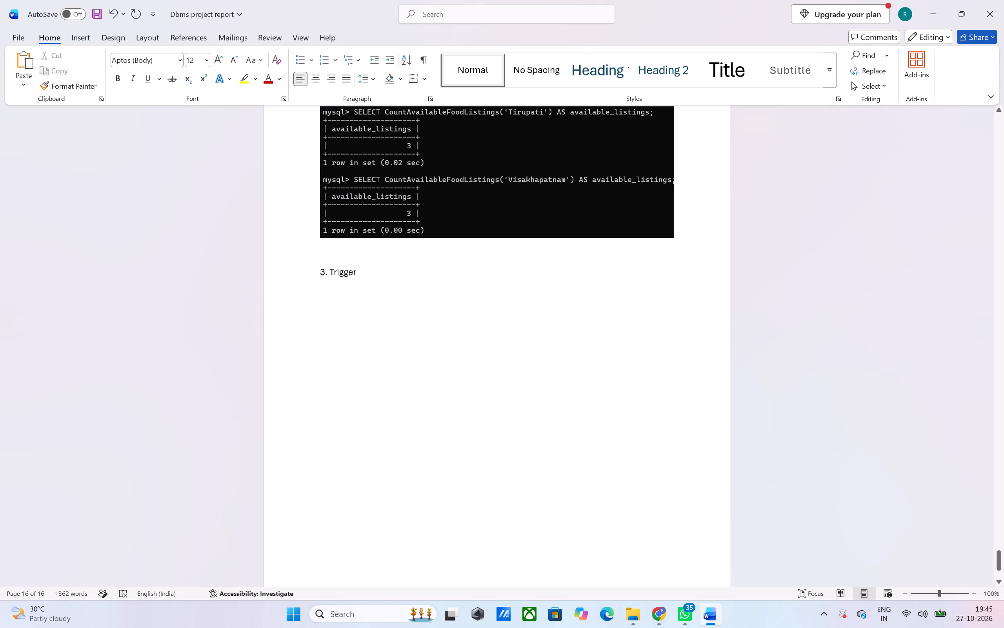
pyautogui.click(324, 303)
pyautogui.hotkey('ctrl', 'v')
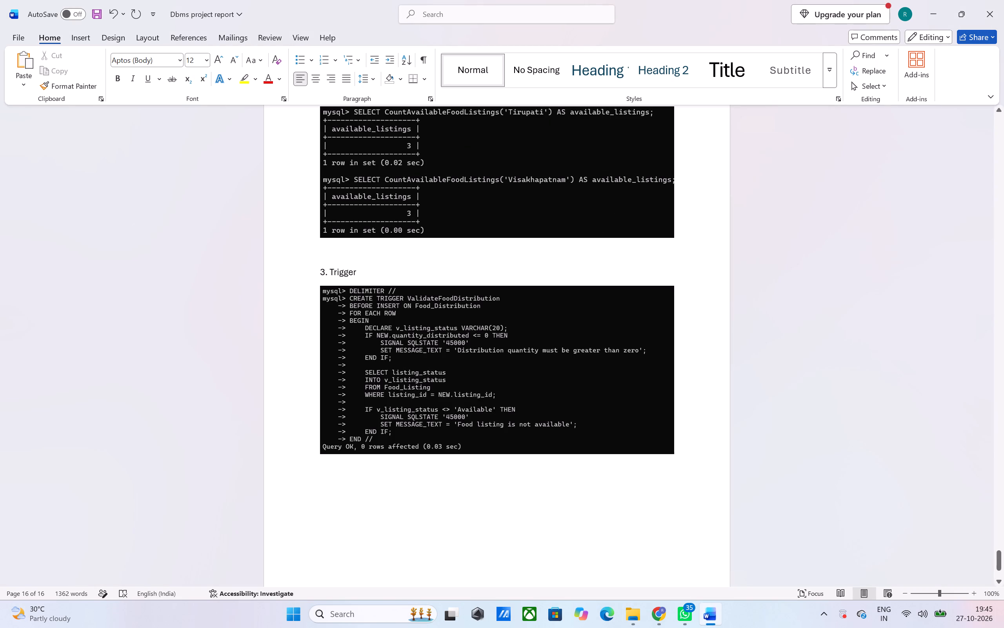
# Copy image 17 from the Dbms project folder and paste it into the report below the ValidateFoodDistribution trigger screenshot.
pyautogui.scroll(4, 425, 379)
pyautogui.scroll(-5, 425, 379)
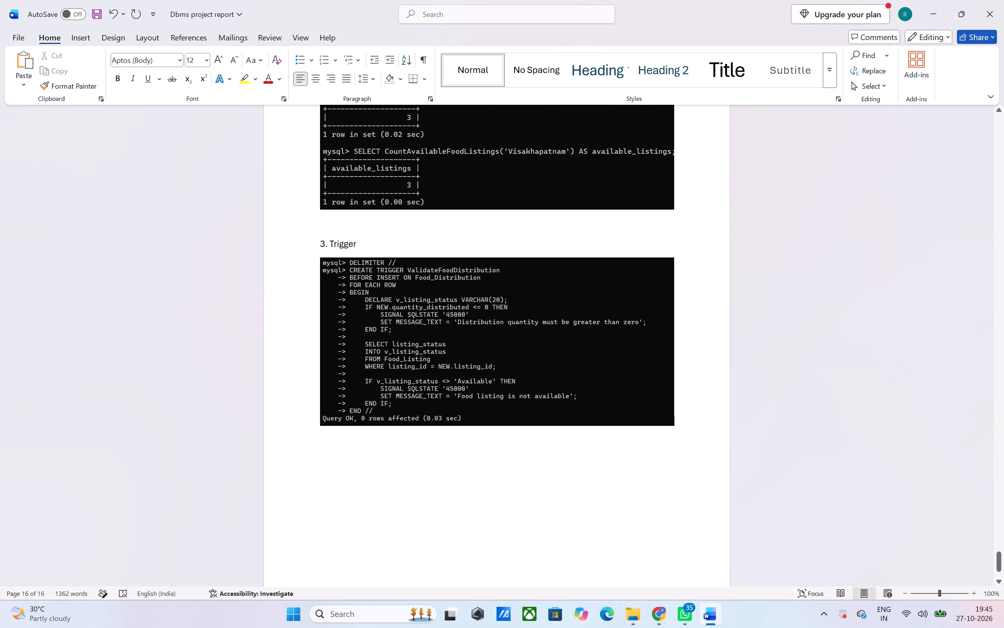
pyautogui.click(331, 445)
pyautogui.scroll(-1, 421, 469)
pyautogui.click(313, 435)
pyautogui.doubleClick(327, 427)
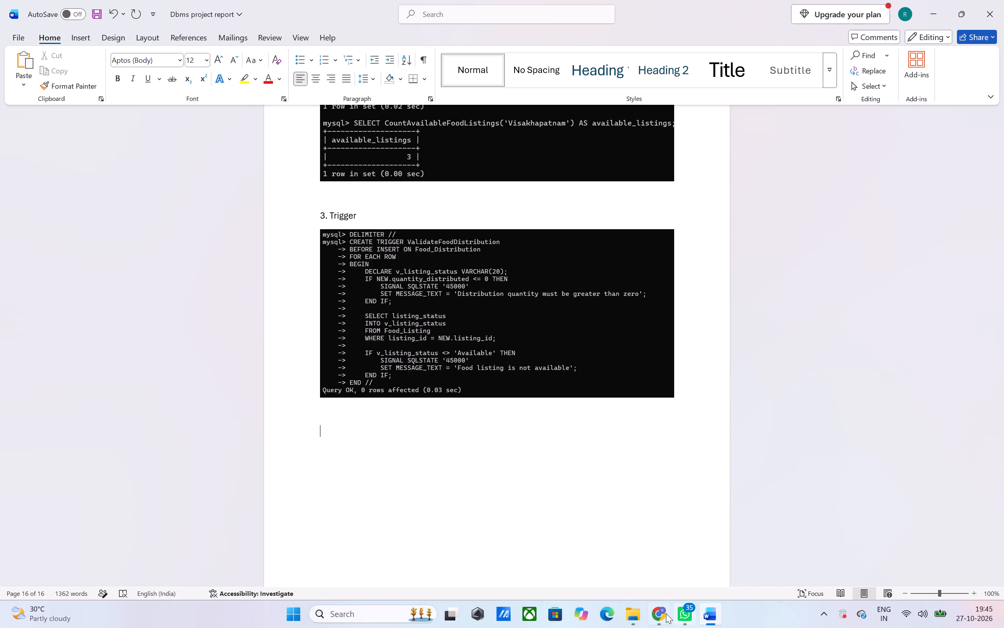
pyautogui.click(626, 610)
pyautogui.click(258, 192)
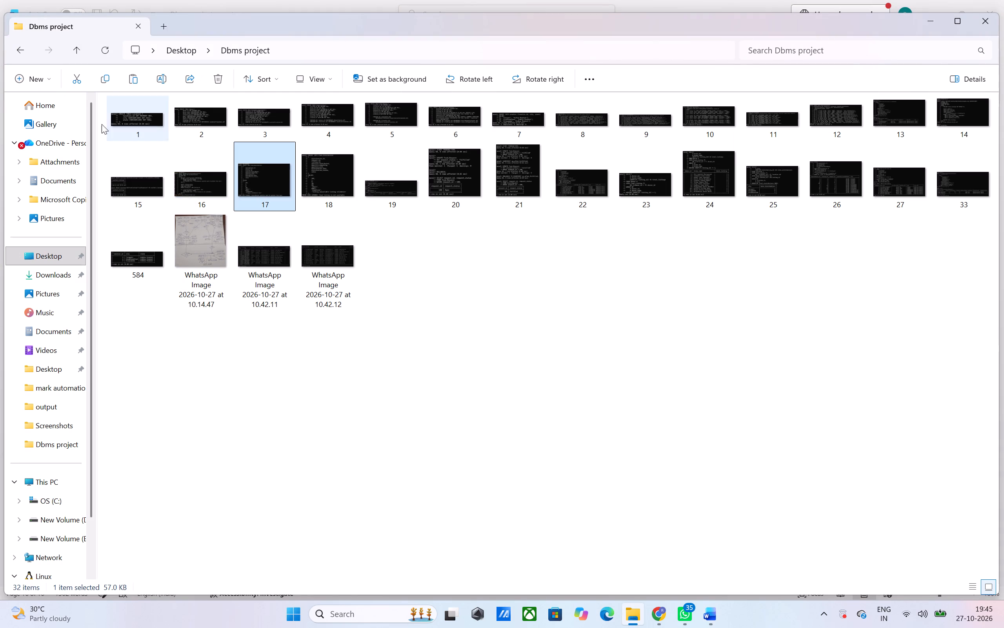
pyautogui.click(100, 77)
pyautogui.click(713, 624)
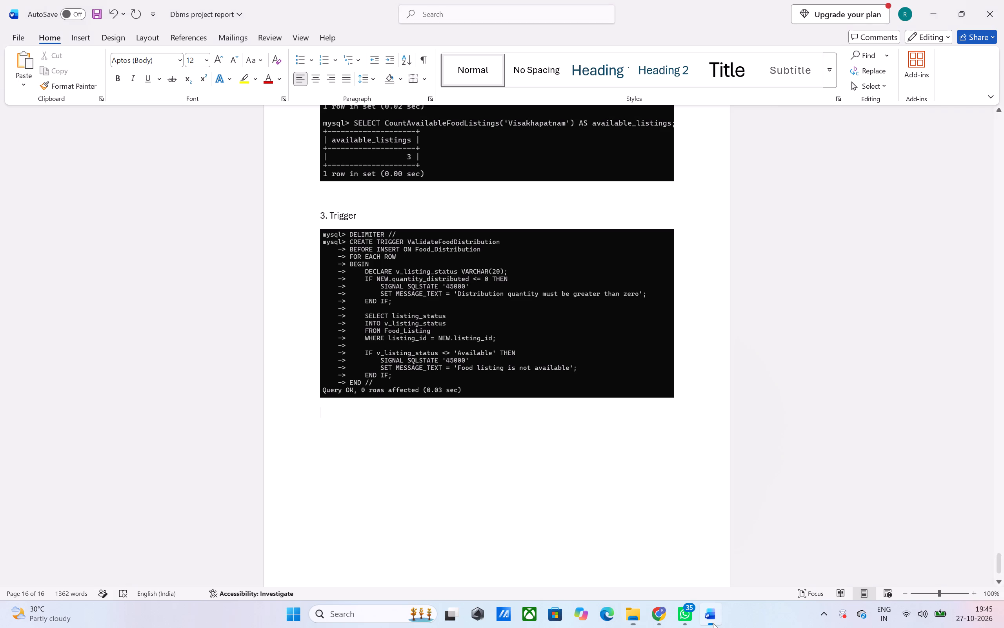
pyautogui.click(316, 438)
pyautogui.click(335, 433)
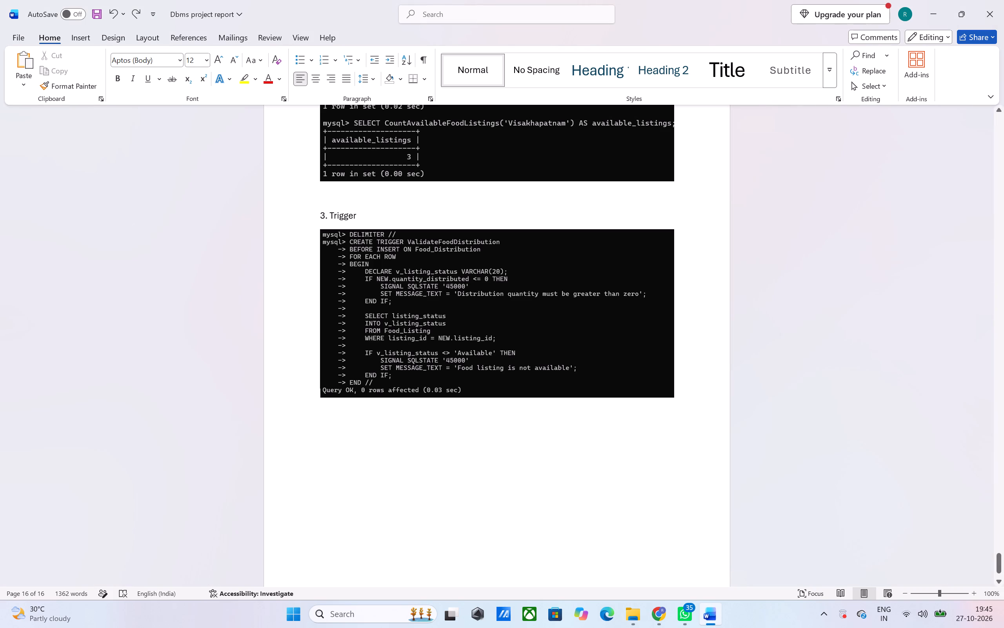
pyautogui.tripleClick(335, 433)
pyautogui.click(335, 433)
pyautogui.click(335, 433)
pyautogui.hotkey('ctrl', 'v')
# Review the layout of the CountAvailableFoodListings output and the trigger screenshots across the report's last pages.
pyautogui.scroll(12, 398, 422)
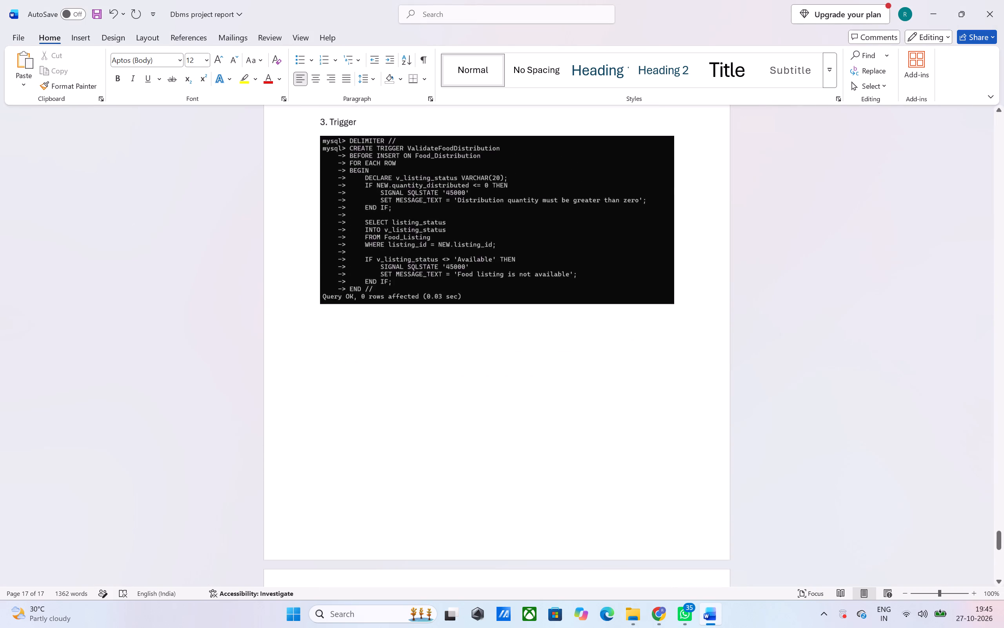
pyautogui.scroll(9, 400, 420)
pyautogui.click(313, 275)
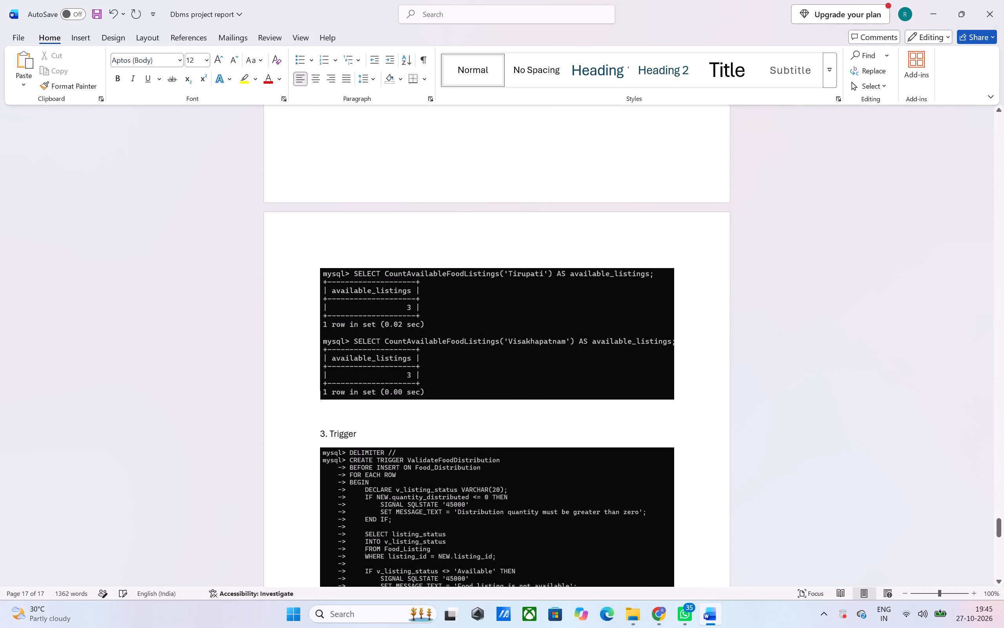
pyautogui.scroll(3, 340, 327)
pyautogui.moveTo(351, 367); pyautogui.dragTo(349, 358)
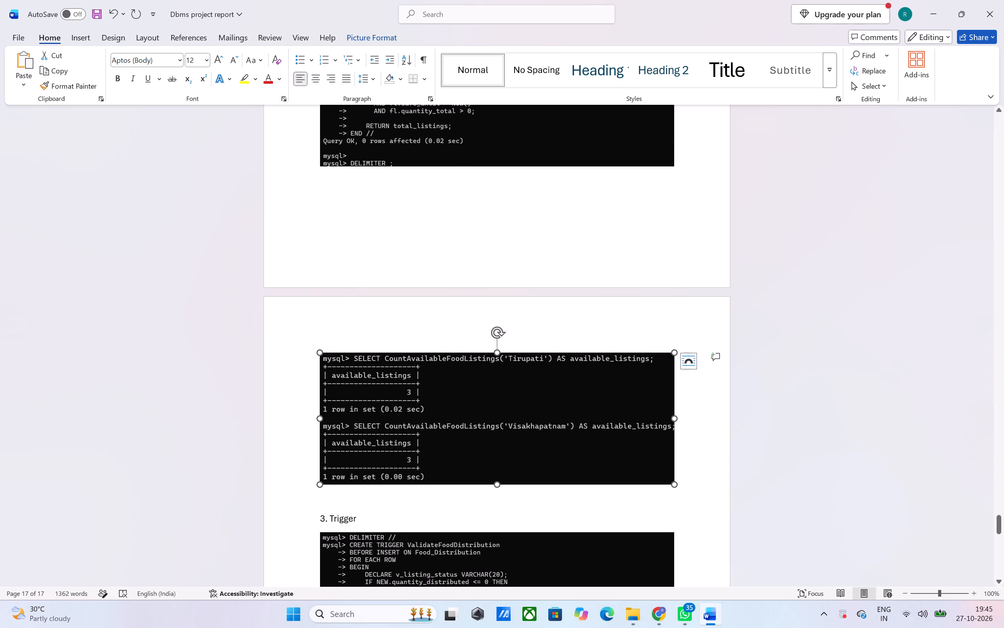
pyautogui.moveTo(415, 365); pyautogui.dragTo(413, 360)
pyautogui.click(400, 334)
pyautogui.doubleClick(319, 339)
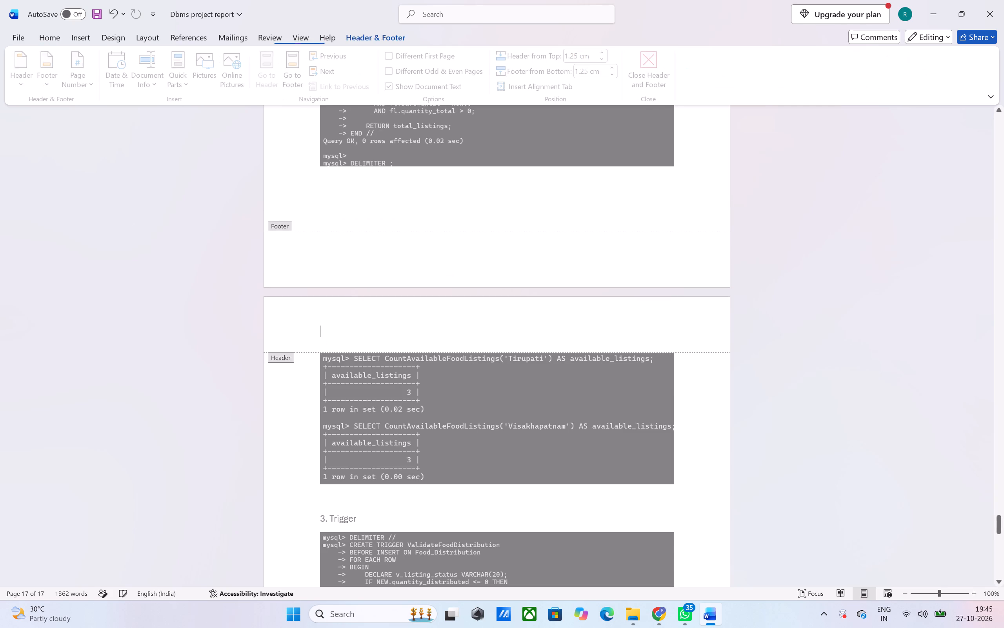
pyautogui.press('Escape')
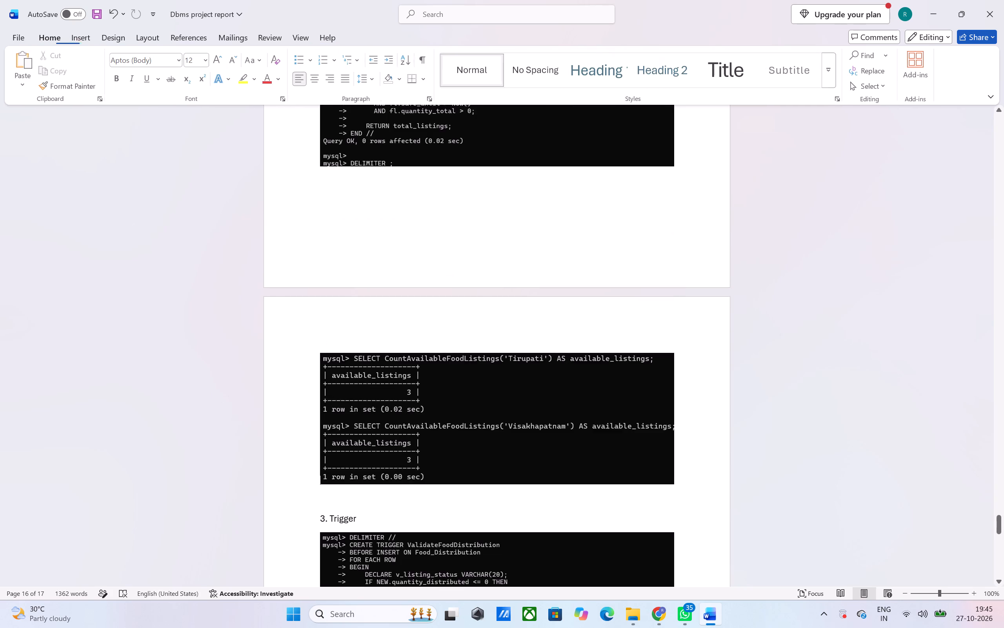
pyautogui.scroll(-16, 309, 449)
pyautogui.scroll(-6, 359, 446)
pyautogui.click(380, 463)
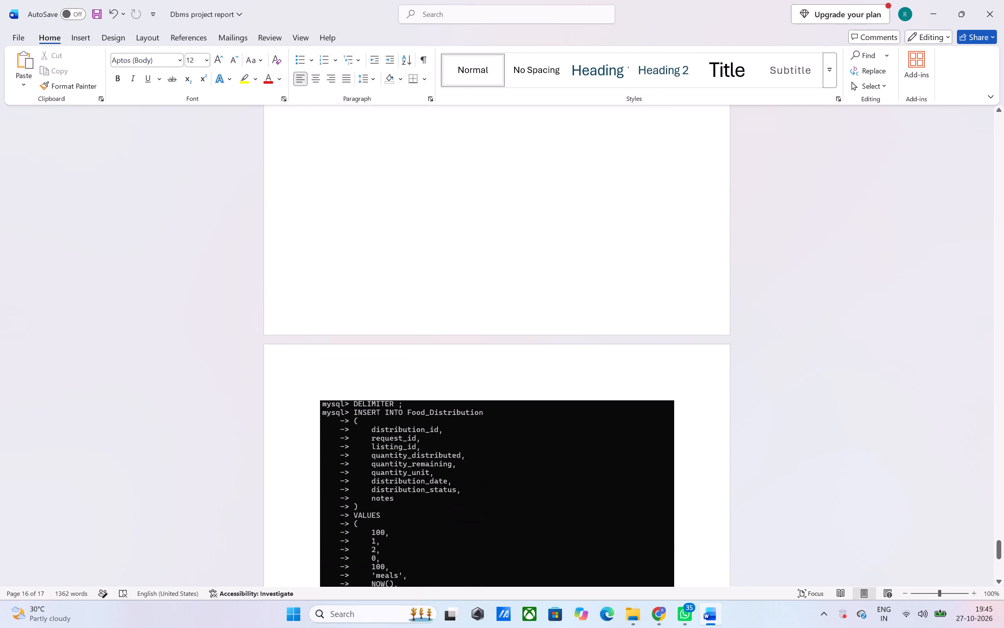
pyautogui.scroll(-4, 380, 463)
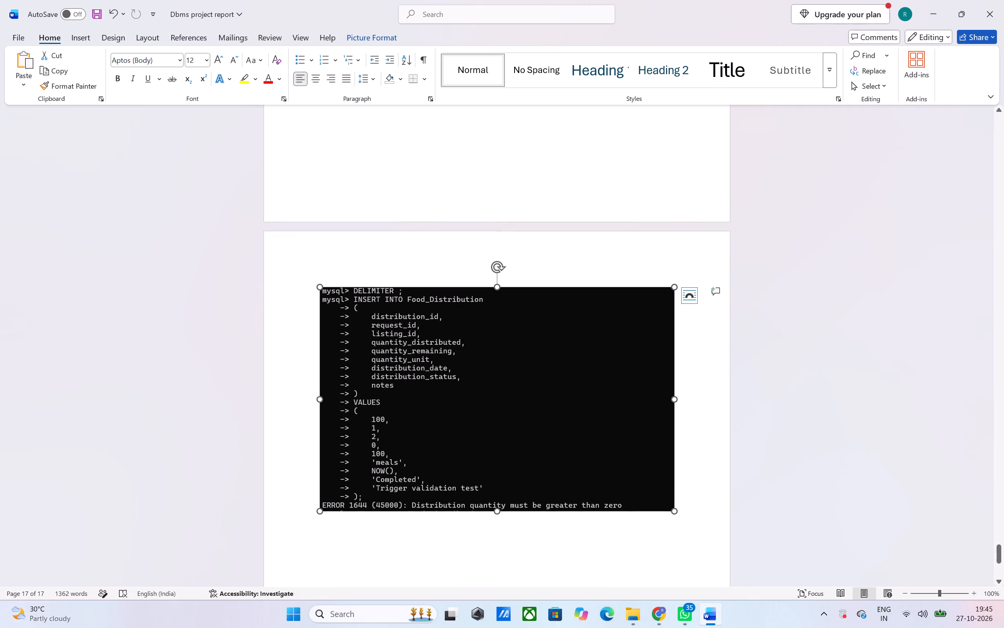
# Compare images 17, 18 and 19 in the Dbms project folder to identify the one that follows the trigger validation test.
pyautogui.click(637, 614)
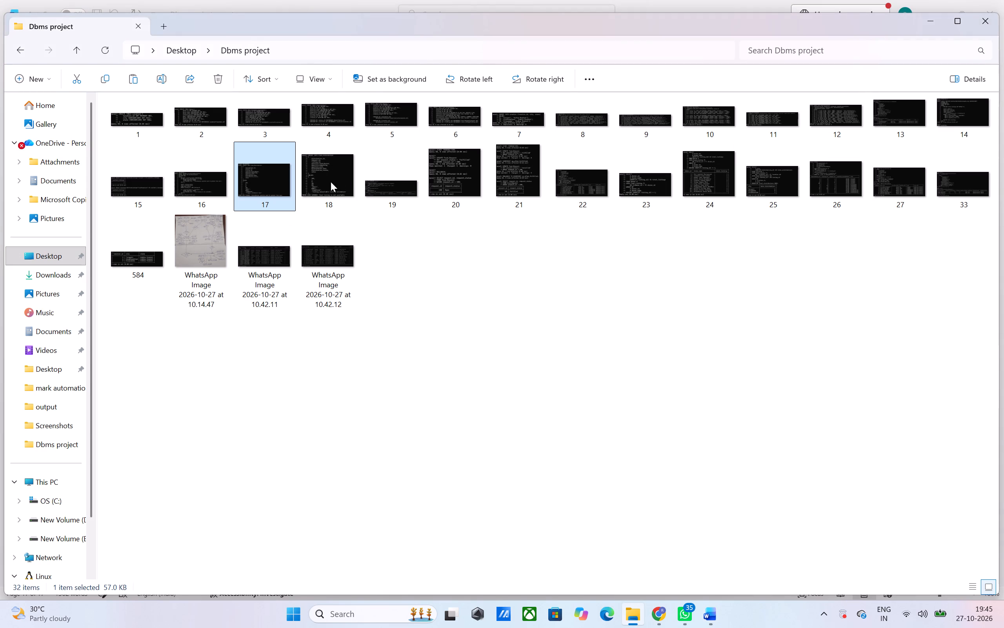
pyautogui.doubleClick(331, 182)
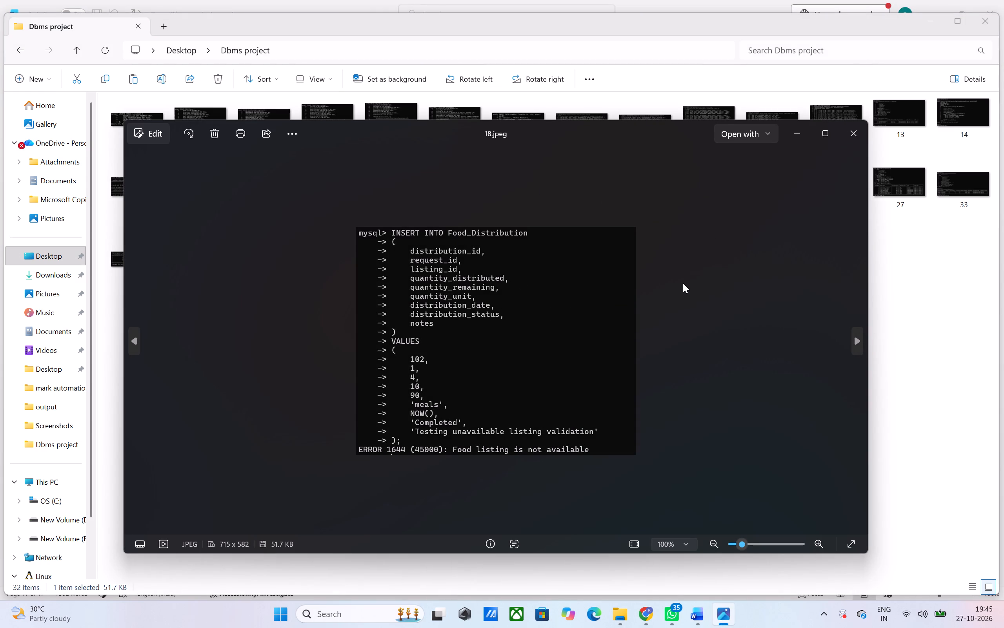
pyautogui.press('Left')
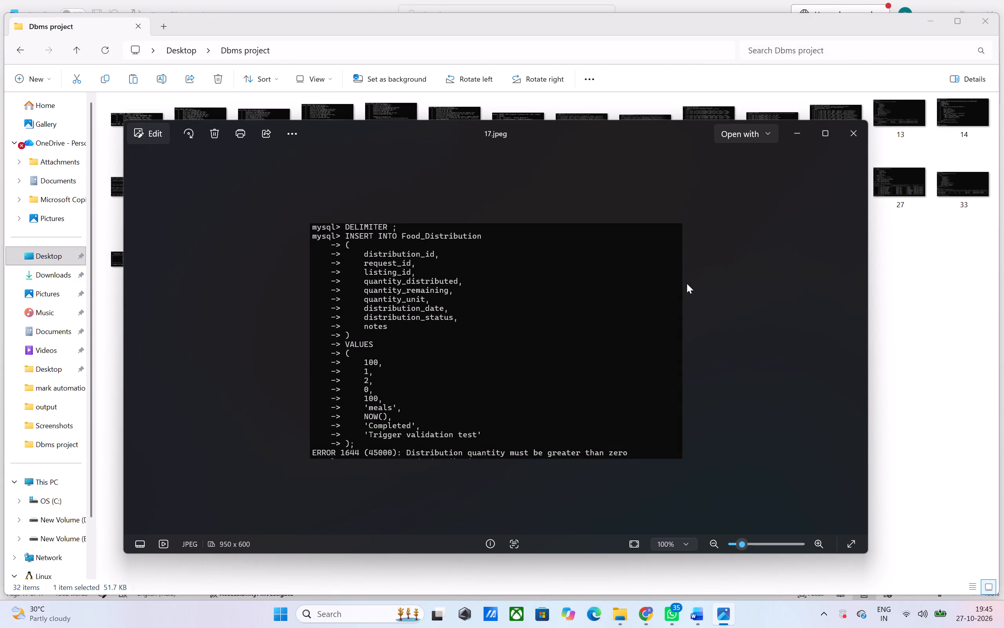
pyautogui.press('Right')
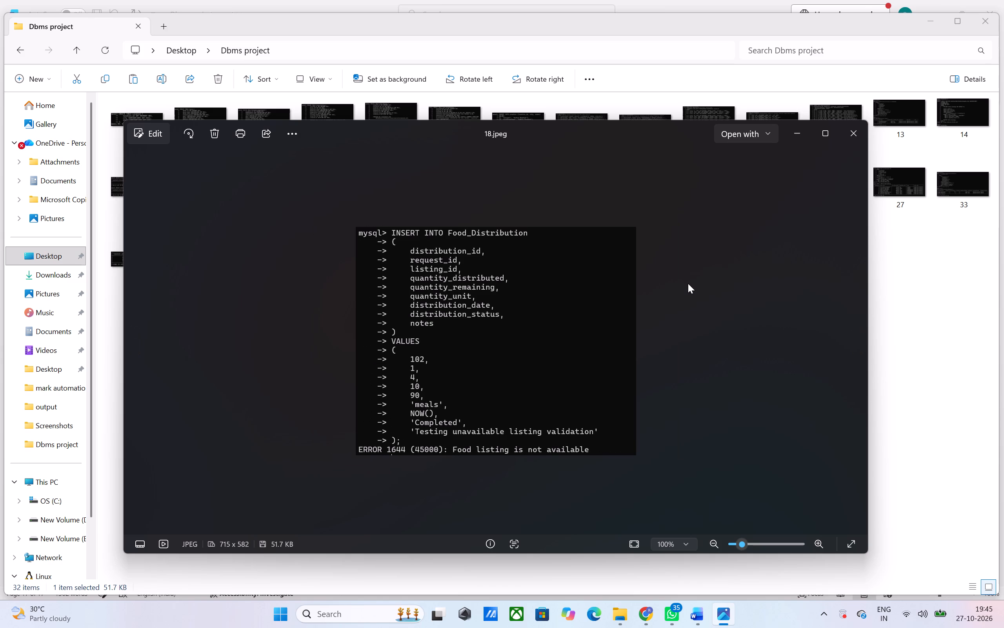
pyautogui.press('Right')
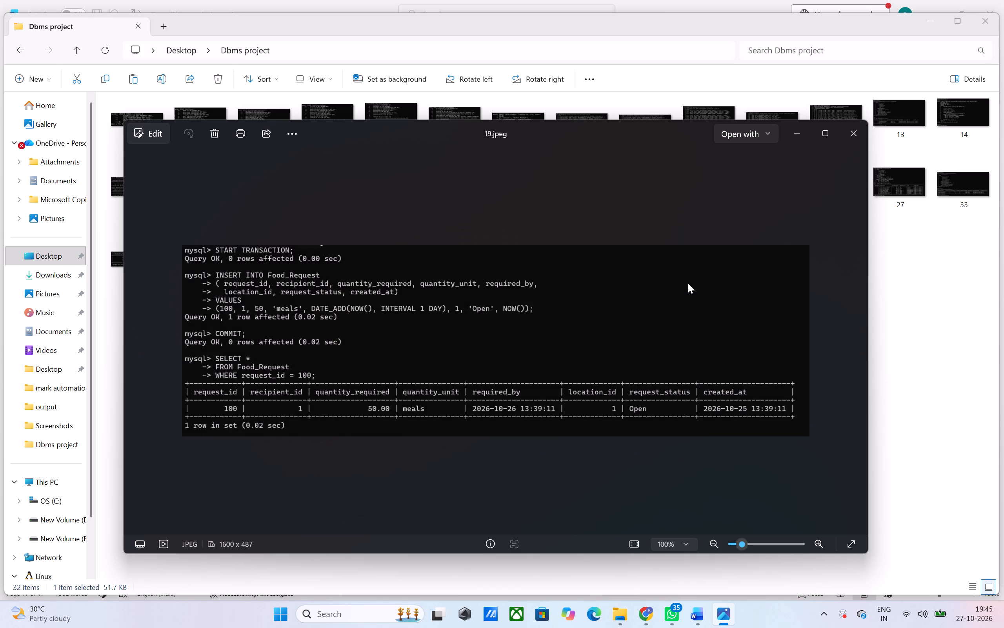
pyautogui.press('Left')
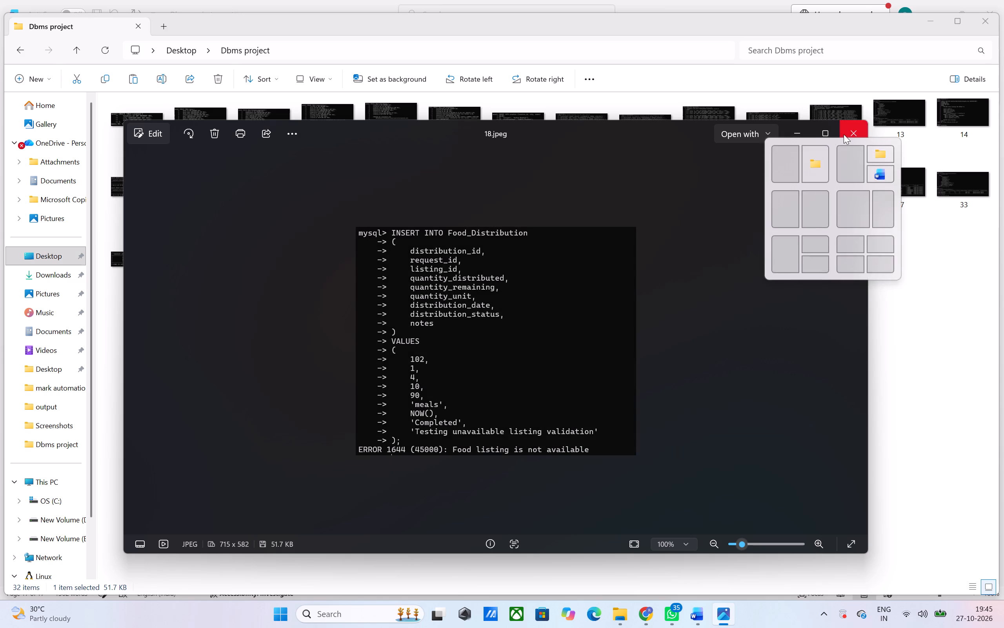
pyautogui.click(844, 134)
pyautogui.doubleClick(376, 188)
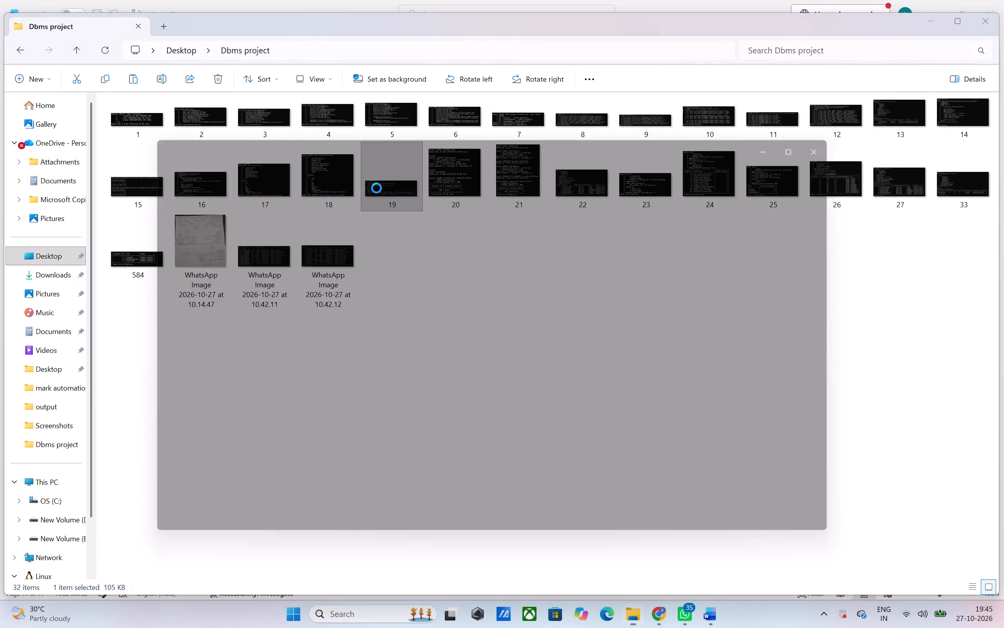
pyautogui.click(842, 136)
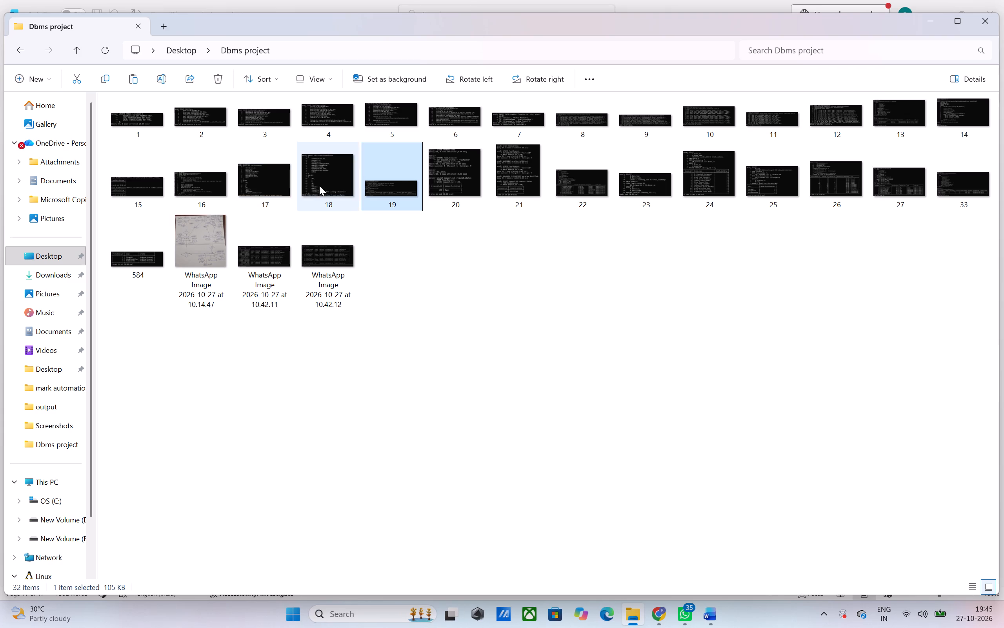
pyautogui.doubleClick(319, 186)
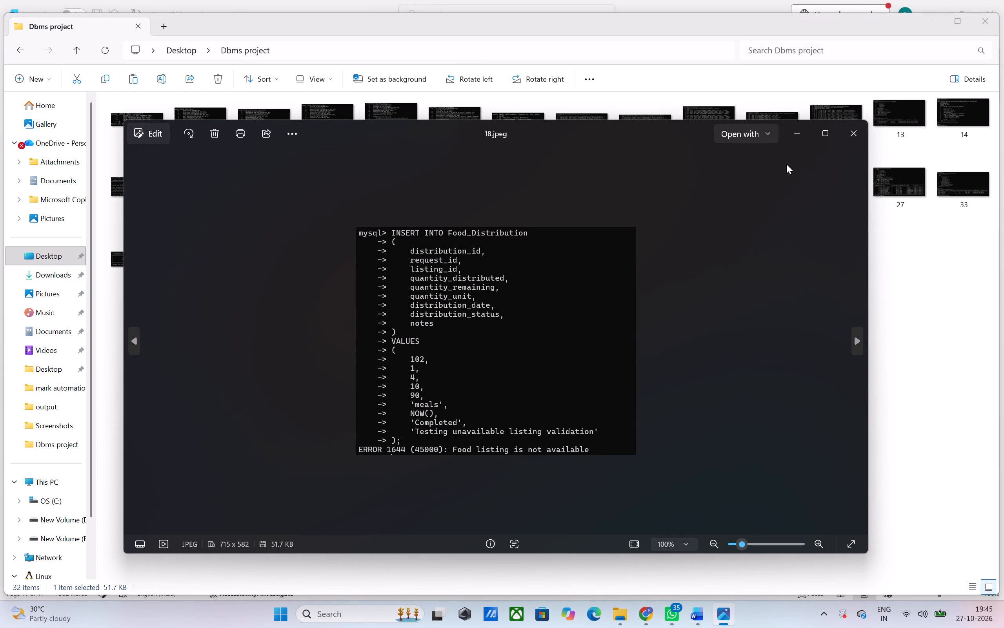
pyautogui.click(843, 135)
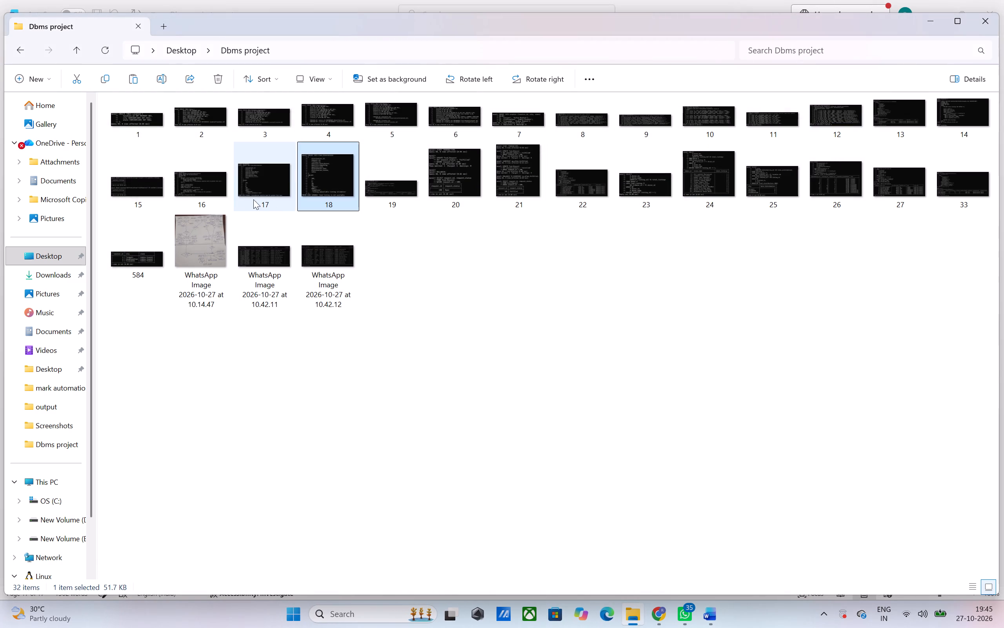
pyautogui.doubleClick(254, 199)
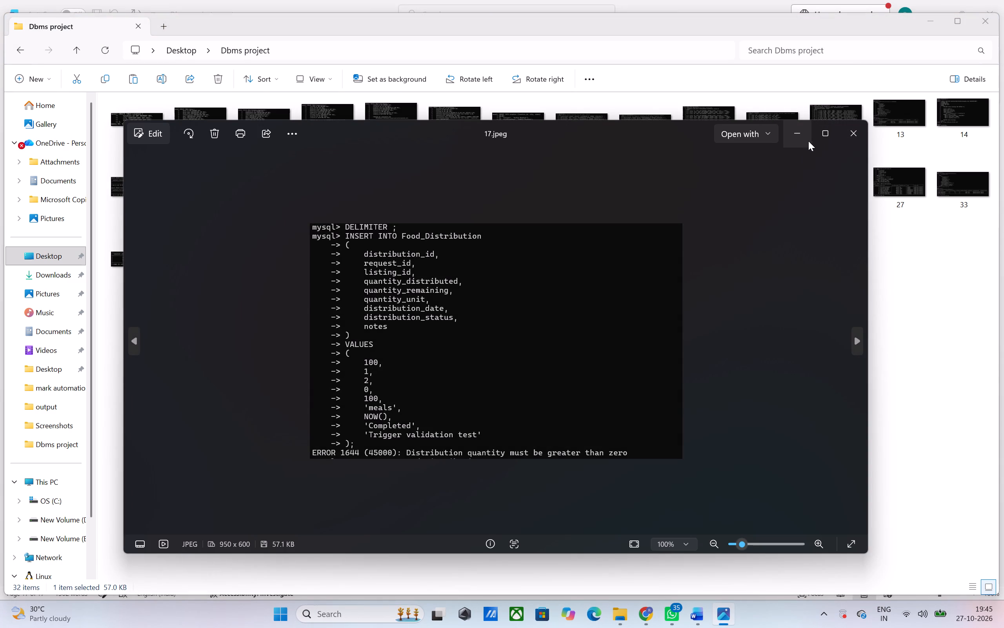
pyautogui.click(850, 131)
# Copy image 18 from the Dbms project folder and return to the Word report.
pyautogui.click(357, 183)
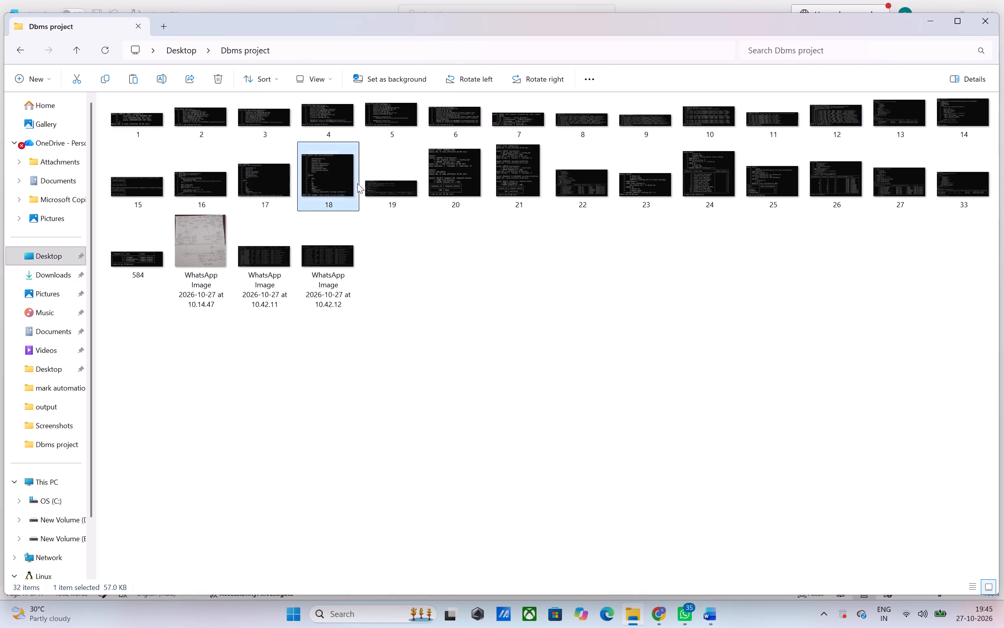
pyautogui.click(101, 76)
pyautogui.click(698, 620)
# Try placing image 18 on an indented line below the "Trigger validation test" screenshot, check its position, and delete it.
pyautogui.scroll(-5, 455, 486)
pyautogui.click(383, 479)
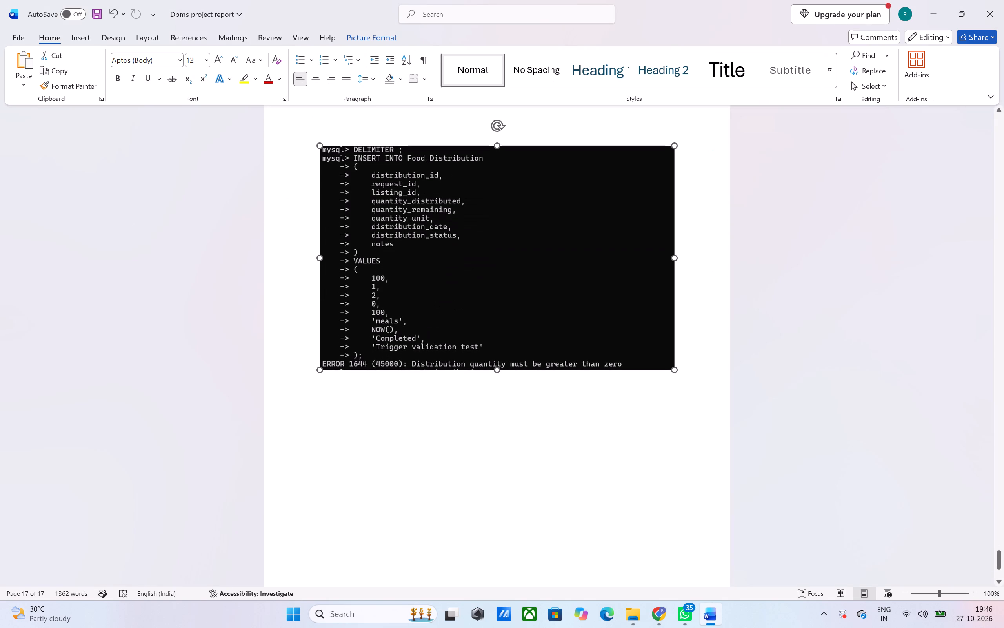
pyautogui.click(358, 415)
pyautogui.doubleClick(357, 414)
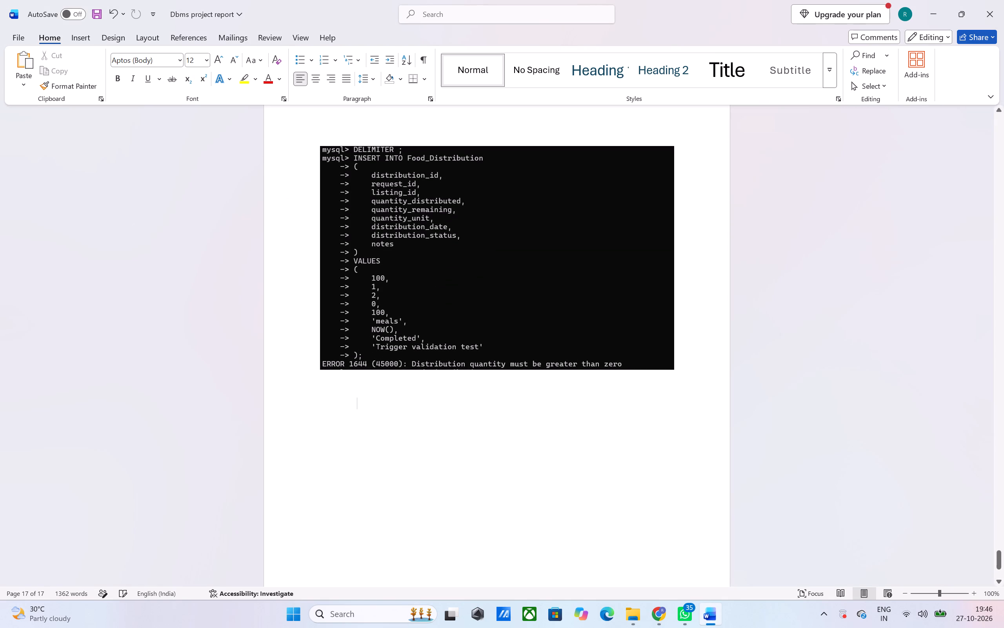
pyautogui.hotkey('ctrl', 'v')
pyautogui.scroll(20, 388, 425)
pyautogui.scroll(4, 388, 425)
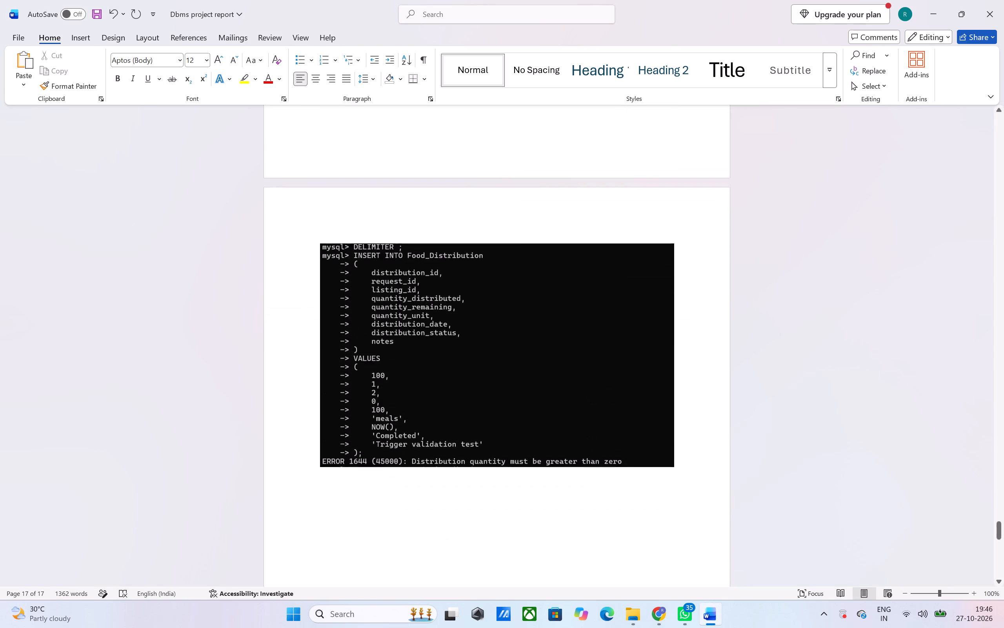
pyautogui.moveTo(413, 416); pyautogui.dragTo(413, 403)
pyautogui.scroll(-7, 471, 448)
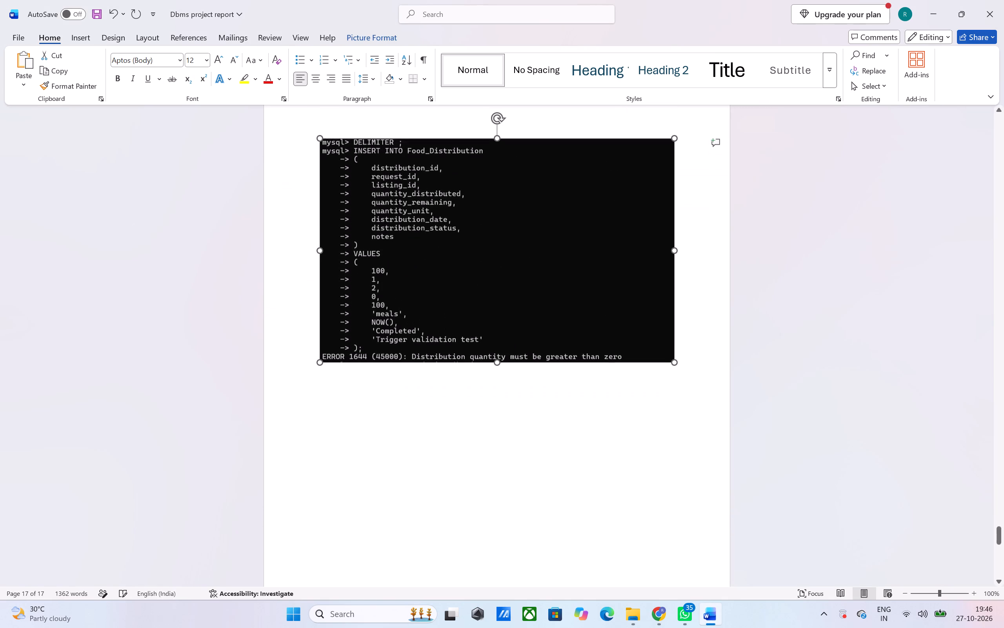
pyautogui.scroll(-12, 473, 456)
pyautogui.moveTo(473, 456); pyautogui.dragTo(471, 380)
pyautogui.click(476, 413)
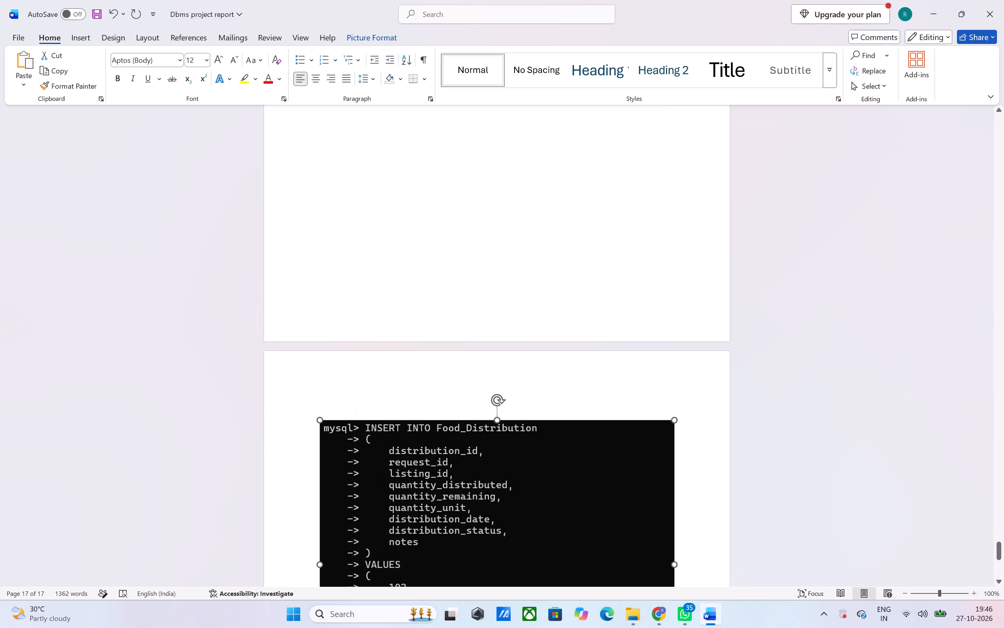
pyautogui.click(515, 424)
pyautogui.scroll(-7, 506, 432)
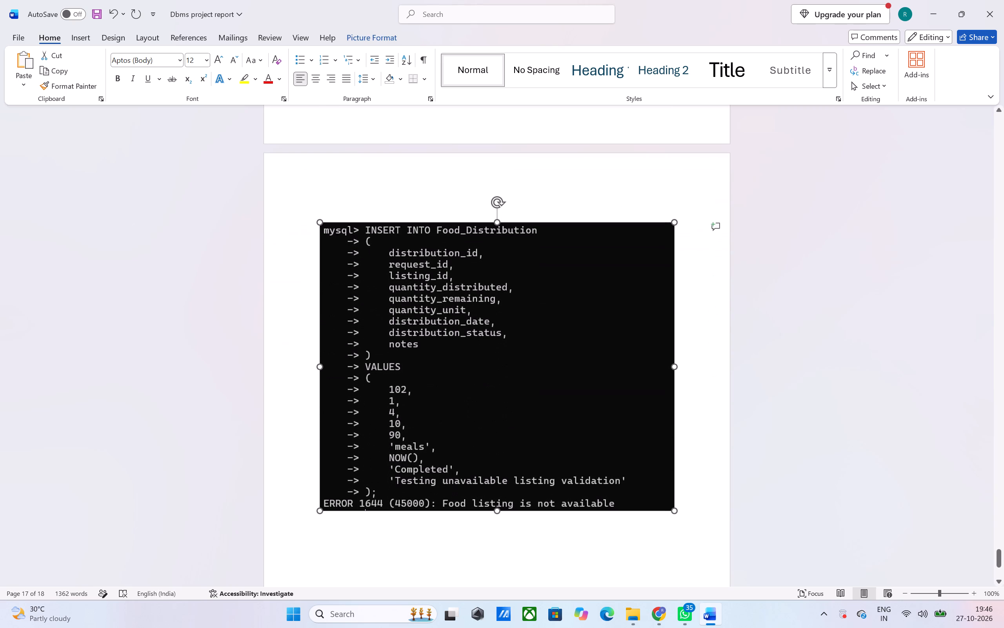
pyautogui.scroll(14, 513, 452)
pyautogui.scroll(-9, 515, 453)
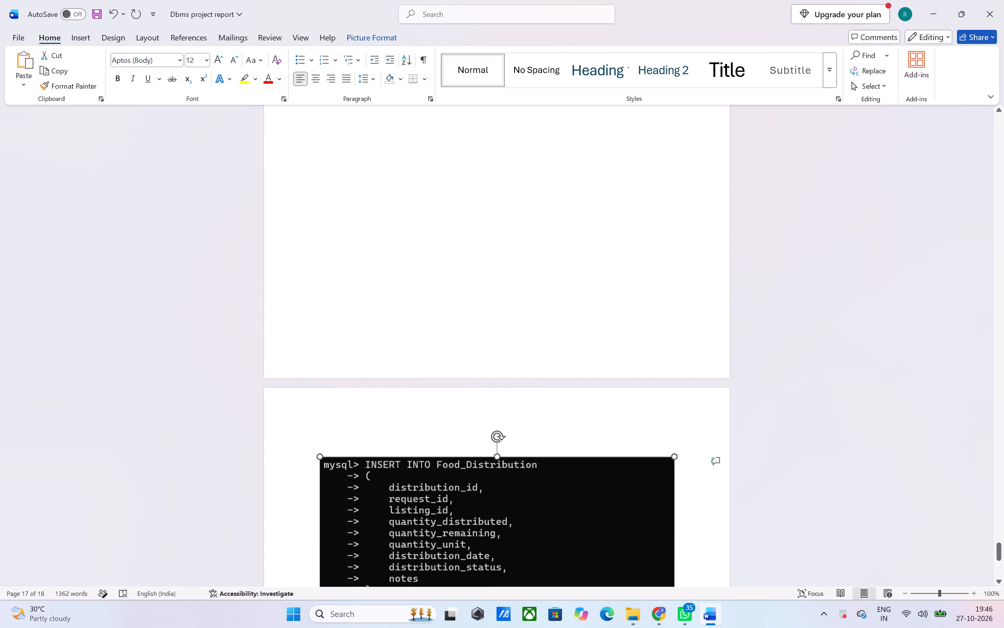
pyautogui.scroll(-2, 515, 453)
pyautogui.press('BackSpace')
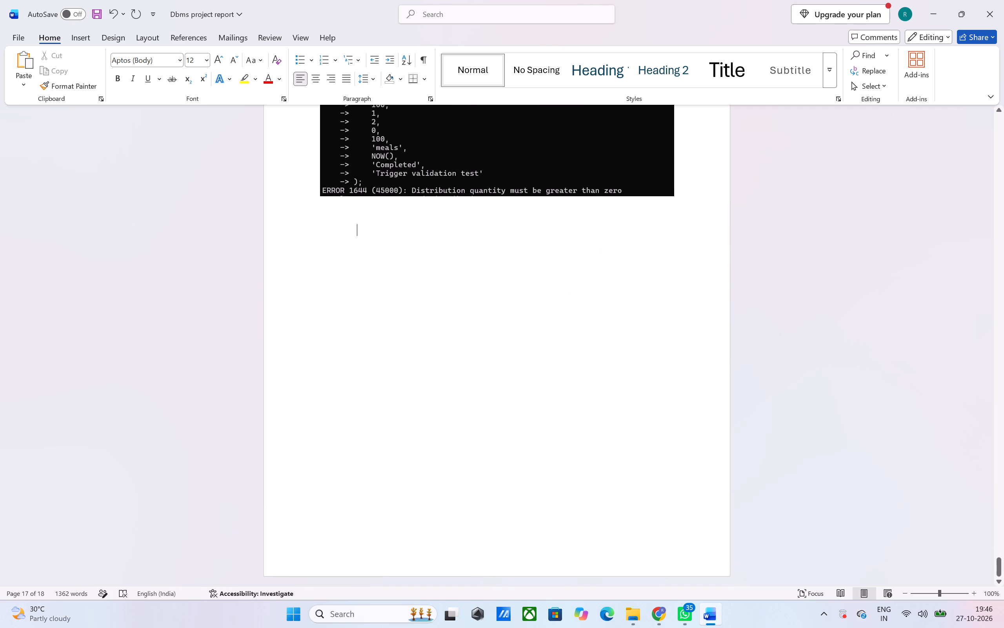
# Paste image 18 at the left margin below the "Trigger validation test" screenshot.
pyautogui.click(323, 246)
pyautogui.hotkey('ctrl', 'v')
# Slightly reduce the height of the "Testing unavailable listing validation" screenshot so it fits beneath the previous screenshot on the same page.
pyautogui.click(487, 433)
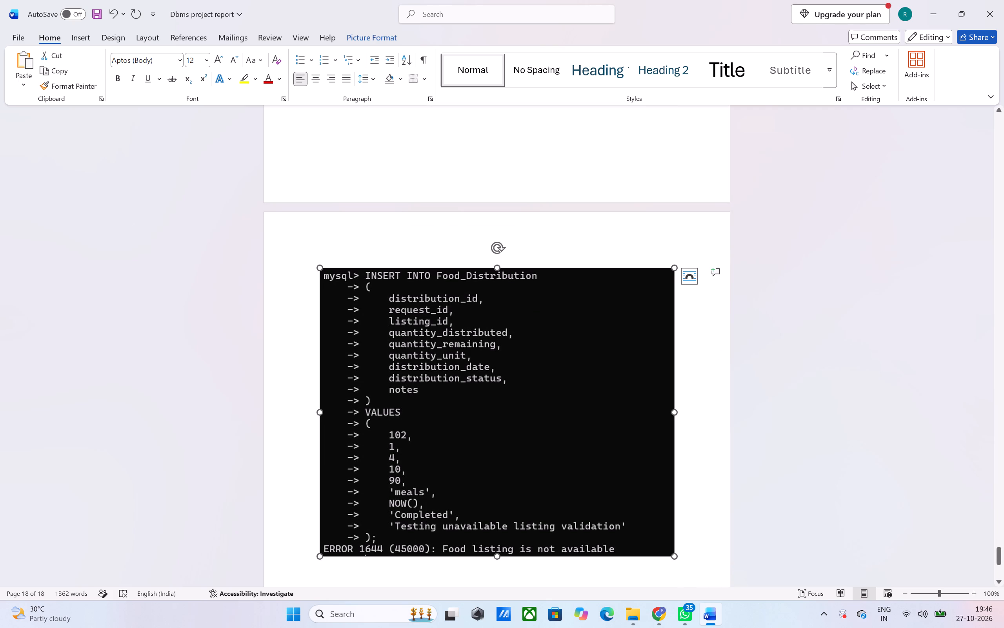
pyautogui.moveTo(494, 554); pyautogui.dragTo(492, 533)
pyautogui.scroll(10, 474, 495)
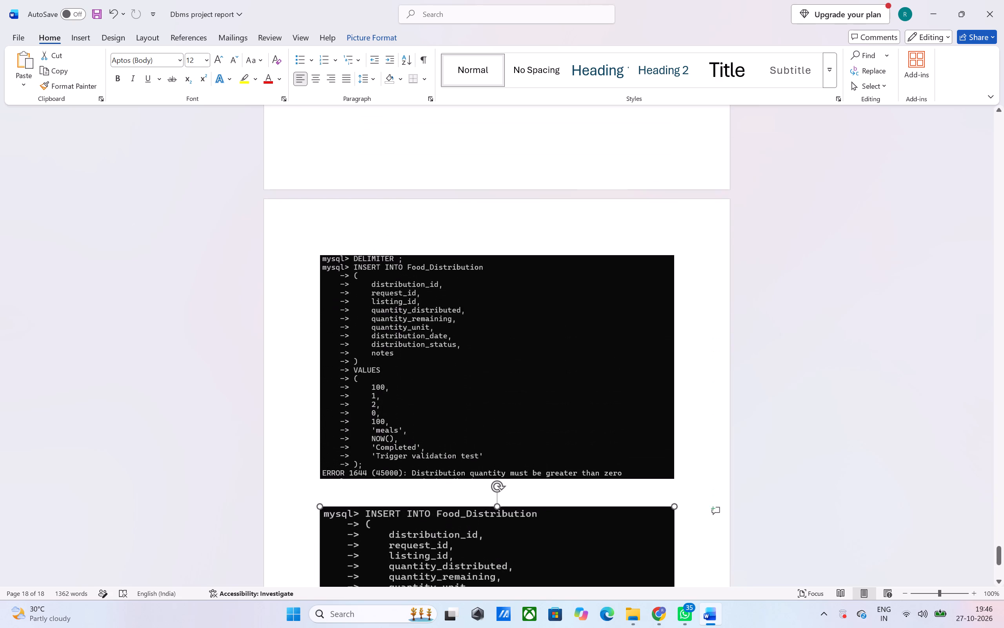
pyautogui.scroll(4, 475, 495)
pyautogui.scroll(-6, 475, 495)
# Slightly reduce the height and width of the "Trigger validation test" screenshot.
pyautogui.click(484, 401)
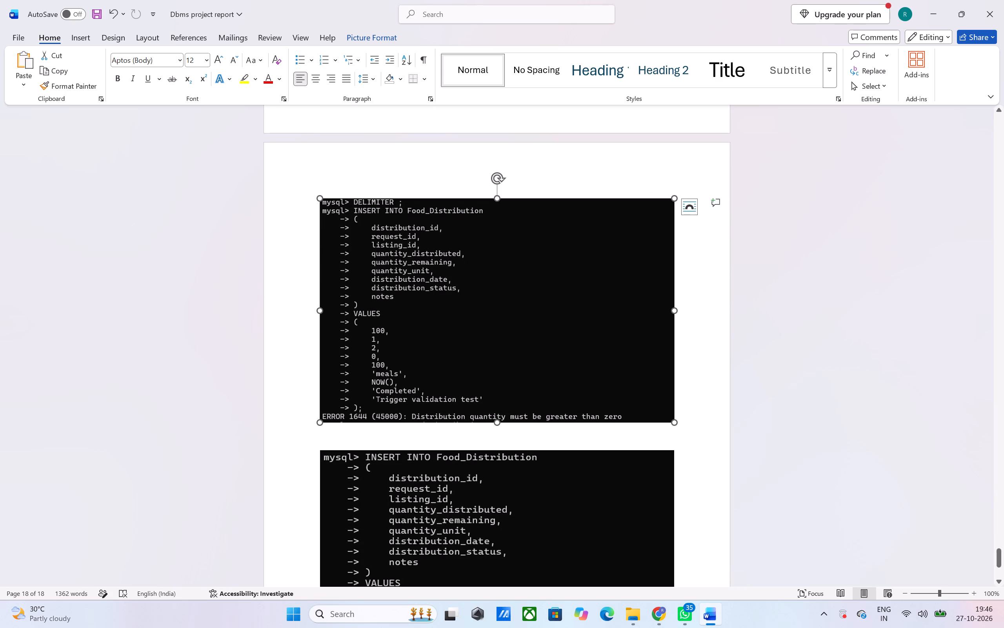
pyautogui.click(497, 418)
pyautogui.moveTo(497, 420); pyautogui.dragTo(495, 408)
pyautogui.click(495, 408)
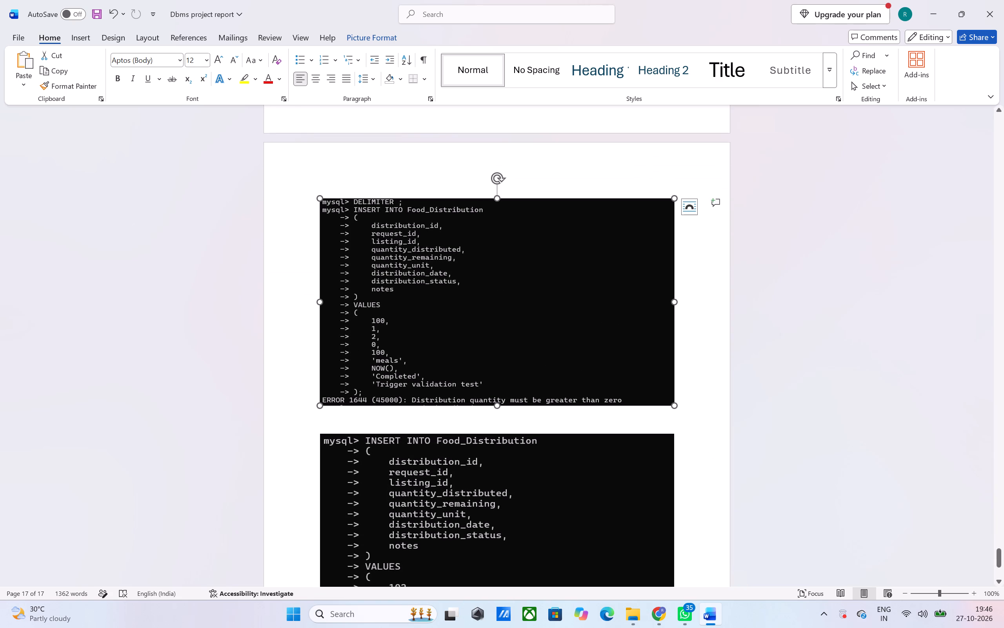
pyautogui.moveTo(318, 299); pyautogui.dragTo(330, 298)
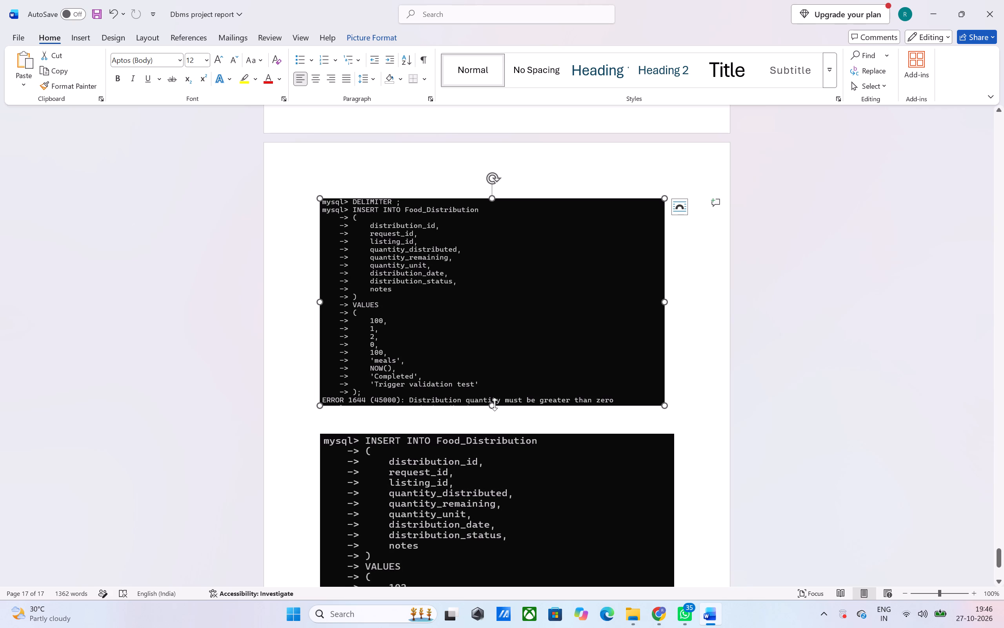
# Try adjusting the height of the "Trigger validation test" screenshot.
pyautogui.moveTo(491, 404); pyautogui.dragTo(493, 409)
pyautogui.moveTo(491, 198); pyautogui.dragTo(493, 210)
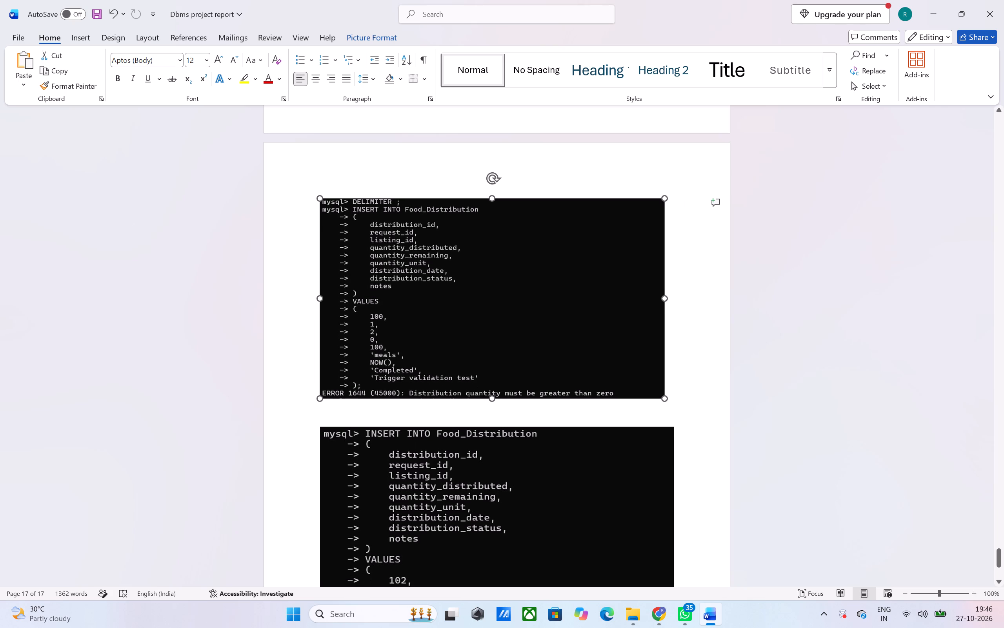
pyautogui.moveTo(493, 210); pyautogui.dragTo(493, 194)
# Slightly reduce the height of the CountAvailableFoodListings results screenshot above the "3. Trigger" subheading.
pyautogui.scroll(5, 510, 266)
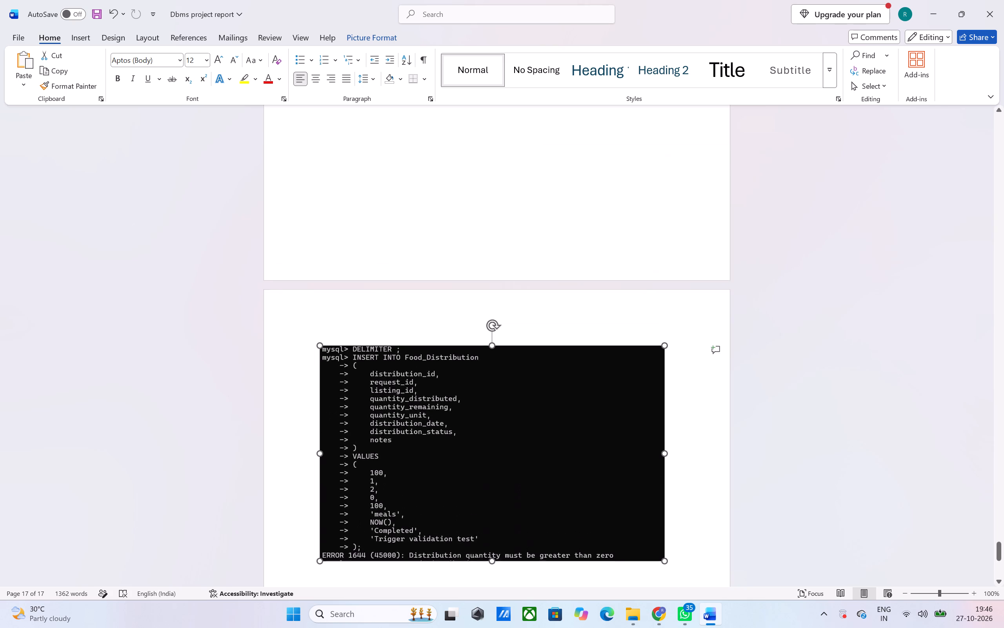
pyautogui.scroll(13, 510, 266)
pyautogui.scroll(6, 465, 319)
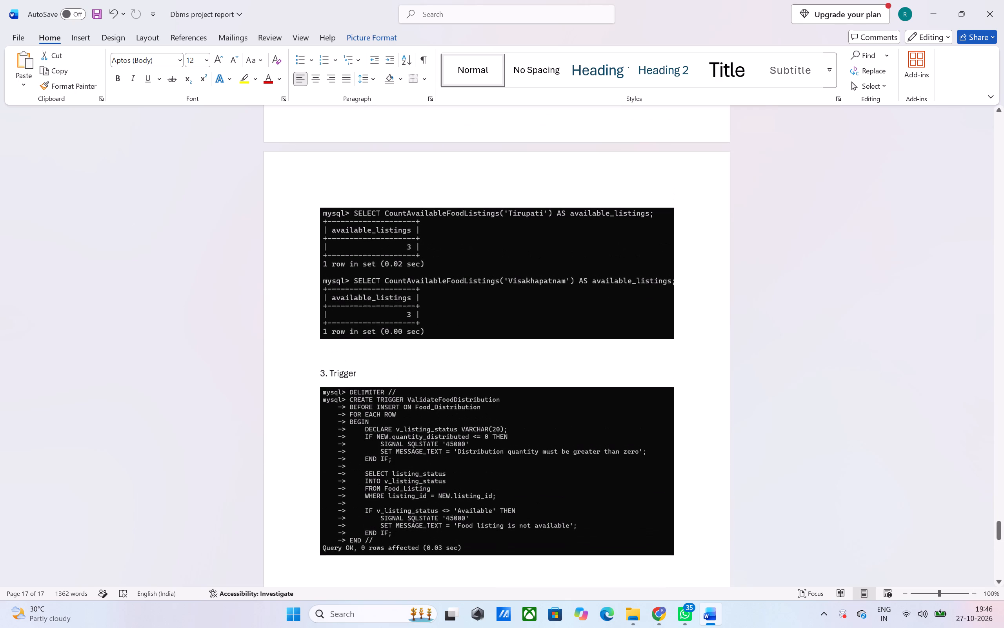
pyautogui.click(479, 312)
pyautogui.moveTo(495, 337); pyautogui.dragTo(494, 331)
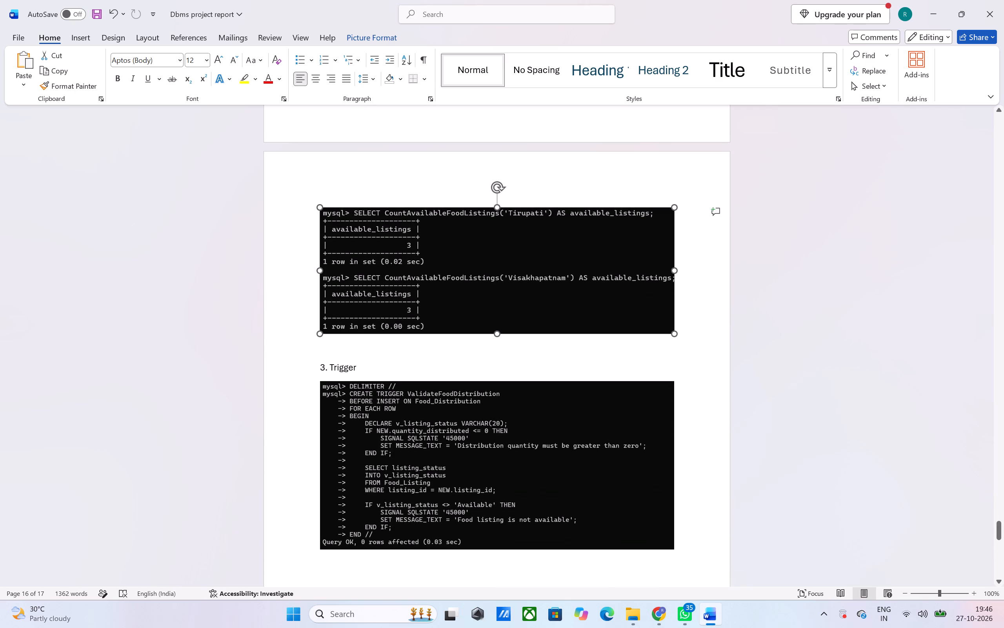
pyautogui.moveTo(494, 331); pyautogui.dragTo(495, 325)
pyautogui.moveTo(497, 205); pyautogui.dragTo(498, 199)
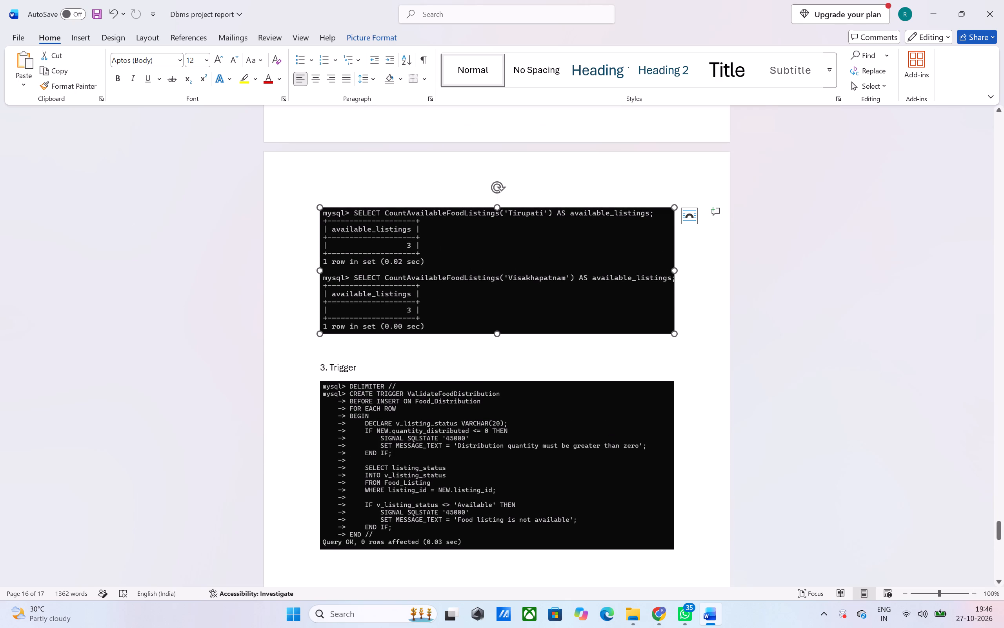
# Remove the blank line above the "3. Trigger" subheading.
pyautogui.click(316, 363)
pyautogui.press('BackSpace')
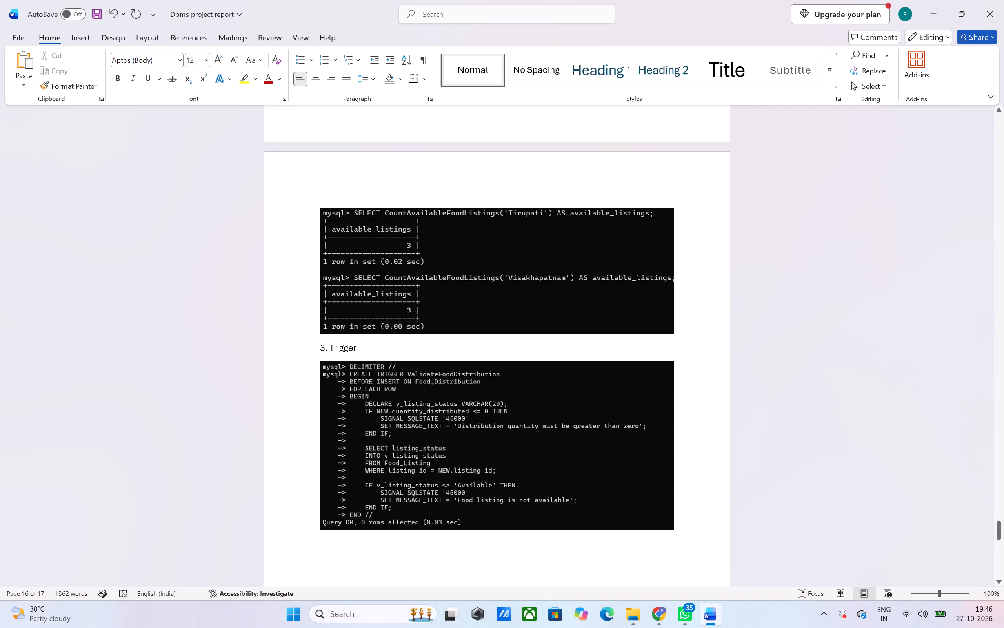
# Reduce the height of the "Trigger validation test" screenshot so it fits beneath the CREATE TRIGGER screenshot on the same page.
pyautogui.scroll(-16, 355, 405)
pyautogui.click(388, 455)
pyautogui.scroll(-5, 445, 454)
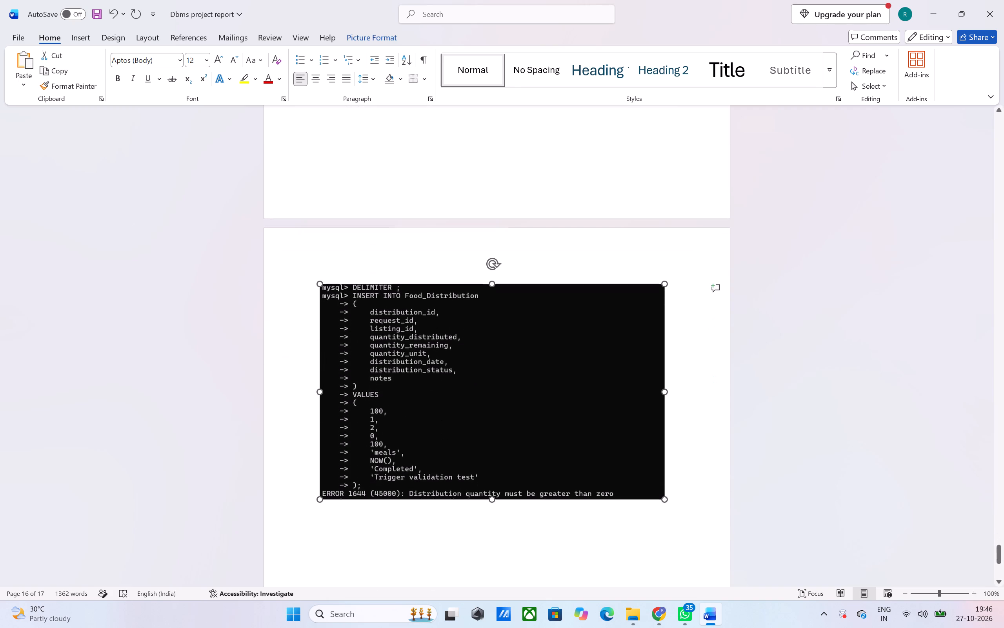
pyautogui.moveTo(492, 496); pyautogui.dragTo(491, 479)
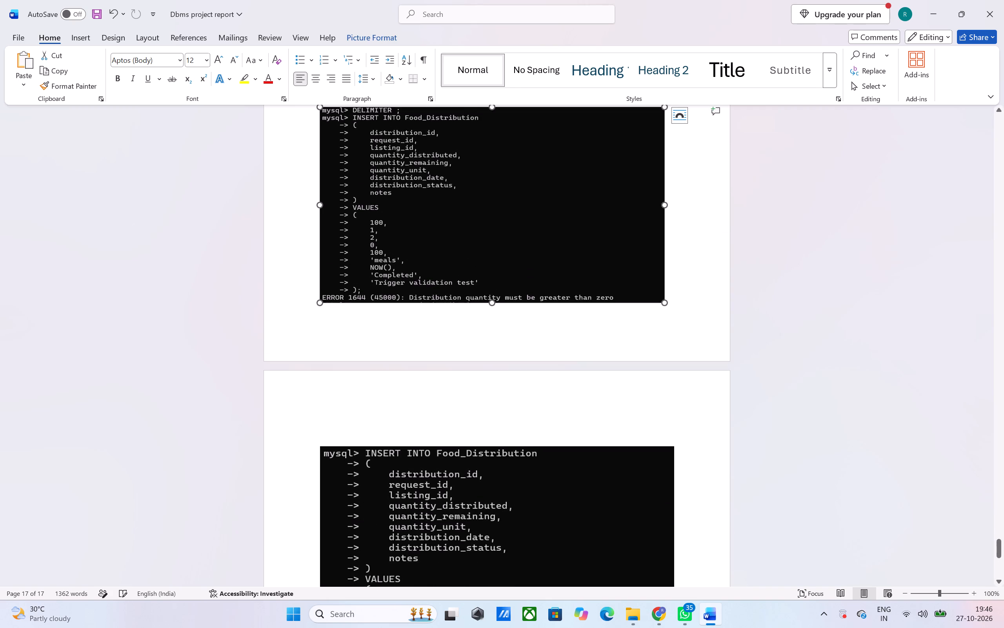
pyautogui.scroll(11, 487, 476)
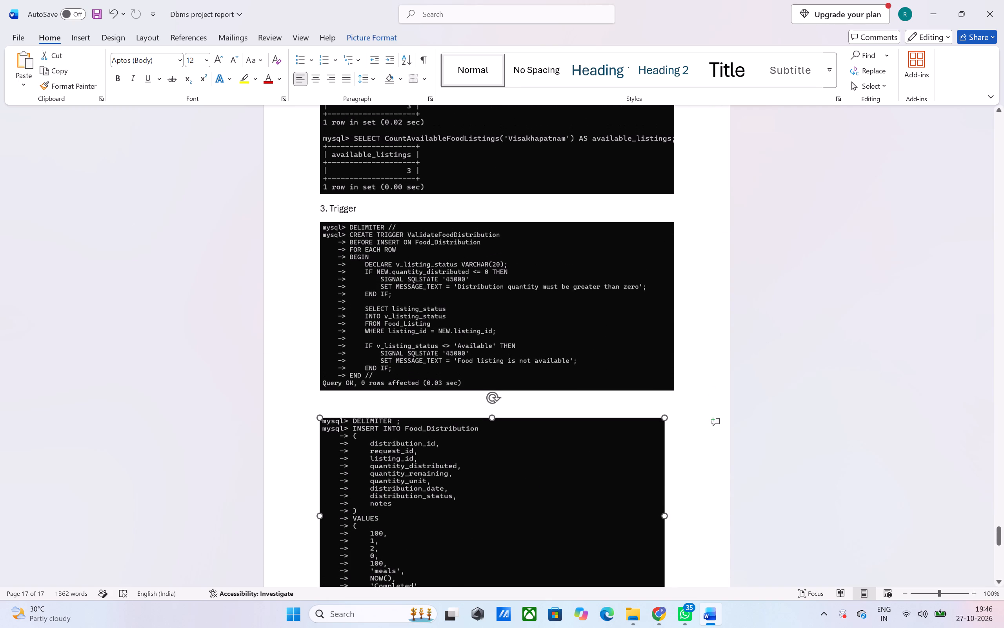
# Fine-tune the size of the "Trigger validation test" screenshot, making it very slightly wider.
pyautogui.scroll(-4, 489, 447)
pyautogui.click(415, 307)
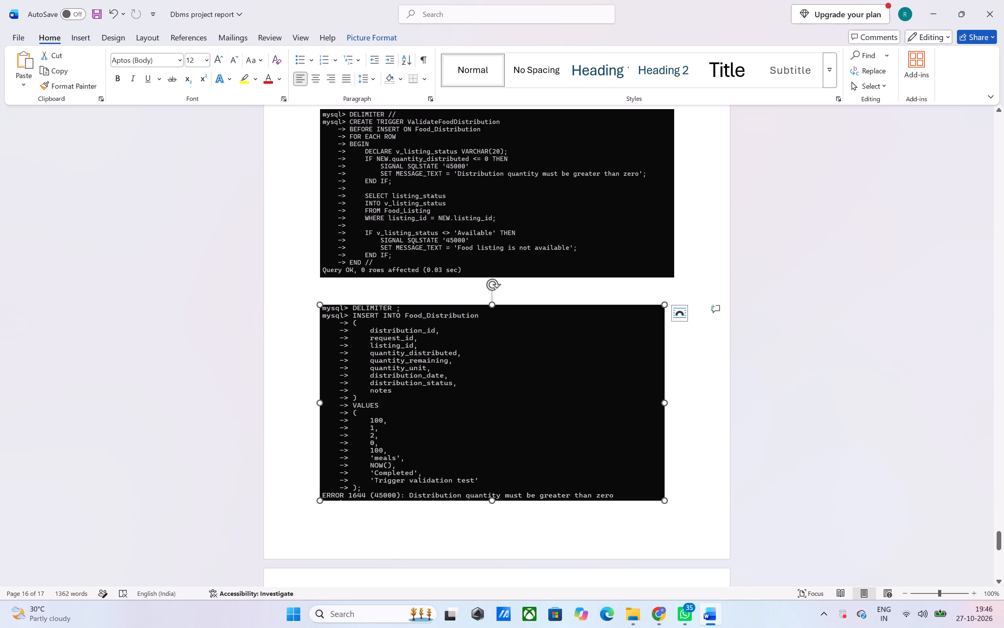
pyautogui.moveTo(321, 304); pyautogui.dragTo(323, 301)
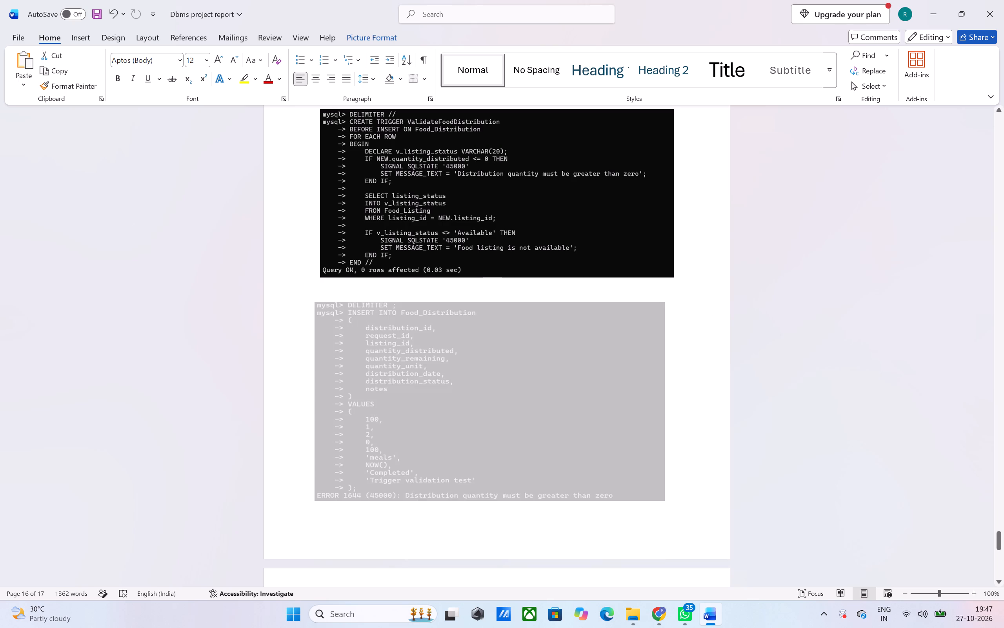
pyautogui.moveTo(323, 301); pyautogui.dragTo(326, 304)
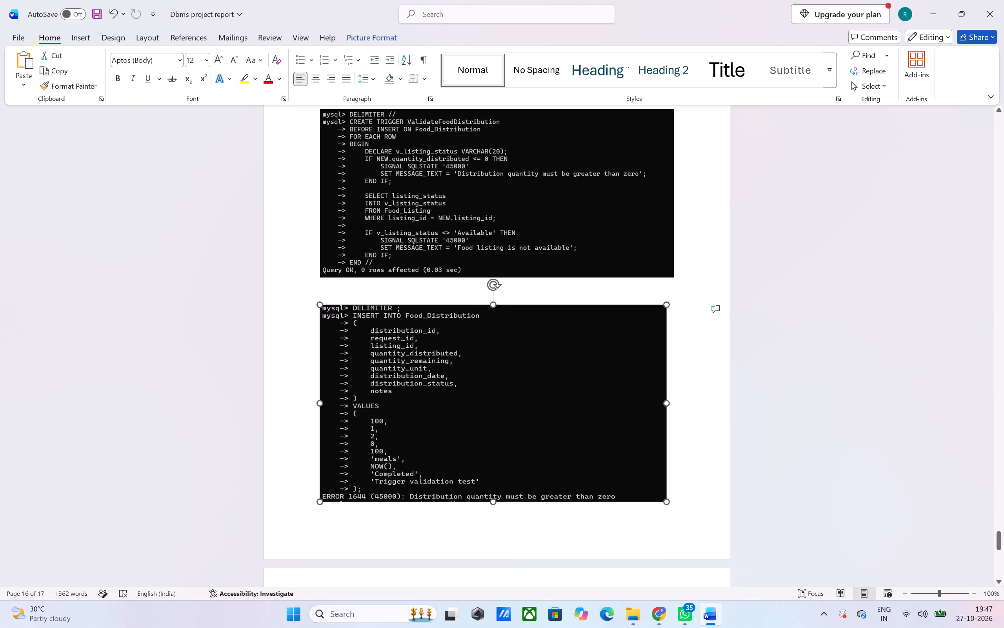
pyautogui.click(493, 500)
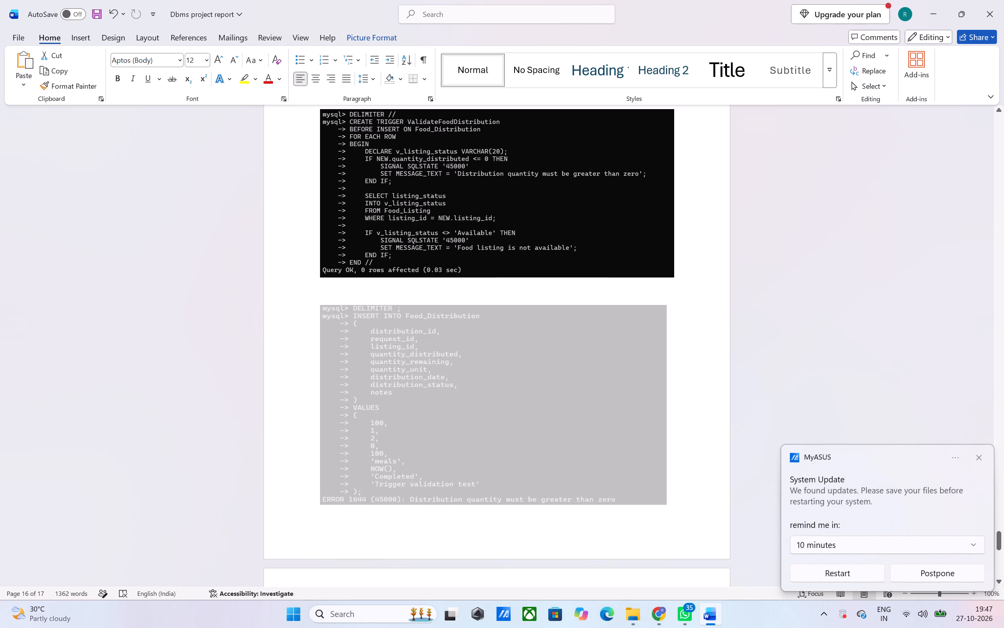
pyautogui.click(485, 522)
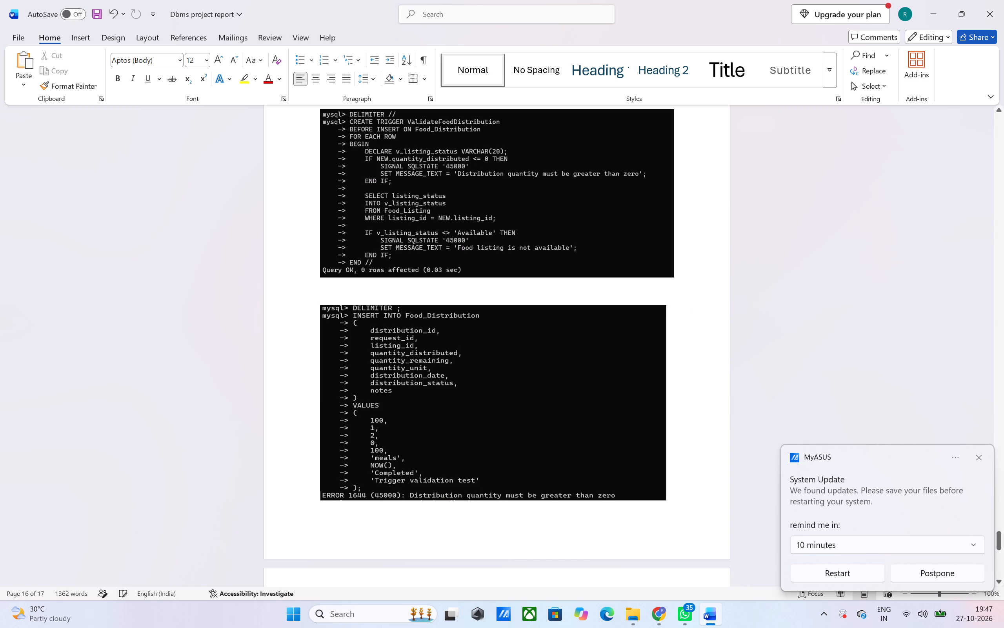
# Review the layout of the function and trigger screenshots across the last pages of the report.
pyautogui.scroll(2, 485, 522)
pyautogui.scroll(17, 503, 495)
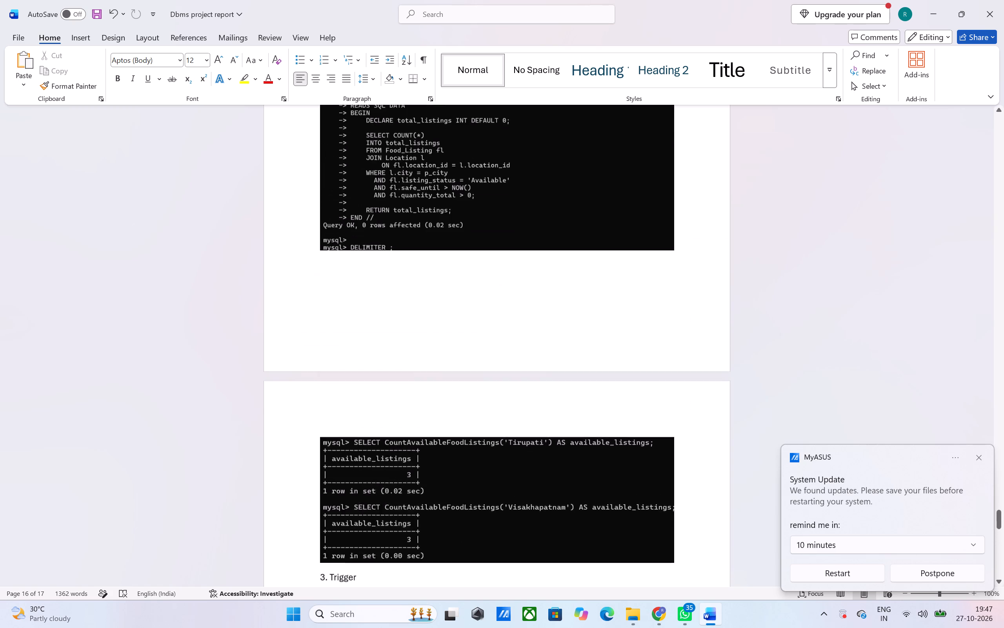
pyautogui.scroll(5, 512, 495)
pyautogui.scroll(-20, 512, 496)
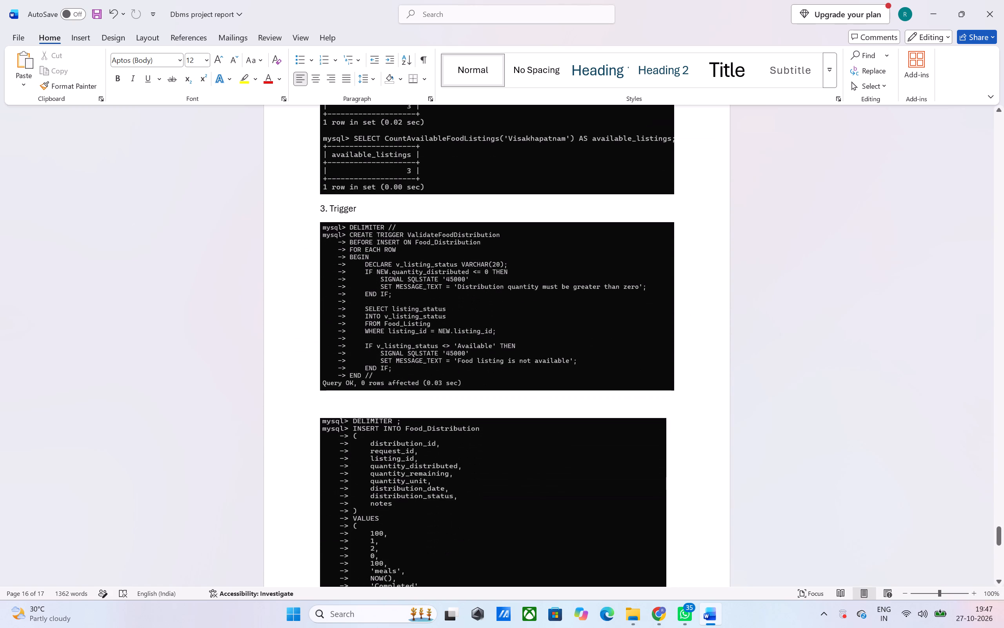
pyautogui.scroll(-2, 513, 497)
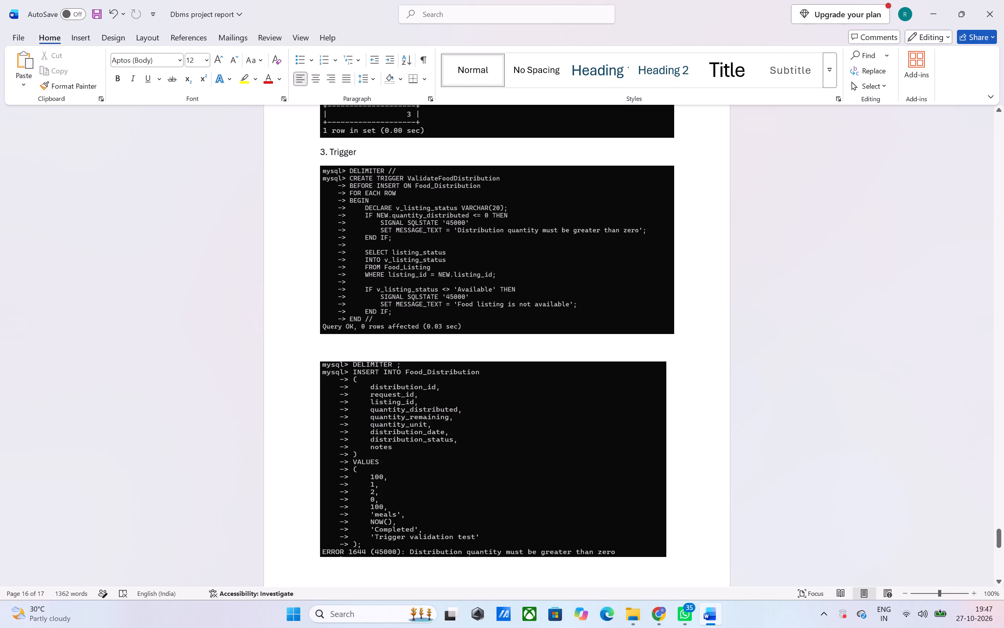
pyautogui.scroll(-17, 517, 478)
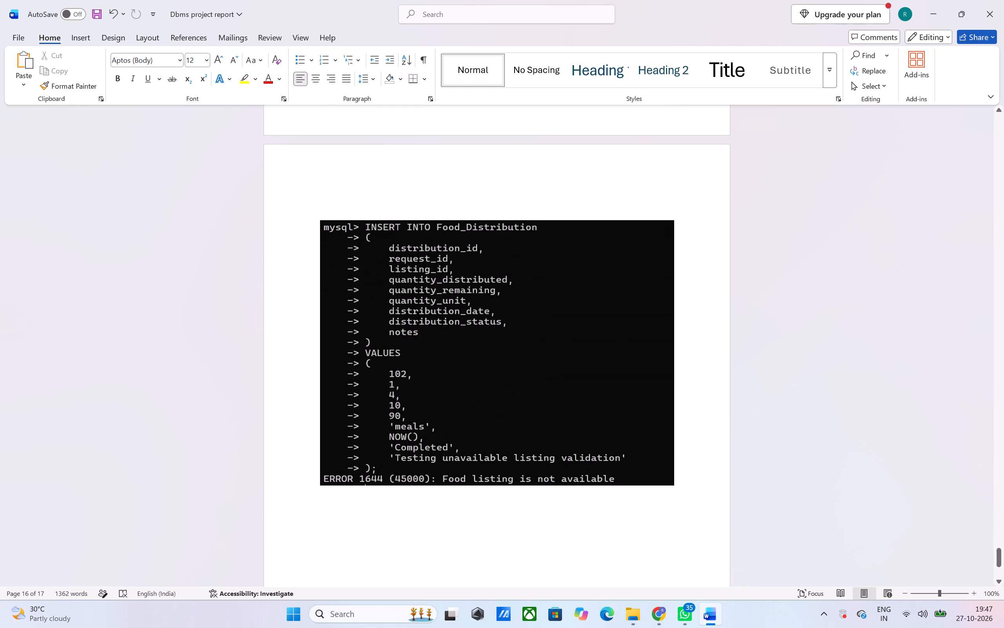
pyautogui.scroll(-15, 517, 478)
# Slightly reduce the height of the "Testing unavailable listing validation" screenshot.
pyautogui.scroll(6, 513, 469)
pyautogui.click(495, 394)
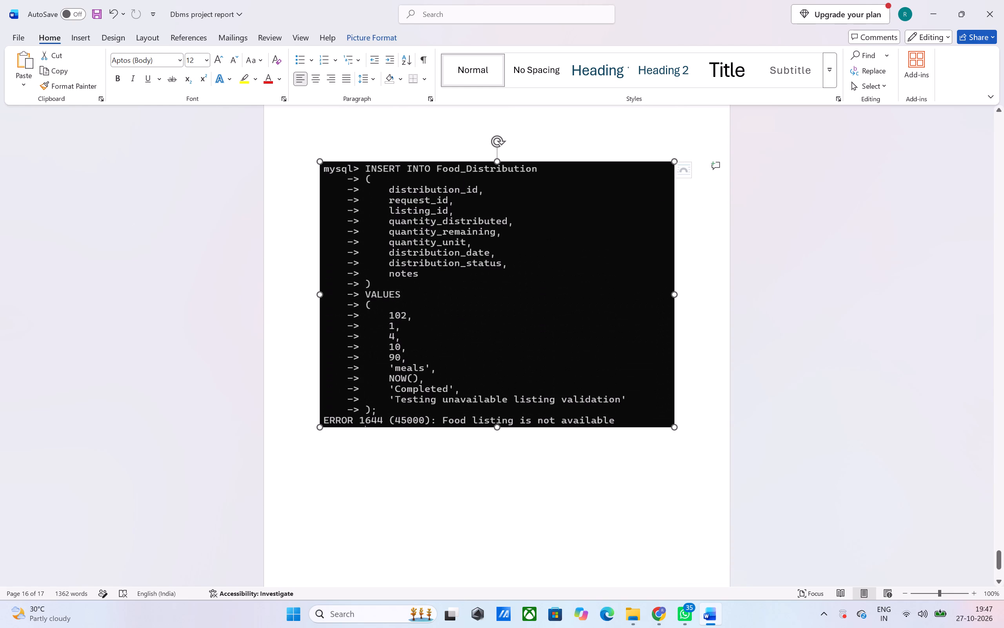
pyautogui.moveTo(496, 427); pyautogui.dragTo(500, 407)
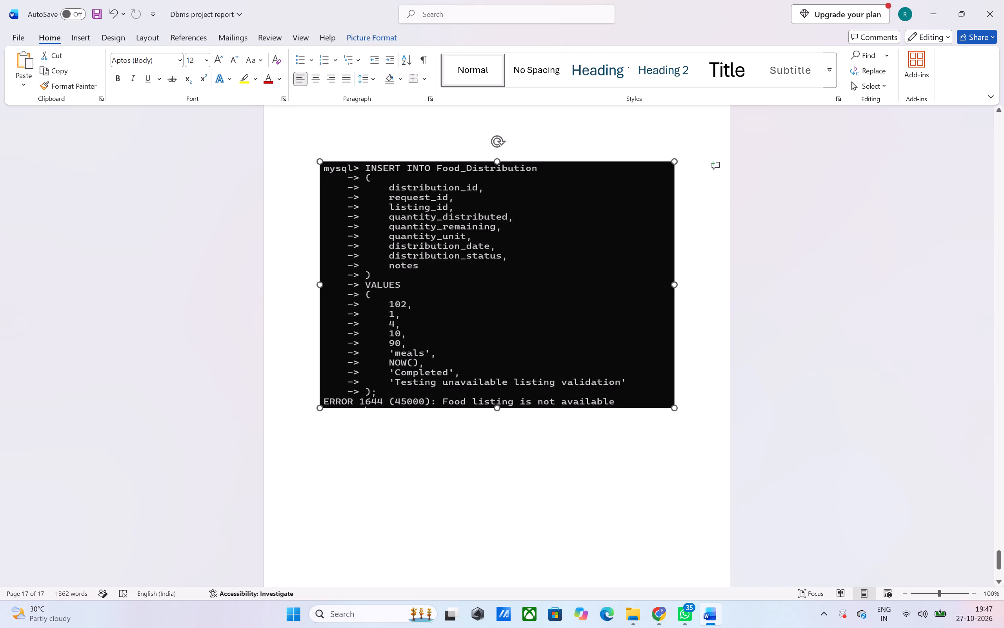
pyautogui.moveTo(500, 407); pyautogui.dragTo(503, 397)
pyautogui.scroll(6, 504, 400)
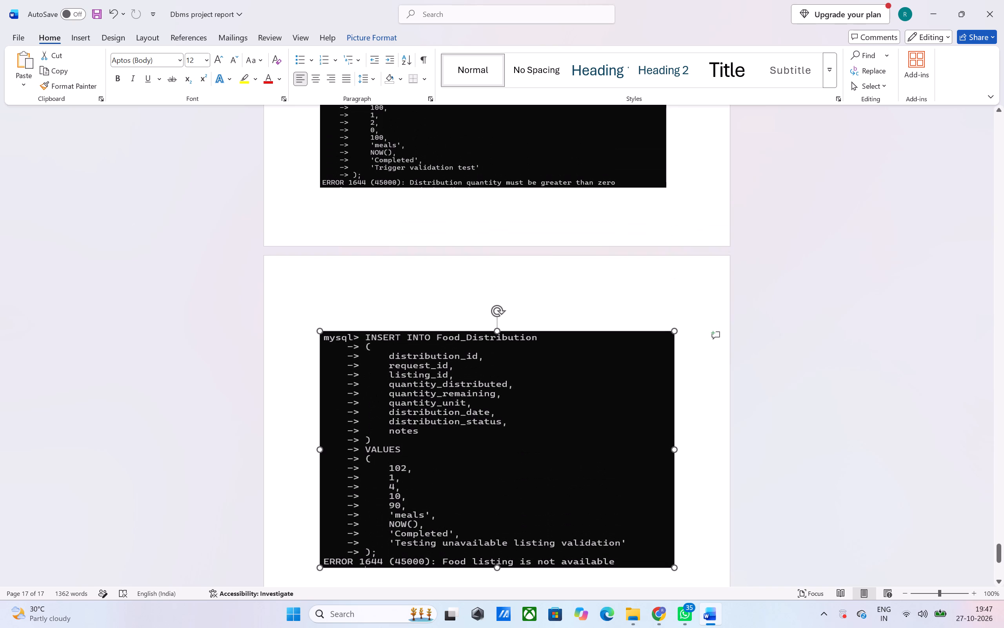
pyautogui.click(497, 332)
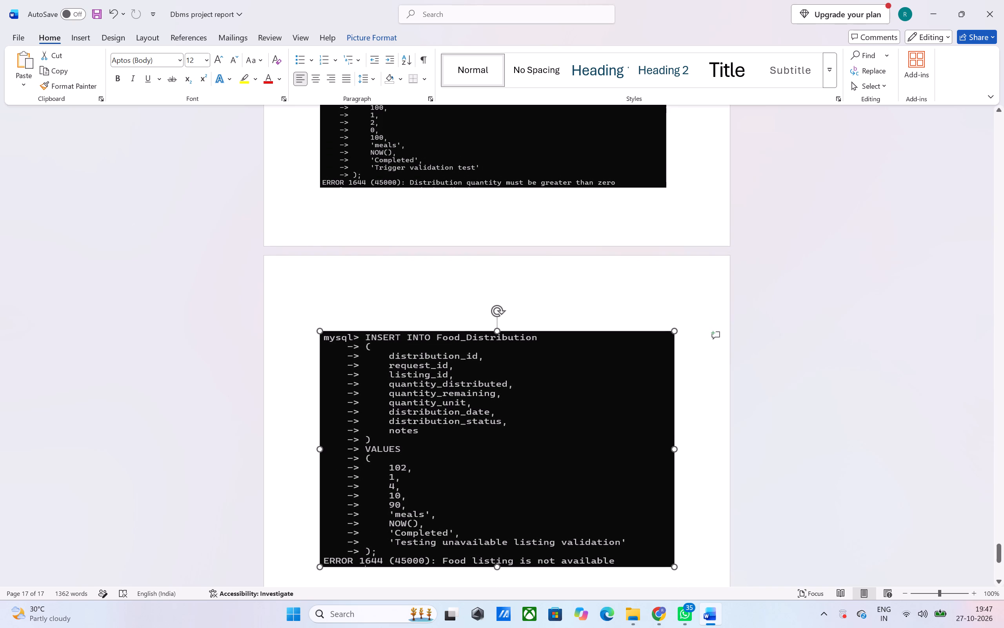
pyautogui.click(482, 348)
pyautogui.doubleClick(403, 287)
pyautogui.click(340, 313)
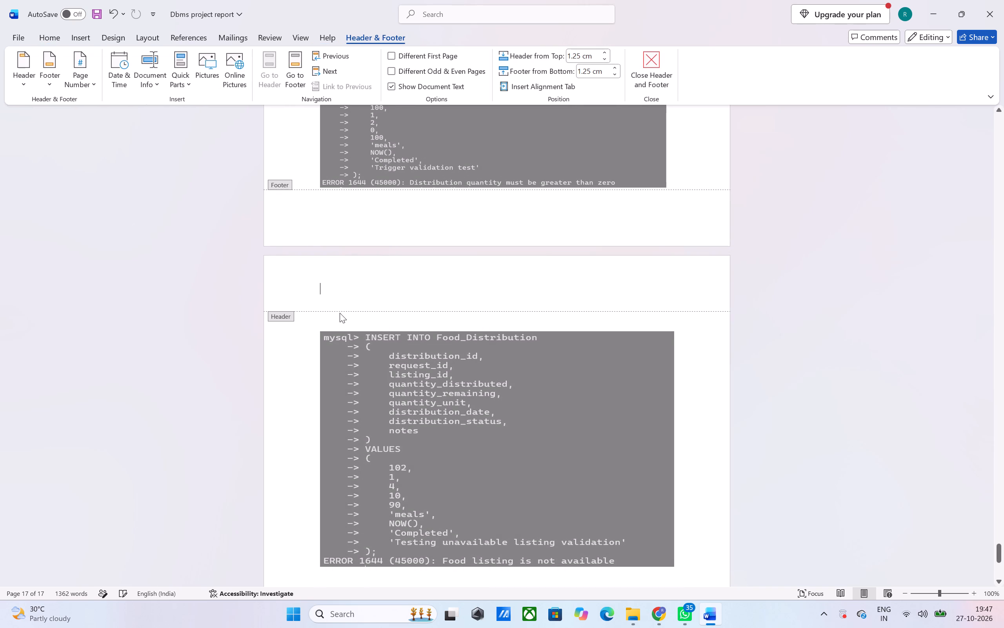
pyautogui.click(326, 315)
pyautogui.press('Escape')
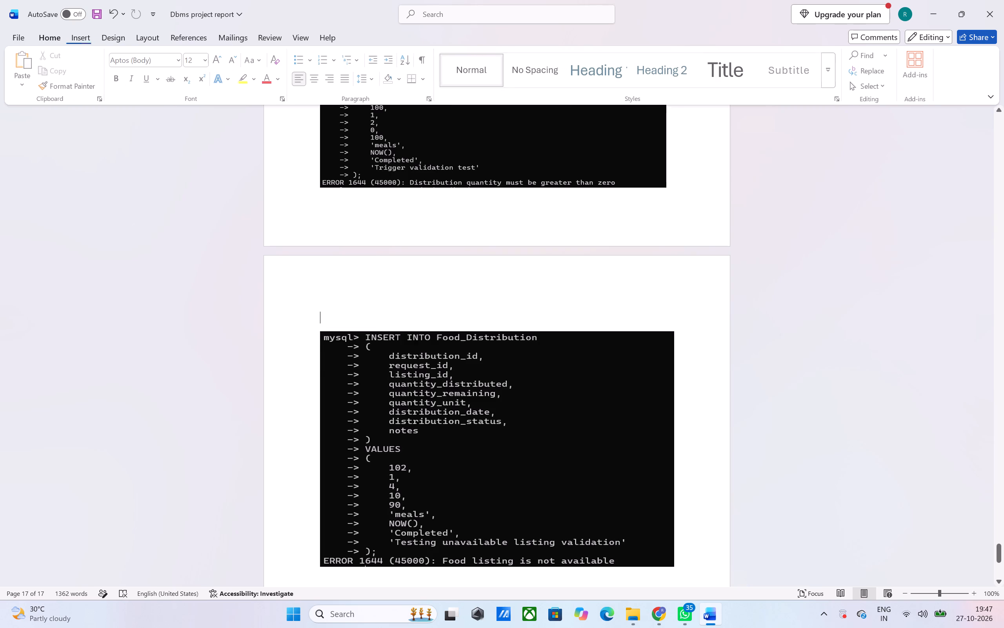
# Copy "Transaction Control" from section 6 of the project instructions PDF in Chrome and paste it into Word as a subheading below the last screenshot.
pyautogui.scroll(-9, 413, 378)
pyautogui.click(369, 372)
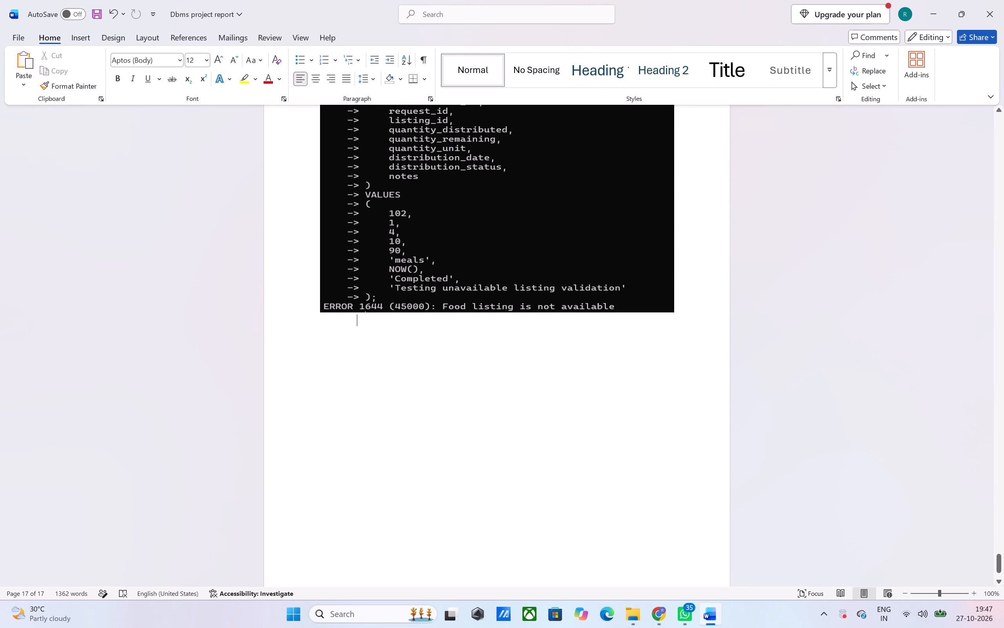
pyautogui.doubleClick(320, 353)
pyautogui.scroll(13, 373, 391)
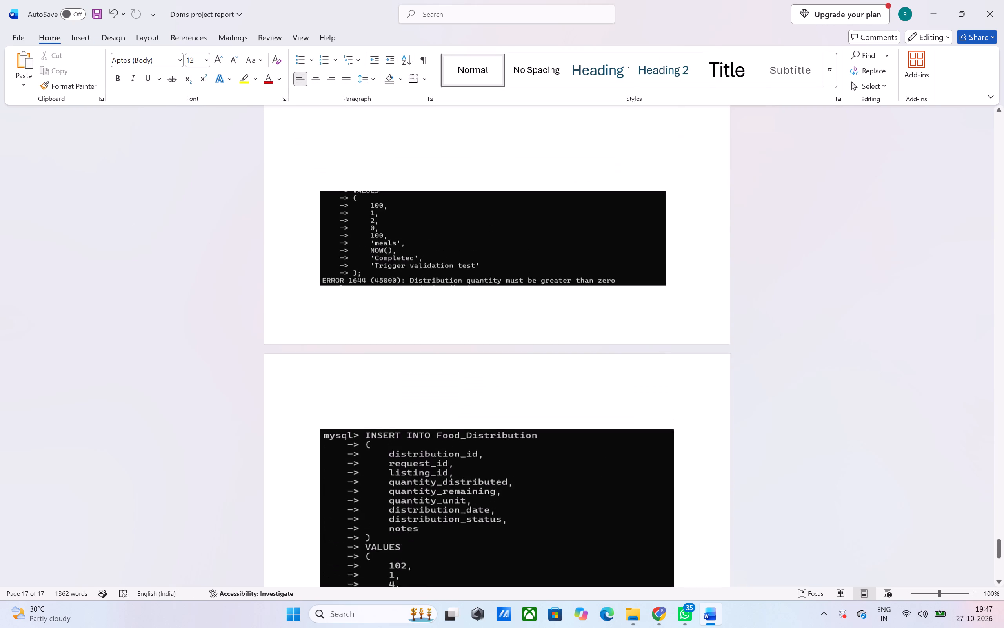
pyautogui.scroll(-11, 388, 385)
pyautogui.click(671, 617)
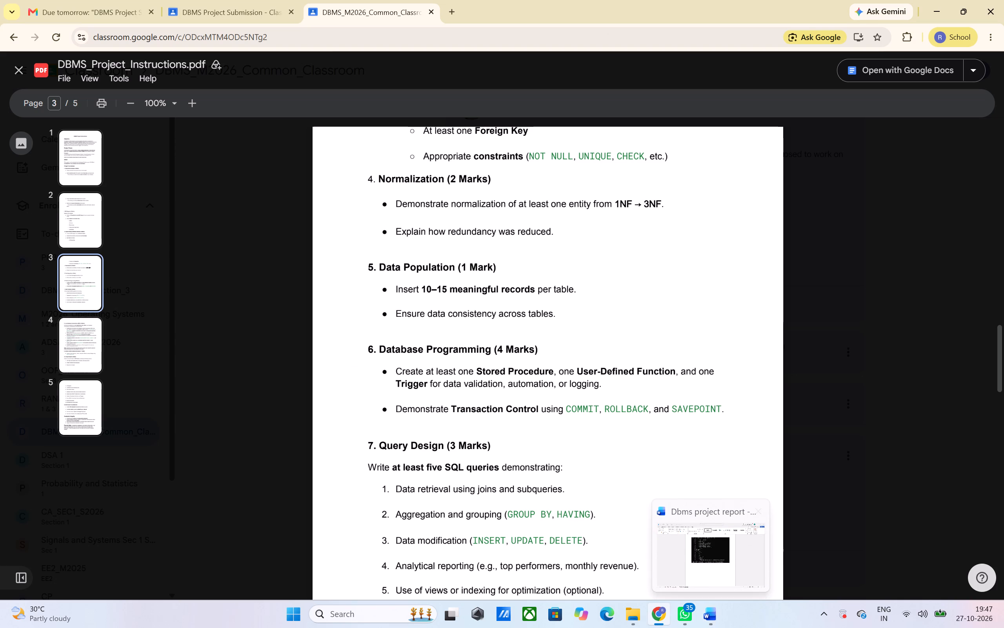
pyautogui.moveTo(451, 407); pyautogui.dragTo(507, 406)
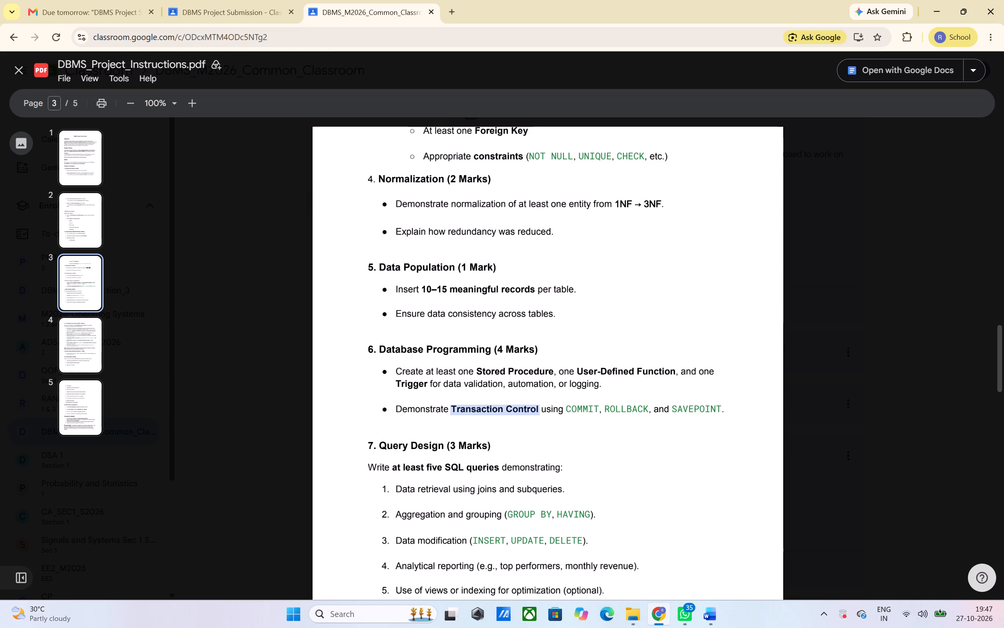
pyautogui.moveTo(507, 406); pyautogui.dragTo(523, 406)
pyautogui.hotkey('ctrl', 'c')
pyautogui.click(706, 621)
pyautogui.click(329, 416)
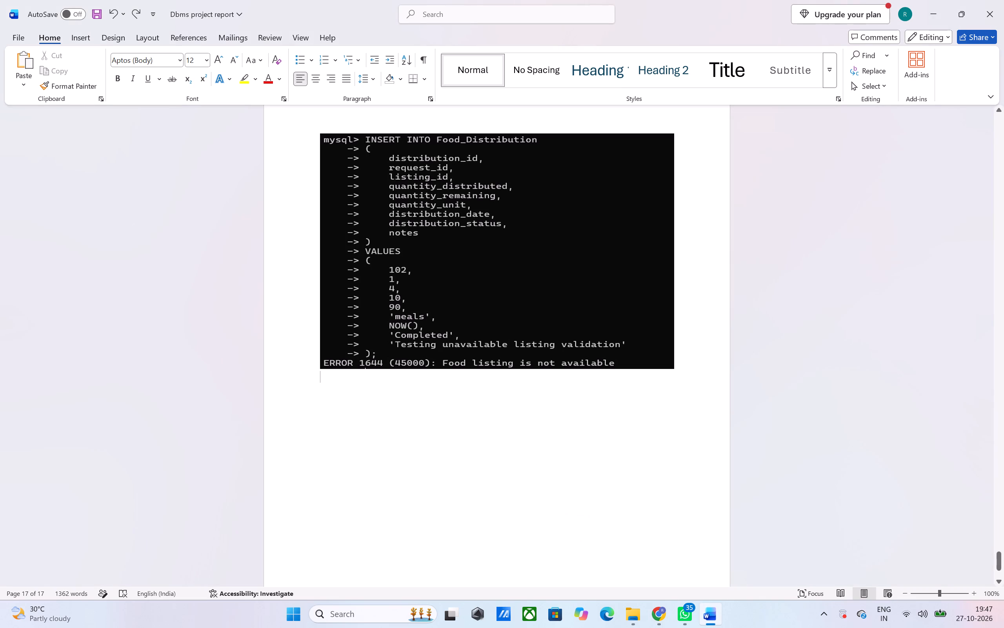
pyautogui.doubleClick(327, 404)
pyautogui.hotkey('ctrl', 'v')
pyautogui.press('Return')
# Place the insertion point before "Transaction Control" and look back over the preceding trigger content.
pyautogui.scroll(2, 407, 412)
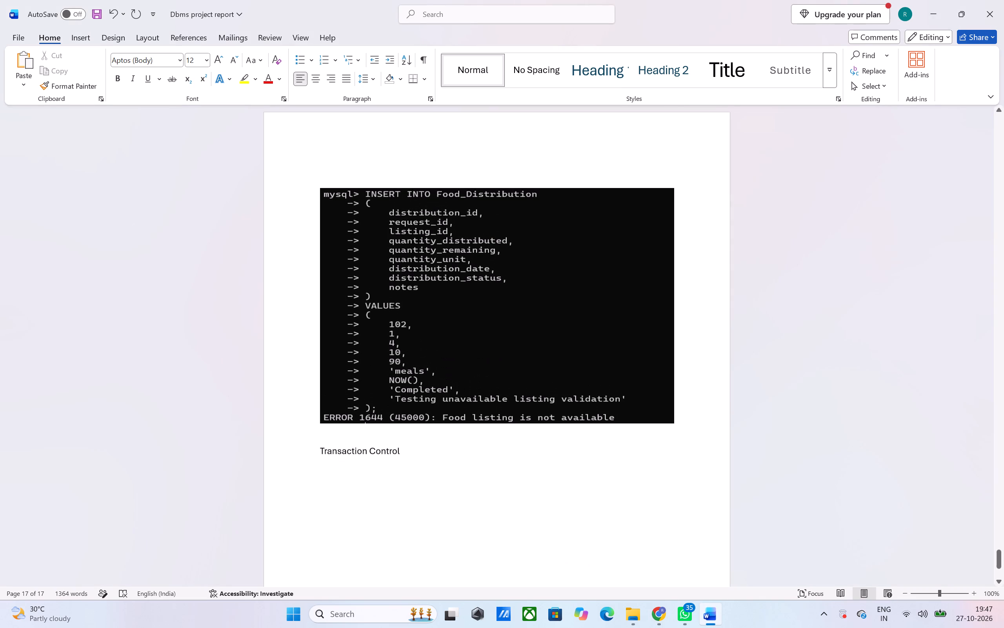
pyautogui.click(318, 447)
pyautogui.scroll(7, 336, 455)
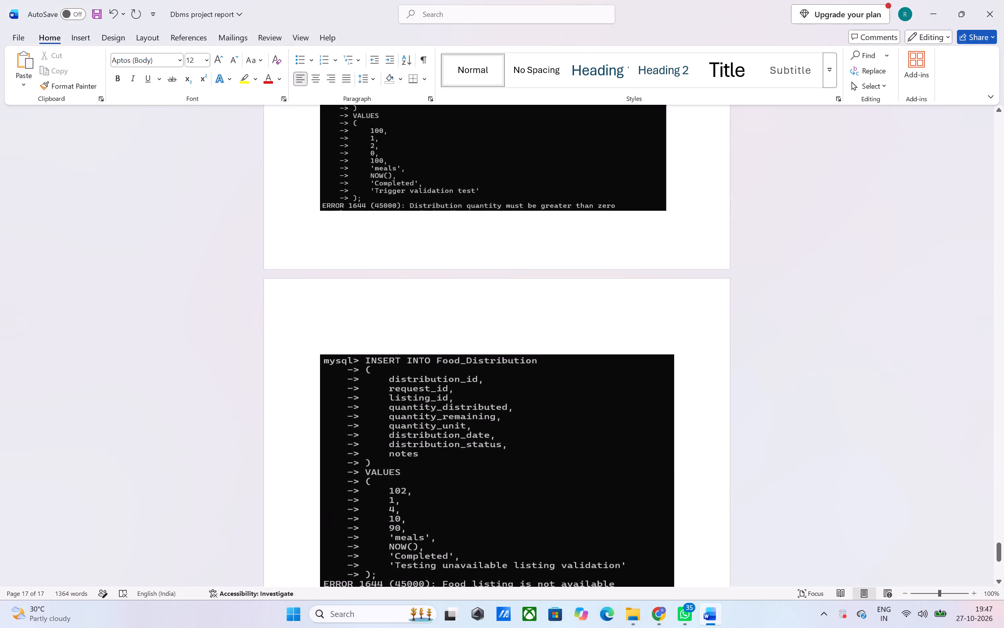
pyautogui.scroll(13, 340, 449)
pyautogui.scroll(-17, 344, 445)
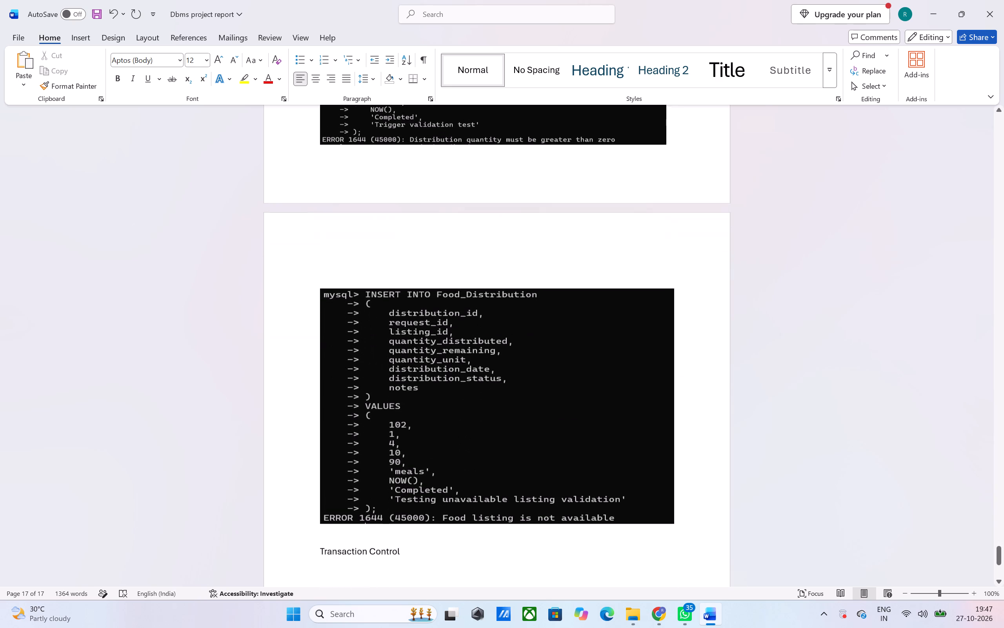
# Number the "Transaction Control" subheading as "4." and place the insertion point on the empty line below it.
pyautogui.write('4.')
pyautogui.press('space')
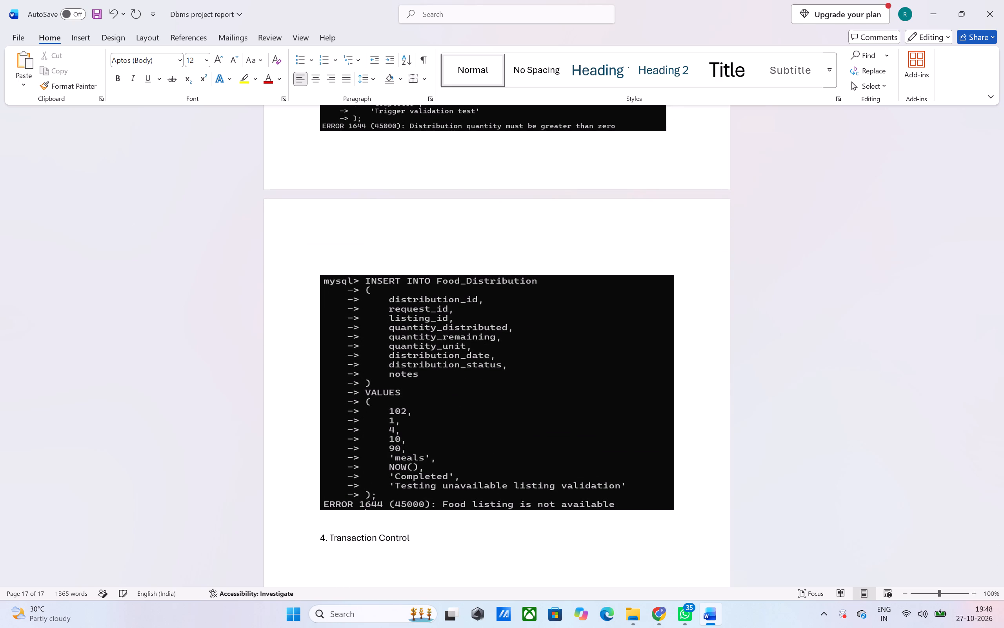
pyautogui.scroll(-6, 184, 574)
pyautogui.click(324, 397)
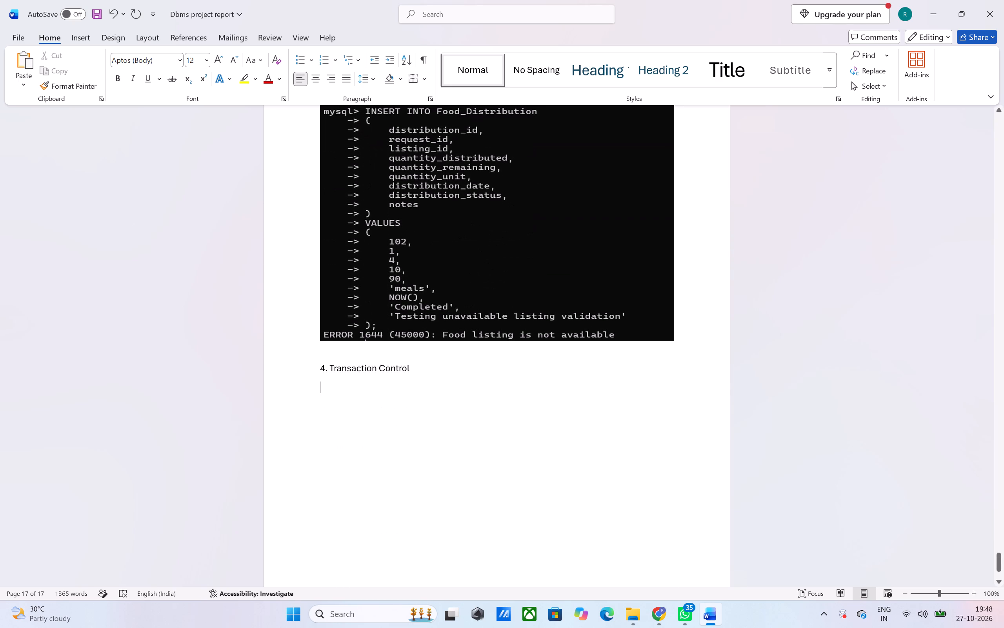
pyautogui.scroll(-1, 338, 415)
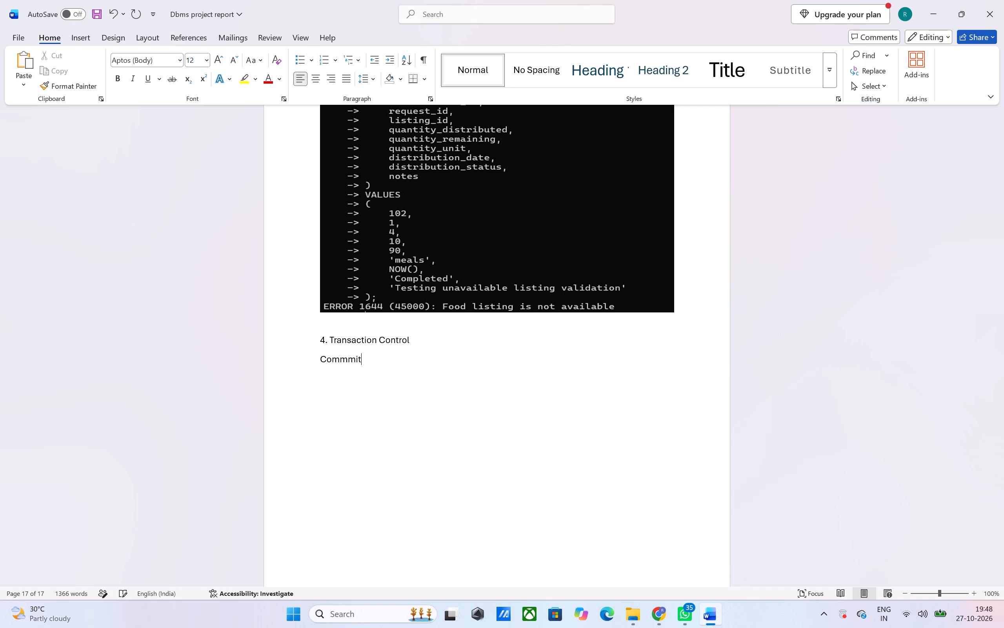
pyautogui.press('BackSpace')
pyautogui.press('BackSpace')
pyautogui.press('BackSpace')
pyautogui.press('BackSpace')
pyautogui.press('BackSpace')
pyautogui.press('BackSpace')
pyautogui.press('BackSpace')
# Switch to File Explorer and copy image 19 from the Dbms project folder.
pyautogui.scroll(8, 340, 431)
pyautogui.scroll(17, 417, 384)
pyautogui.scroll(-6, 417, 383)
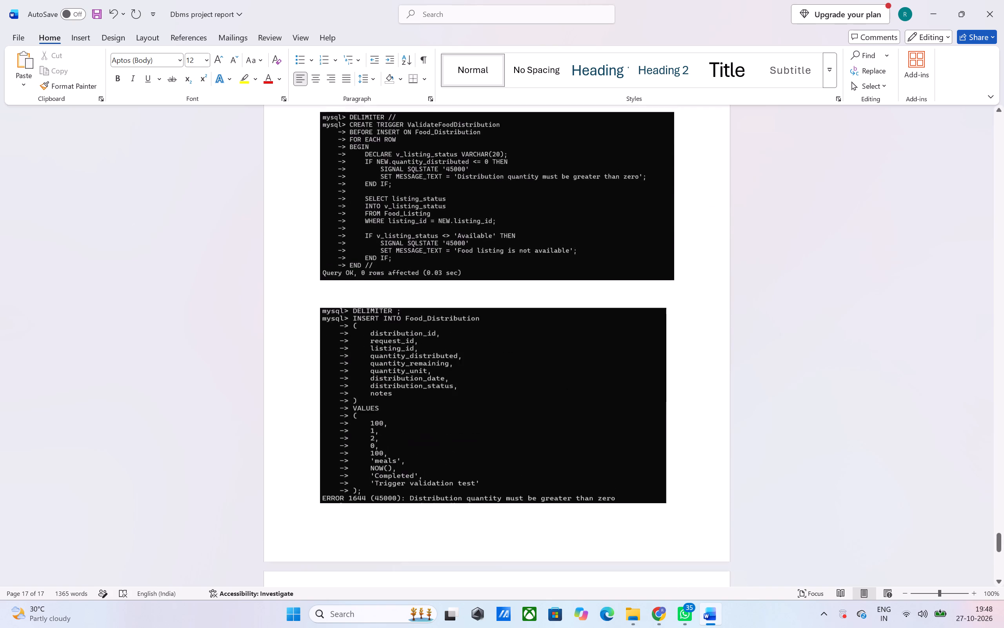
pyautogui.scroll(-20, 417, 383)
pyautogui.scroll(-2, 417, 383)
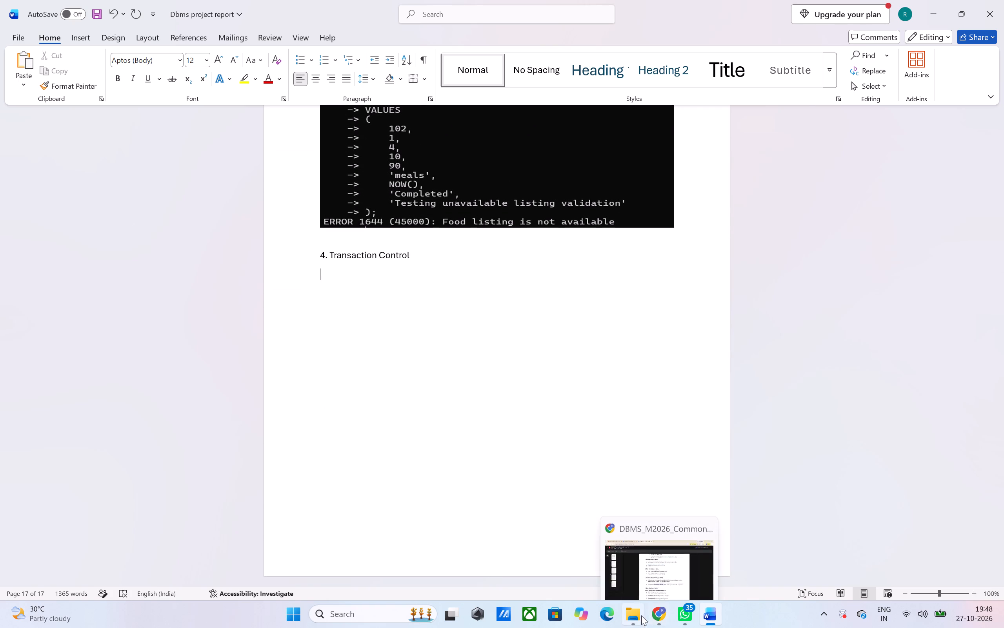
pyautogui.click(637, 613)
pyautogui.click(368, 173)
pyautogui.click(101, 80)
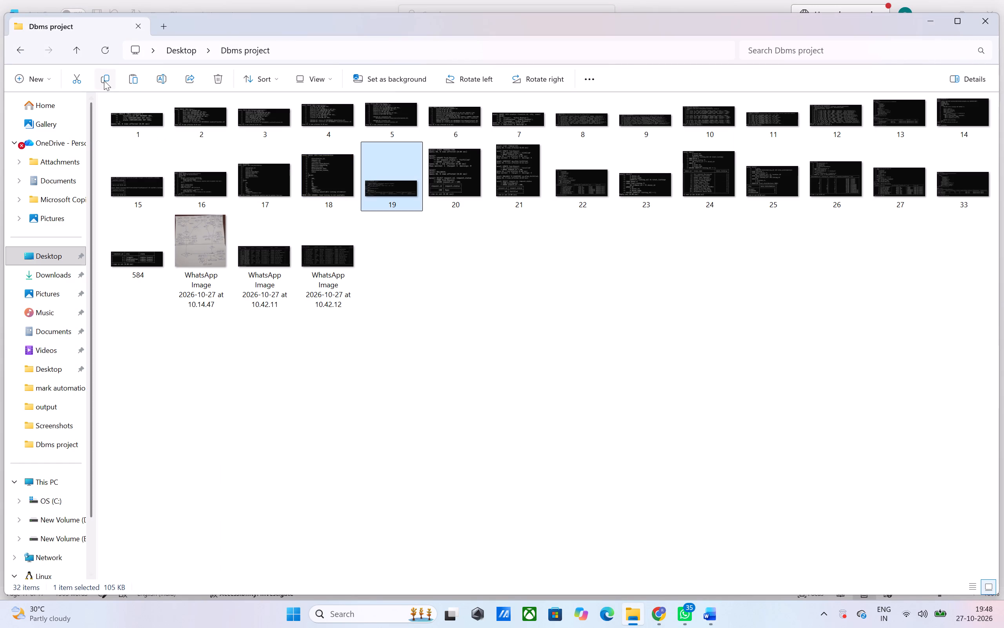
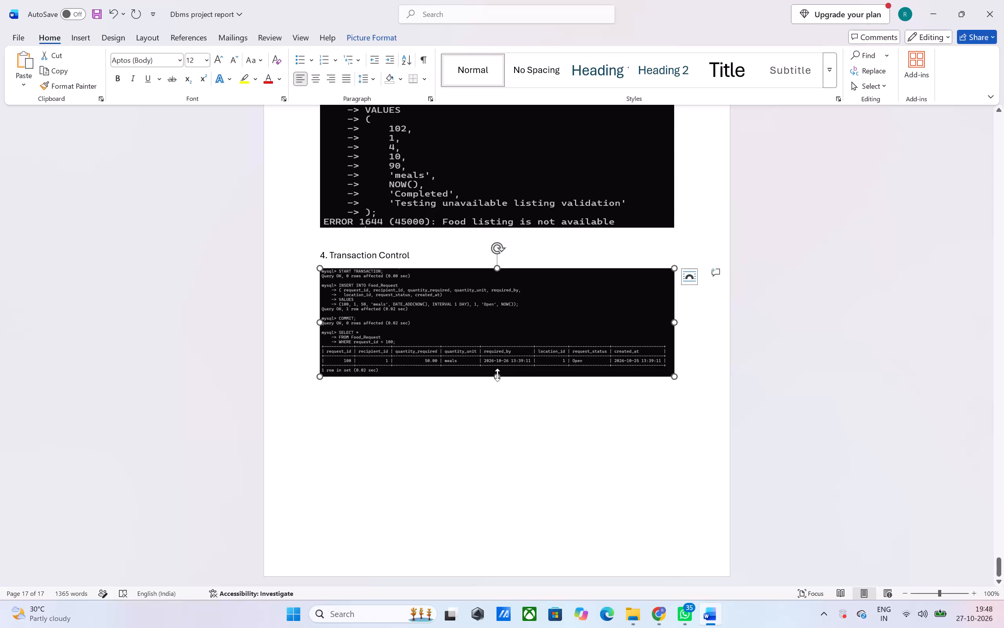
# Stretch the START TRANSACTION screenshot under "4. Transaction Control" vertically to about one and a half times its height.
pyautogui.moveTo(497, 375); pyautogui.dragTo(513, 433)
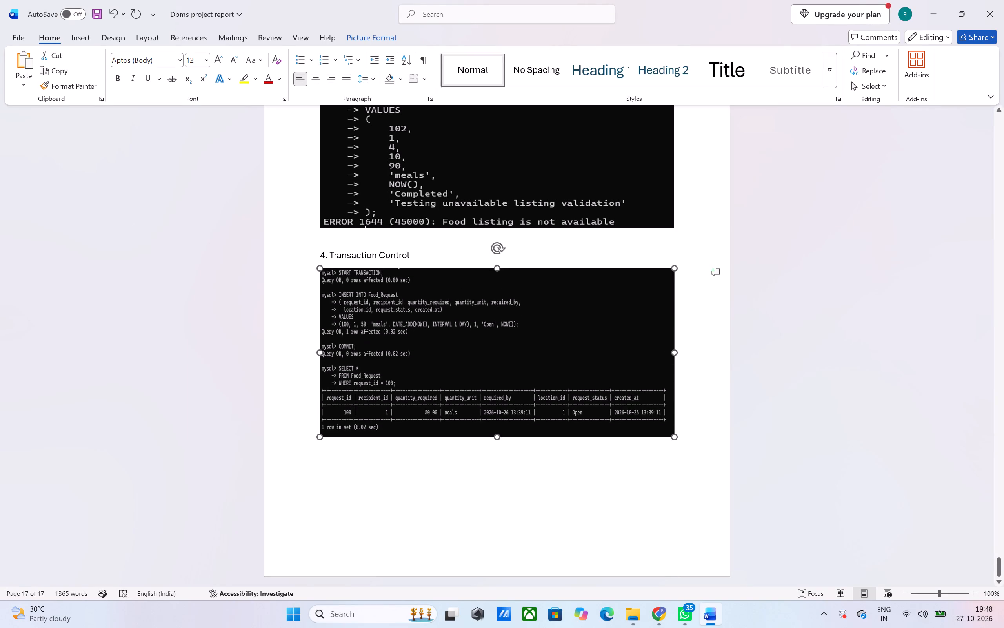
pyautogui.moveTo(513, 433); pyautogui.dragTo(513, 427)
# Set the Transaction Control screenshot's text wrapping to Top and Bottom with its position fixed on the page.
pyautogui.click(686, 276)
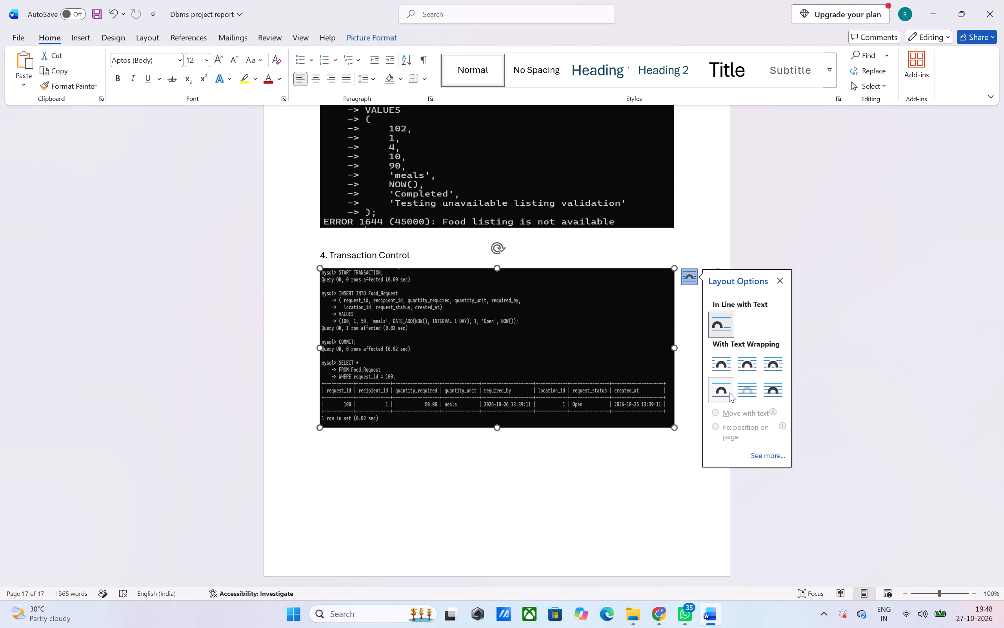
pyautogui.click(729, 392)
pyautogui.click(713, 429)
pyautogui.click(336, 359)
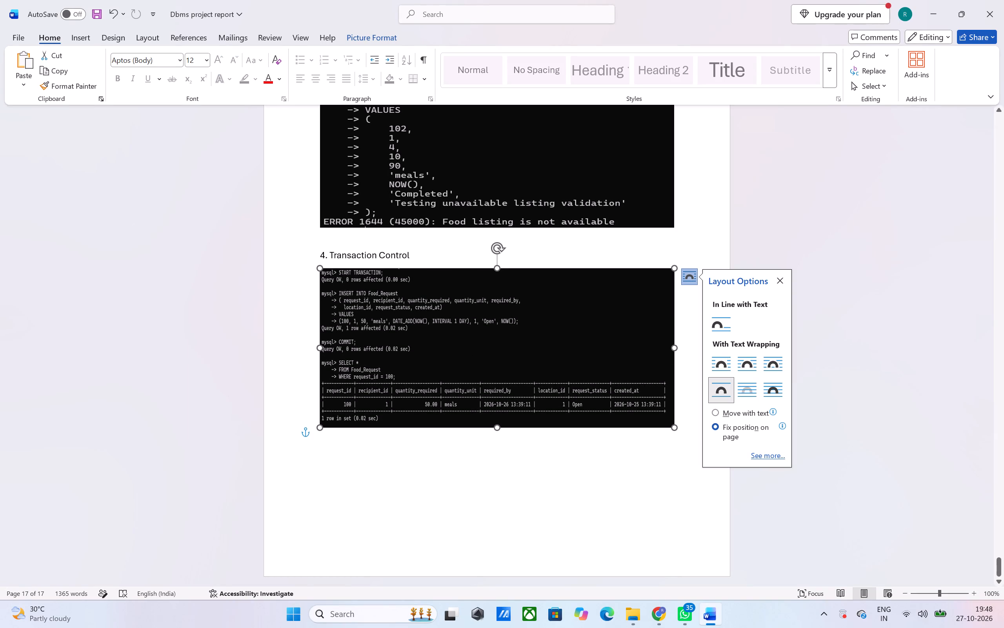
# Widen the Transaction Control screenshot slightly past both text margins, make it a little taller, and place the insertion point below it.
pyautogui.moveTo(318, 347); pyautogui.dragTo(293, 354)
pyautogui.moveTo(483, 424); pyautogui.dragTo(485, 450)
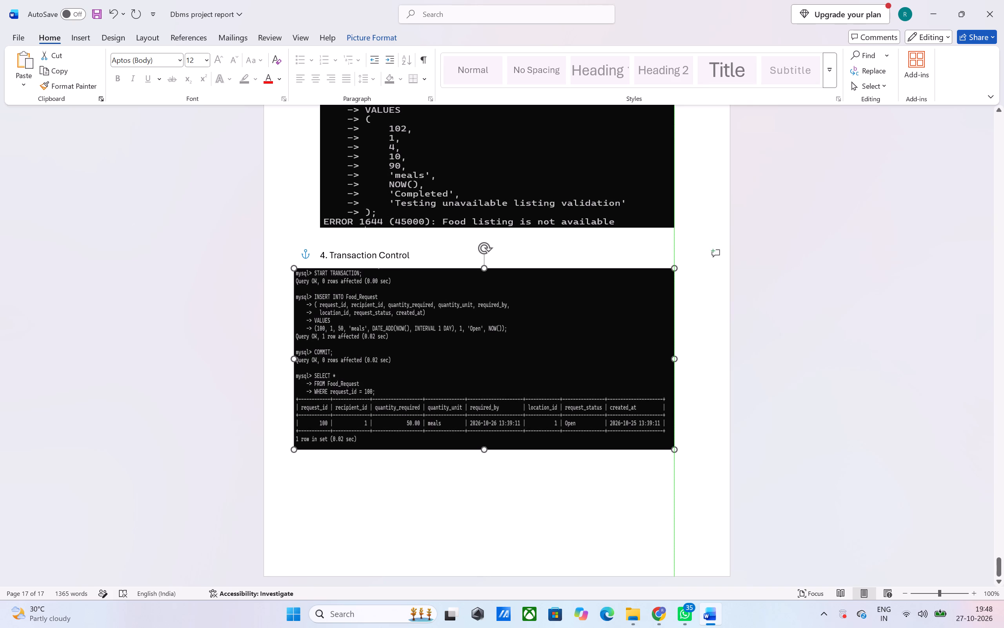
pyautogui.moveTo(485, 450); pyautogui.dragTo(484, 452)
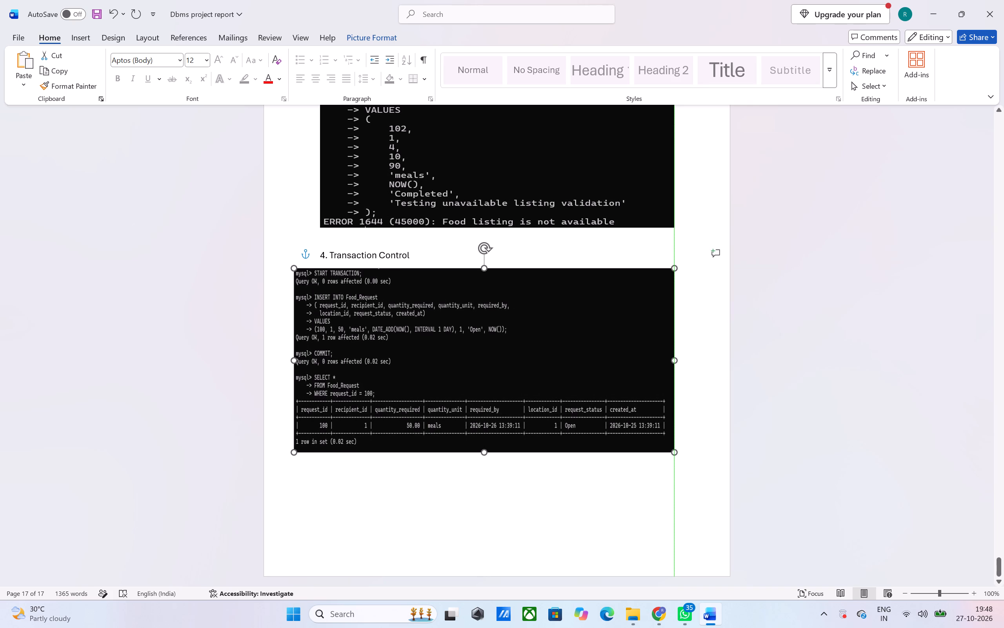
pyautogui.moveTo(484, 452); pyautogui.dragTo(485, 451)
pyautogui.moveTo(676, 360); pyautogui.dragTo(676, 360)
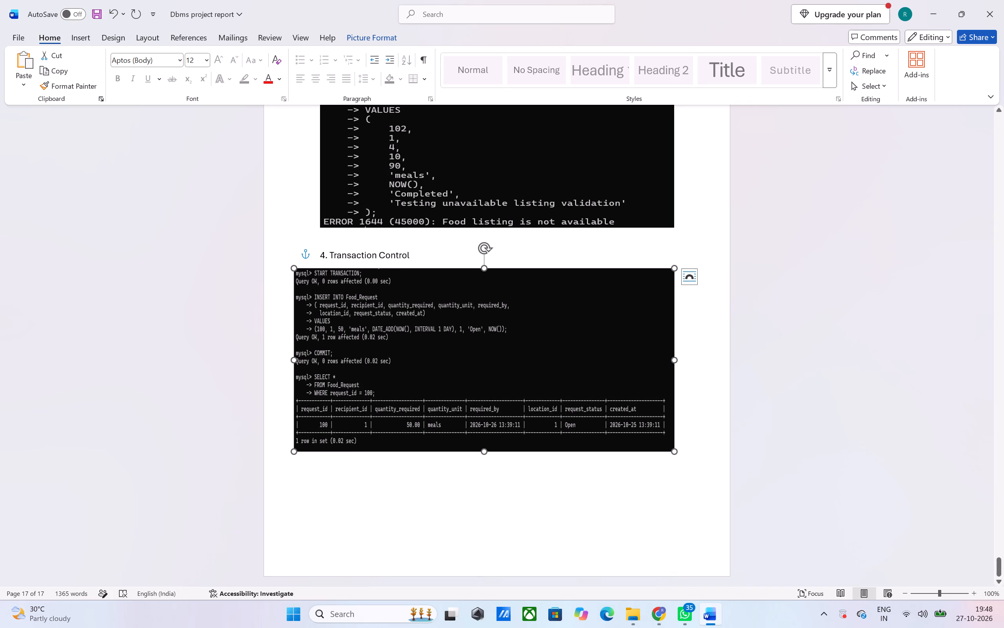
pyautogui.moveTo(676, 360); pyautogui.dragTo(689, 364)
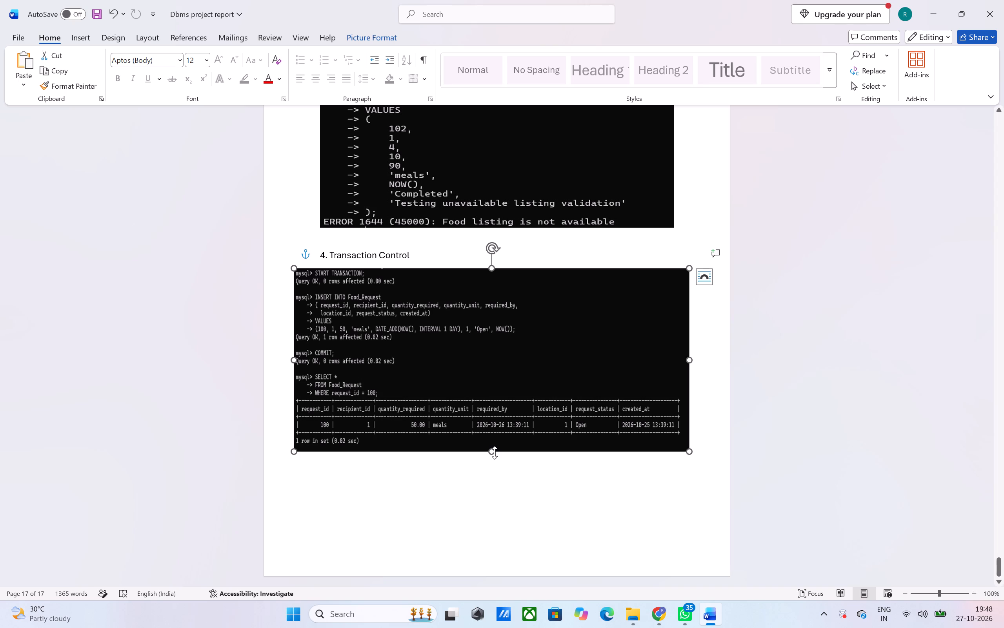
pyautogui.moveTo(495, 453); pyautogui.dragTo(495, 462)
pyautogui.click(438, 501)
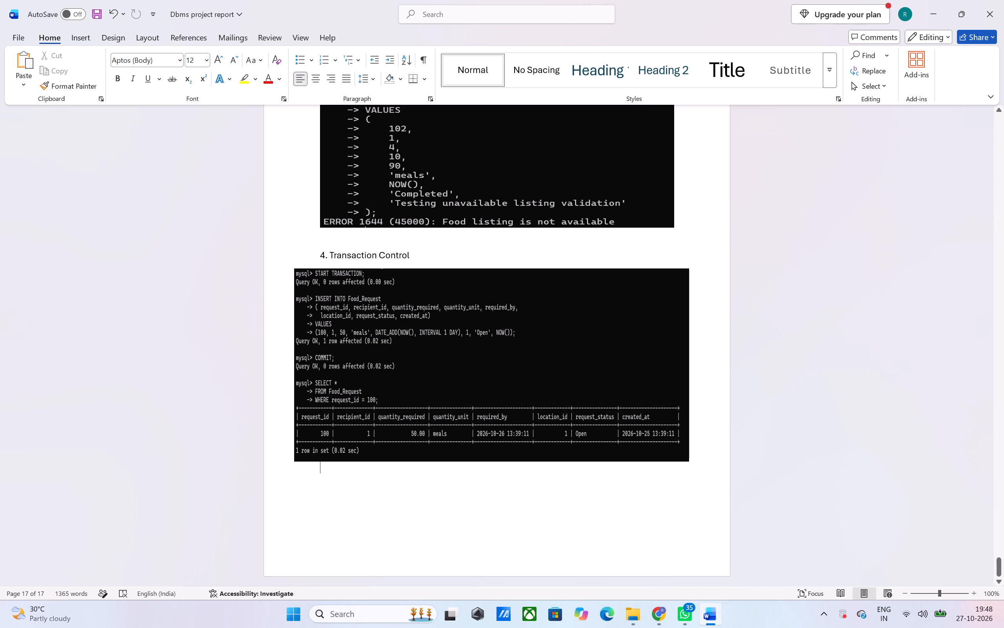
# Add three blank lines below the COMMIT transaction screenshot and insert image 20 from the Dbms project folder there.
pyautogui.scroll(-5, 392, 472)
pyautogui.click(372, 486)
pyautogui.scroll(-6, 372, 486)
pyautogui.press('Return')
pyautogui.press('Return')
pyautogui.press('Return')
pyautogui.scroll(-1, 363, 491)
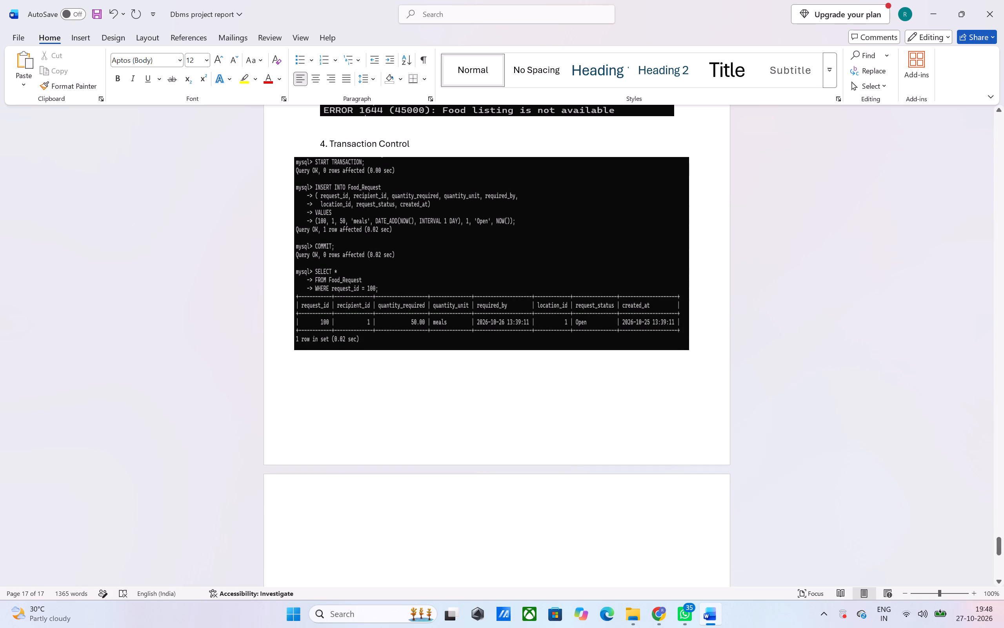
pyautogui.click(633, 611)
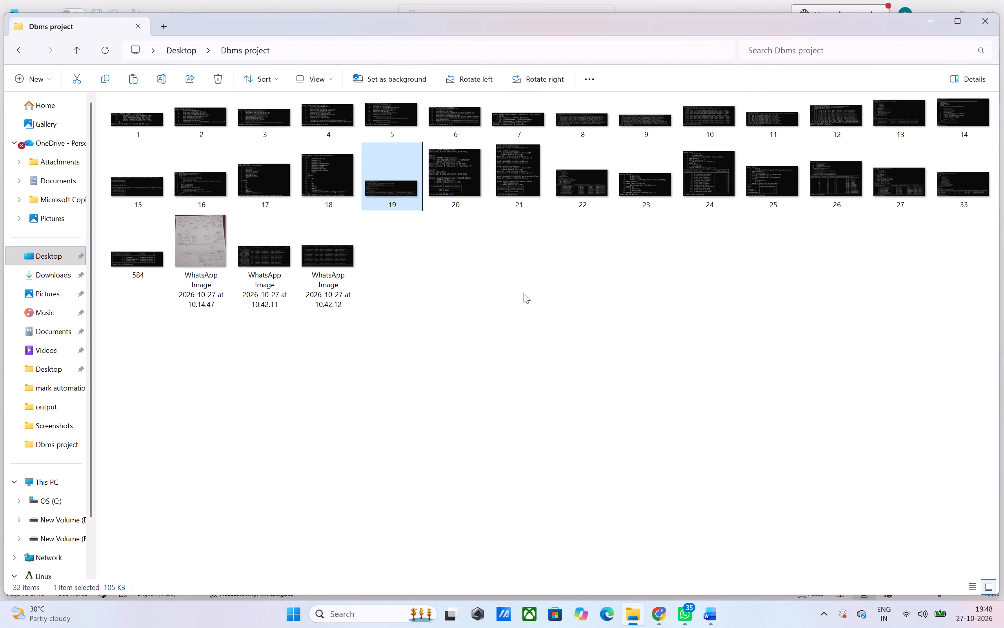
pyautogui.click(455, 178)
pyautogui.click(114, 79)
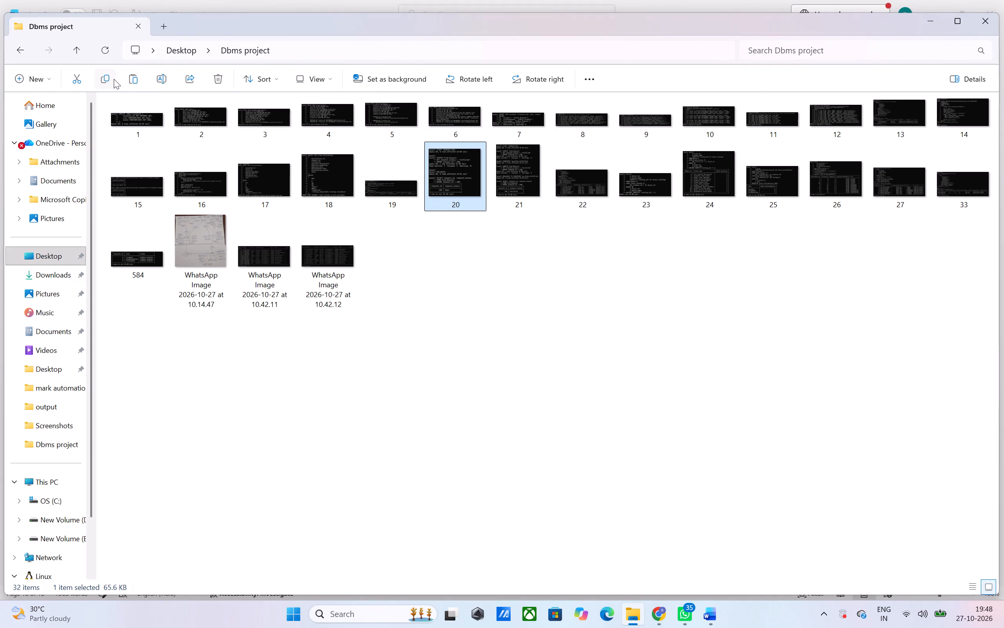
pyautogui.click(713, 611)
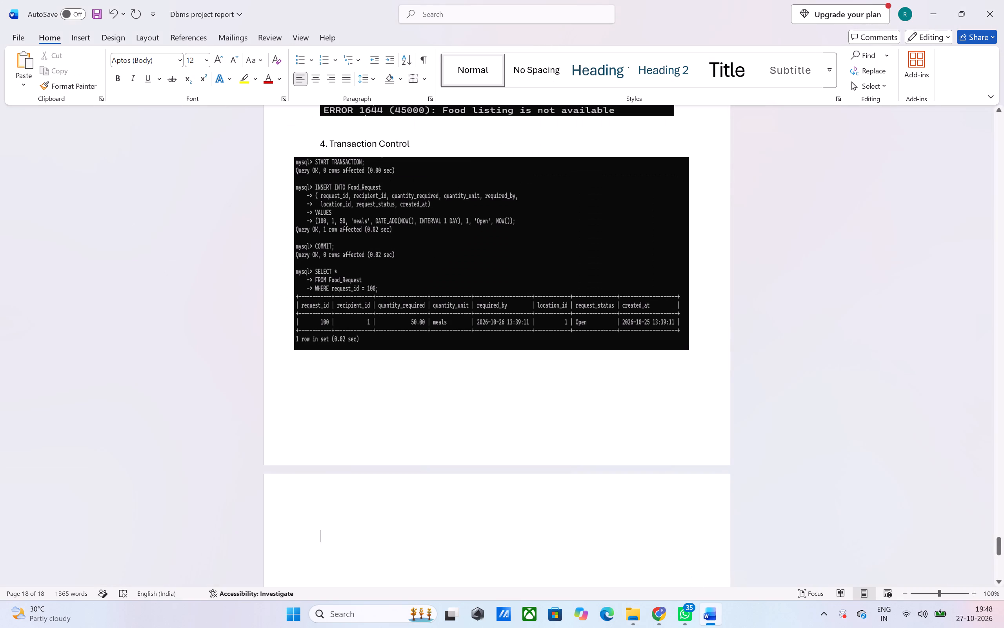
pyautogui.scroll(-1, 495, 457)
pyautogui.hotkey('ctrl', 'v')
pyautogui.scroll(5, 468, 407)
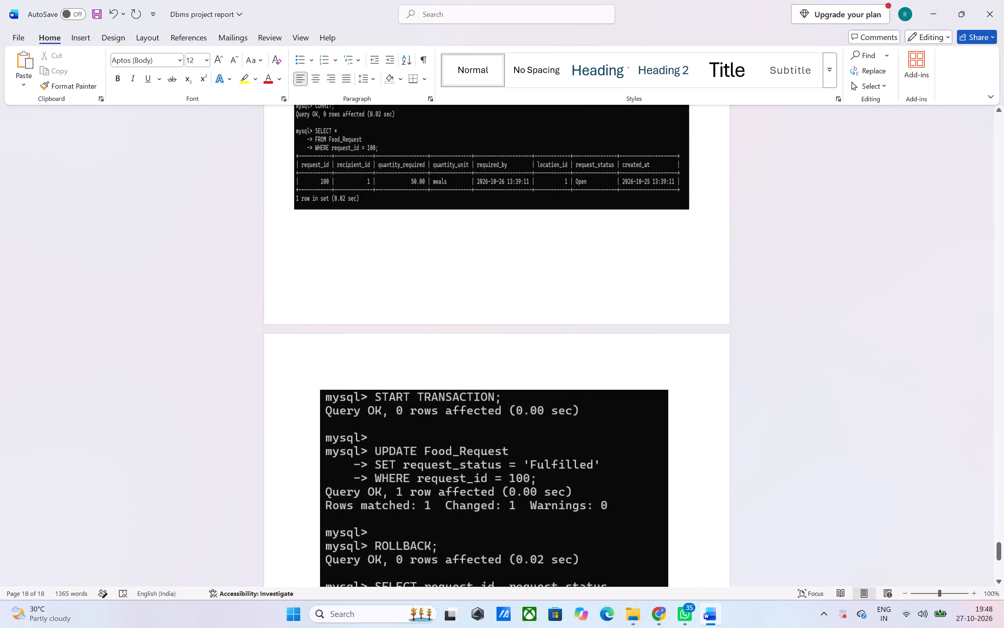
# Reduce the height of the ROLLBACK transaction screenshot without changing its width.
pyautogui.scroll(-19, 471, 404)
pyautogui.scroll(6, 472, 397)
pyautogui.click(472, 397)
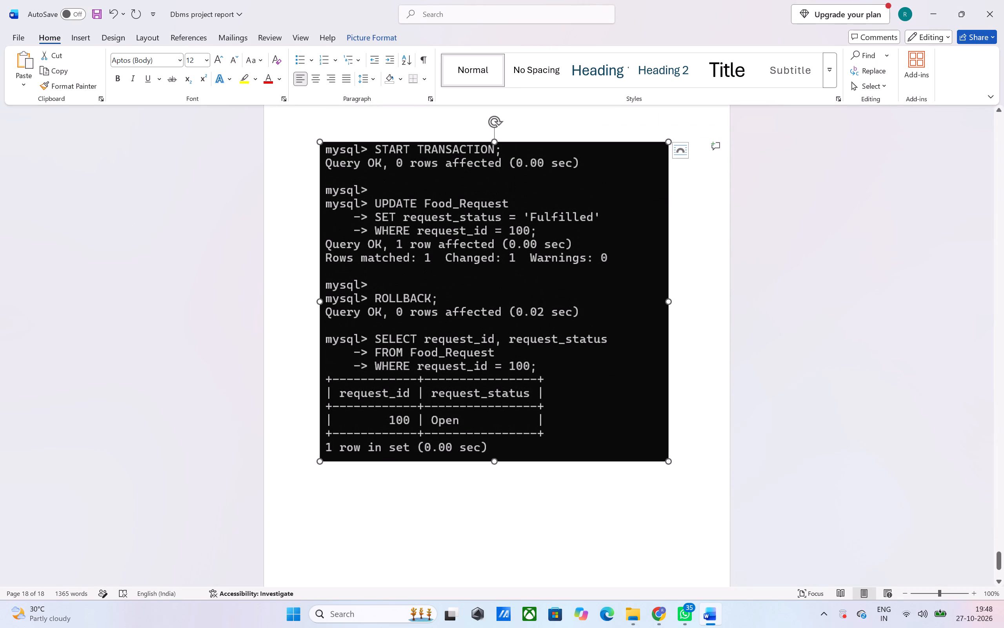
pyautogui.moveTo(495, 460); pyautogui.dragTo(499, 431)
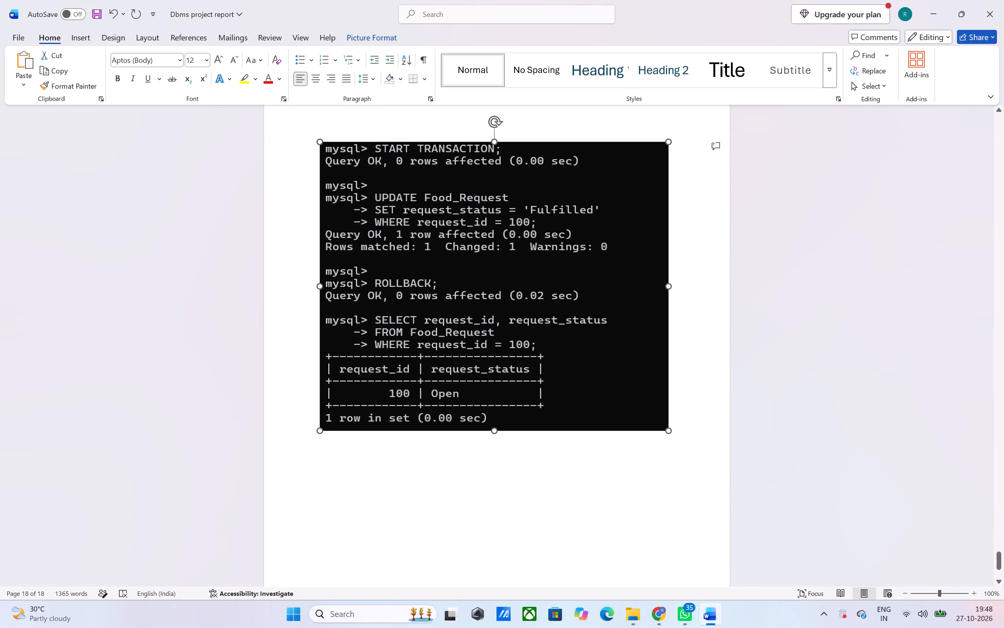
pyautogui.moveTo(499, 431); pyautogui.dragTo(500, 421)
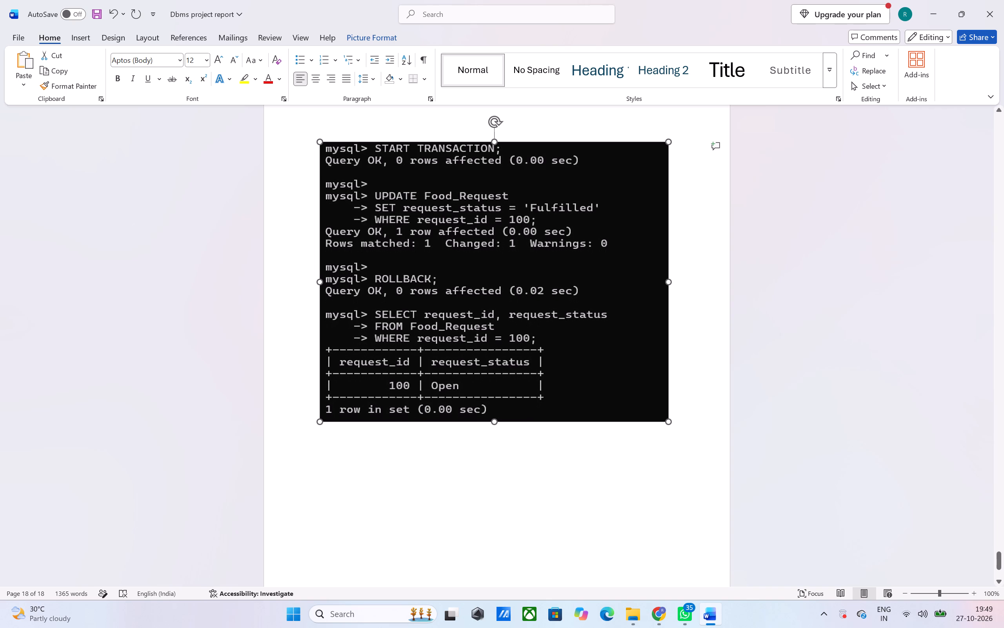
pyautogui.moveTo(500, 421); pyautogui.dragTo(500, 418)
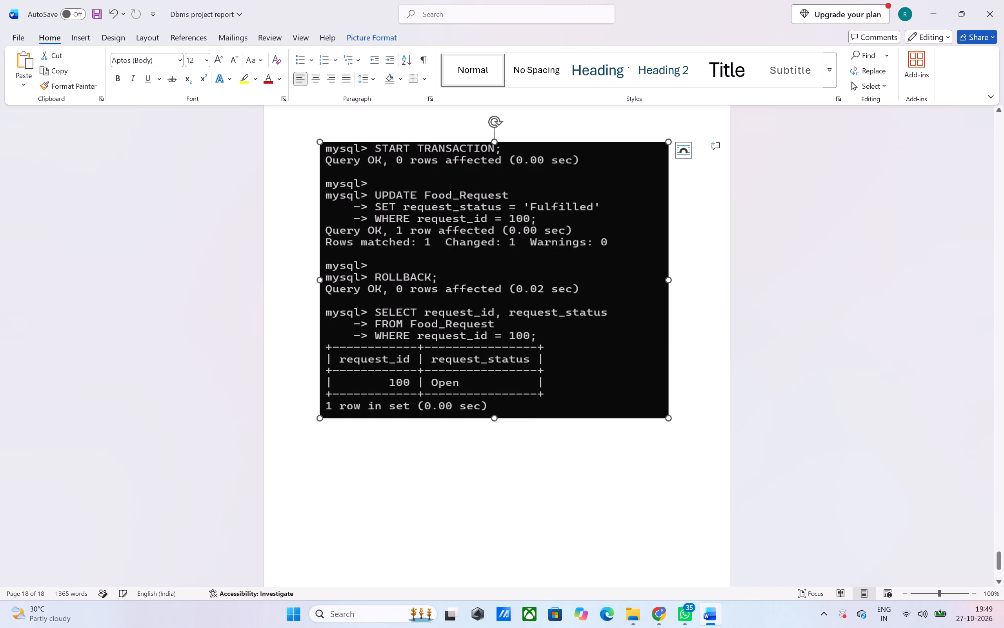
# Copy image 21 from the Dbms project folder and paste it into the Word report below the ROLLBACK screenshot.
pyautogui.click(498, 442)
pyautogui.scroll(-5, 507, 445)
pyautogui.click(663, 613)
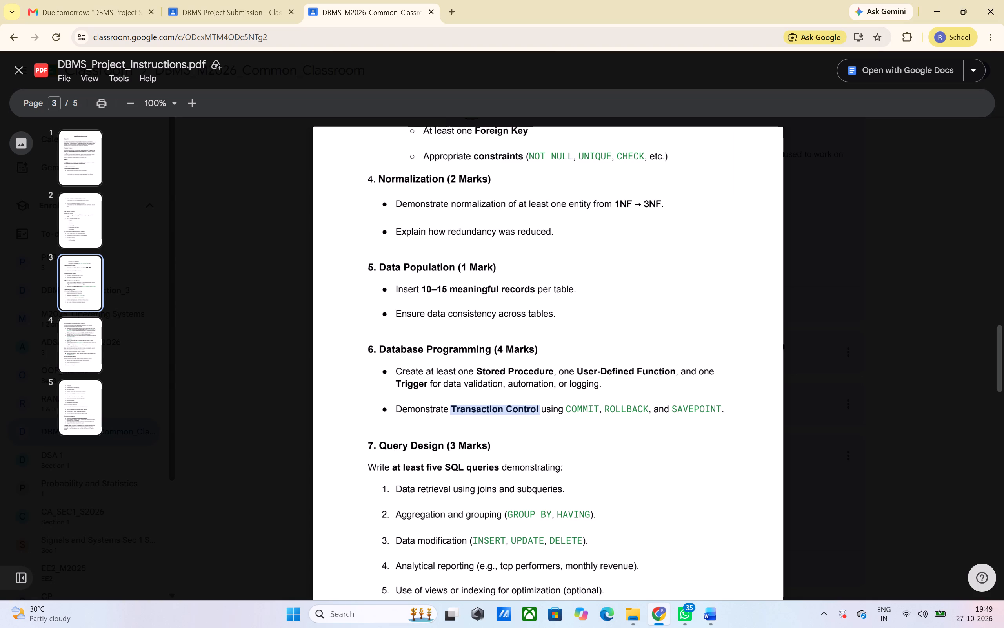
pyautogui.click(631, 610)
pyautogui.click(517, 195)
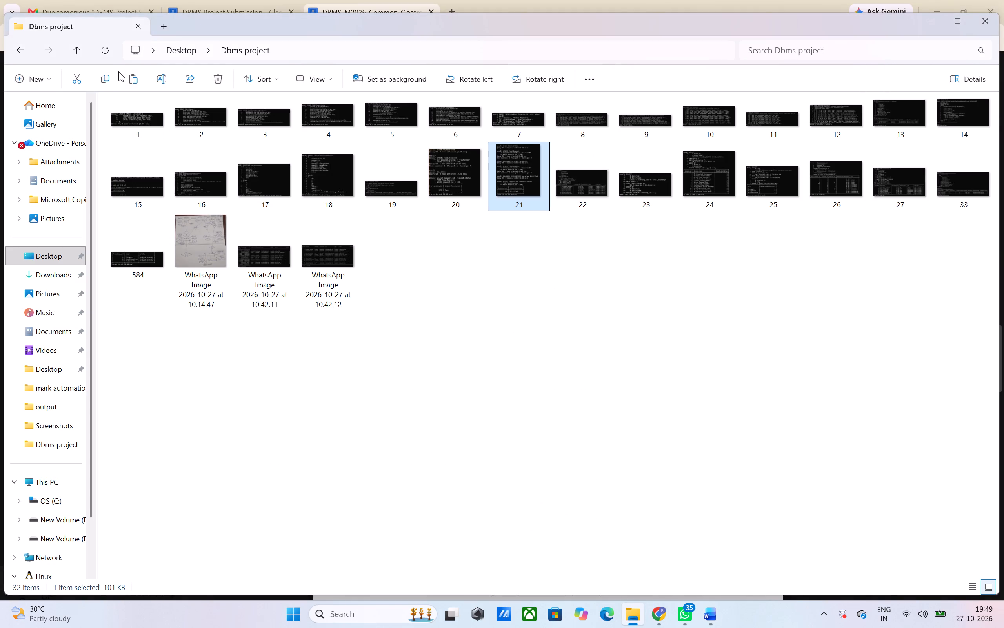
pyautogui.click(116, 77)
pyautogui.click(704, 608)
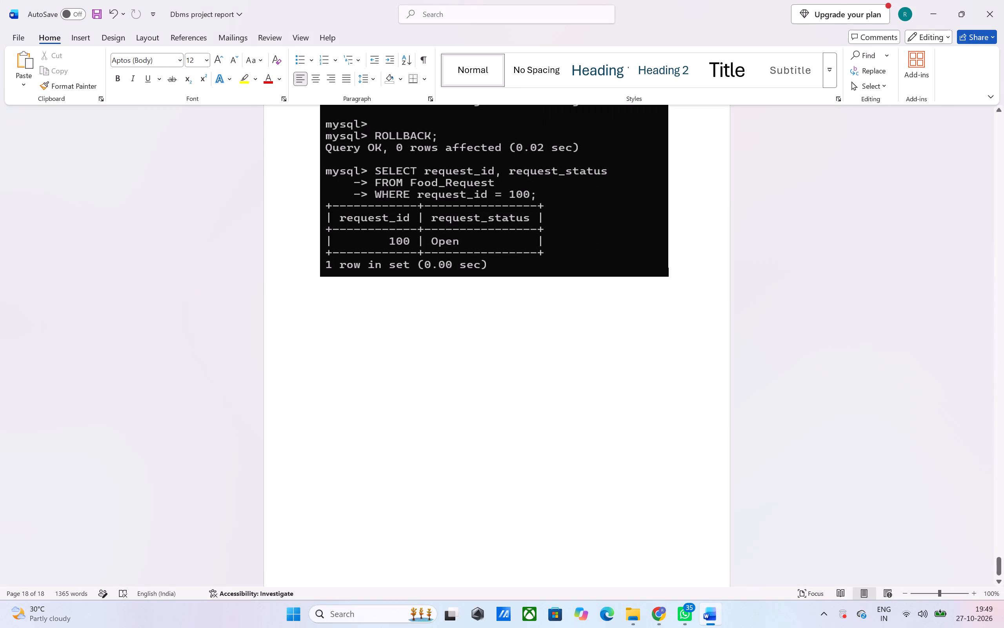
pyautogui.scroll(-4, 511, 421)
pyautogui.click(422, 330)
pyautogui.scroll(-4, 409, 384)
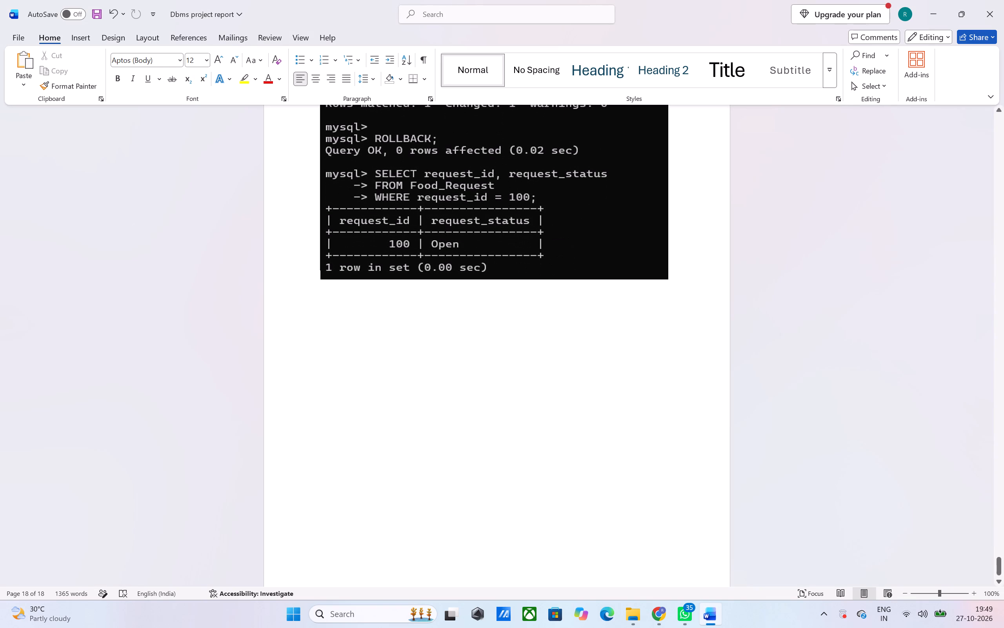
pyautogui.doubleClick(340, 322)
pyautogui.hotkey('ctrl', 'v')
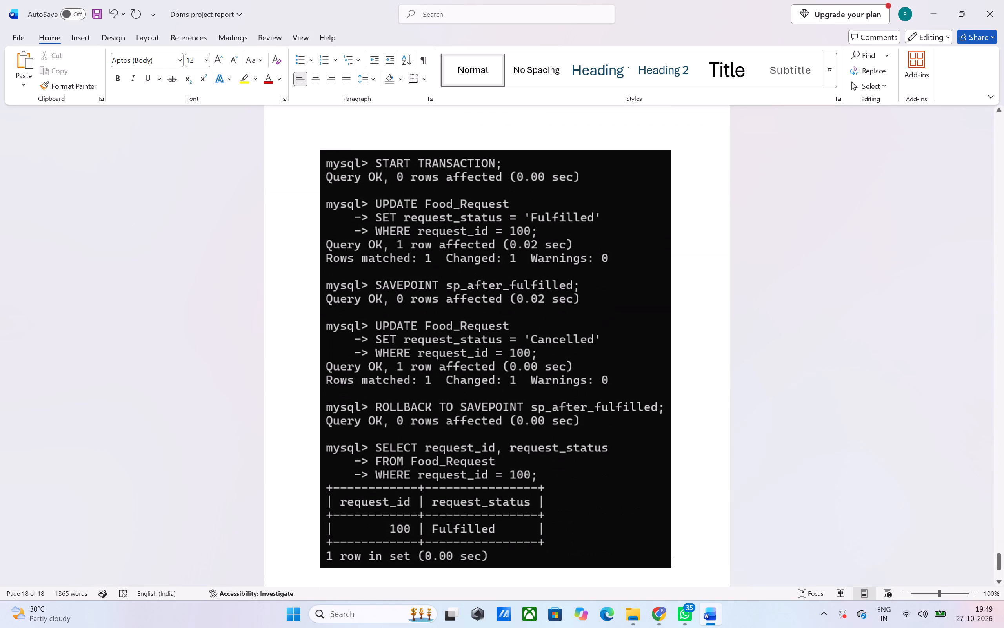
# Shrink the ROLLBACK screenshot further in height and narrow it to make room on its page.
pyautogui.scroll(20, 430, 334)
pyautogui.scroll(5, 430, 334)
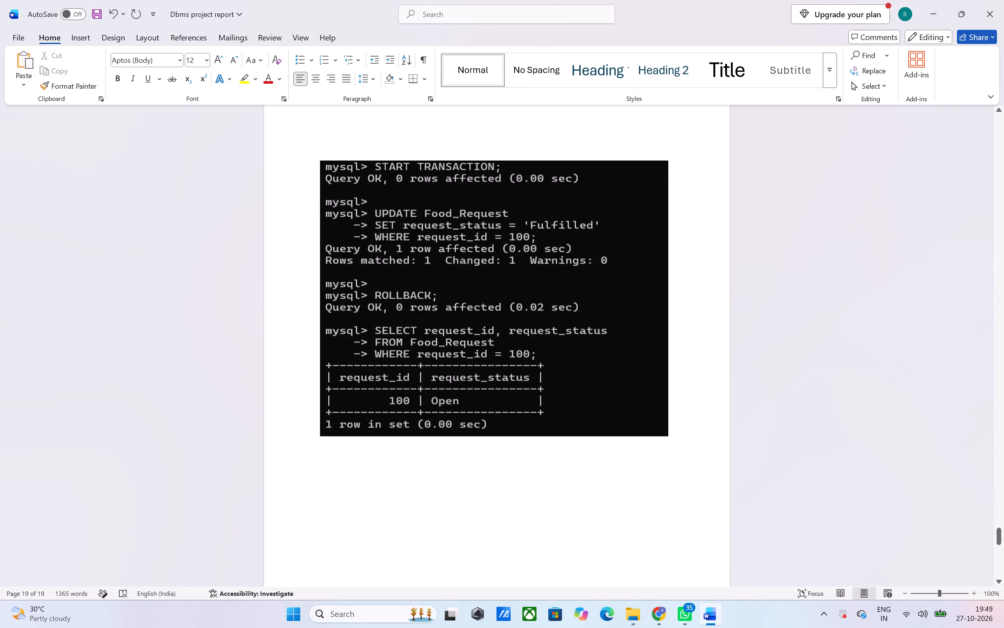
pyautogui.click(434, 331)
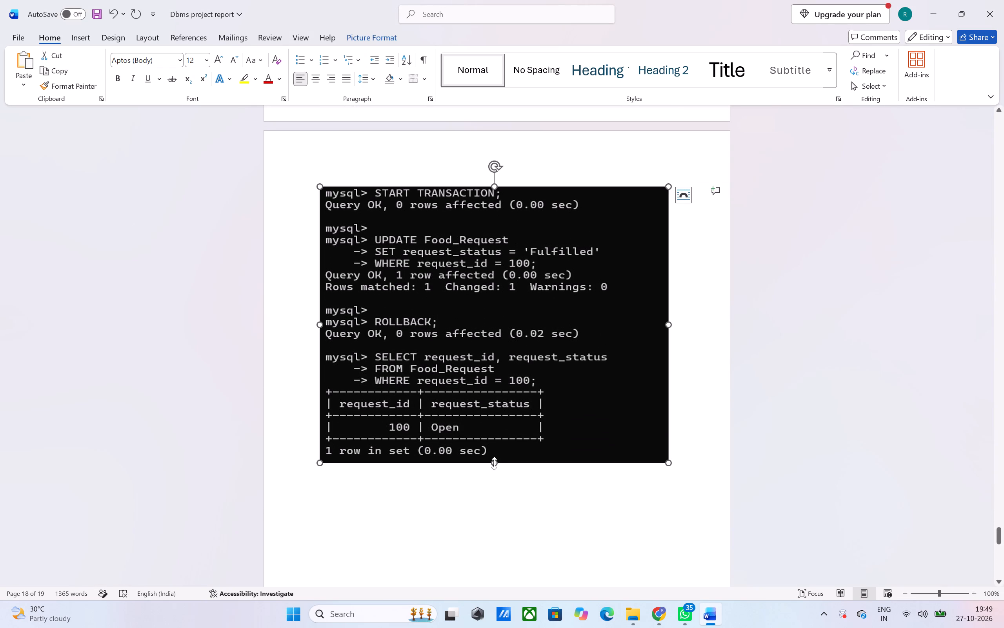
pyautogui.moveTo(494, 463); pyautogui.dragTo(504, 394)
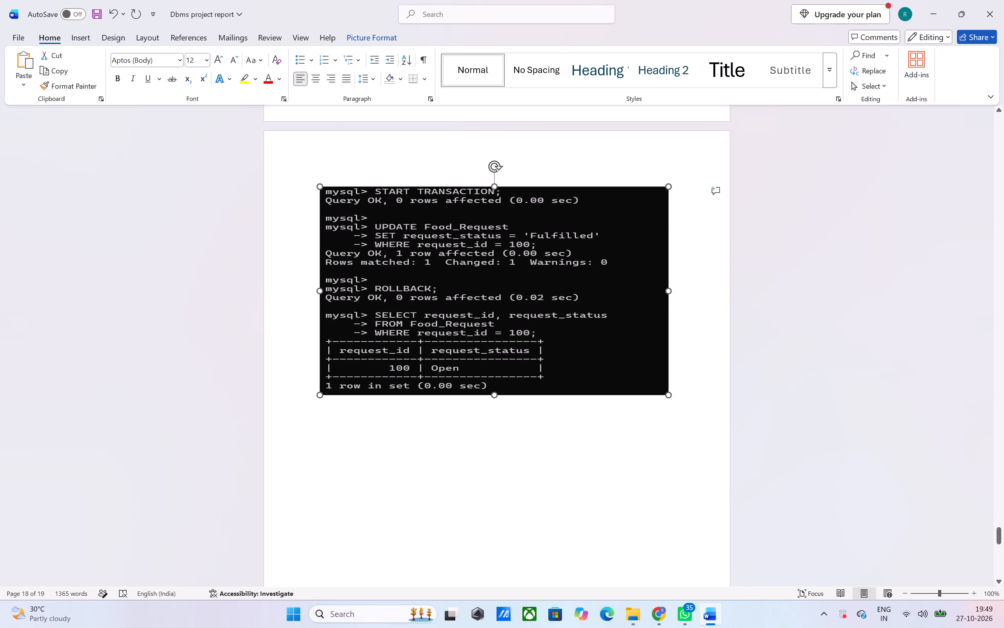
pyautogui.moveTo(504, 394); pyautogui.dragTo(504, 392)
pyautogui.moveTo(667, 290); pyautogui.dragTo(664, 293)
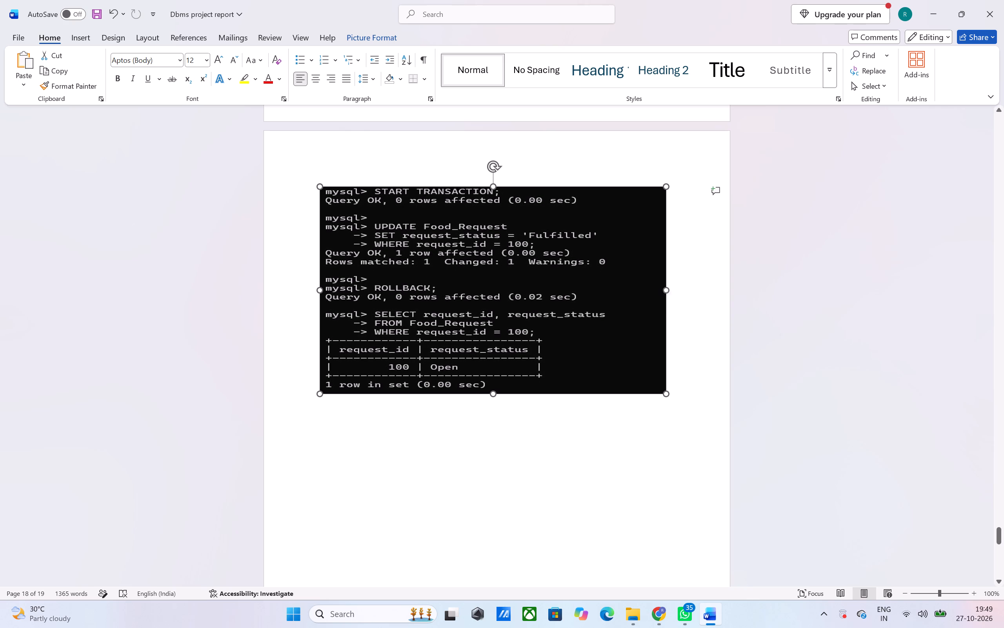
pyautogui.moveTo(664, 293); pyautogui.dragTo(602, 305)
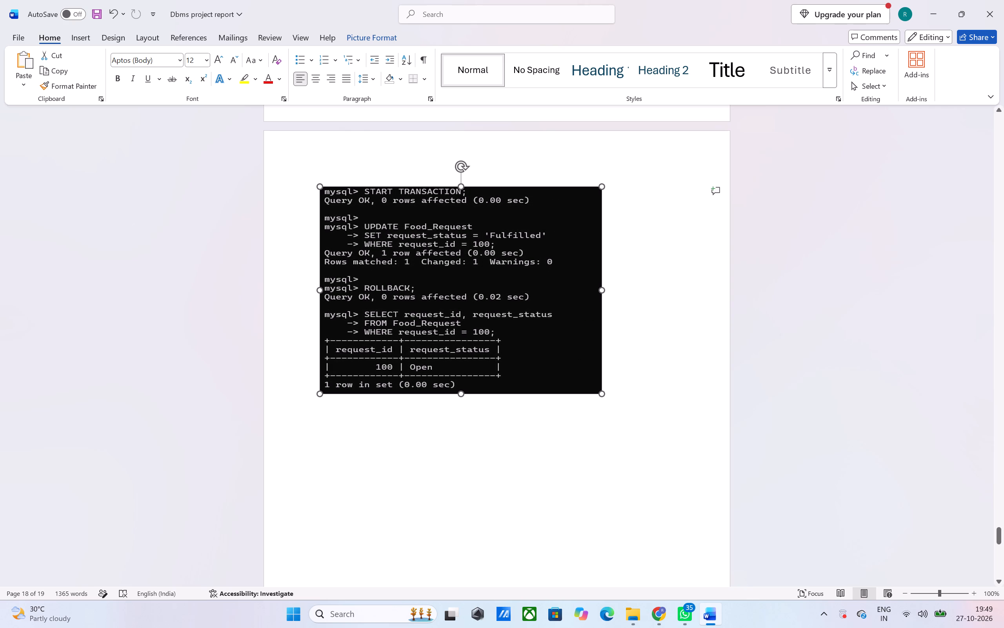
pyautogui.moveTo(602, 305); pyautogui.dragTo(605, 298)
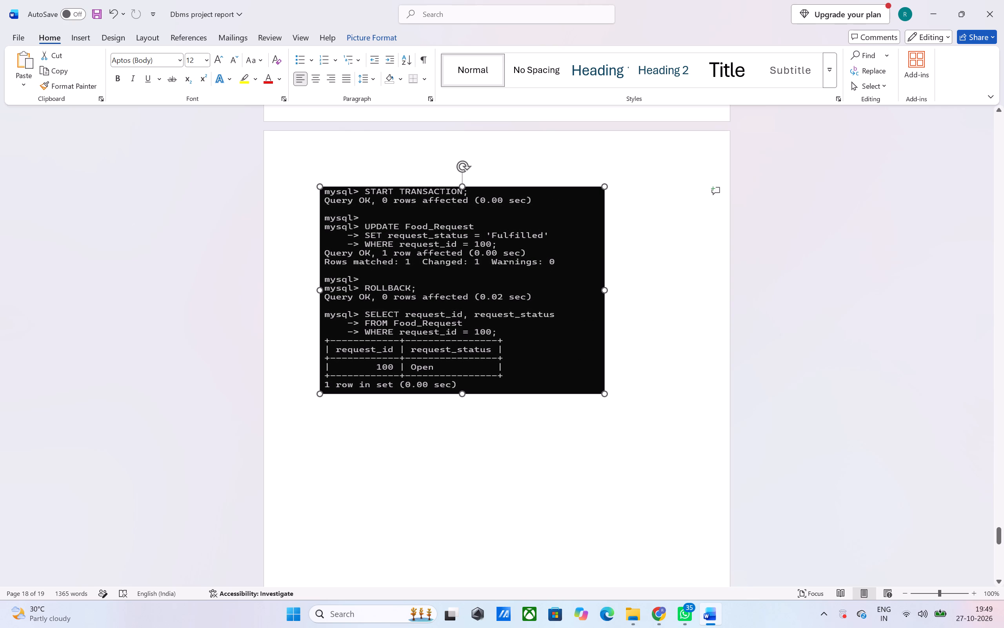
pyautogui.moveTo(461, 396); pyautogui.dragTo(464, 385)
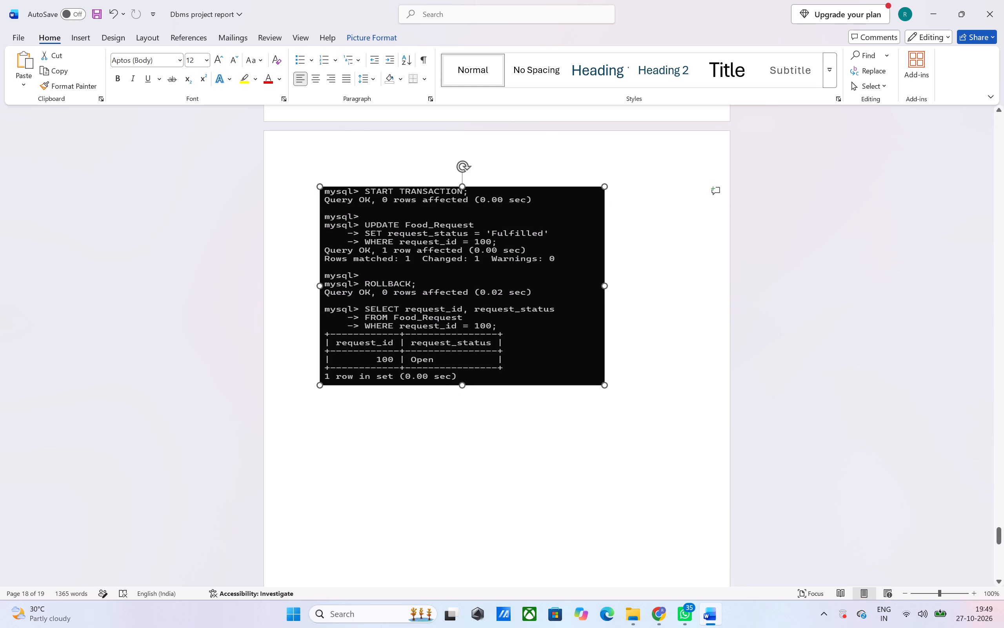
pyautogui.moveTo(464, 385); pyautogui.dragTo(467, 388)
# Shrink the SAVEPOINT transaction screenshot in height and width so it fits on the same page as the ROLLBACK screenshot.
pyautogui.scroll(-19, 467, 388)
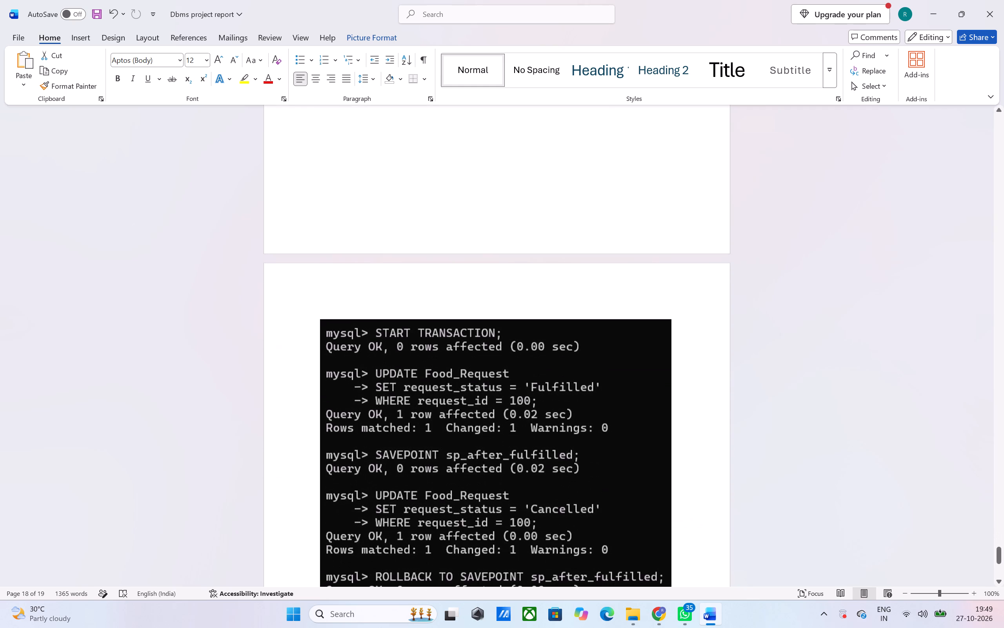
pyautogui.click(467, 389)
pyautogui.scroll(-8, 467, 389)
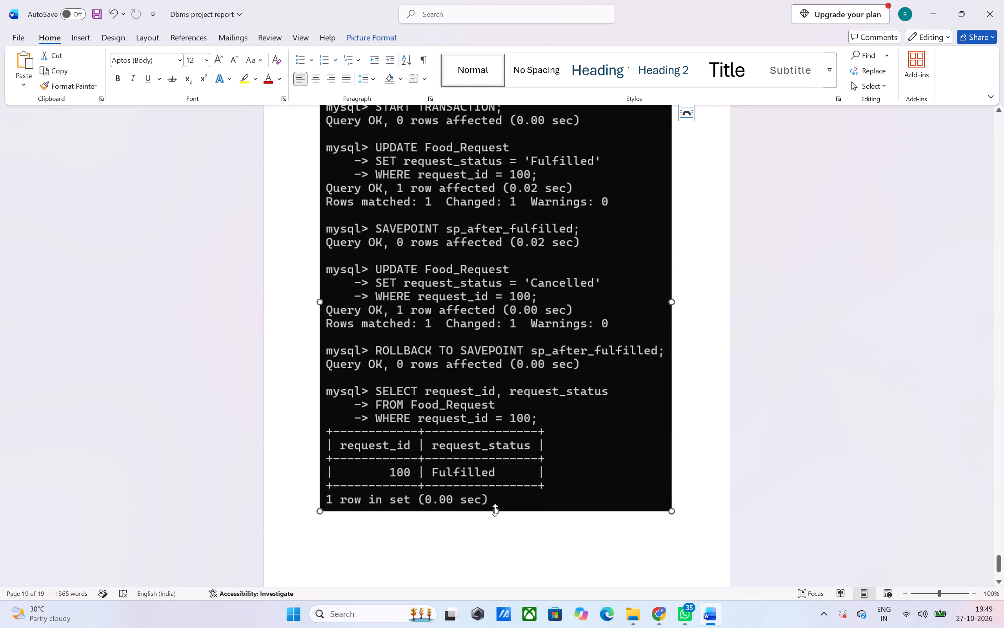
pyautogui.moveTo(495, 510); pyautogui.dragTo(506, 455)
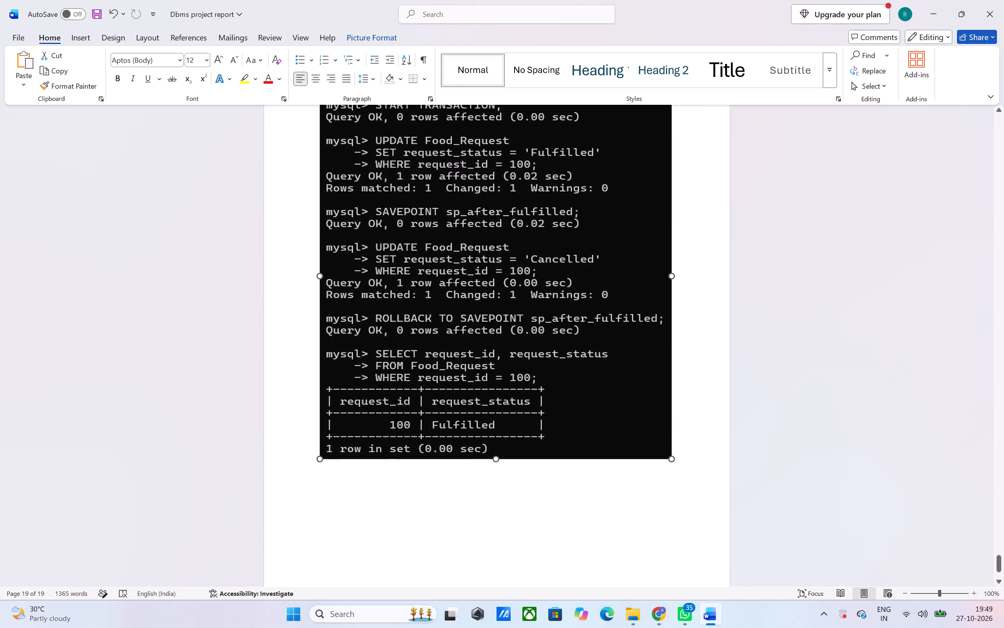
pyautogui.moveTo(506, 455); pyautogui.dragTo(517, 428)
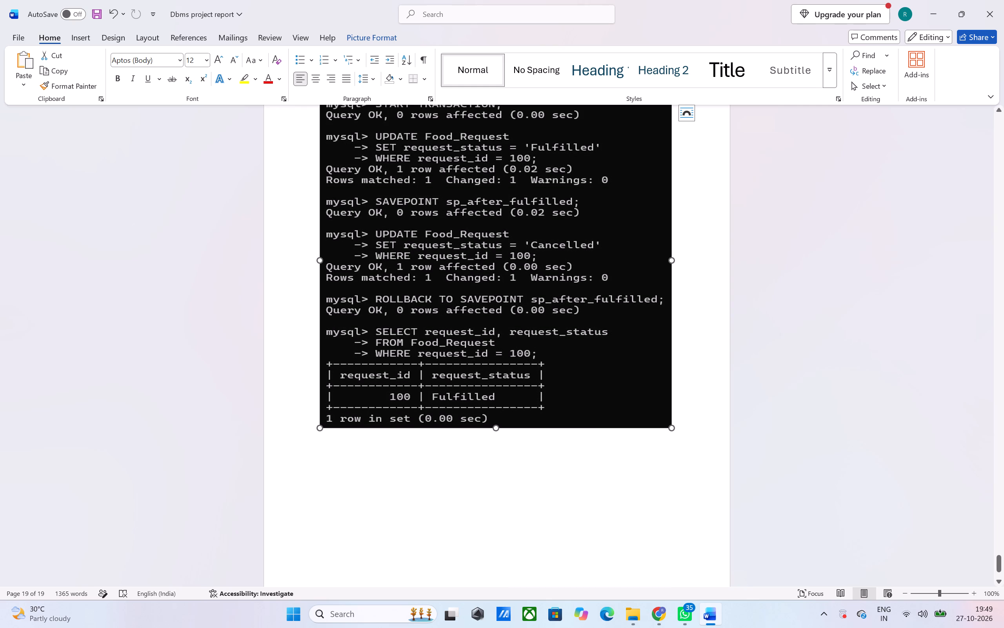
pyautogui.moveTo(672, 261); pyautogui.dragTo(644, 258)
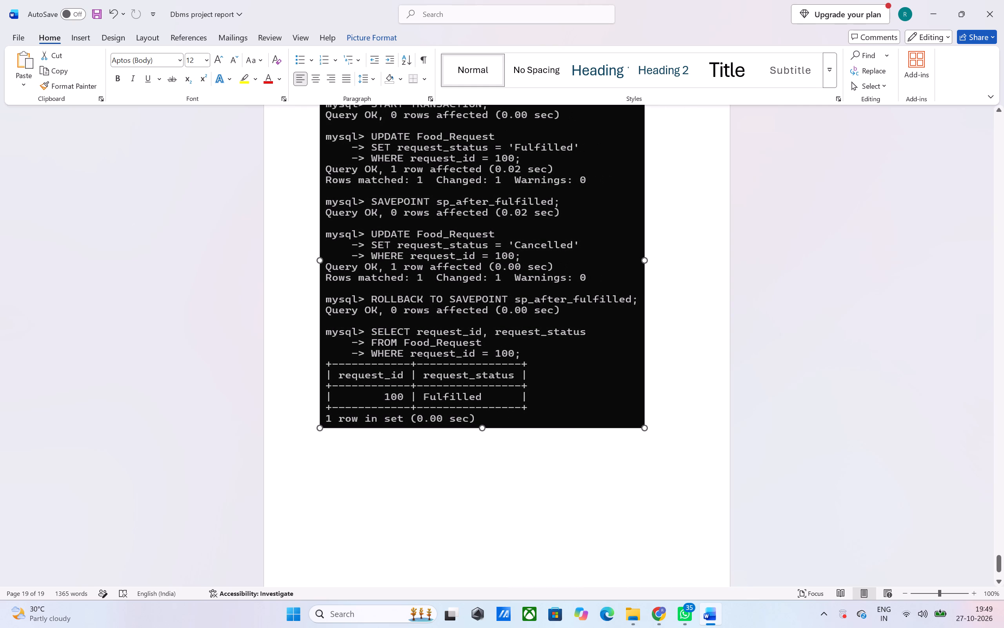
pyautogui.scroll(6, 569, 296)
pyautogui.scroll(-4, 500, 400)
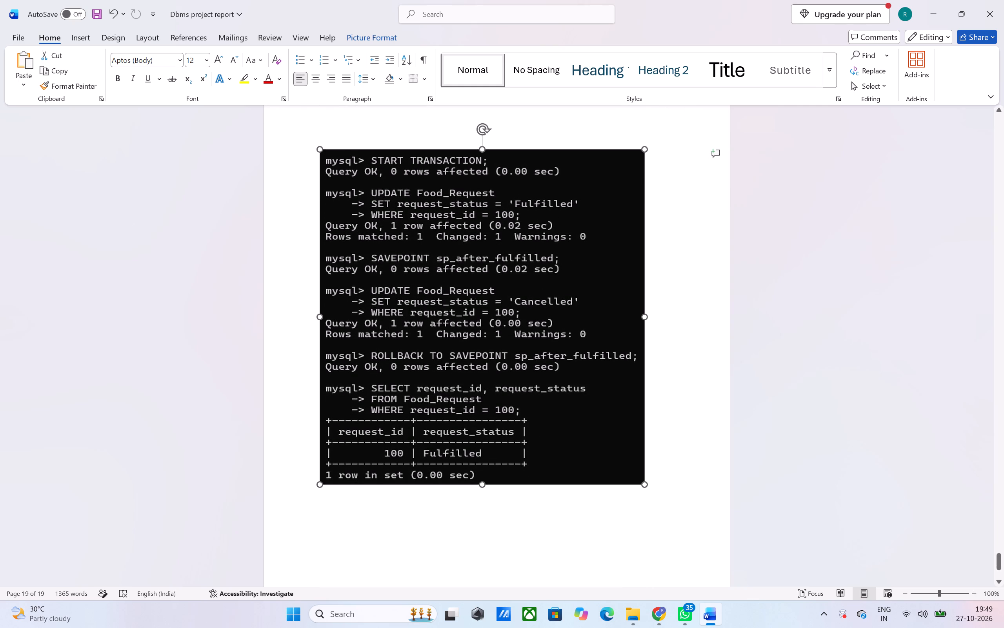
pyautogui.moveTo(480, 484); pyautogui.dragTo(484, 462)
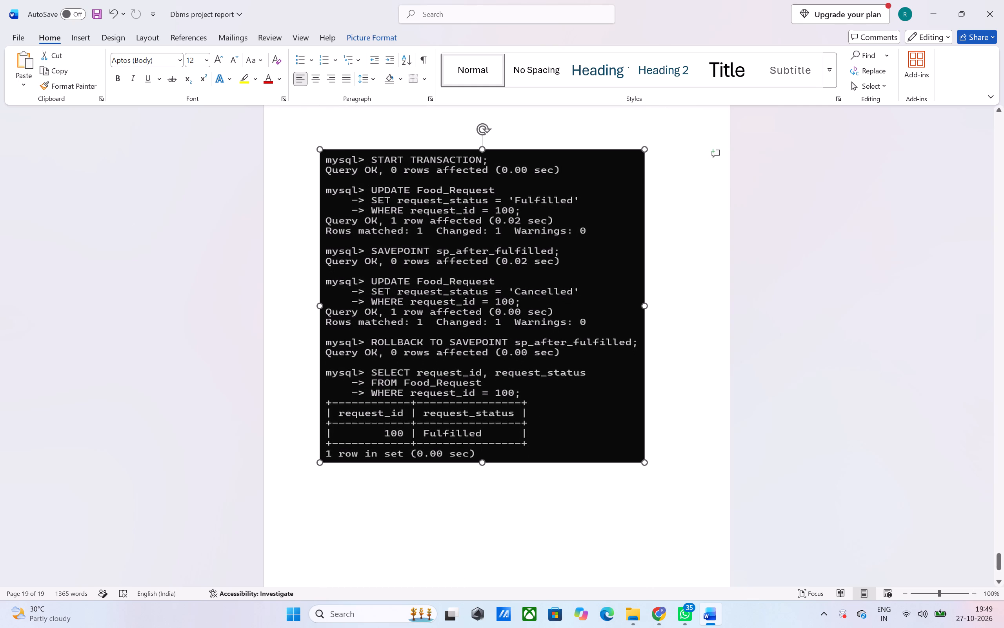
pyautogui.moveTo(484, 462); pyautogui.dragTo(487, 450)
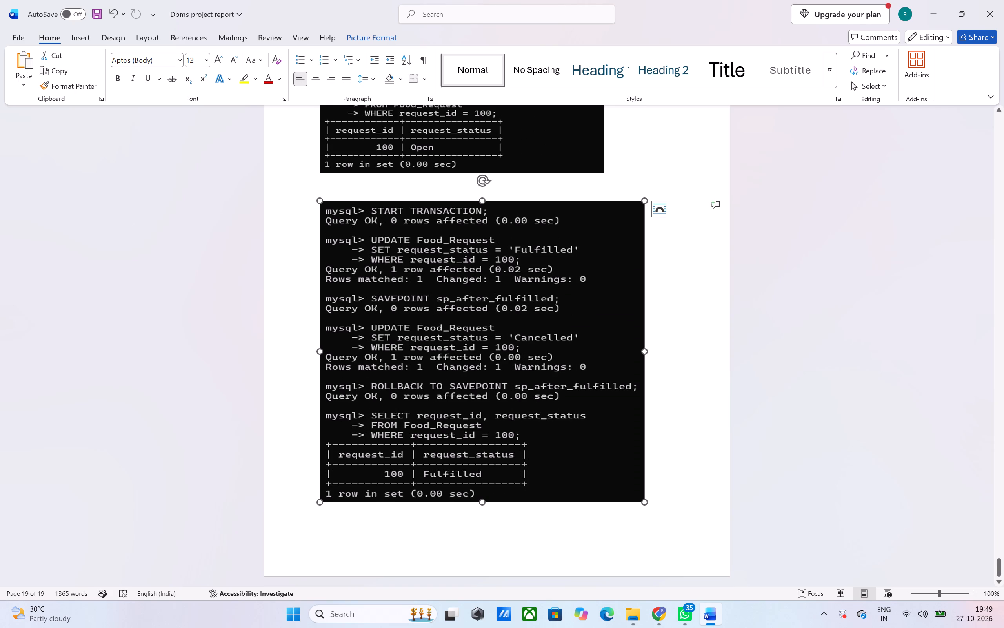
pyautogui.click(673, 438)
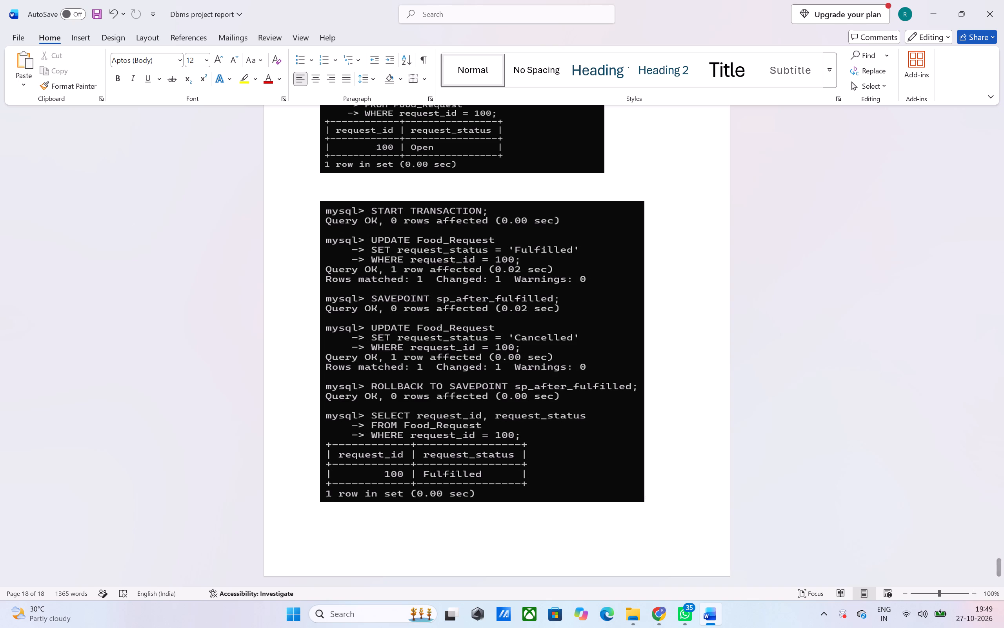
# Increase the height of the COMMIT screenshot under "4. Transaction Control" to use the empty space below it.
pyautogui.scroll(8, 591, 349)
pyautogui.scroll(11, 531, 375)
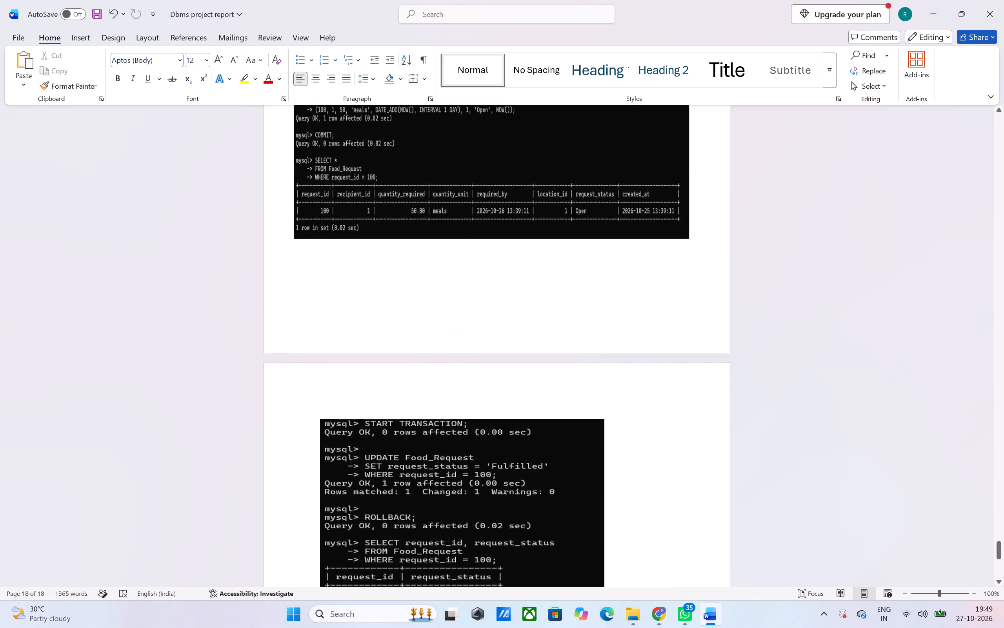
pyautogui.scroll(11, 534, 374)
pyautogui.scroll(-8, 540, 372)
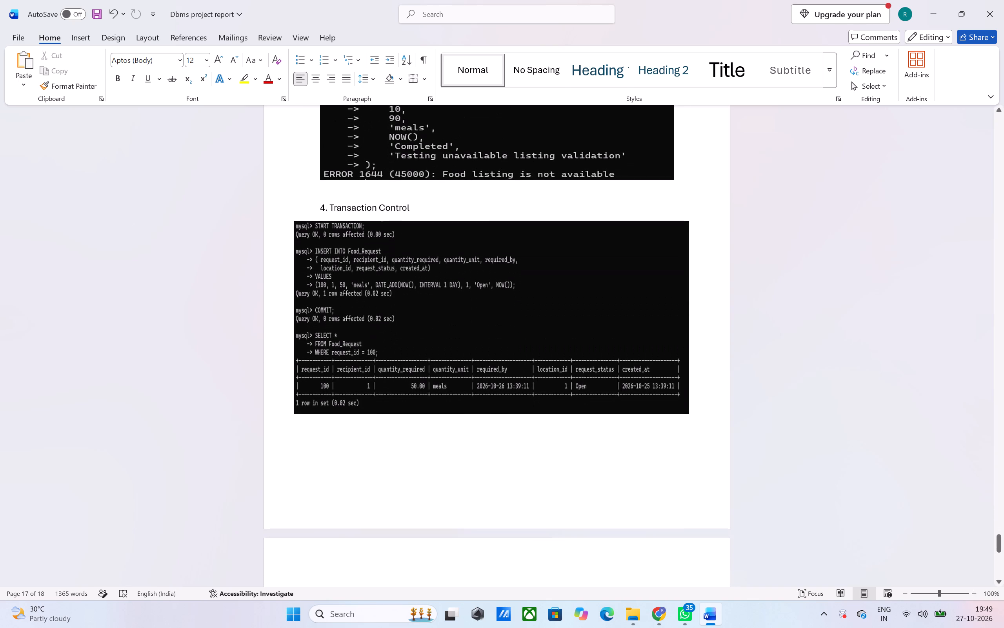
pyautogui.click(427, 352)
pyautogui.moveTo(493, 416); pyautogui.dragTo(497, 438)
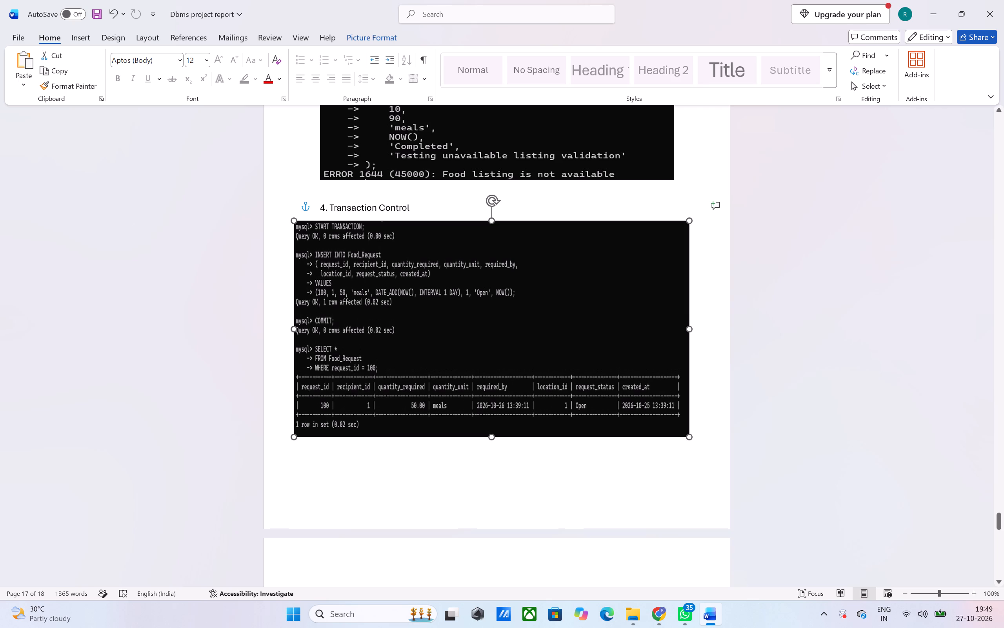
# Enlarge the COMMIT screenshot under "4. Transaction Control" slightly in height and widen it toward the page's right edge.
pyautogui.moveTo(497, 438); pyautogui.dragTo(497, 442)
pyautogui.moveTo(689, 331); pyautogui.dragTo(700, 331)
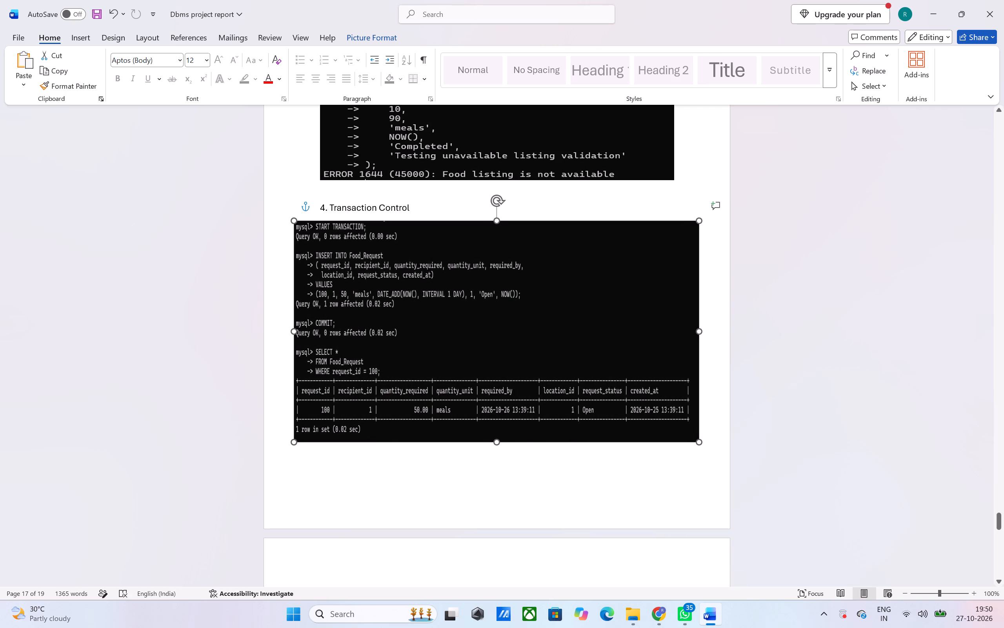
pyautogui.moveTo(700, 331); pyautogui.dragTo(704, 332)
pyautogui.click(418, 487)
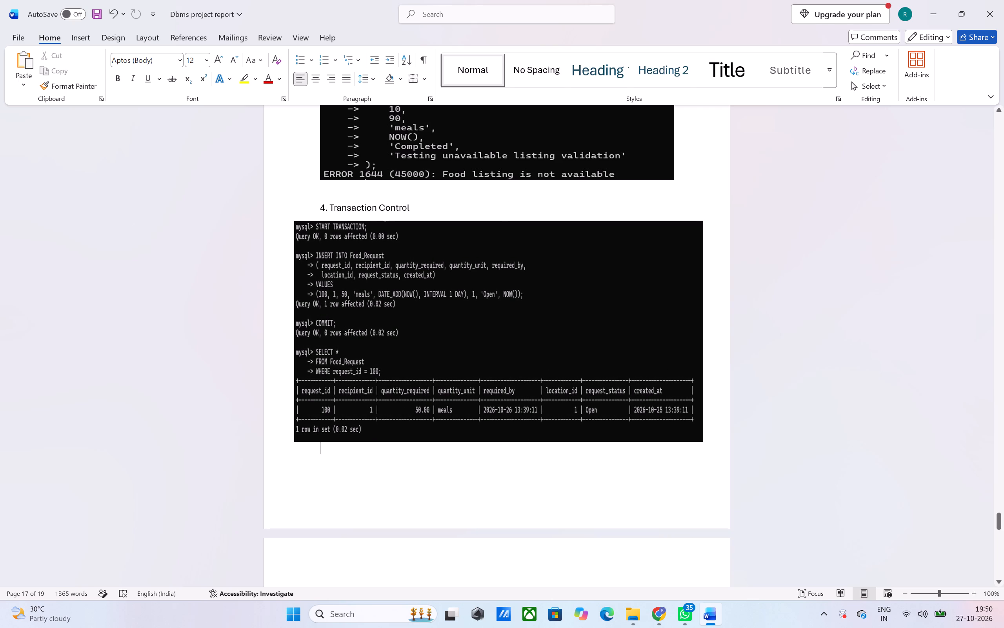
pyautogui.click(492, 429)
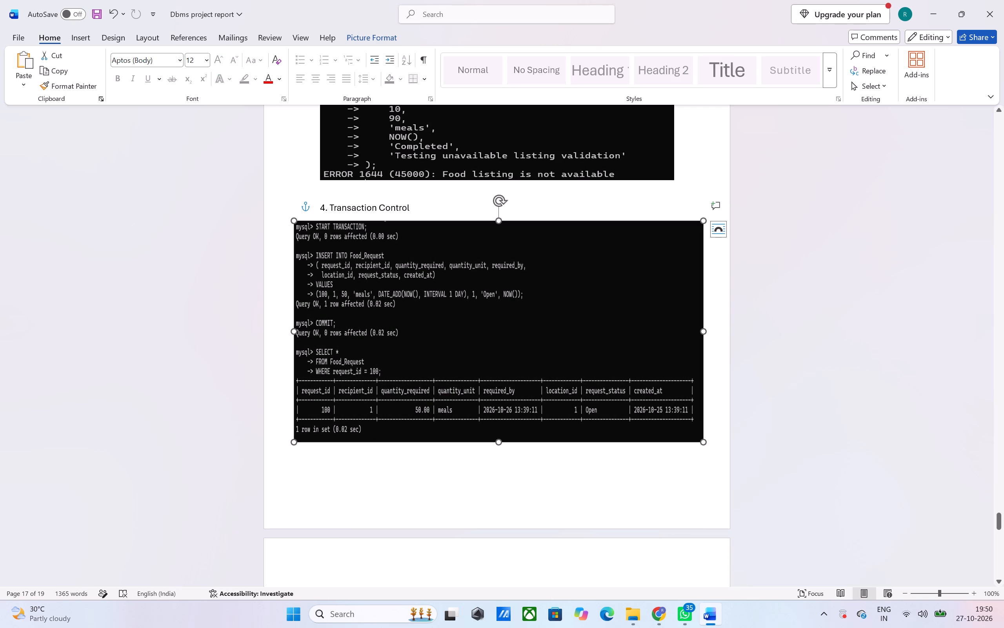
# Reduce the SAVEPOINT transaction screenshot's height so it fits on the same page below the ROLLBACK screenshot.
pyautogui.scroll(-20, 629, 470)
pyautogui.scroll(-10, 629, 470)
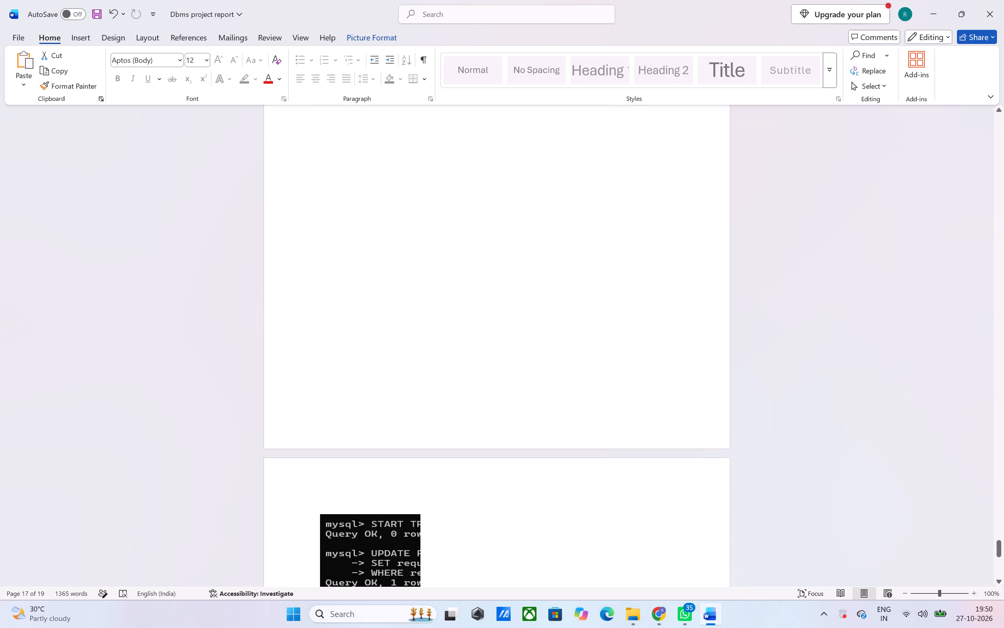
pyautogui.scroll(-7, 552, 400)
pyautogui.scroll(6, 546, 393)
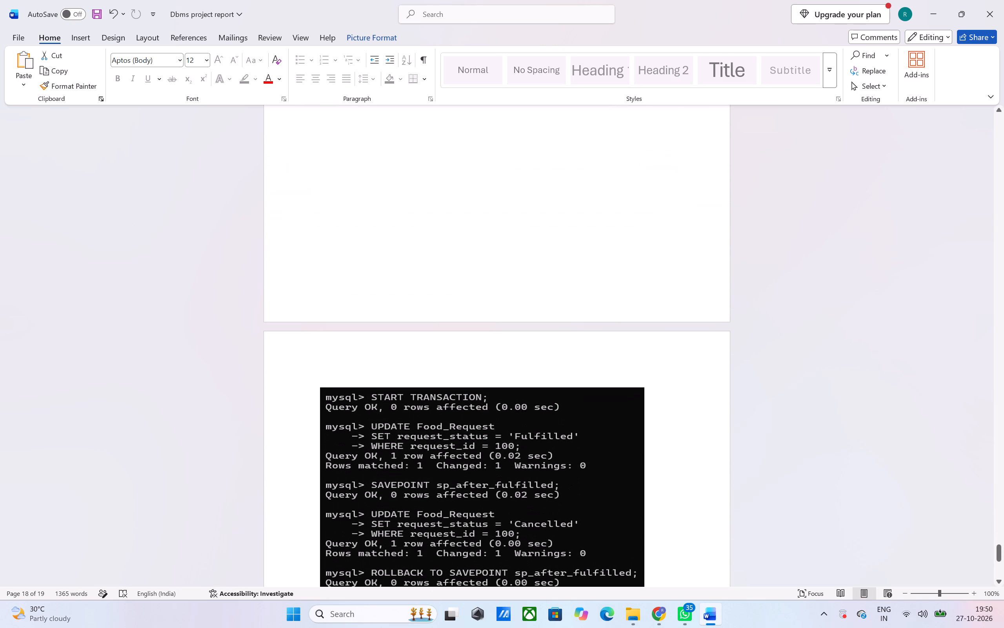
pyautogui.click(533, 401)
pyautogui.scroll(-10, 526, 420)
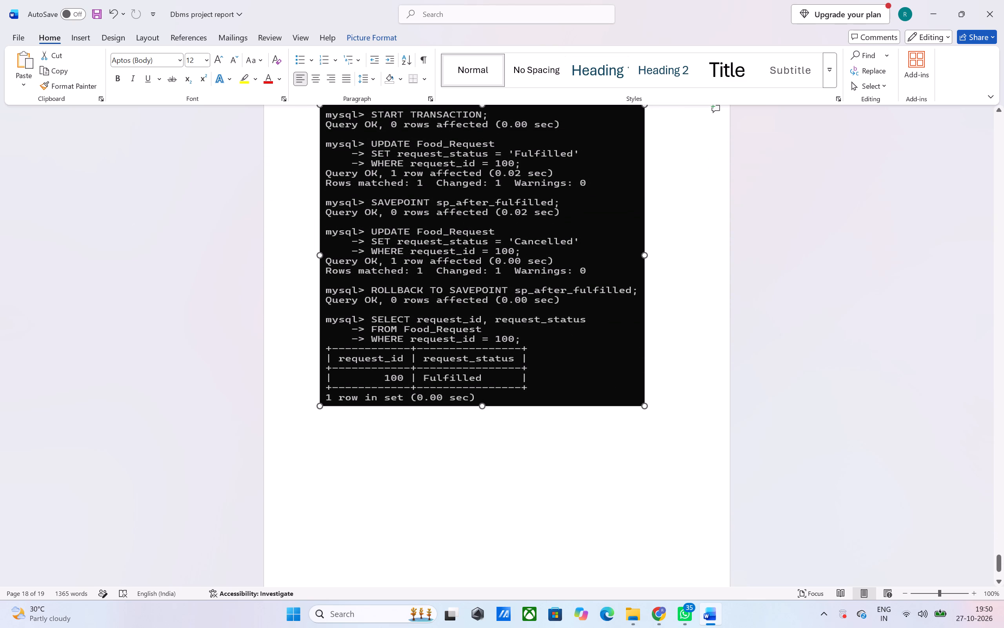
pyautogui.moveTo(484, 405); pyautogui.dragTo(484, 392)
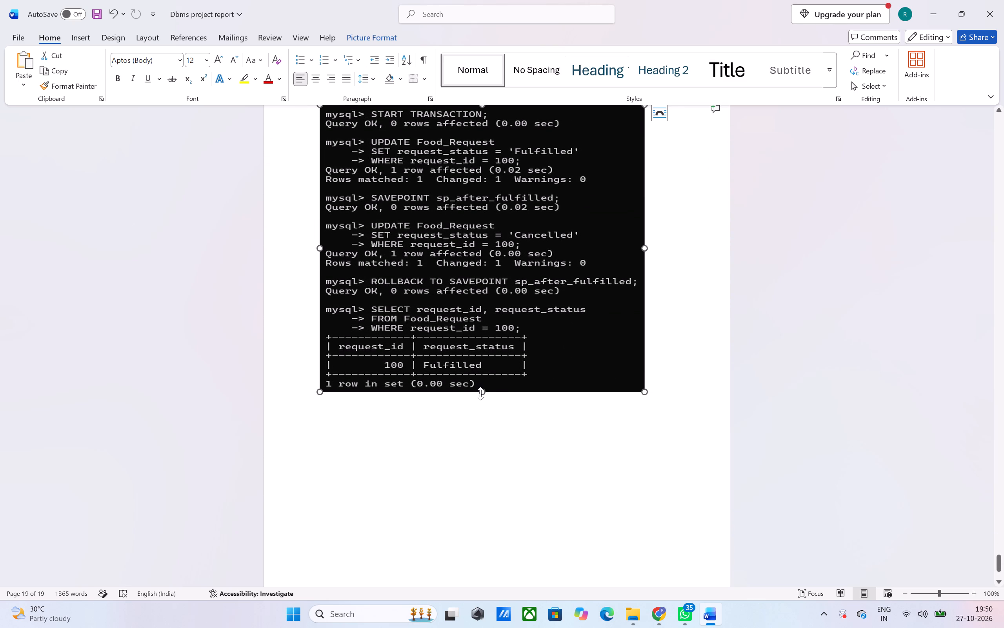
pyautogui.moveTo(480, 393); pyautogui.dragTo(480, 384)
pyautogui.scroll(-3, 484, 393)
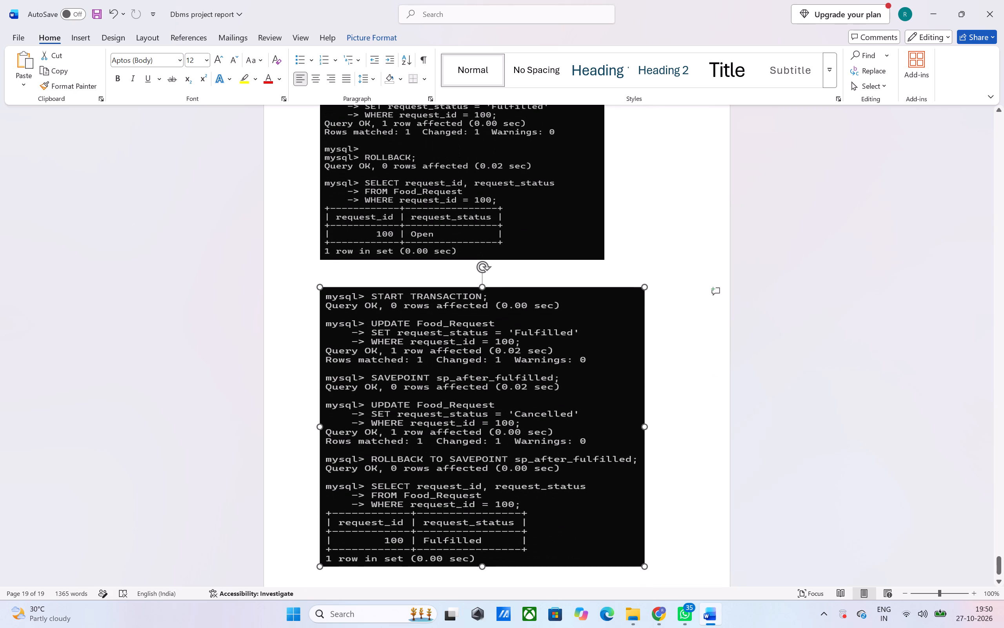
# Fine-tune the ROLLBACK transaction screenshot's height, making it slightly shorter.
pyautogui.scroll(14, 530, 504)
pyautogui.click(460, 460)
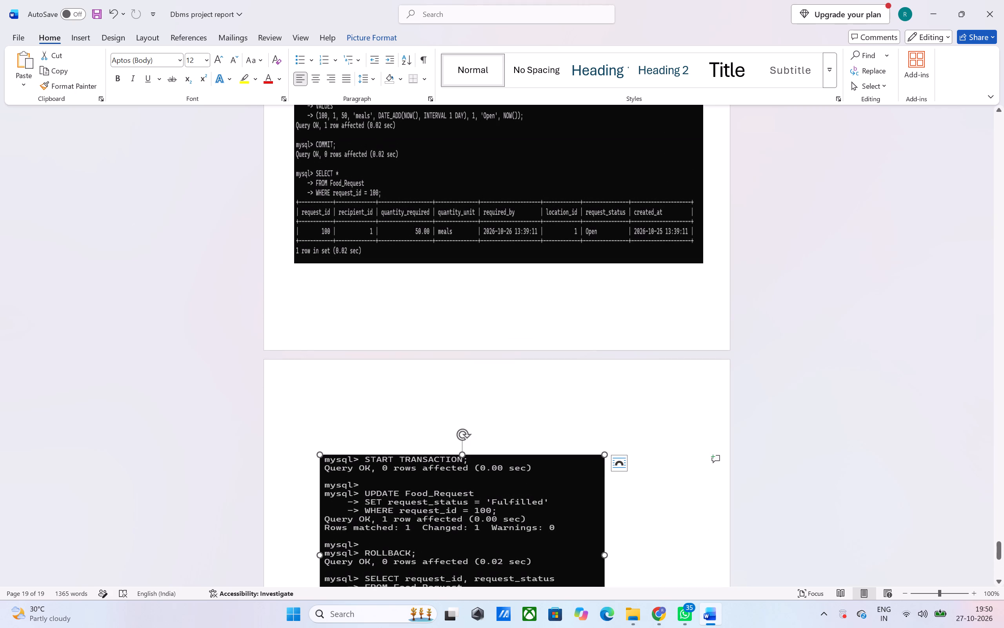
pyautogui.moveTo(460, 450); pyautogui.dragTo(462, 444)
pyautogui.scroll(-3, 462, 446)
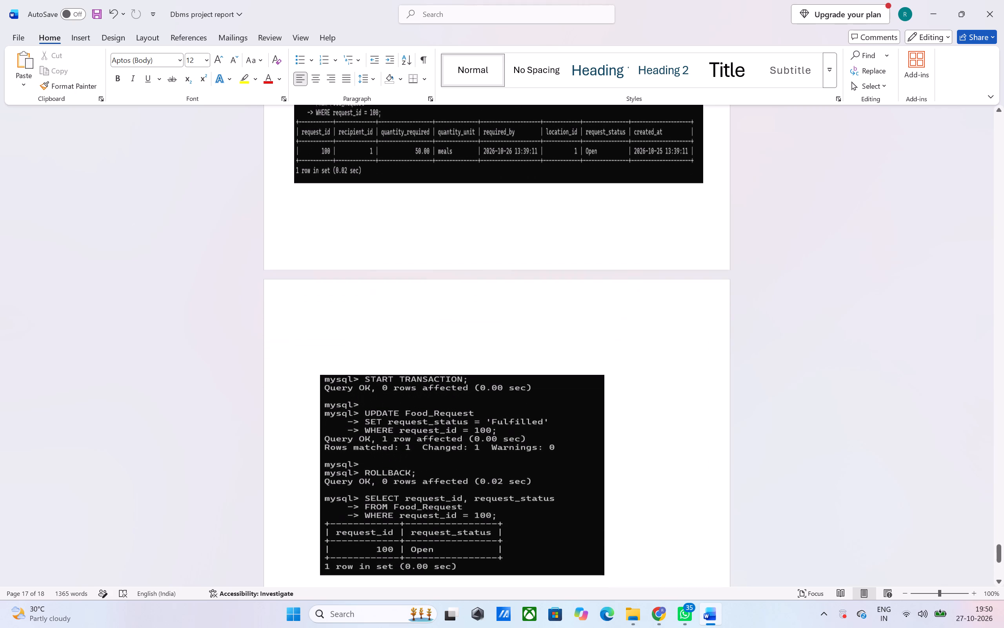
pyautogui.scroll(-1, 466, 367)
pyautogui.click(462, 536)
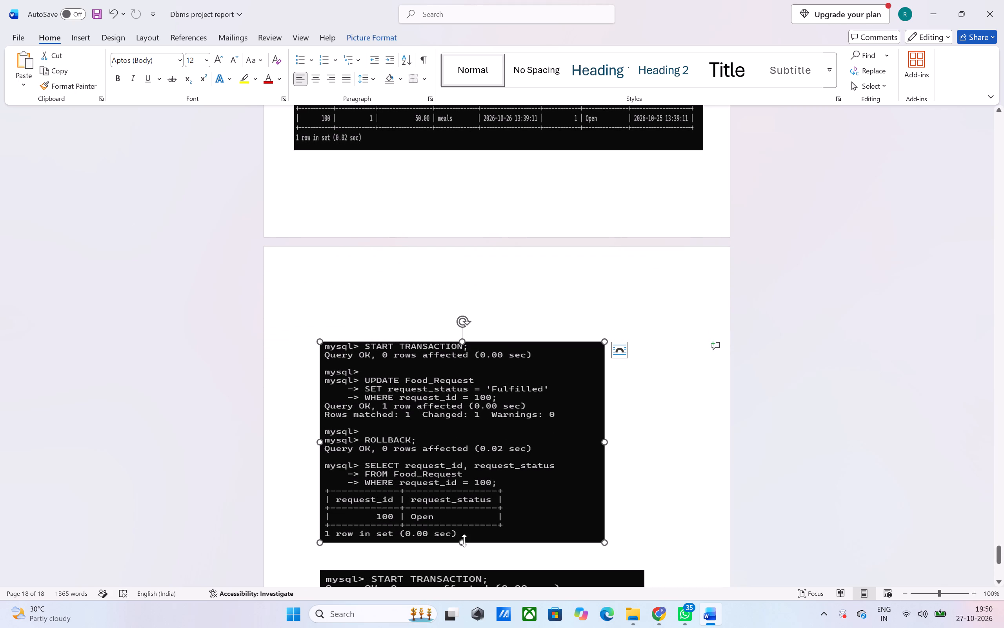
pyautogui.click(464, 540)
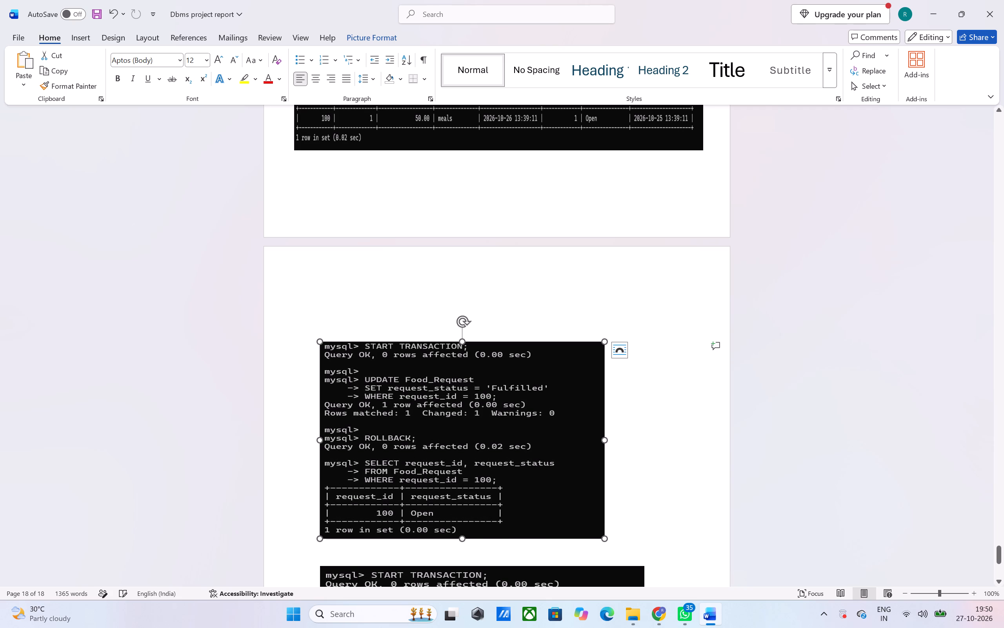
pyautogui.moveTo(463, 337); pyautogui.dragTo(464, 333)
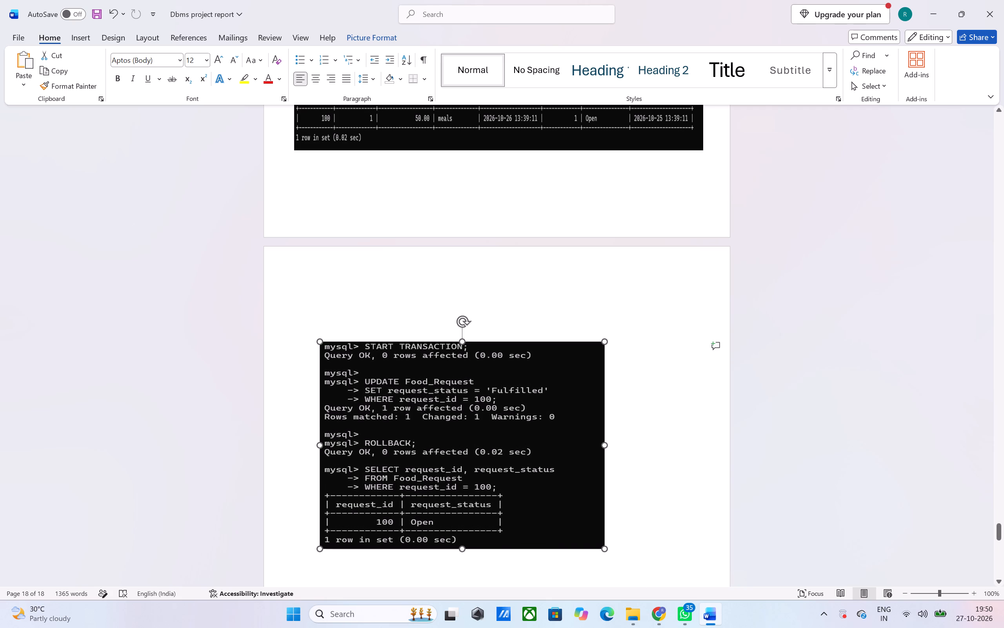
pyautogui.moveTo(464, 333); pyautogui.dragTo(463, 344)
# Delete two blank lines above the ROLLBACK screenshot to move it up the page.
pyautogui.click(314, 334)
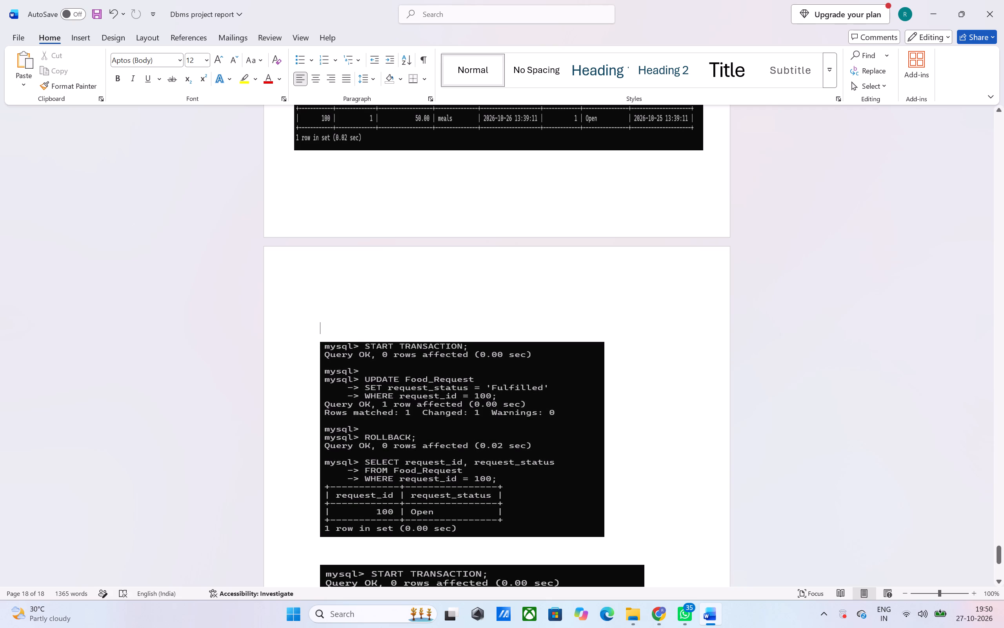
pyautogui.press('BackSpace')
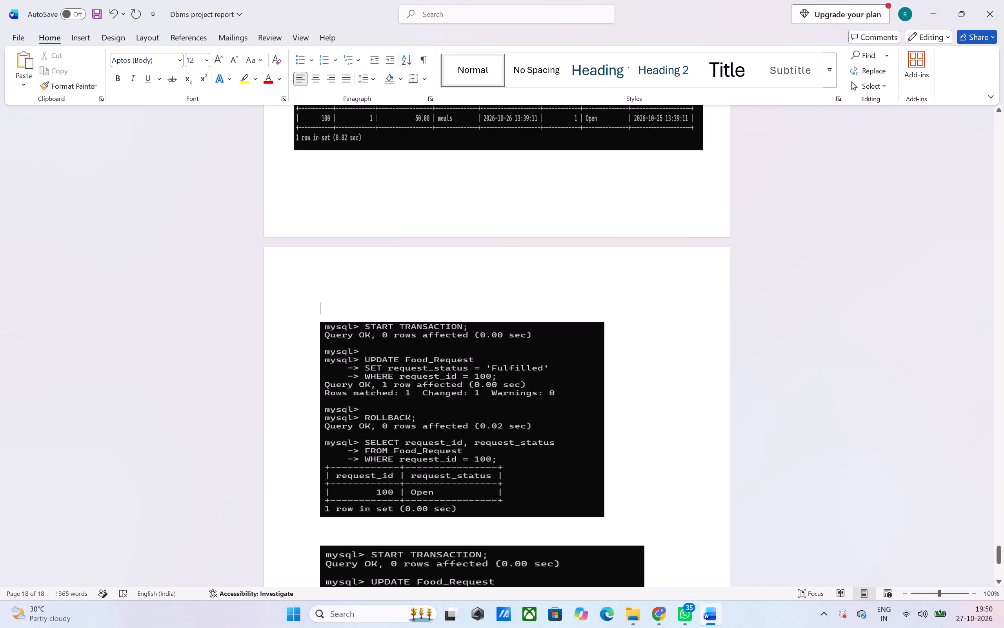
pyautogui.press('BackSpace')
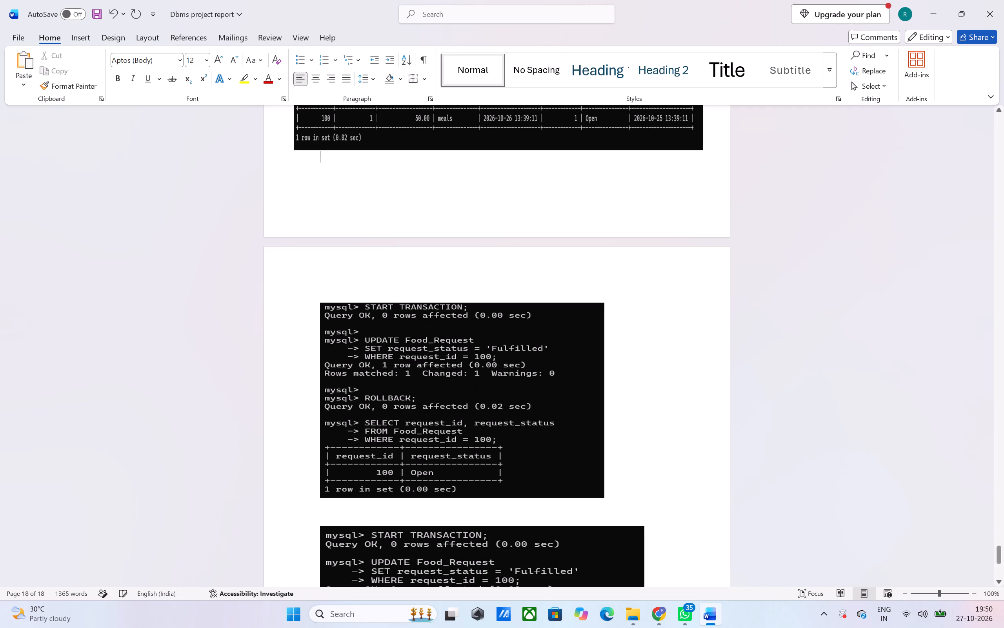
# Increase the SAVEPOINT screenshot's height to use the free space beneath it on the last page.
pyautogui.scroll(12, 331, 413)
pyautogui.scroll(-20, 382, 364)
pyautogui.scroll(-2, 382, 364)
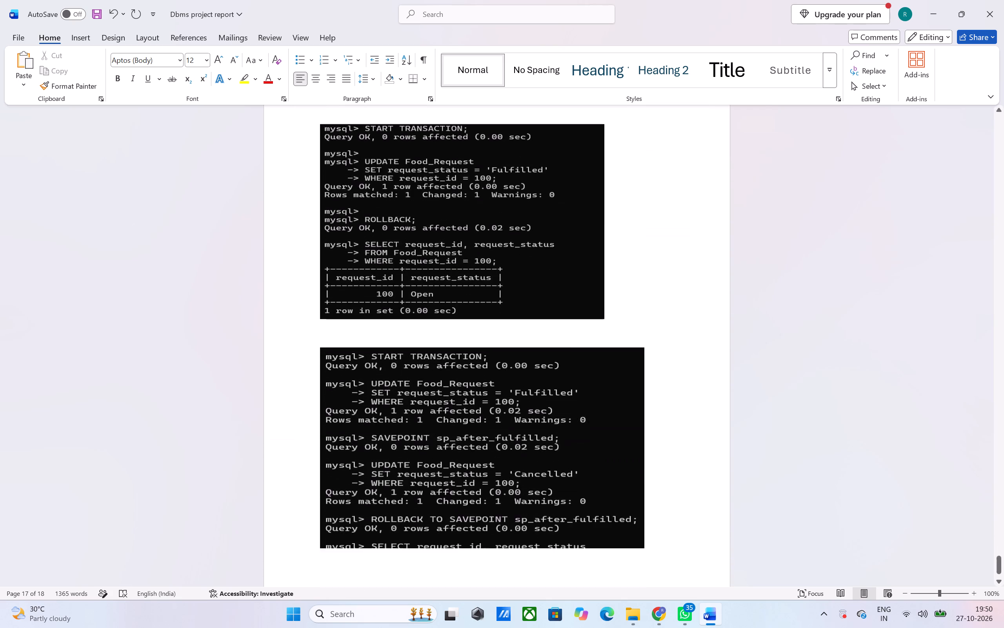
pyautogui.click(442, 496)
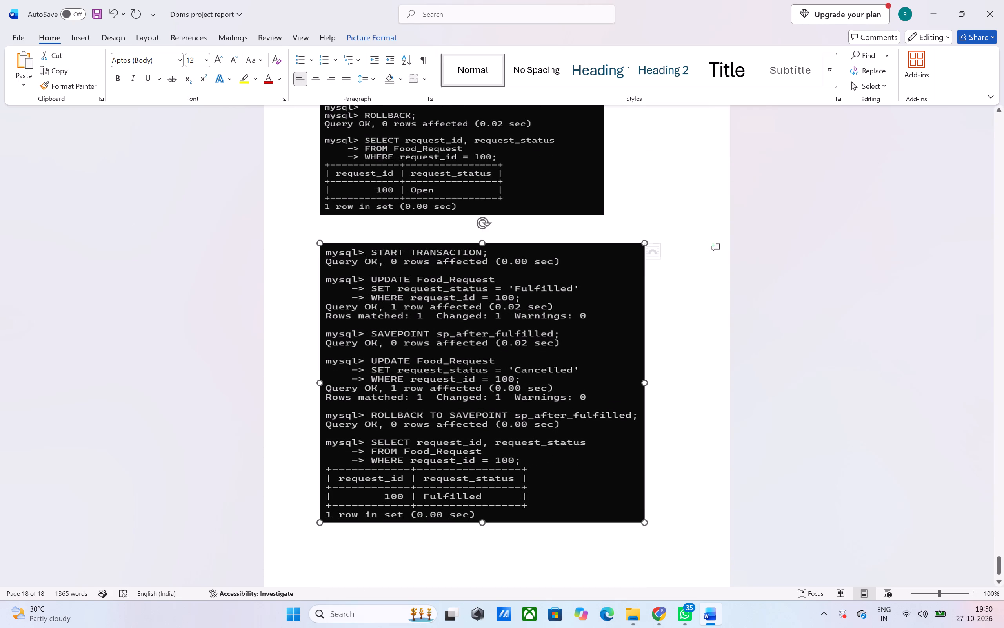
pyautogui.scroll(-5, 442, 496)
pyautogui.moveTo(480, 474); pyautogui.dragTo(483, 485)
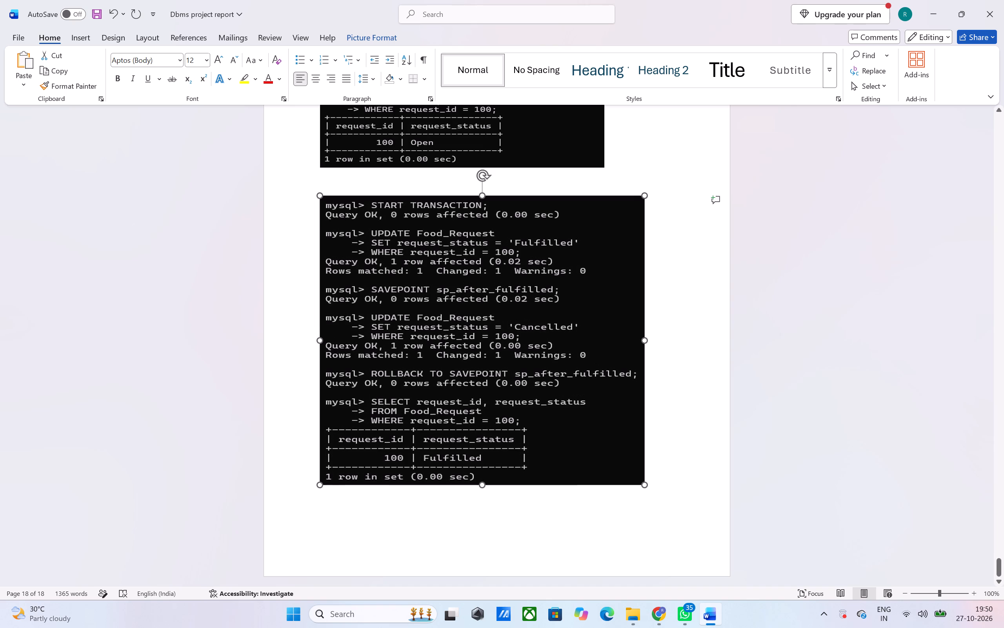
pyautogui.moveTo(483, 485); pyautogui.dragTo(485, 498)
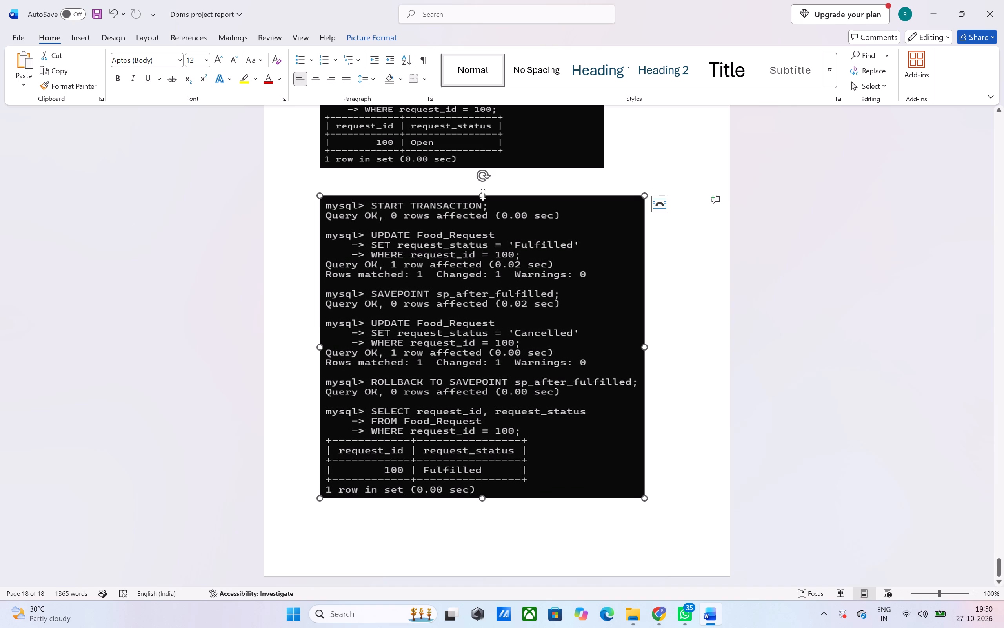
pyautogui.moveTo(483, 194); pyautogui.dragTo(483, 200)
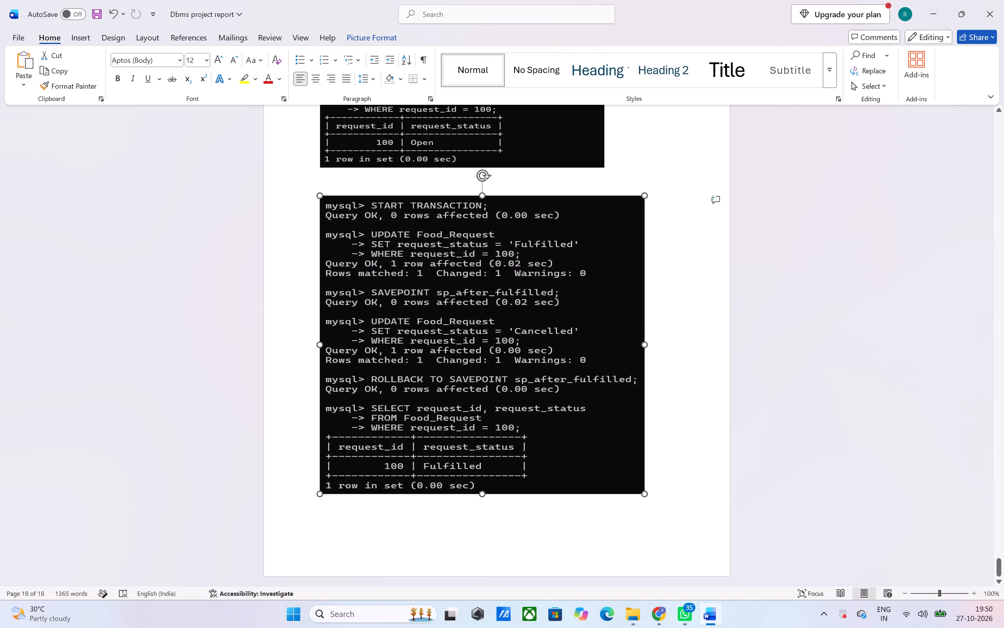
pyautogui.moveTo(483, 200); pyautogui.dragTo(484, 206)
# Increase the height of the GetDistributionHistoryByRecipient procedure screenshot above "2. User Defined Functions".
pyautogui.scroll(20, 435, 283)
pyautogui.scroll(6, 435, 283)
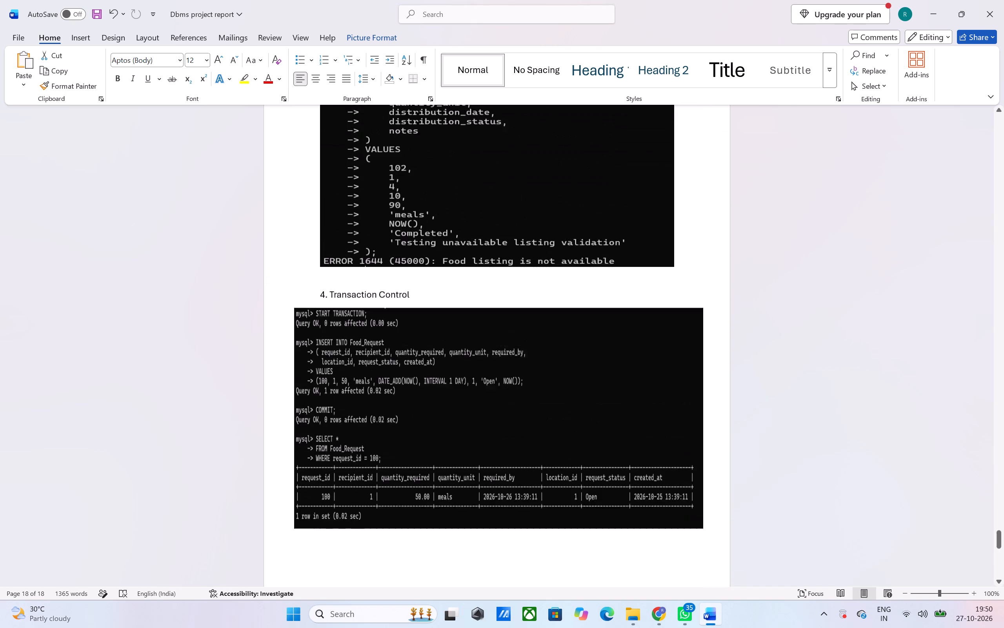
pyautogui.scroll(20, 442, 281)
pyautogui.scroll(17, 442, 281)
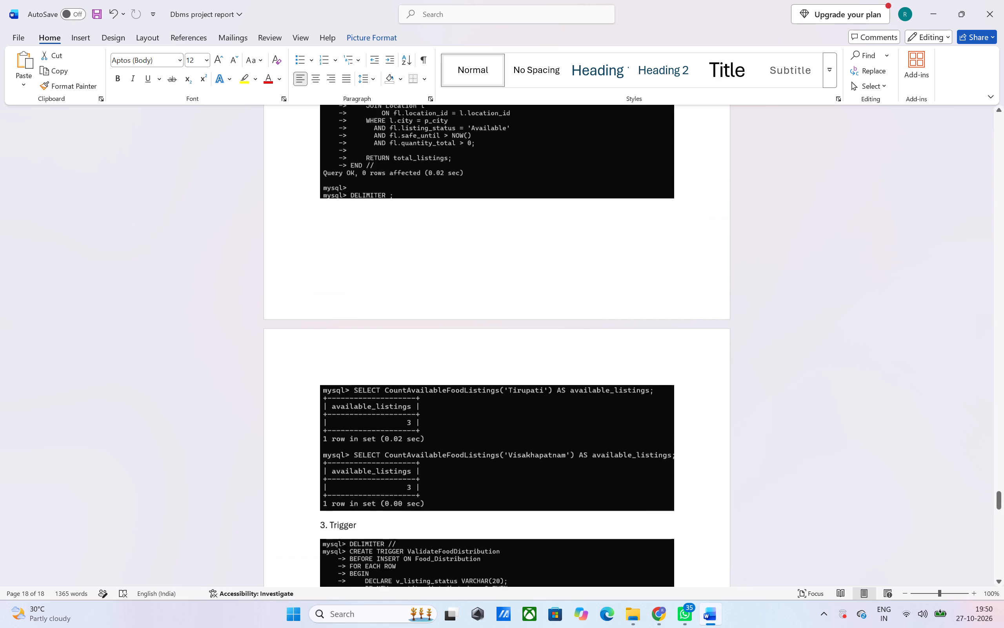
pyautogui.scroll(12, 446, 279)
pyautogui.scroll(15, 446, 279)
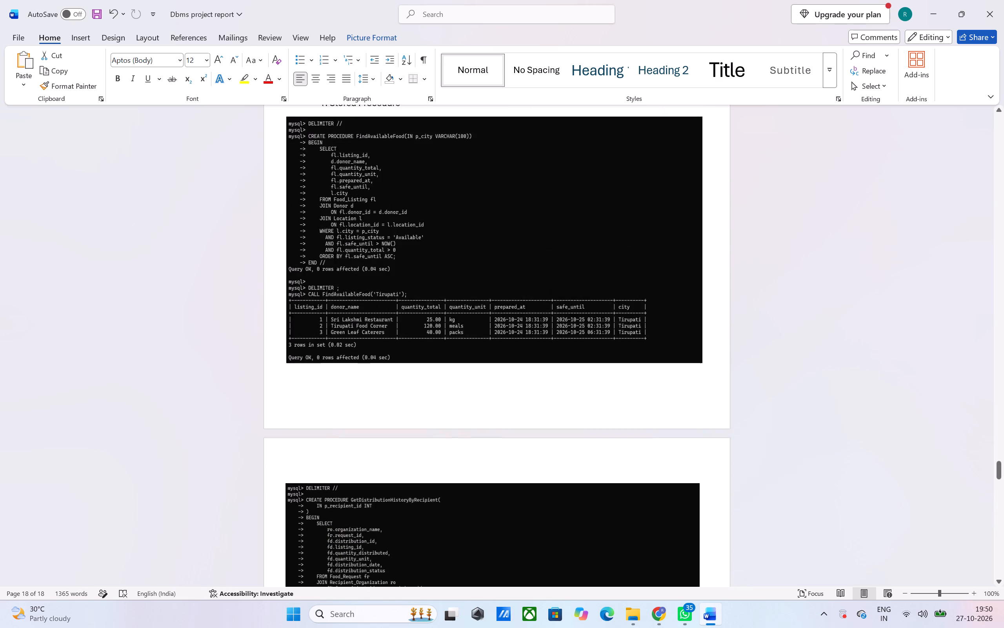
pyautogui.scroll(6, 446, 279)
pyautogui.scroll(-13, 446, 279)
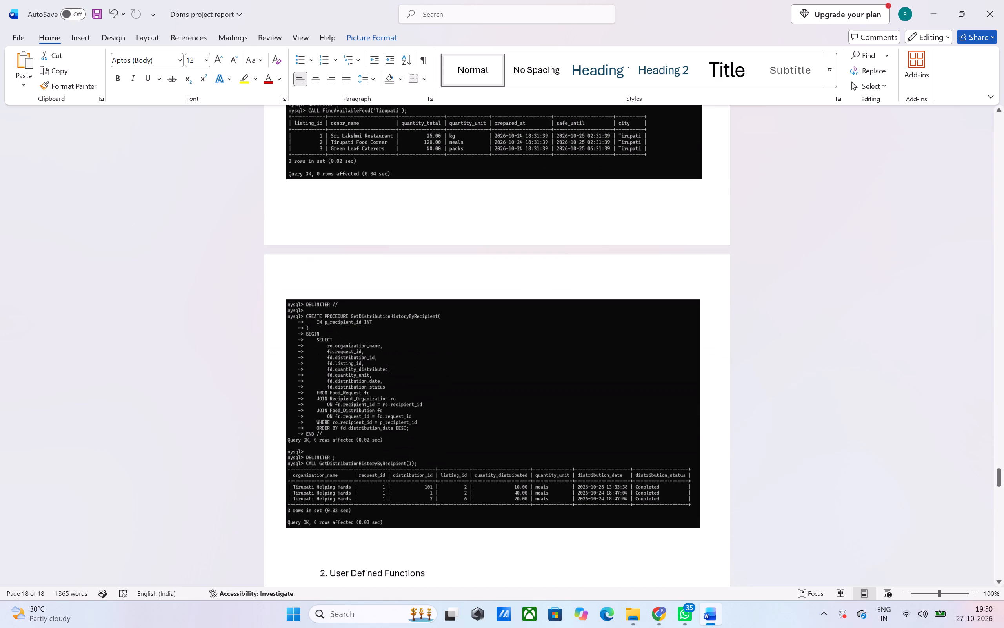
pyautogui.scroll(-11, 446, 283)
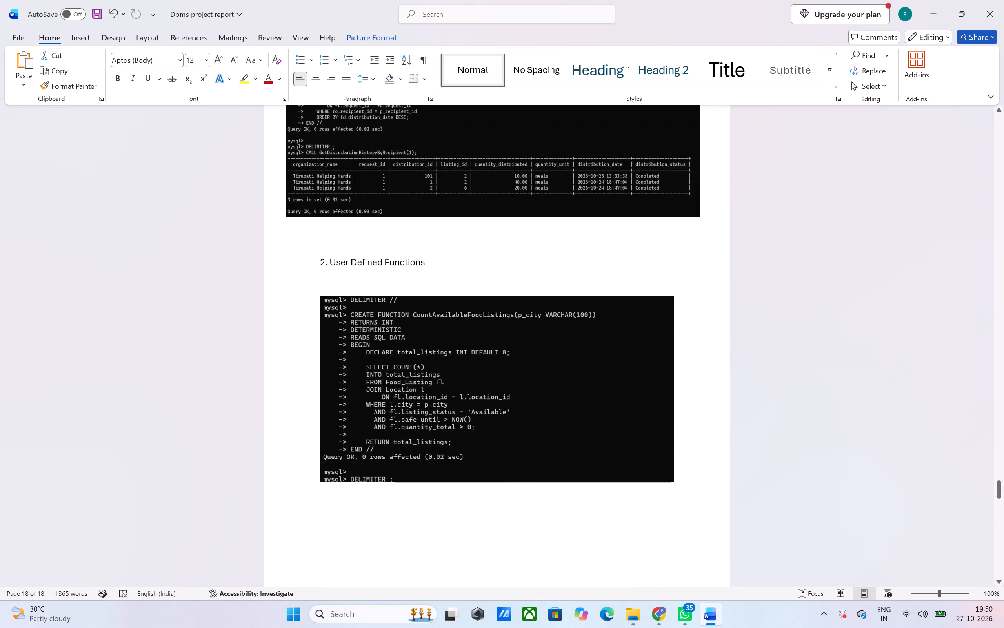
pyautogui.scroll(-6, 440, 370)
pyautogui.scroll(13, 438, 357)
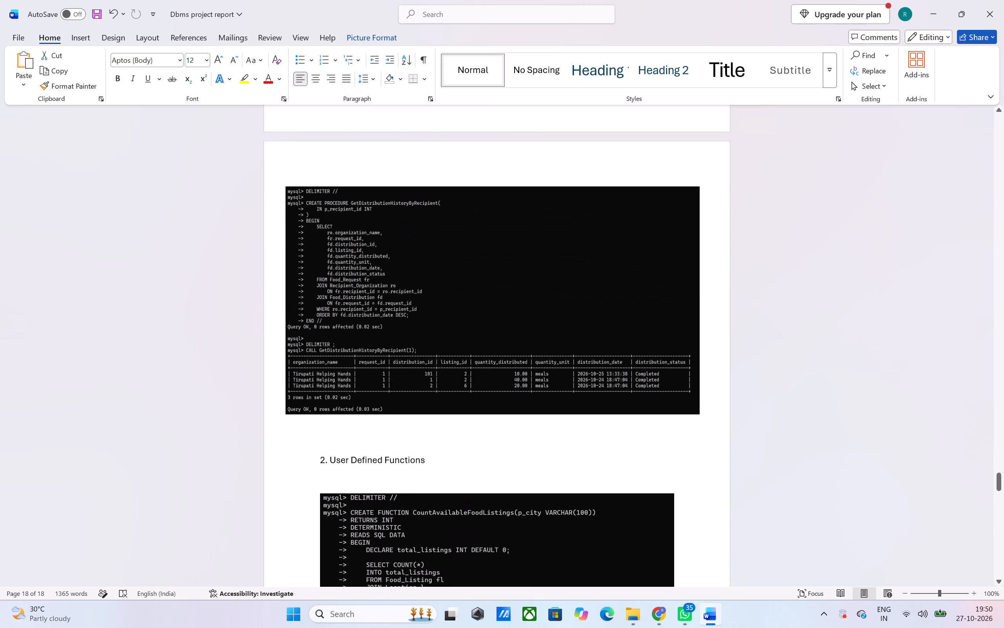
pyautogui.click(448, 347)
pyautogui.moveTo(493, 416); pyautogui.dragTo(493, 419)
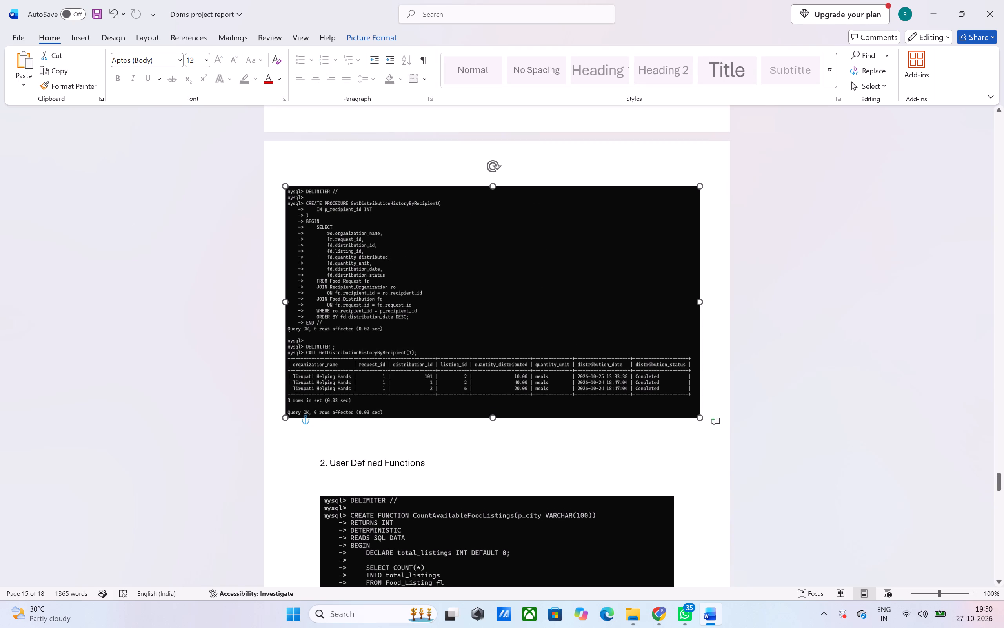
pyautogui.moveTo(493, 419); pyautogui.dragTo(494, 433)
# Review the section 9 pages, from Stored Procedure through Transaction Control, to check how headings and screenshots are laid out.
pyautogui.scroll(-12, 494, 433)
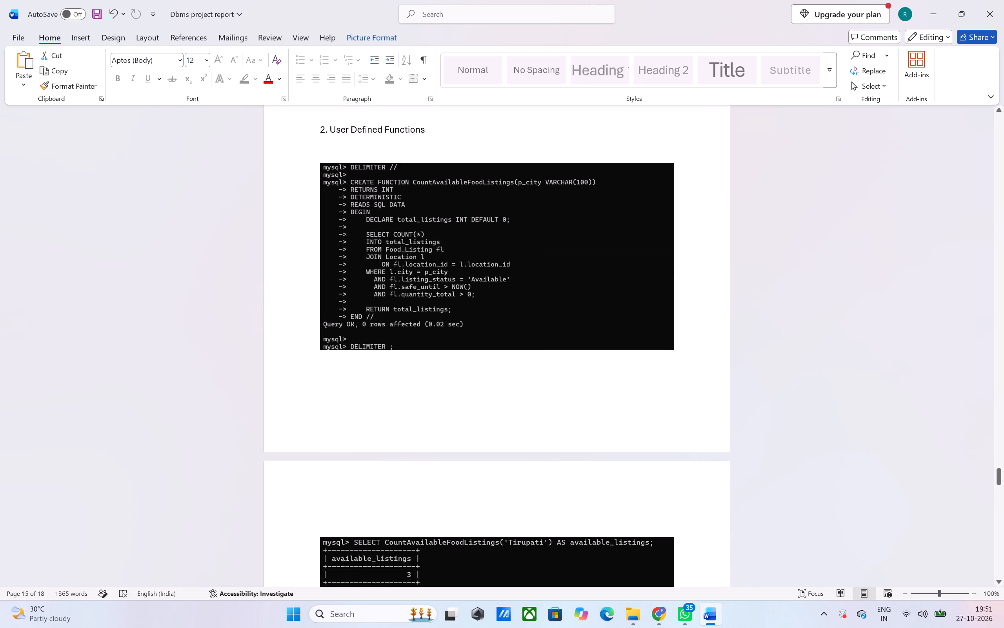
pyautogui.scroll(-20, 475, 418)
pyautogui.scroll(-20, 475, 418)
pyautogui.scroll(-7, 475, 418)
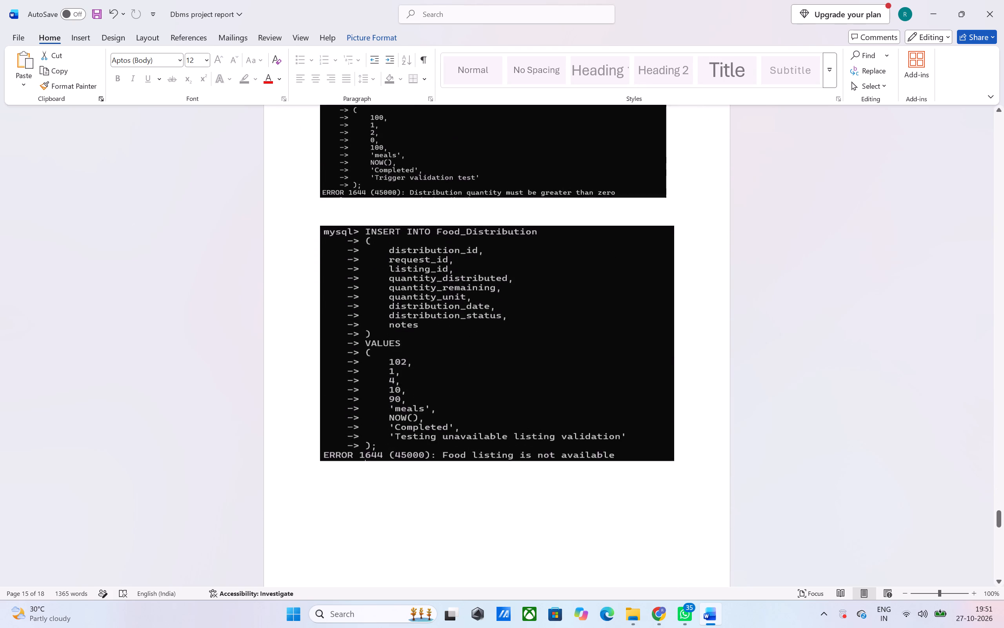
pyautogui.scroll(-2, 465, 394)
pyautogui.scroll(-20, 465, 393)
pyautogui.scroll(-20, 465, 393)
pyautogui.scroll(-1, 465, 393)
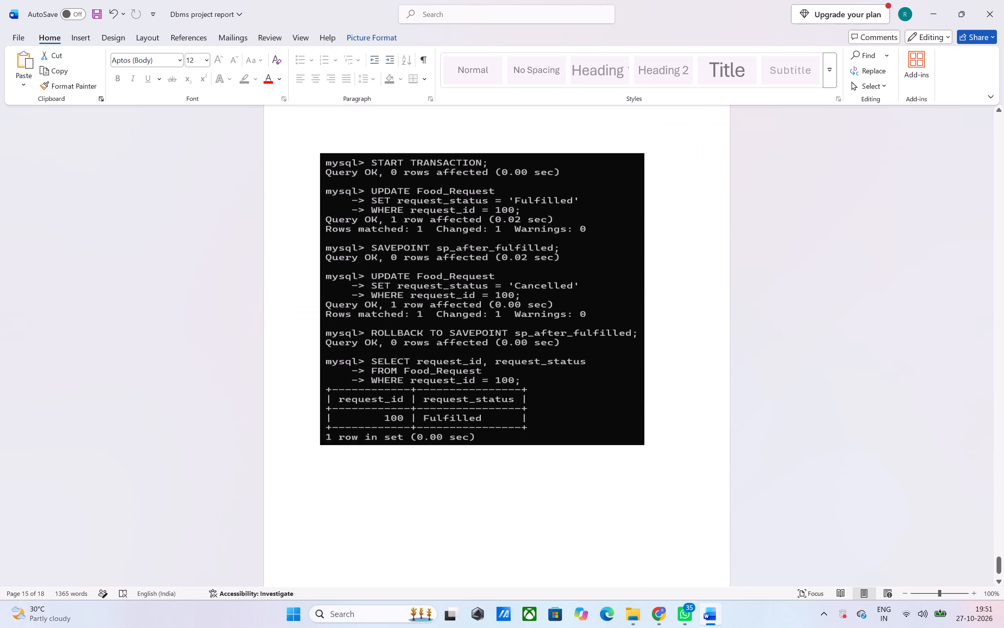
pyautogui.scroll(20, 464, 381)
pyautogui.scroll(20, 464, 381)
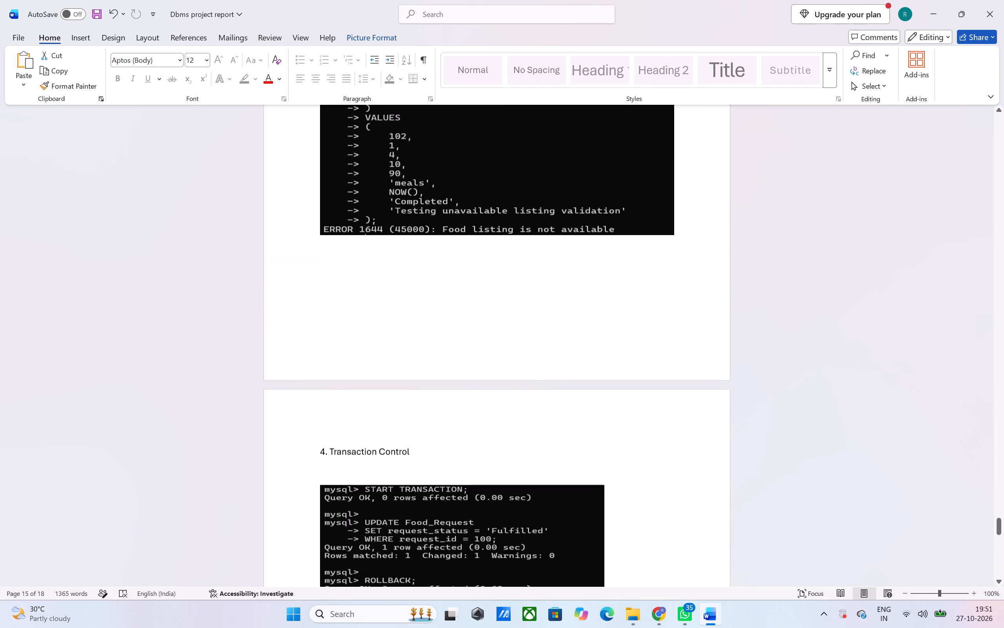
pyautogui.scroll(20, 466, 369)
pyautogui.scroll(20, 466, 369)
pyautogui.scroll(8, 466, 369)
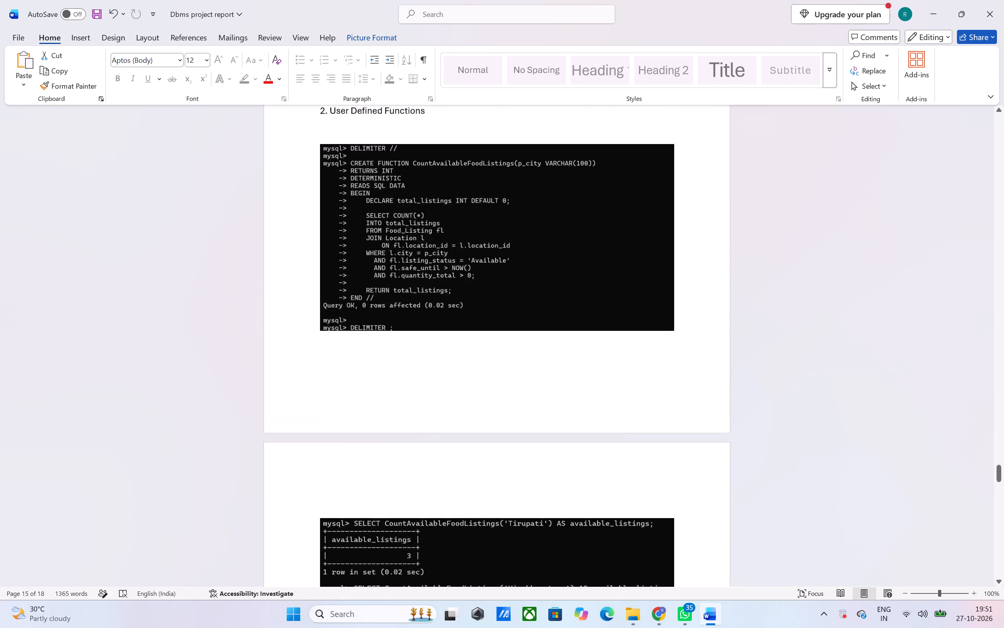
pyautogui.scroll(20, 401, 309)
pyautogui.scroll(15, 401, 309)
pyautogui.scroll(-5, 415, 302)
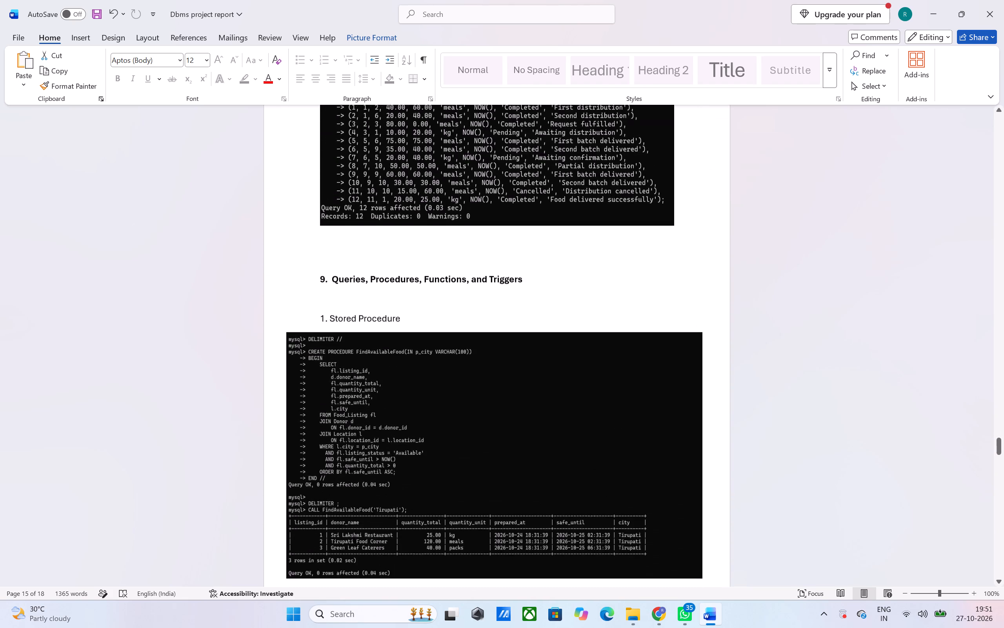
pyautogui.scroll(-14, 415, 302)
pyautogui.scroll(-6, 410, 343)
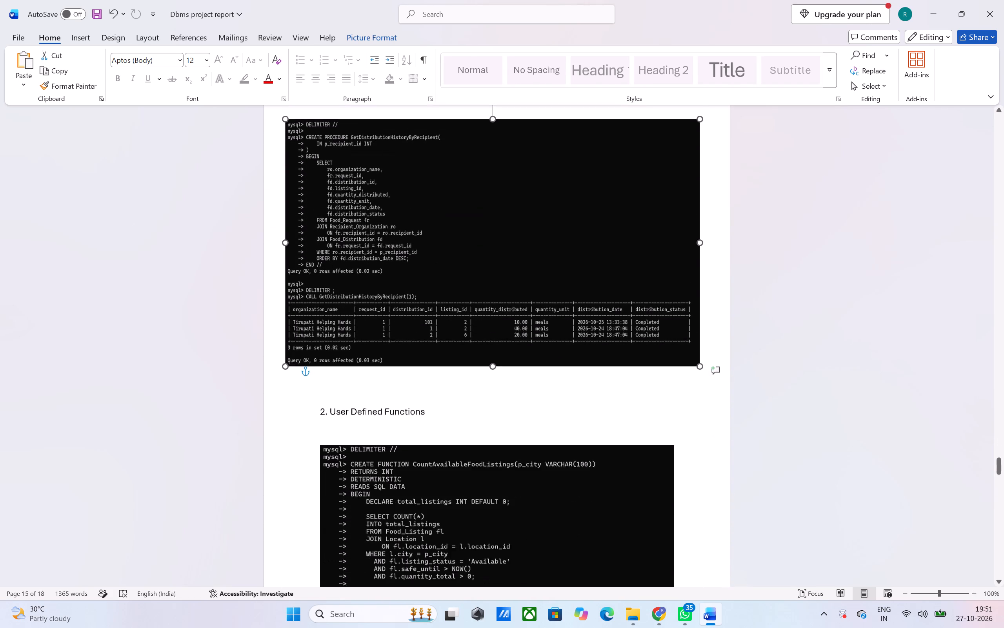
# Delete the blank line between the "2. User Defined Functions" heading and the CountAvailableFoodListings function screenshot.
pyautogui.click(311, 391)
pyautogui.click(315, 400)
pyautogui.click(315, 400)
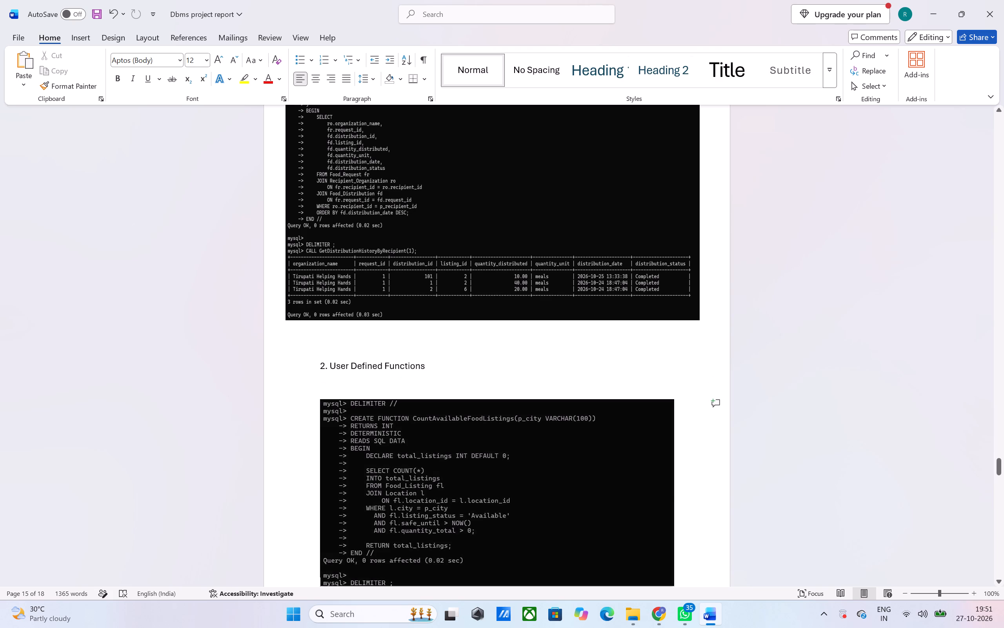
pyautogui.doubleClick(313, 389)
pyautogui.click(313, 389)
pyautogui.click(313, 389)
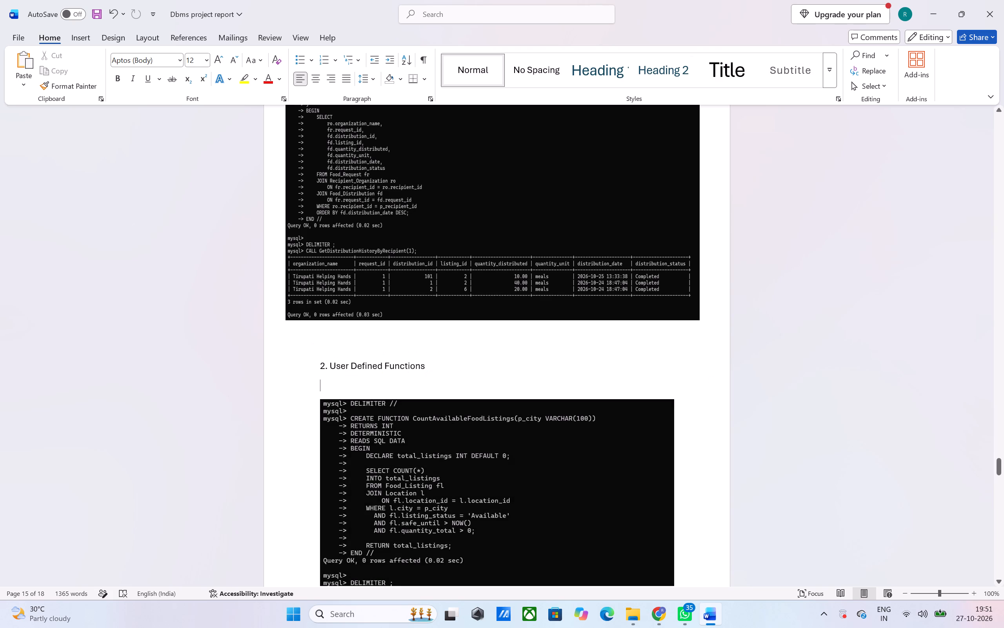
pyautogui.press('BackSpace')
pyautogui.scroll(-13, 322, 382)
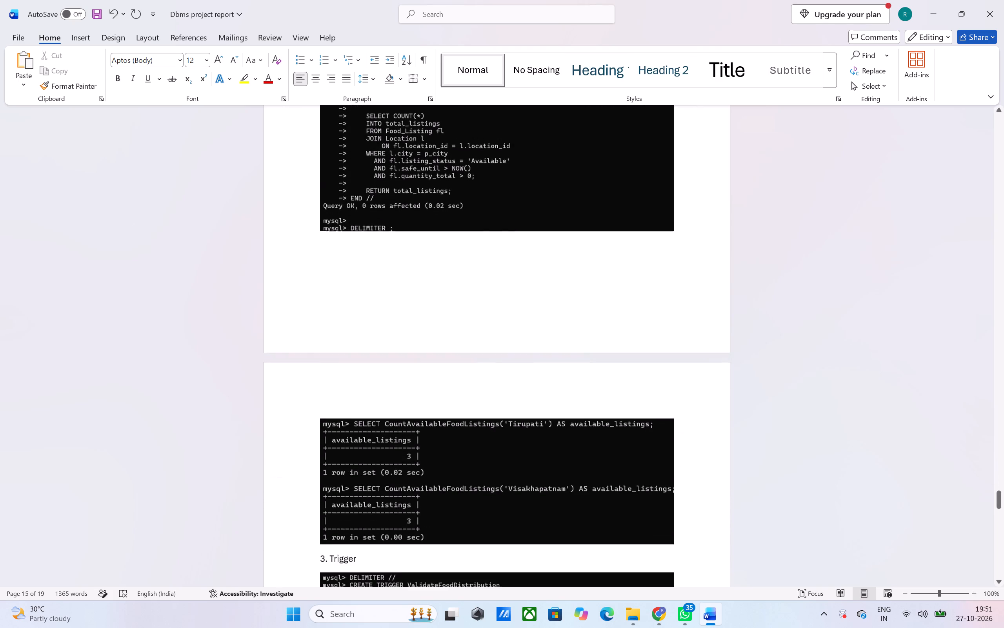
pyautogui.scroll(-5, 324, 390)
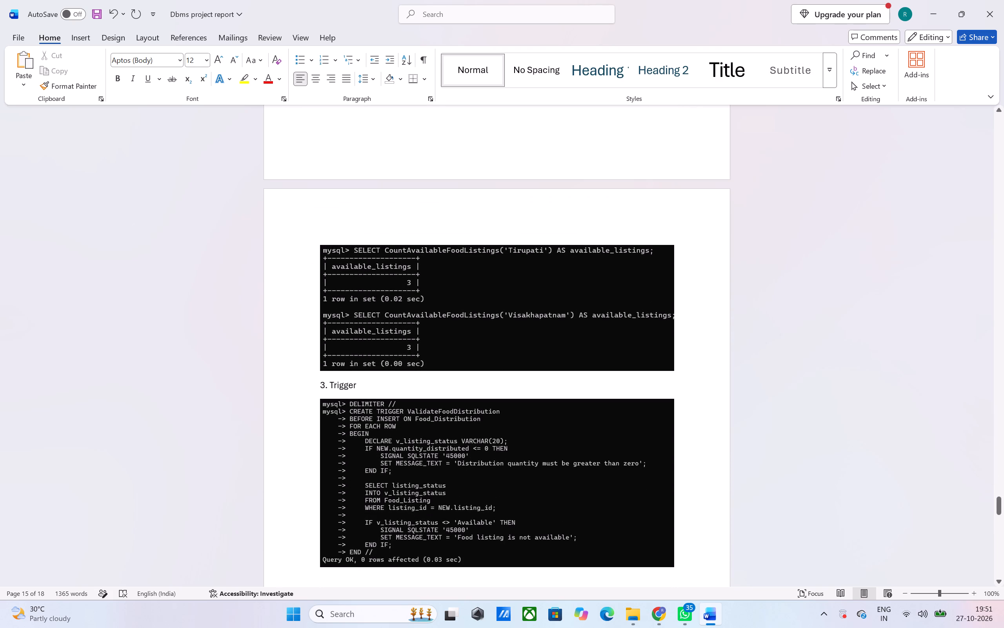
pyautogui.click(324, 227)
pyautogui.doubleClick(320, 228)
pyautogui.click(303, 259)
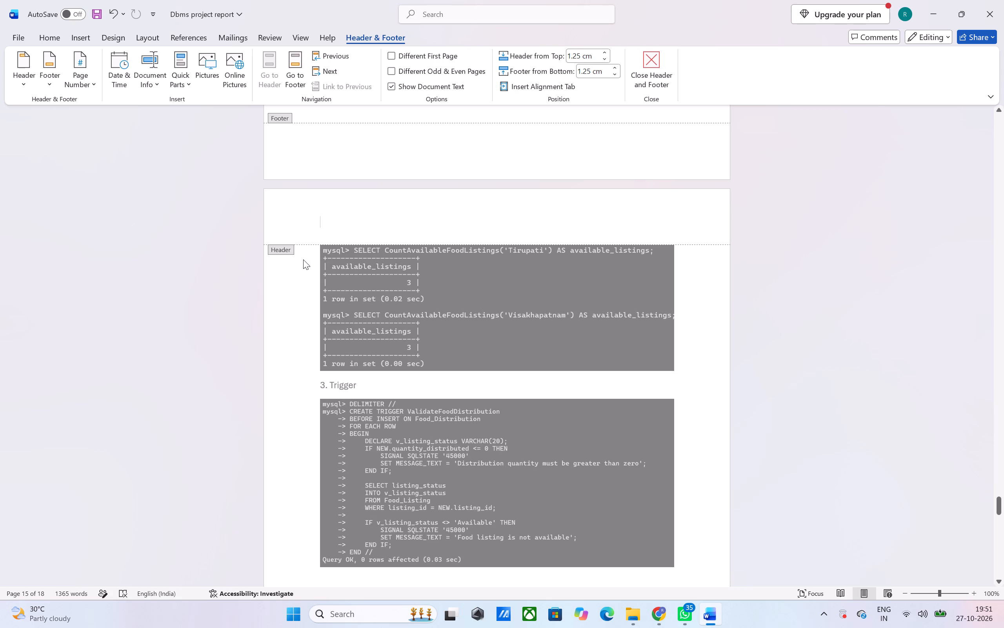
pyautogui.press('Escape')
# Review the function, Trigger and Transaction Control pages to check spacing between headings and screenshots.
pyautogui.scroll(-10, 358, 297)
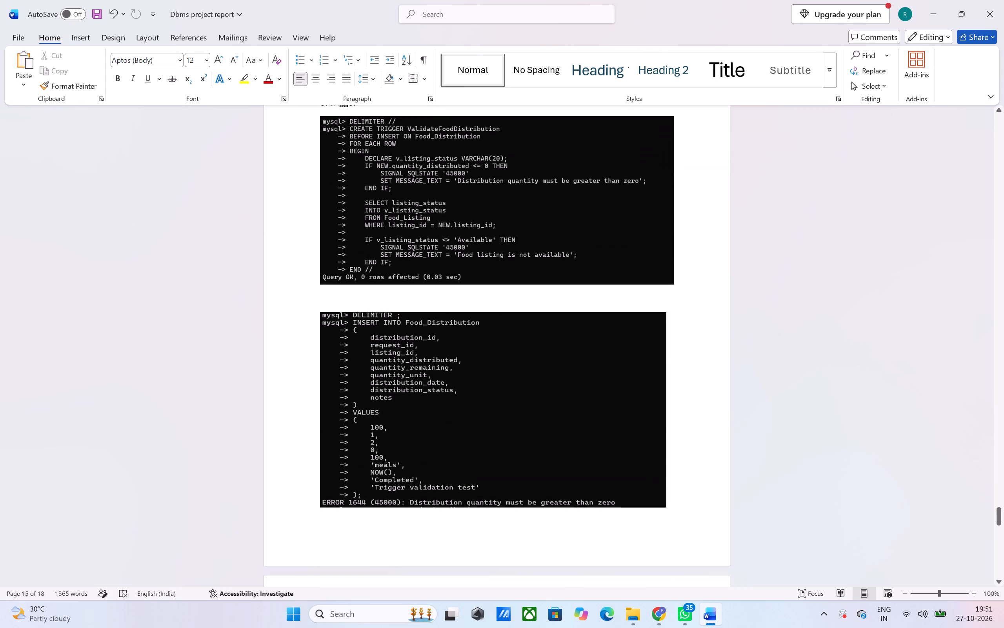
pyautogui.scroll(2, 357, 299)
pyautogui.scroll(20, 357, 299)
pyautogui.scroll(3, 357, 299)
pyautogui.scroll(-11, 357, 299)
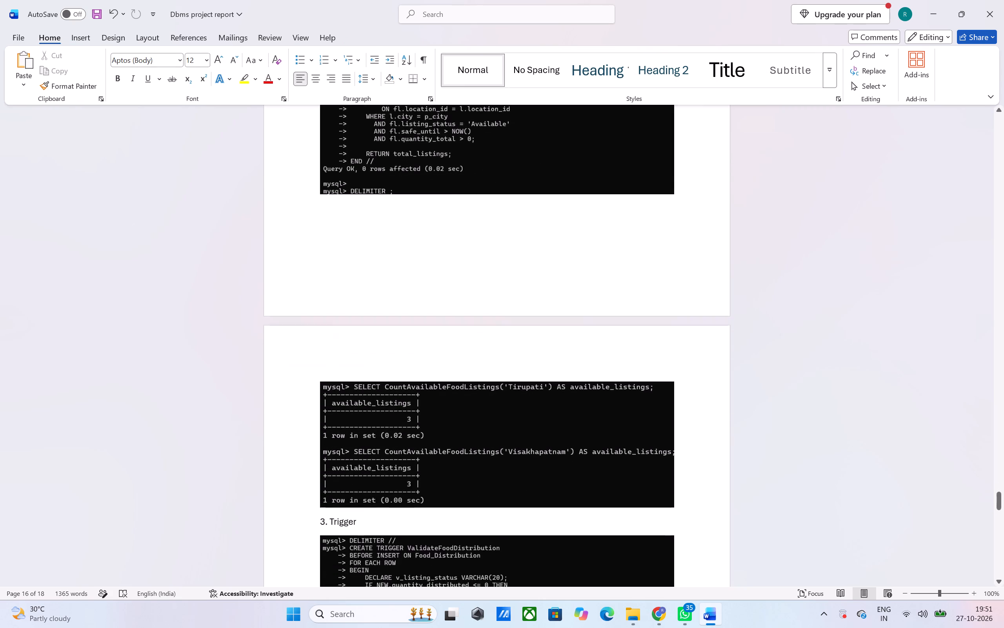
pyautogui.scroll(-16, 357, 299)
pyautogui.scroll(-13, 357, 299)
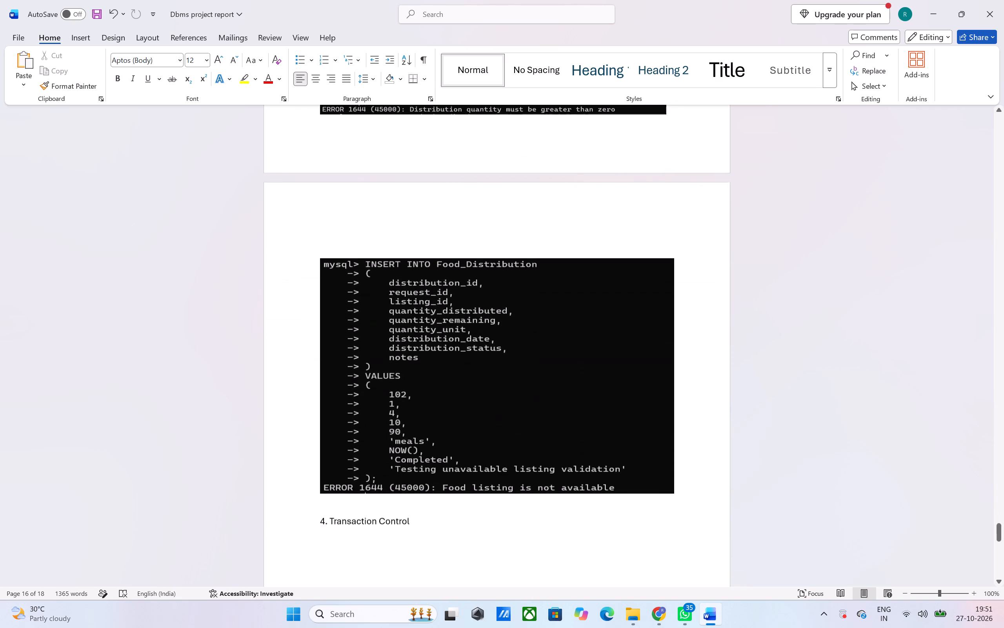
pyautogui.scroll(-4, 357, 299)
pyautogui.scroll(4, 357, 299)
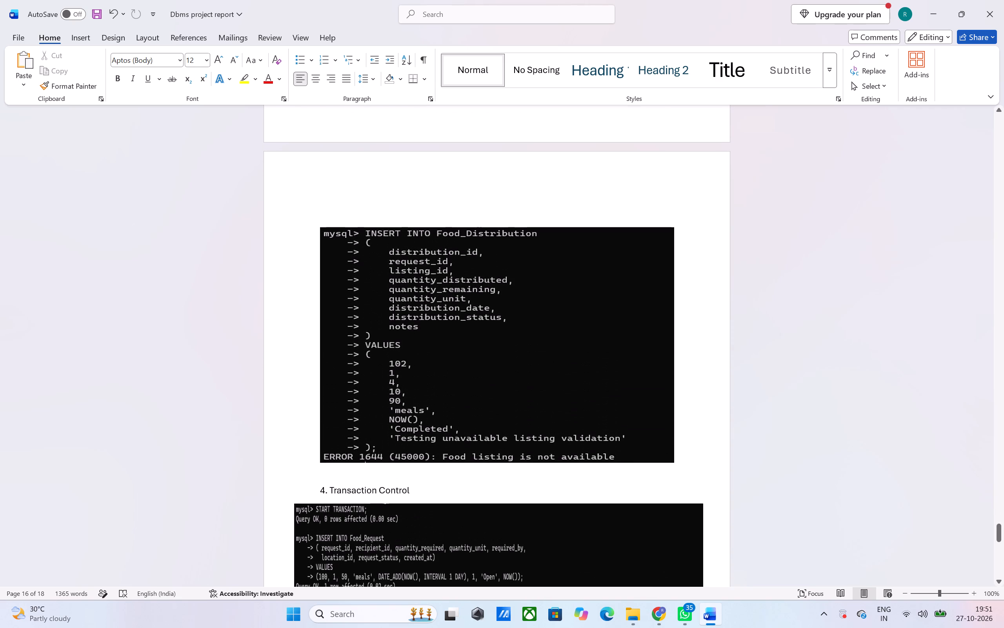
pyautogui.scroll(-20, 357, 299)
pyautogui.scroll(-13, 357, 299)
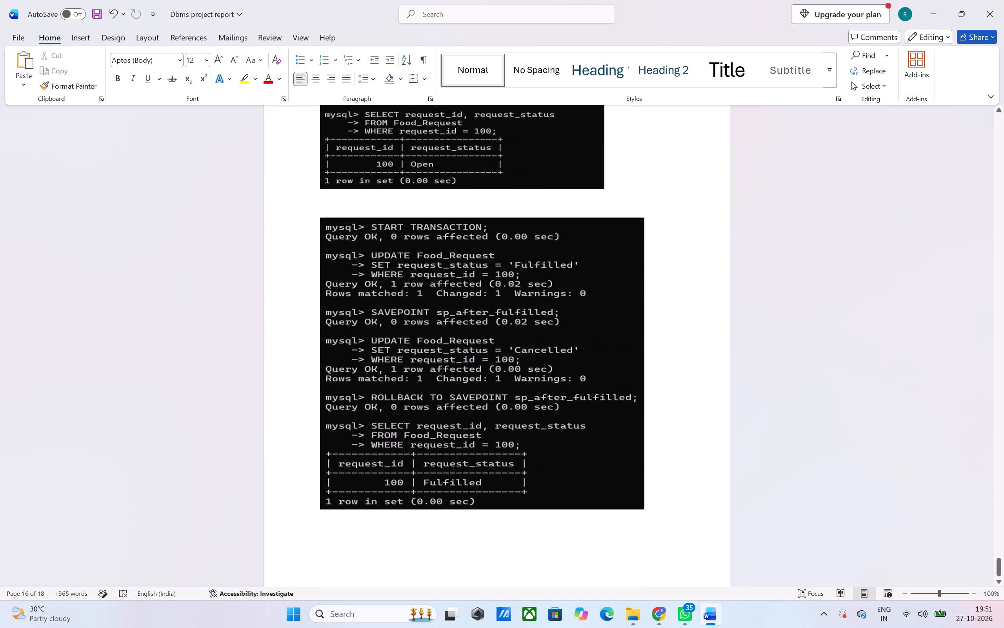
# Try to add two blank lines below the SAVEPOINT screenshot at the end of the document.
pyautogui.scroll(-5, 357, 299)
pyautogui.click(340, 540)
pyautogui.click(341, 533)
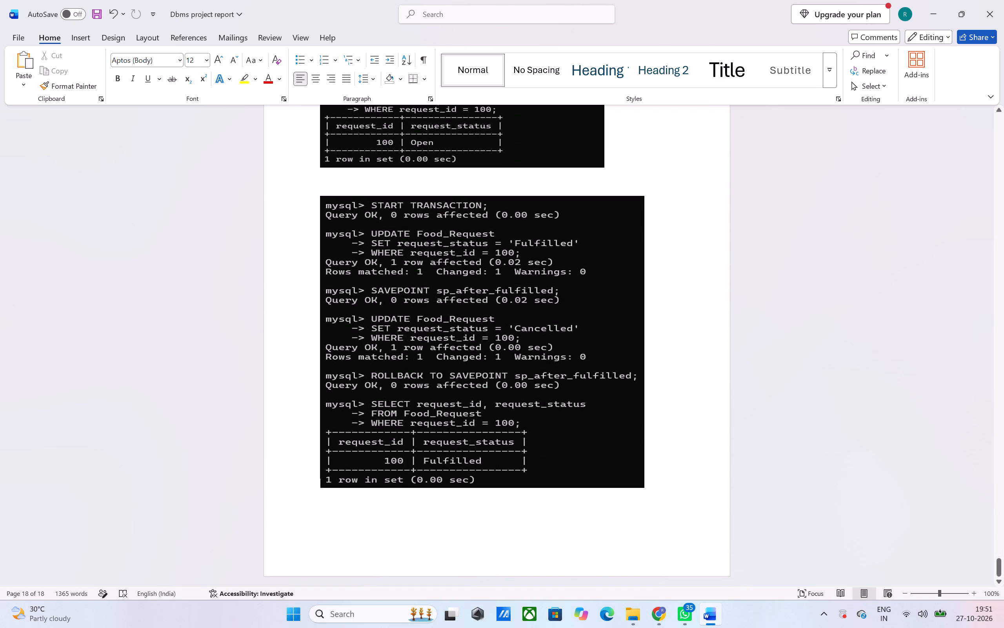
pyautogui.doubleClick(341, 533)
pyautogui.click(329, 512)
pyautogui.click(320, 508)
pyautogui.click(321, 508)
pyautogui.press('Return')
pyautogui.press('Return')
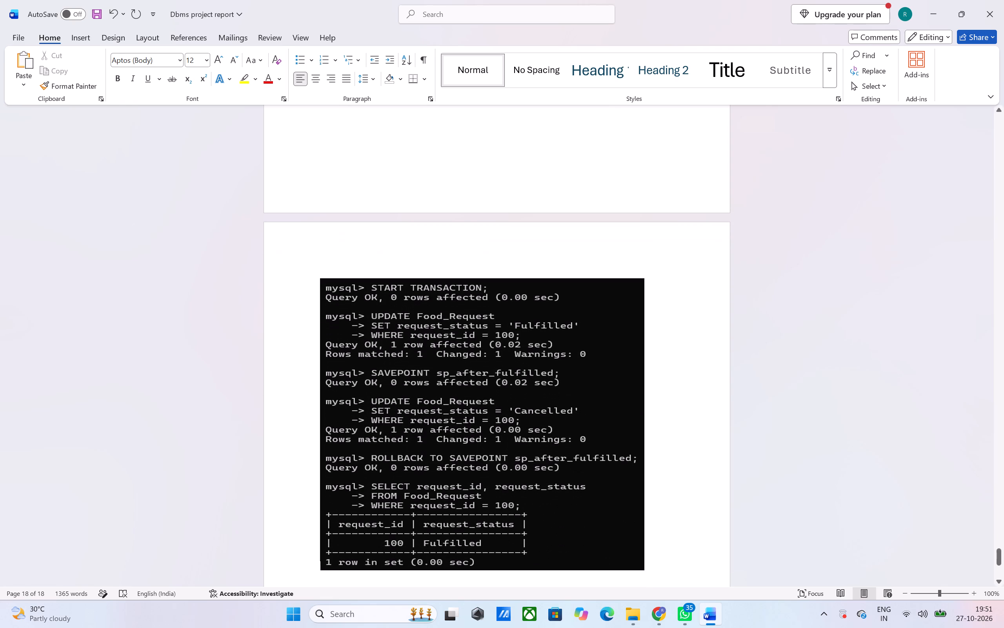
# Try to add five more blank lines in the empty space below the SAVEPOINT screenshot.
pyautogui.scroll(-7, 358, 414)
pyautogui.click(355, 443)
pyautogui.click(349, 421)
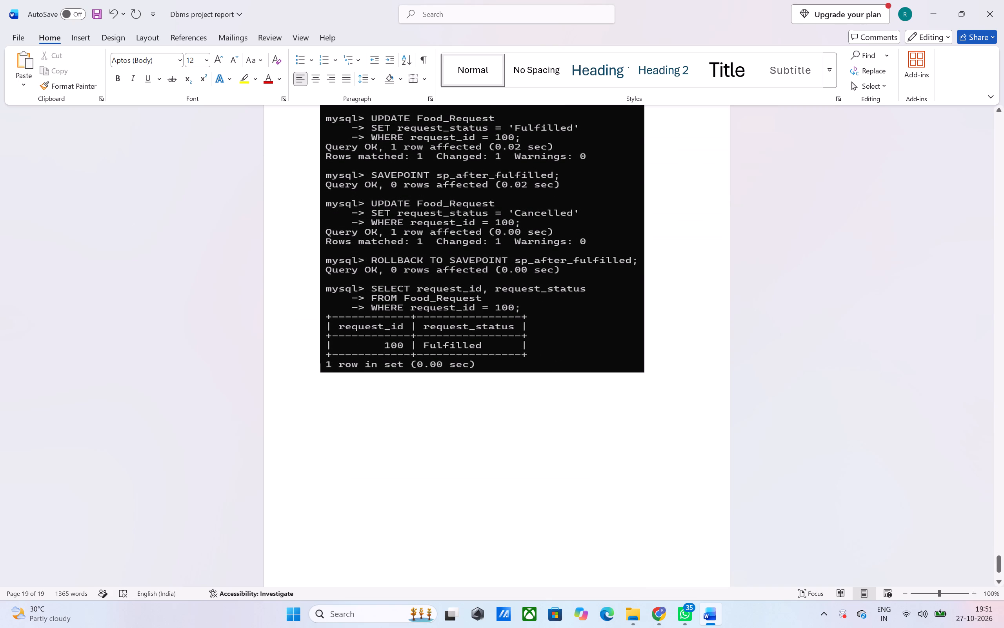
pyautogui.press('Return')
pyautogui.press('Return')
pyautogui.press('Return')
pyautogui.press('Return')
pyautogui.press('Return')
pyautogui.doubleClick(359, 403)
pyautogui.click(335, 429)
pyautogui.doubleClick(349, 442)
# Reduce the height of the SAVEPOINT screenshot from its bottom edge, keeping its width.
pyautogui.click(400, 365)
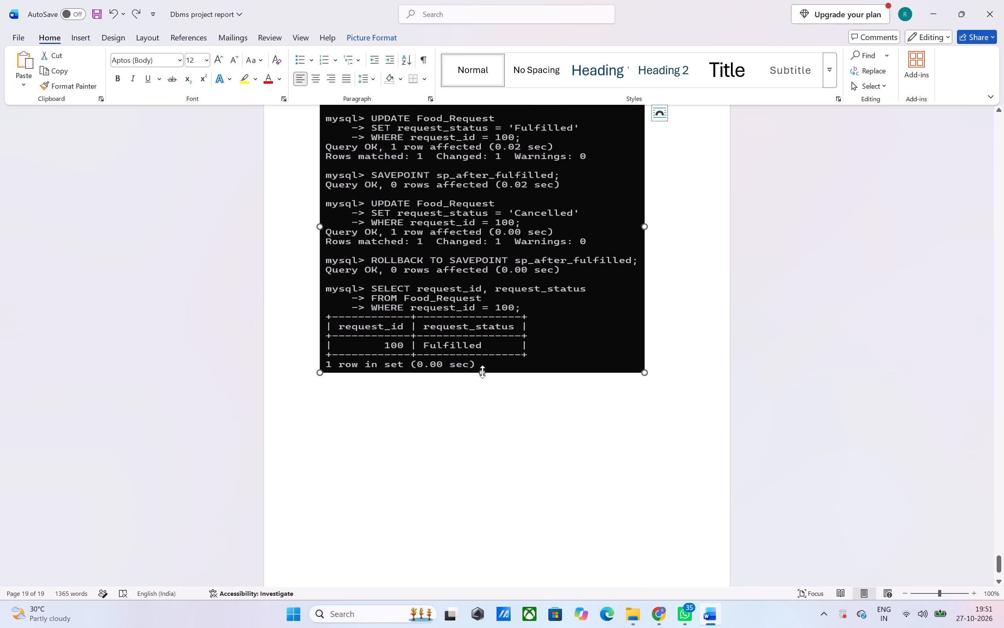
pyautogui.moveTo(482, 372); pyautogui.dragTo(486, 347)
pyautogui.moveTo(482, 347); pyautogui.dragTo(482, 328)
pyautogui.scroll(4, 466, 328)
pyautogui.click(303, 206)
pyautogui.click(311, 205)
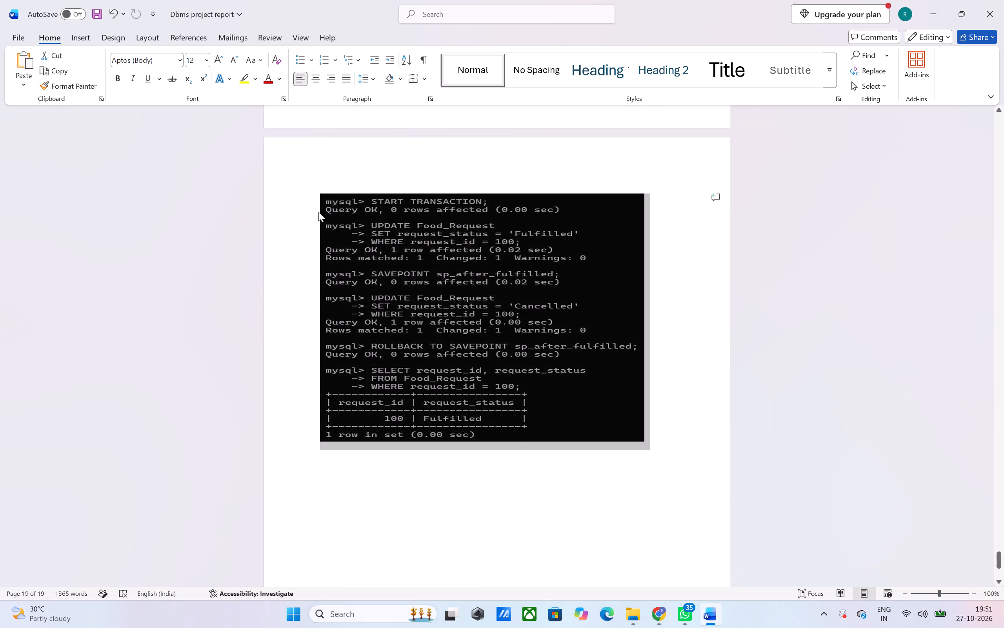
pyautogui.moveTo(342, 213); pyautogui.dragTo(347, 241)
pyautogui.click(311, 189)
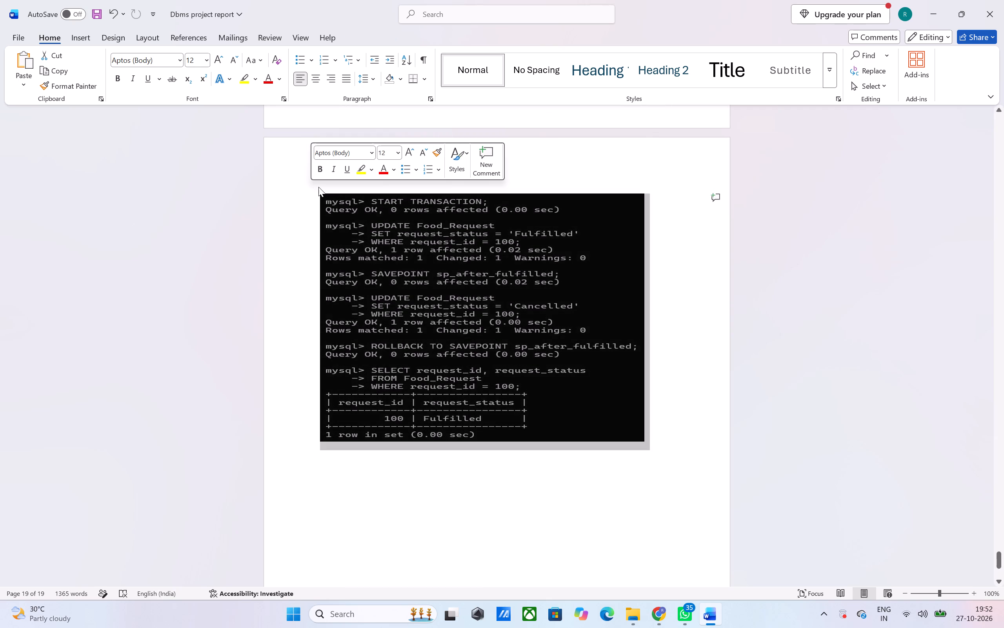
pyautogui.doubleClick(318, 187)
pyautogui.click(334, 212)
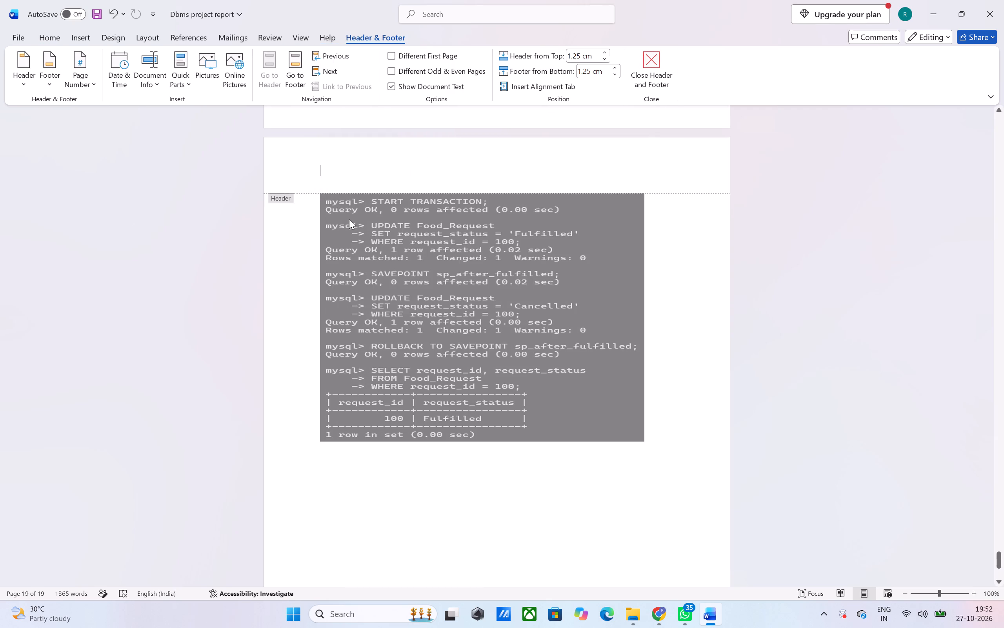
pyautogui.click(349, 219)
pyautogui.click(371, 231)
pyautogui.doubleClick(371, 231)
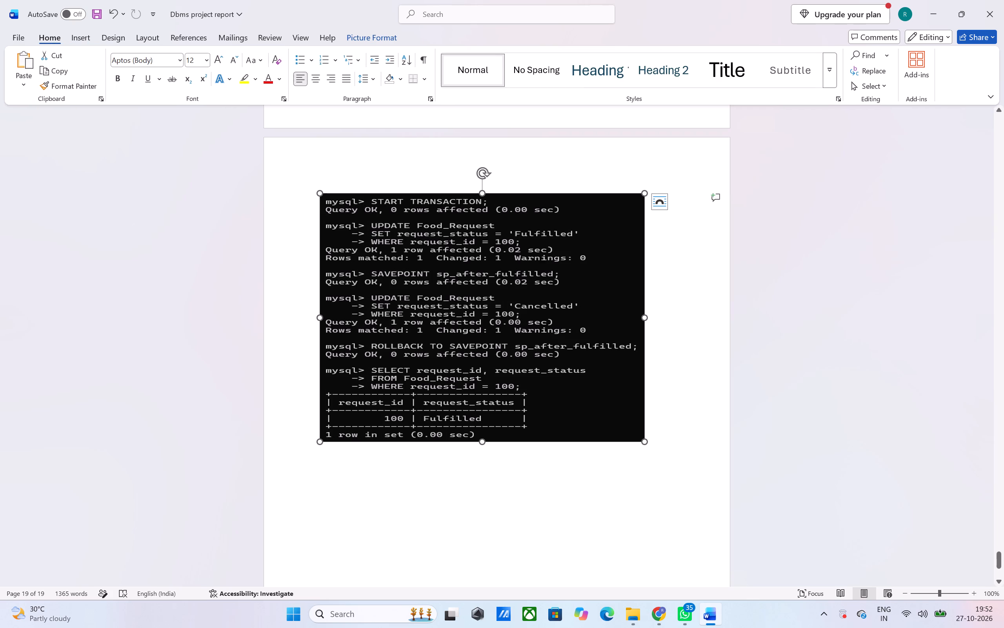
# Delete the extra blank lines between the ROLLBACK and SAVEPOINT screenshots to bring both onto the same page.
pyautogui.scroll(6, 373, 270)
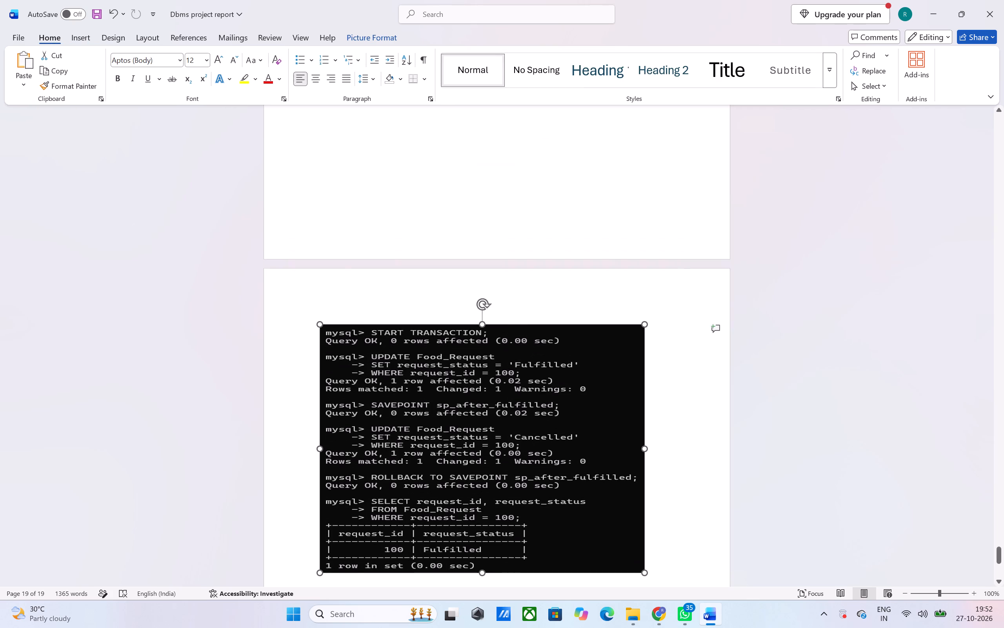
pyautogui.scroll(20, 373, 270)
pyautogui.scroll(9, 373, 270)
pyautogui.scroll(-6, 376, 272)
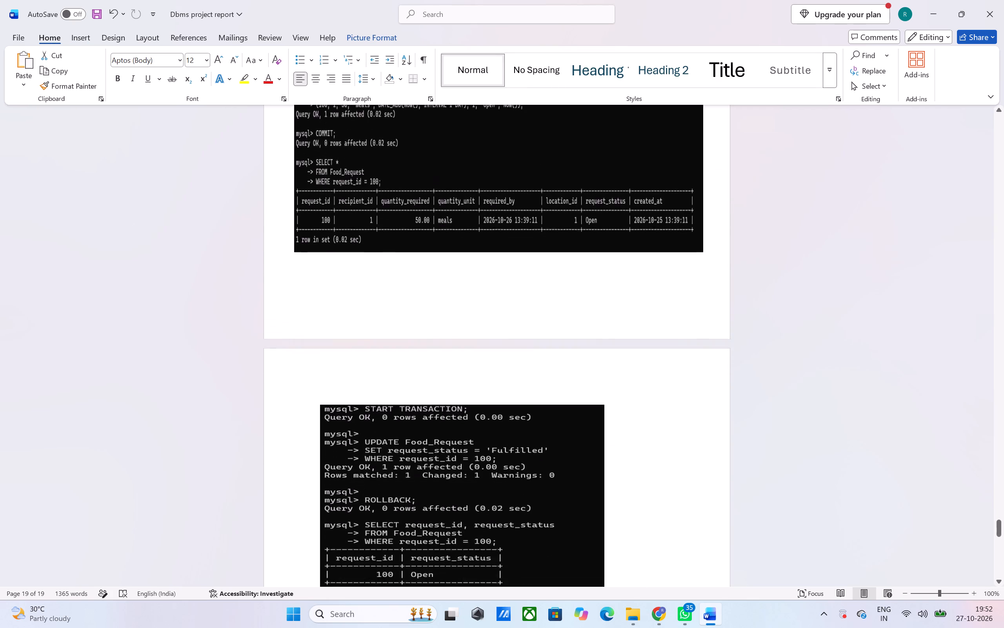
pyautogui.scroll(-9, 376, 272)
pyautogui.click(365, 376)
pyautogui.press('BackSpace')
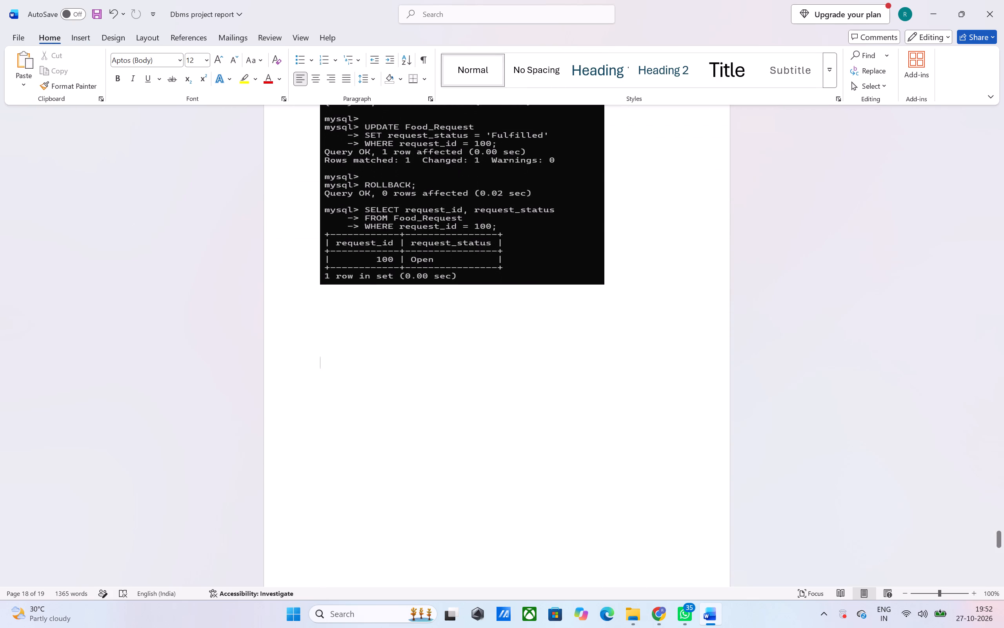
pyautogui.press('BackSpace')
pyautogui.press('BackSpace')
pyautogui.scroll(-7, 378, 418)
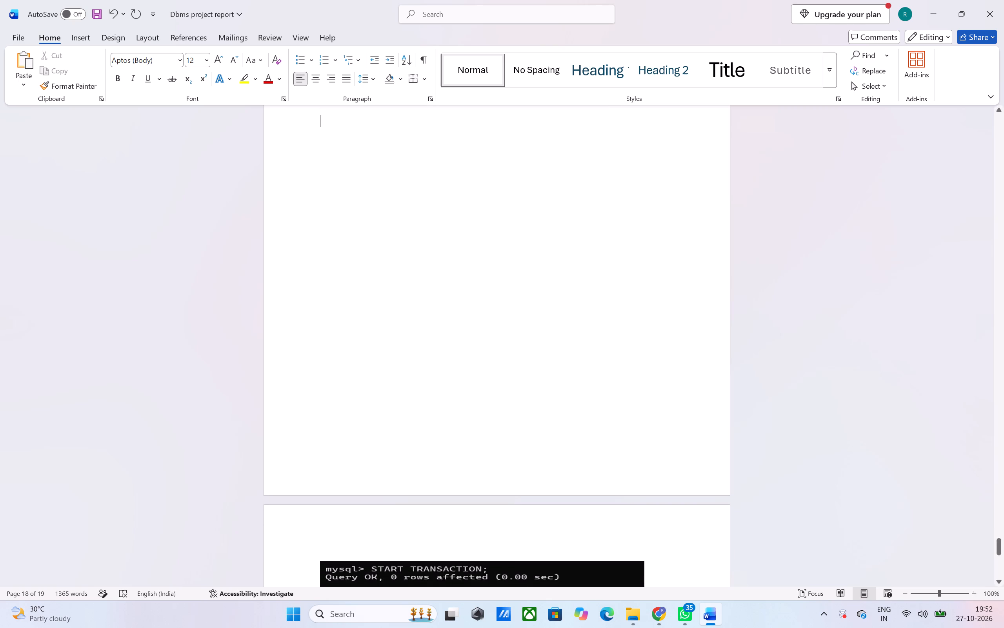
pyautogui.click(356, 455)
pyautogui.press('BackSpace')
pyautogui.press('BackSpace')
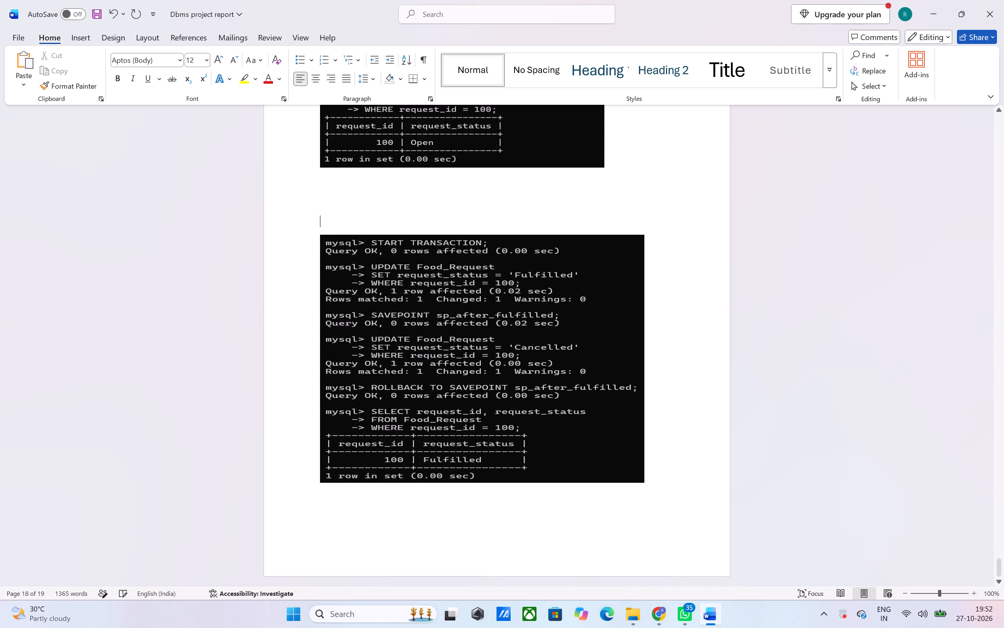
# Add three blank lines in the free space below the SAVEPOINT screenshot at the end of the document.
pyautogui.scroll(-8, 353, 416)
pyautogui.scroll(-4, 398, 572)
pyautogui.click(398, 560)
pyautogui.doubleClick(359, 511)
pyautogui.press('Return')
pyautogui.press('Return')
pyautogui.press('Return')
# Review the section 9 pages, from Stored Procedure through Transaction Control, to check the placement of headings and screenshots.
pyautogui.scroll(16, 340, 438)
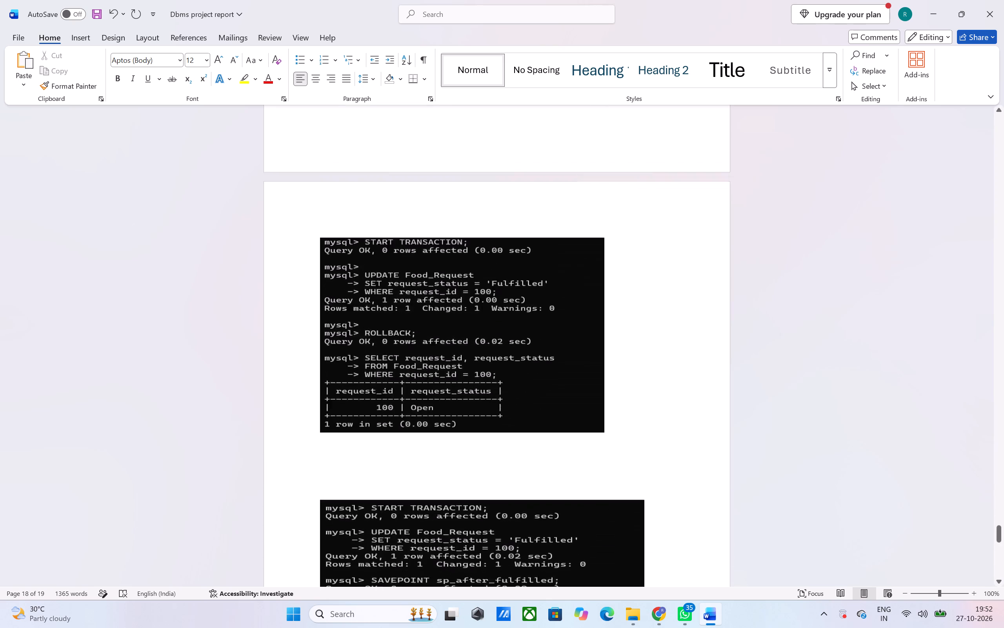
pyautogui.scroll(14, 339, 438)
pyautogui.scroll(-9, 341, 436)
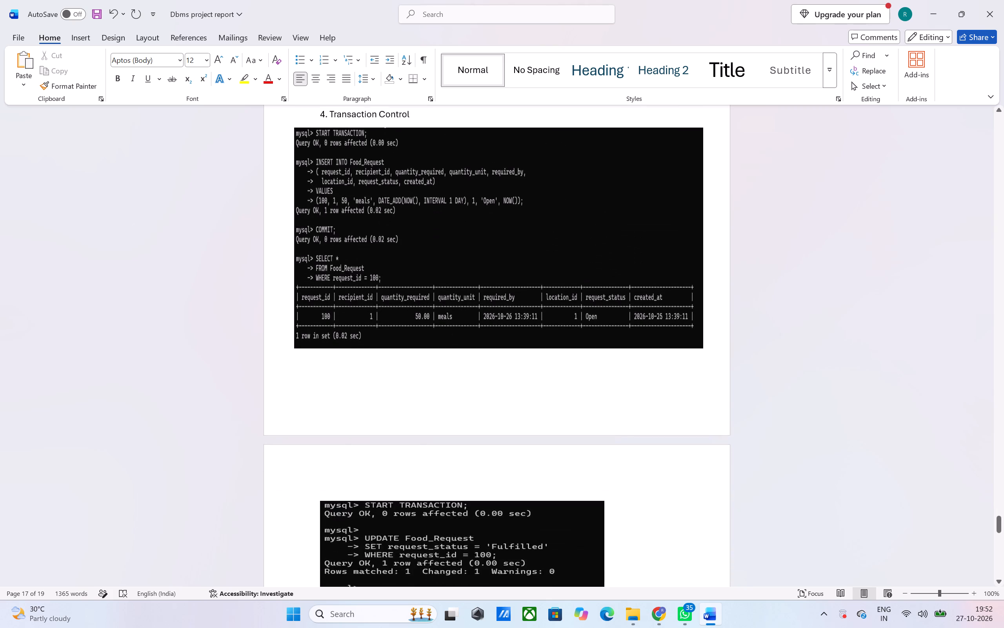
pyautogui.scroll(-2, 341, 436)
pyautogui.scroll(20, 341, 436)
pyautogui.scroll(20, 341, 436)
pyautogui.scroll(6, 341, 436)
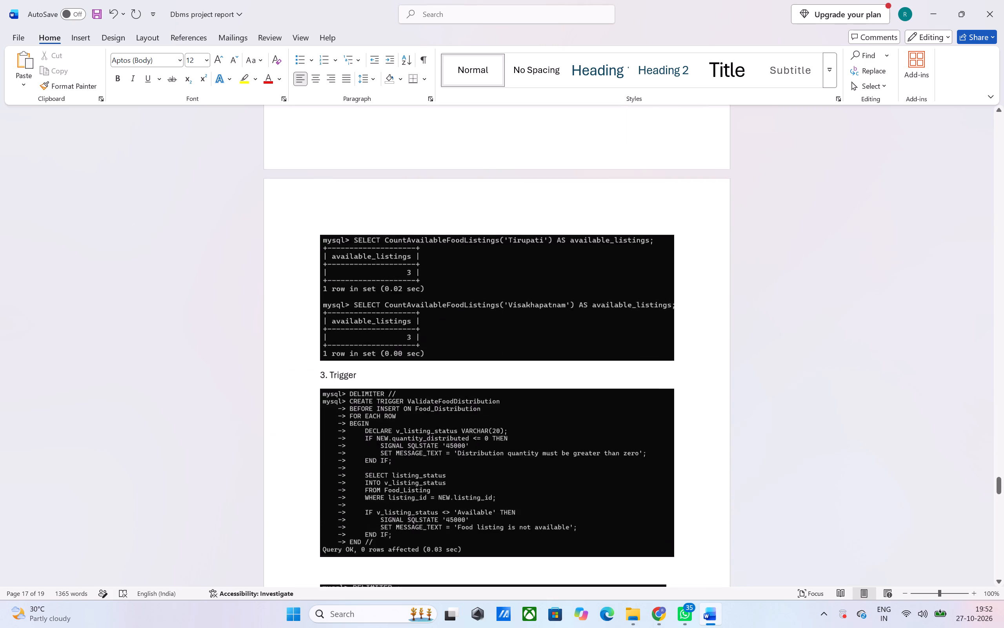
pyautogui.scroll(10, 341, 436)
pyautogui.scroll(-2, 341, 436)
pyautogui.scroll(20, 341, 436)
pyautogui.scroll(5, 341, 436)
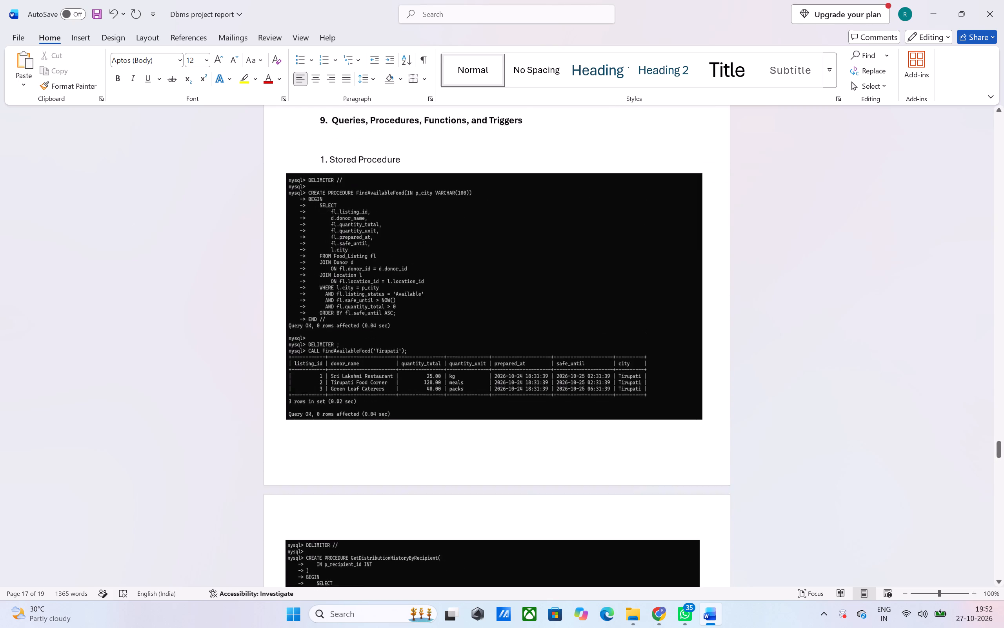
pyautogui.scroll(8, 341, 436)
pyautogui.scroll(-8, 341, 436)
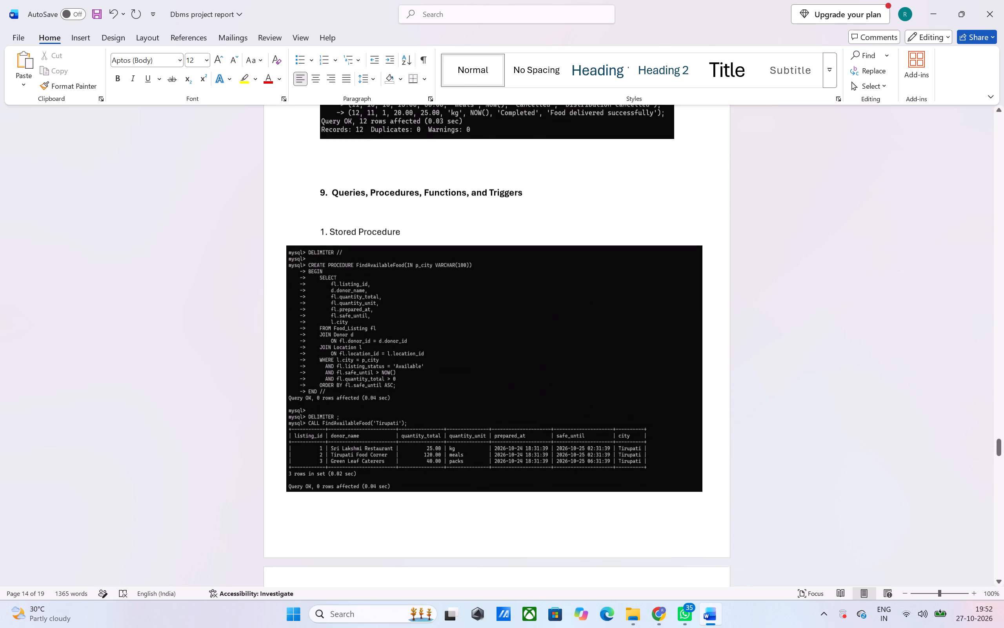
pyautogui.scroll(-13, 341, 436)
pyautogui.scroll(-9, 341, 436)
pyautogui.scroll(1, 341, 436)
pyautogui.scroll(-7, 341, 436)
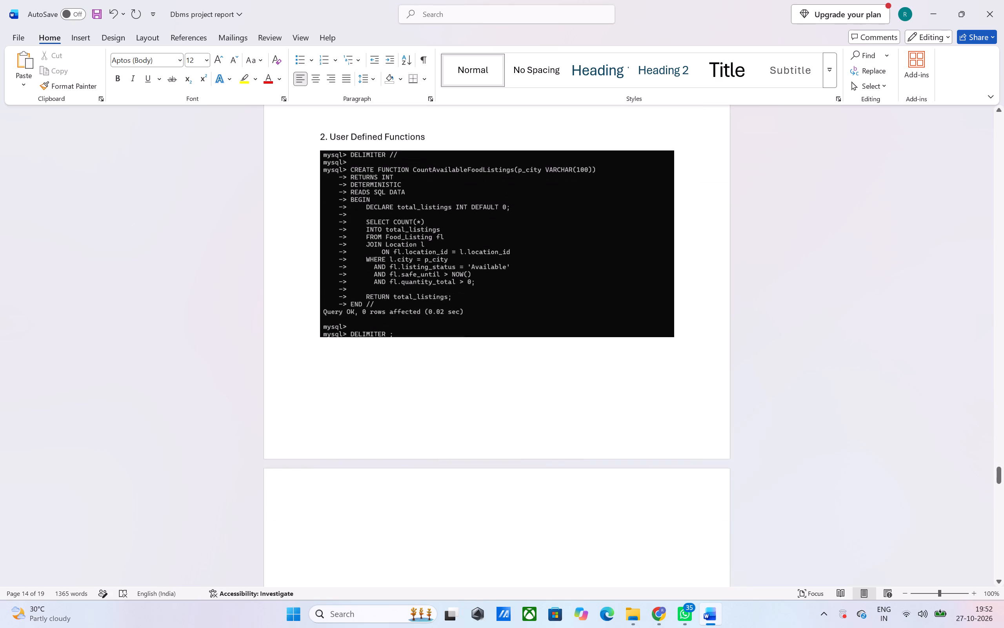
pyautogui.scroll(-20, 341, 436)
pyautogui.scroll(-20, 341, 436)
pyautogui.scroll(-8, 341, 436)
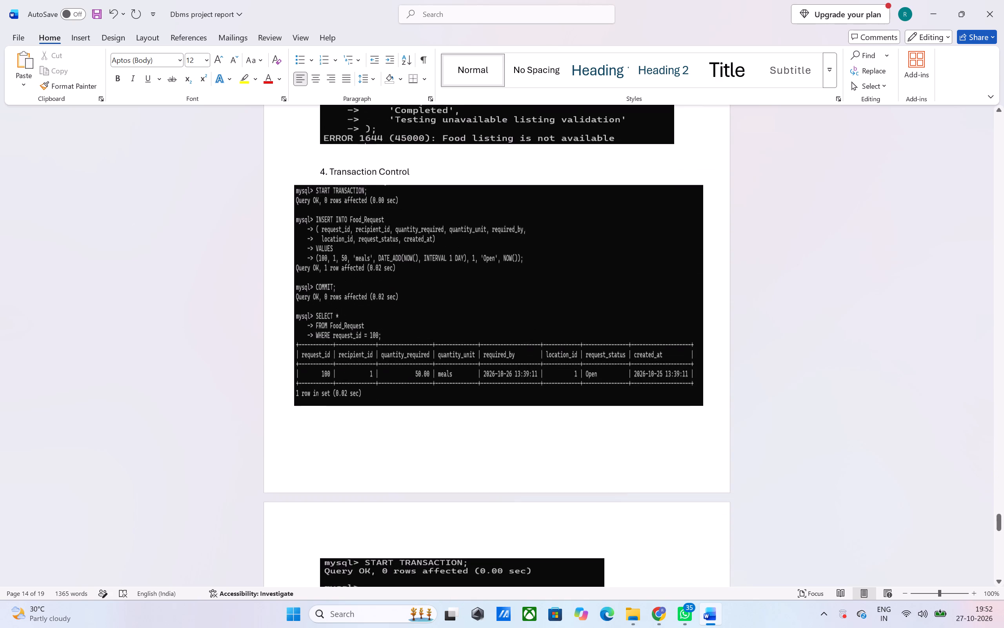
# Enlarge the SAVEPOINT screenshot below the ROLLBACK screenshot, stretching its height and then widening it toward the page margin.
pyautogui.scroll(-17, 341, 436)
pyautogui.click(429, 382)
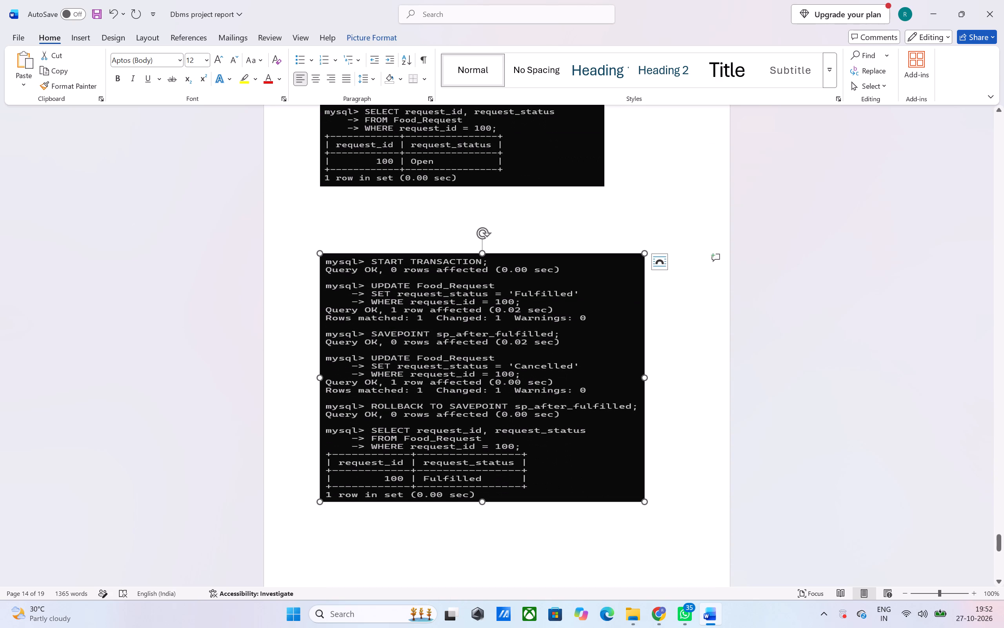
pyautogui.moveTo(484, 252); pyautogui.dragTo(485, 243)
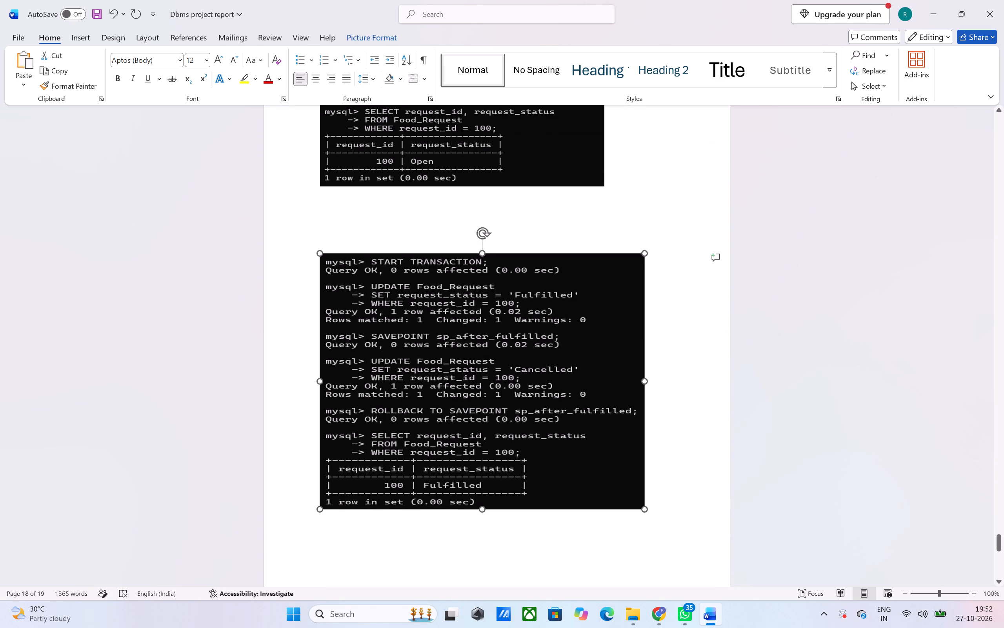
pyautogui.moveTo(485, 243); pyautogui.dragTo(486, 225)
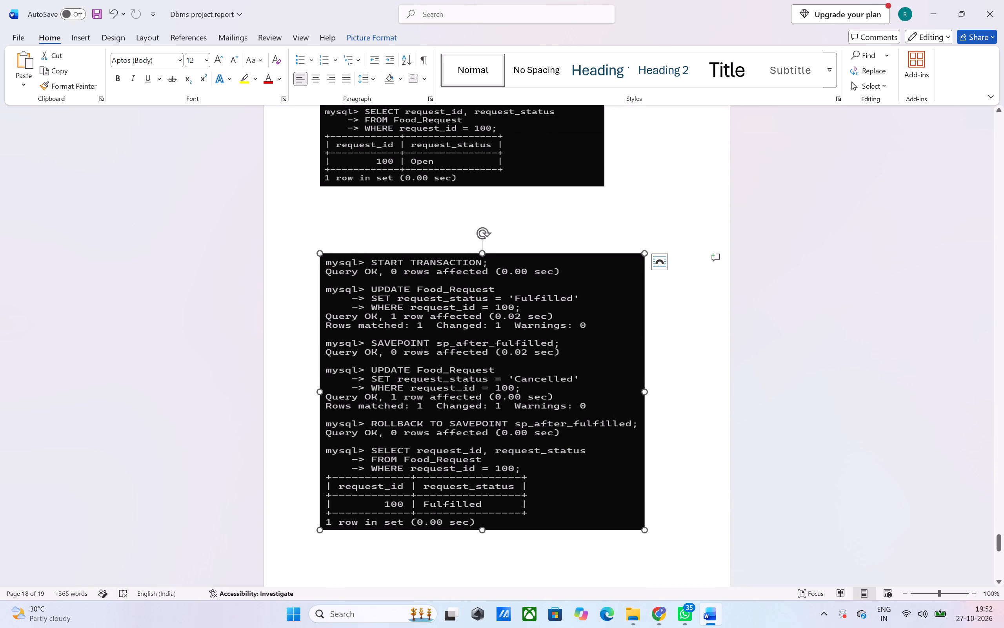
pyautogui.moveTo(644, 389); pyautogui.dragTo(670, 386)
pyautogui.scroll(-4, 517, 365)
pyautogui.scroll(13, 473, 351)
pyautogui.click(280, 343)
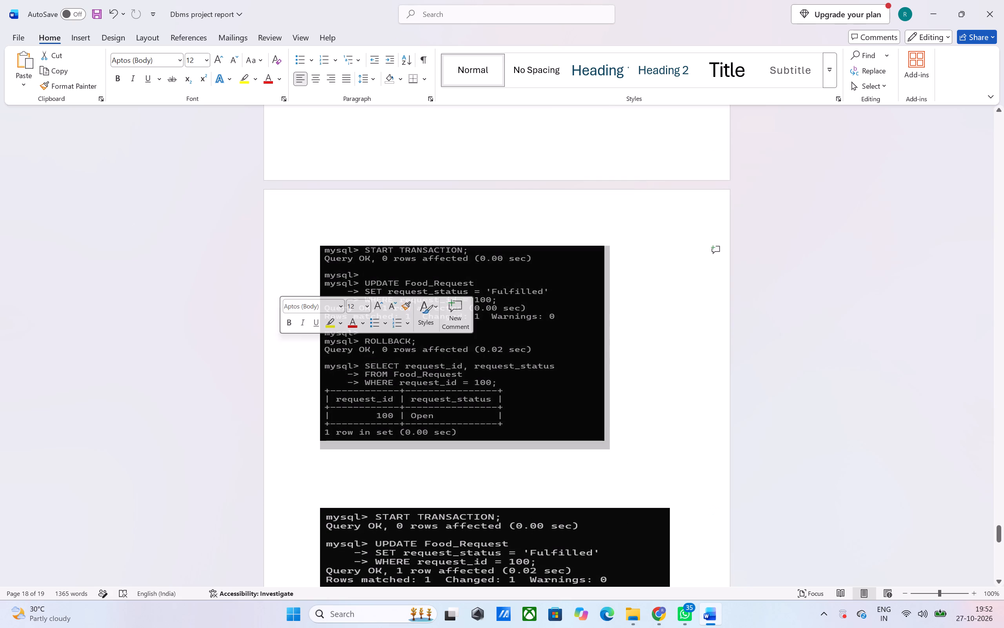
pyautogui.scroll(12, 250, 380)
pyautogui.scroll(-12, 250, 380)
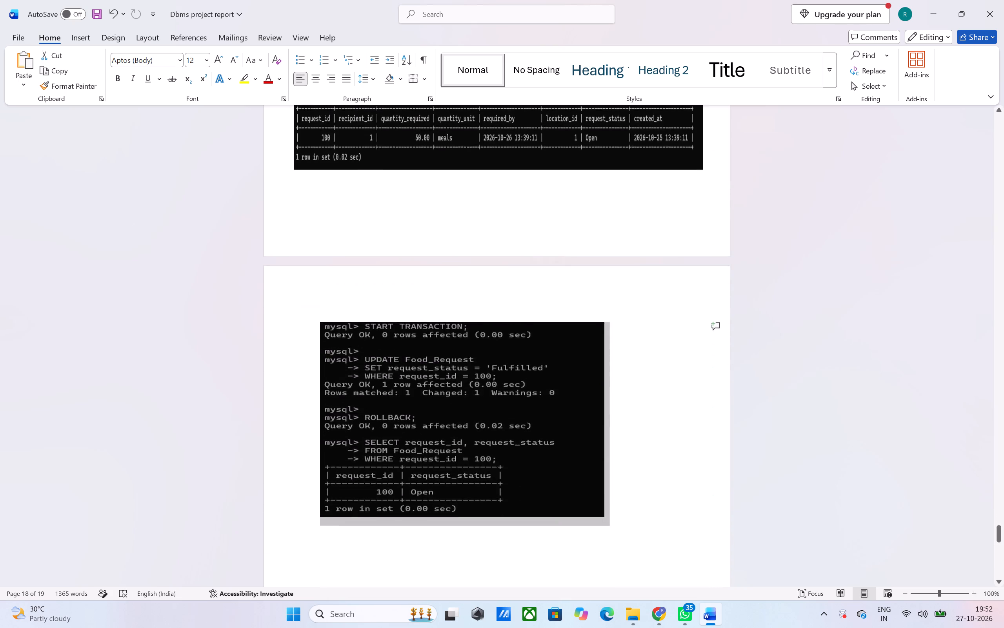
# Add the subheading "5. Queries" on the page after the SAVEPOINT screenshot, with an empty line below it.
pyautogui.scroll(-19, 250, 380)
pyautogui.click(363, 386)
pyautogui.click(339, 370)
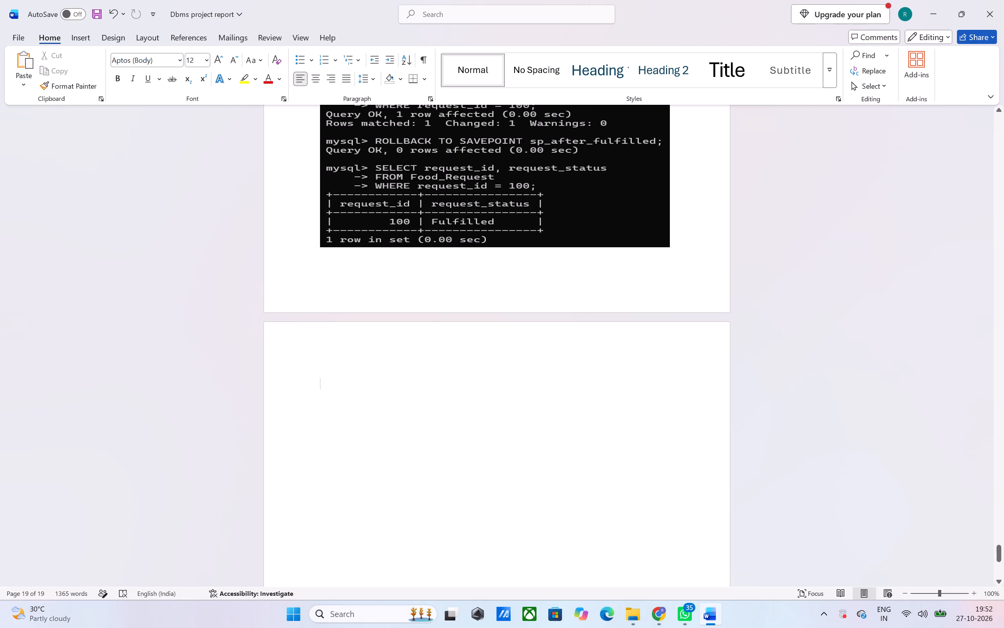
pyautogui.press('w')
pyautogui.press('BackSpace')
pyautogui.press('Return')
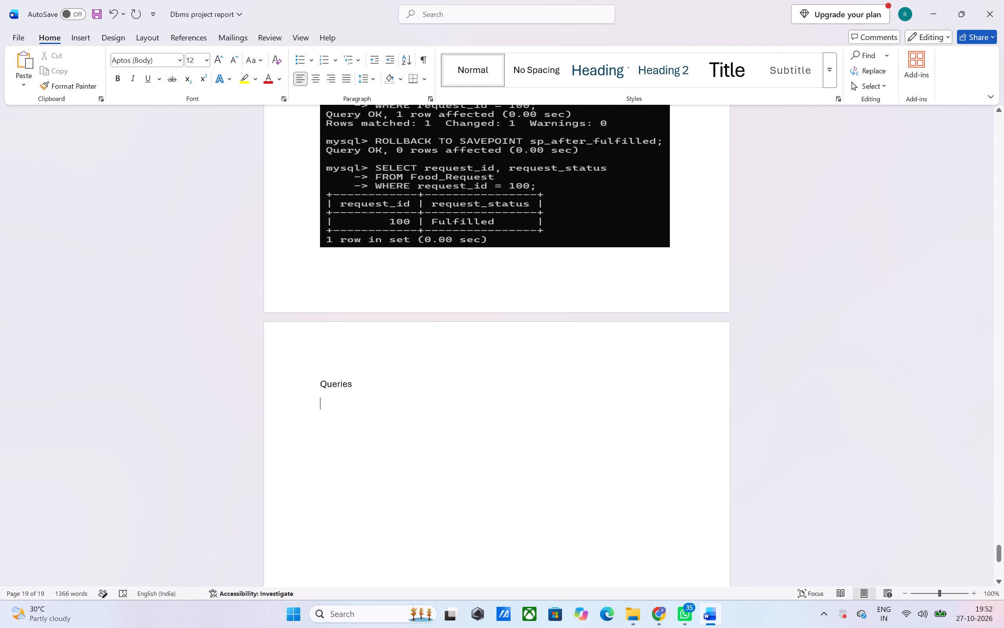
pyautogui.scroll(20, 252, 290)
pyautogui.scroll(17, 252, 290)
pyautogui.scroll(-4, 269, 288)
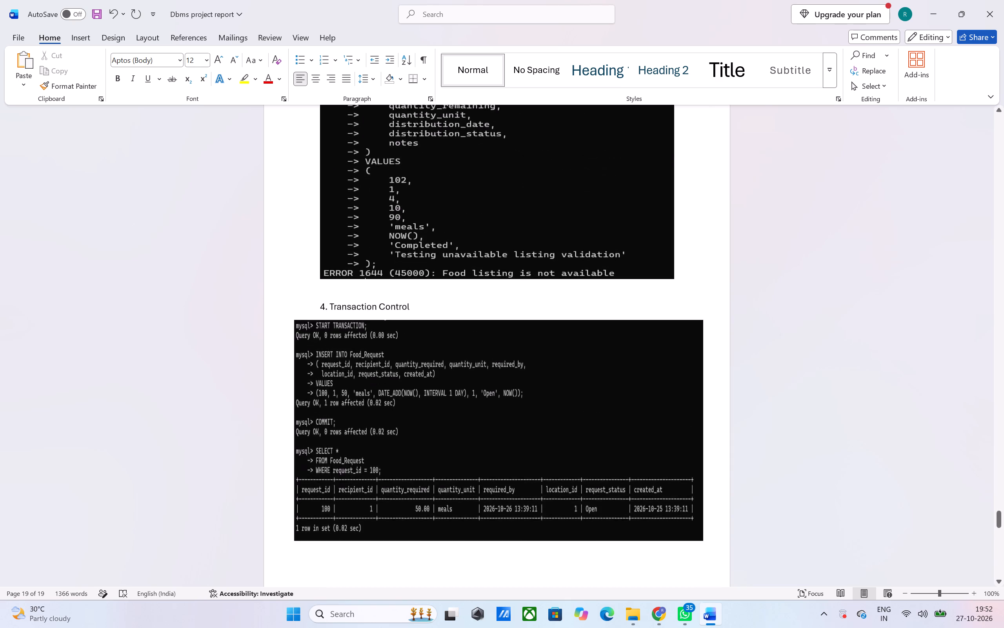
pyautogui.scroll(-20, 269, 288)
pyautogui.scroll(-11, 269, 288)
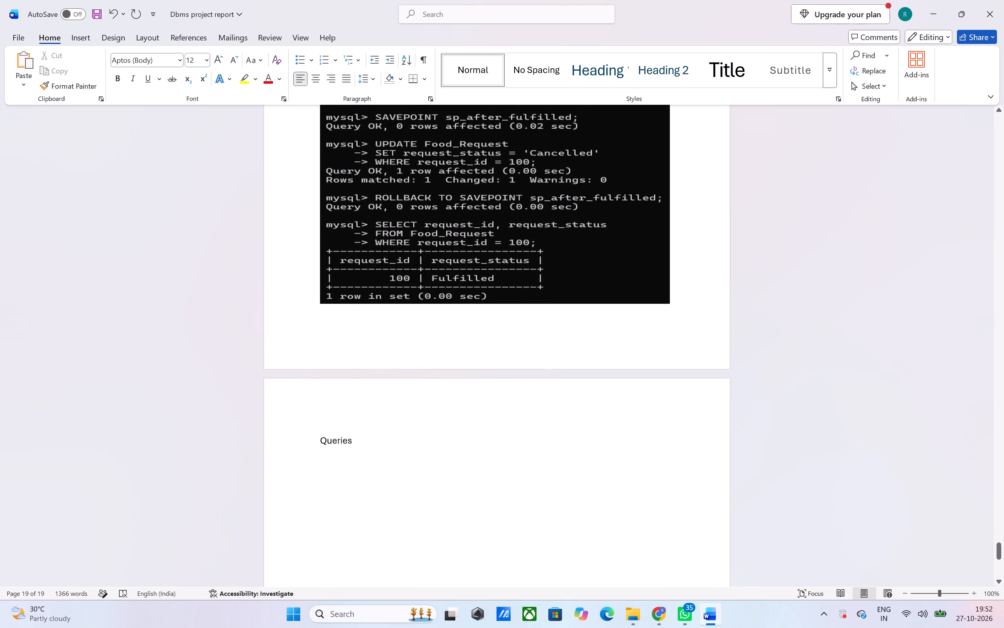
pyautogui.click(316, 433)
pyautogui.write('5.')
pyautogui.press('space')
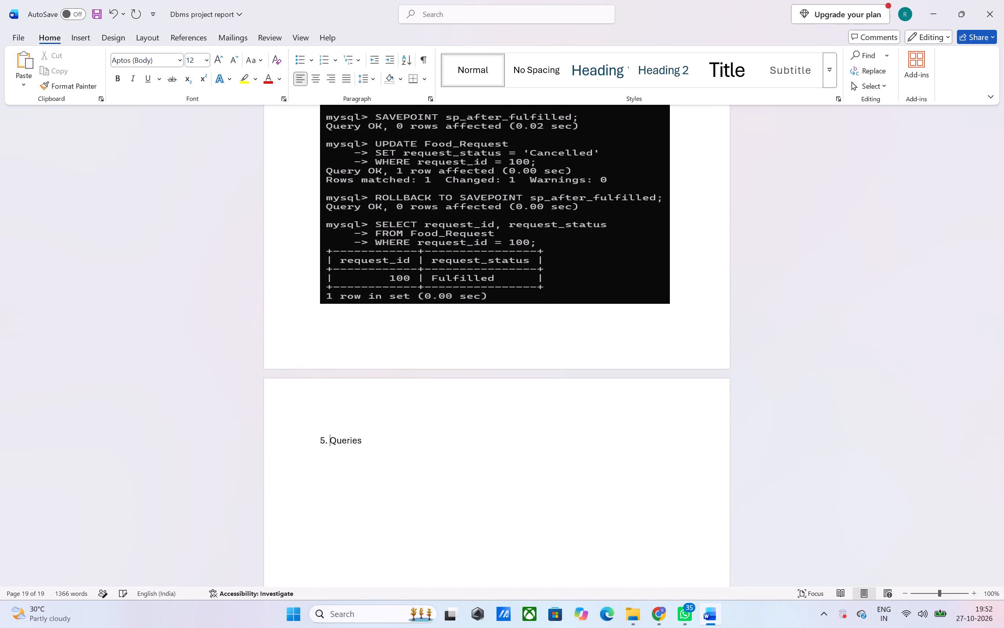
# Copy image 22 from the Dbms project folder and paste it below the "5. Queries" subheading in the report.
pyautogui.scroll(-7, 355, 377)
pyautogui.click(336, 265)
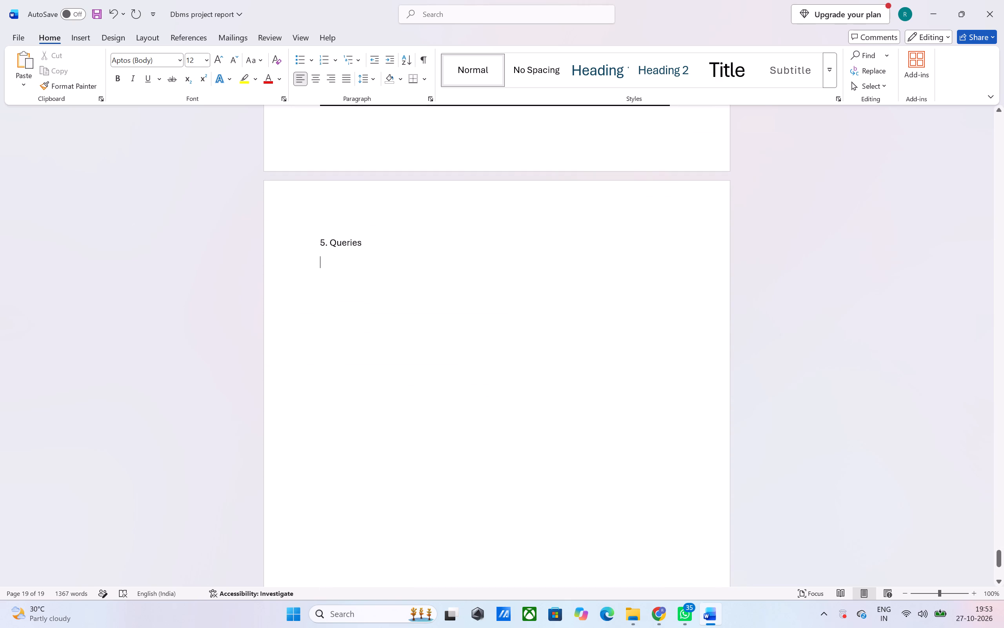
pyautogui.click(642, 613)
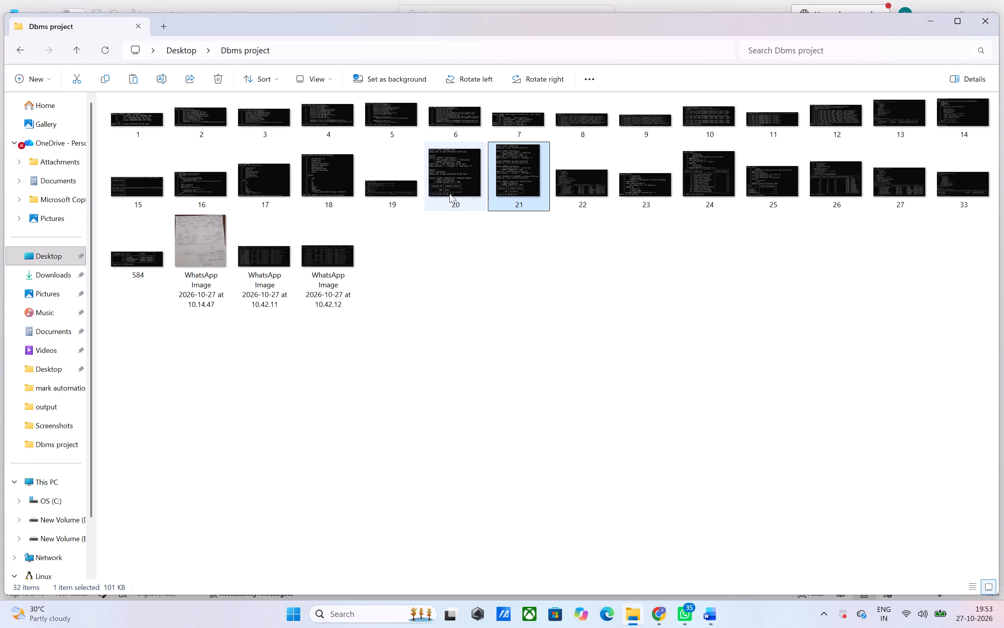
pyautogui.click(596, 179)
pyautogui.doubleClick(596, 179)
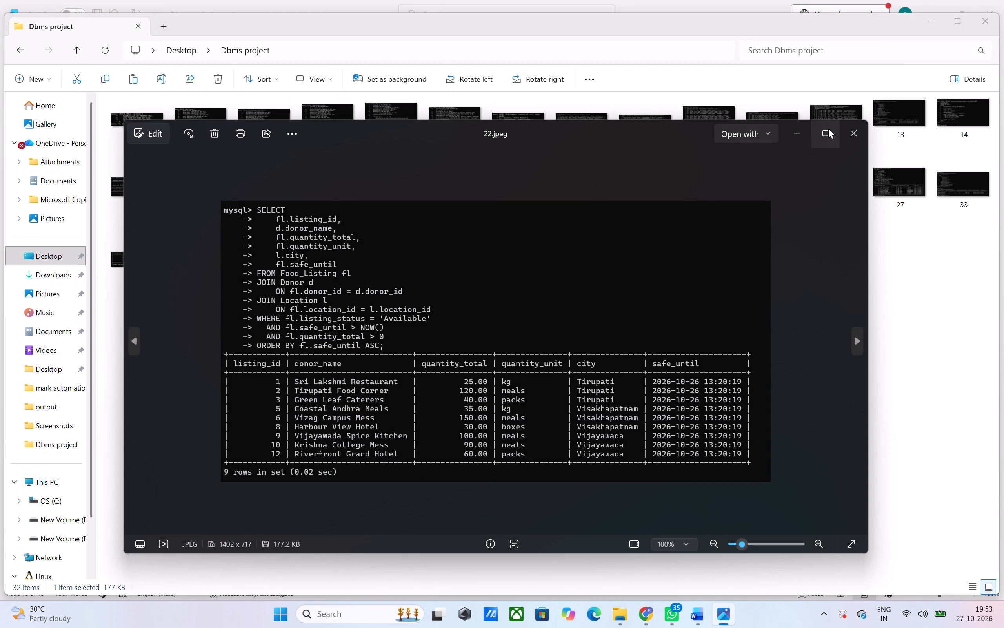
pyautogui.click(850, 124)
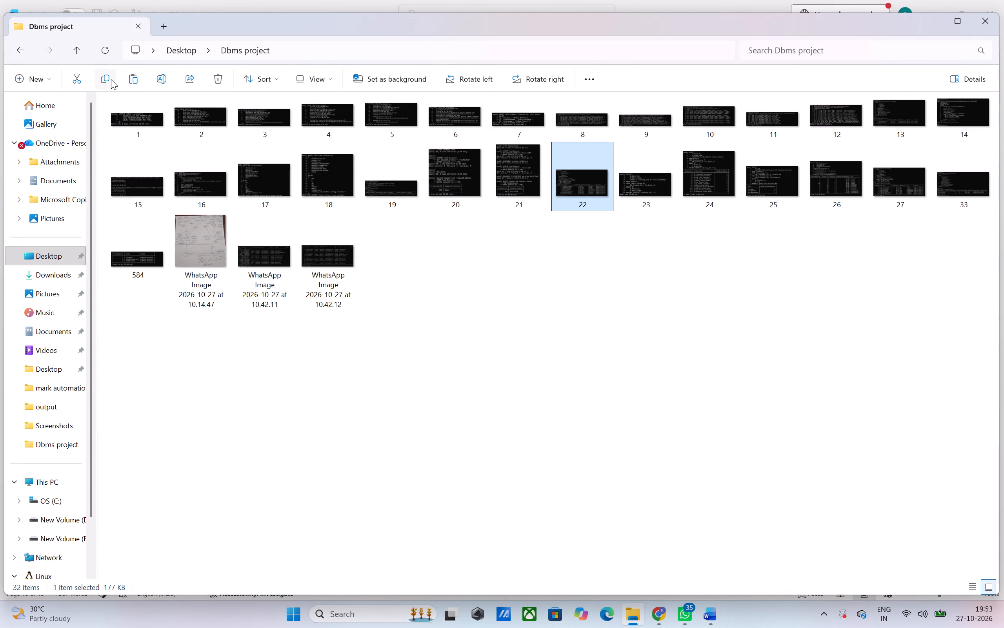
pyautogui.click(111, 79)
pyautogui.click(708, 612)
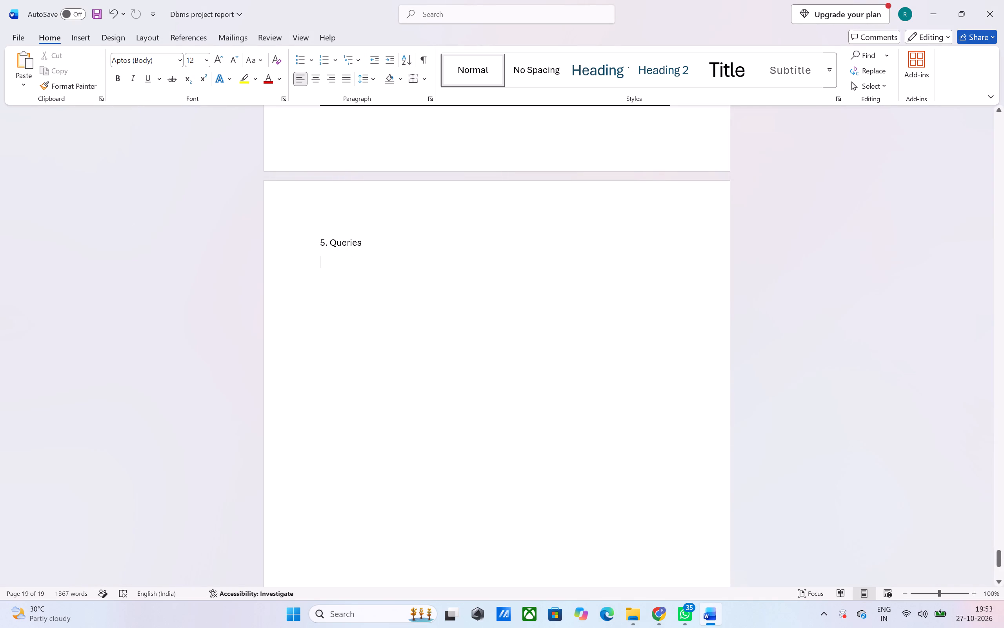
pyautogui.hotkey('ctrl', 'v')
# Increase the height of the available food listings query screenshot, keeping its width.
pyautogui.click(458, 406)
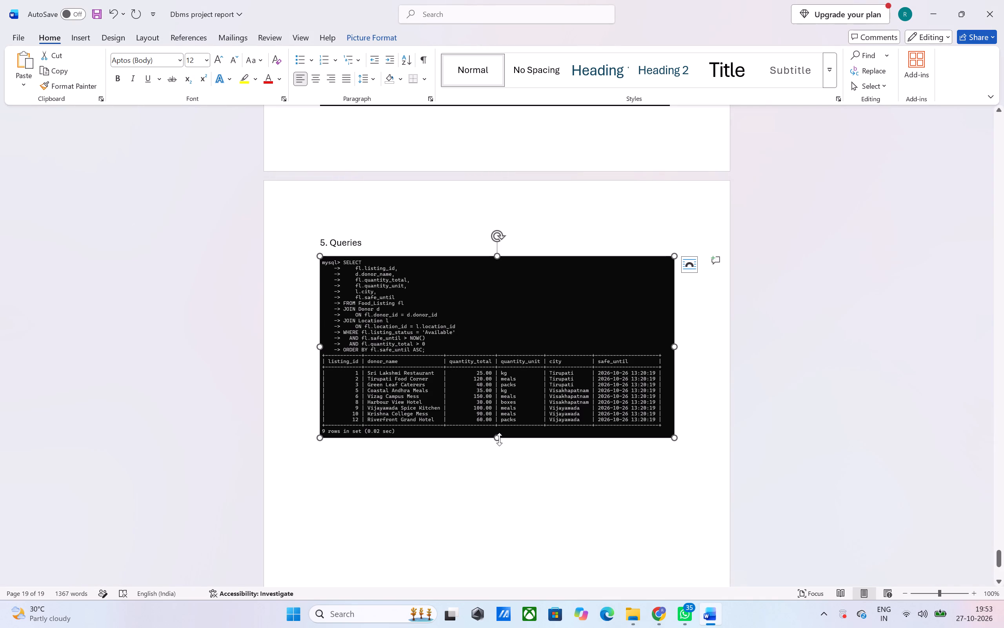
pyautogui.moveTo(499, 439); pyautogui.dragTo(501, 468)
# Copy image 23 from the Dbms project folder and paste it on the line below the first query screenshot.
pyautogui.scroll(-5, 482, 460)
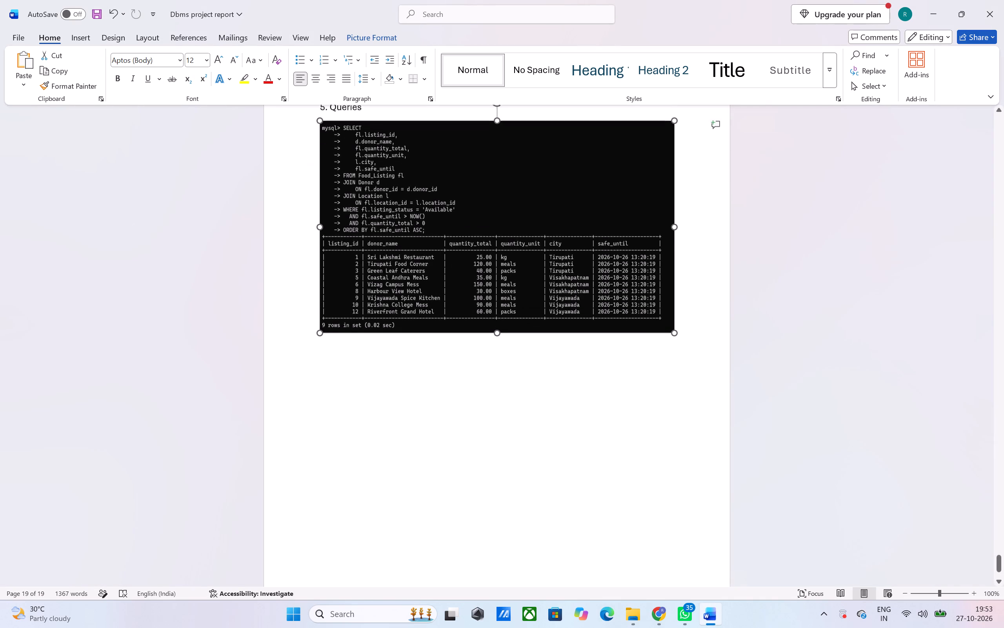
pyautogui.doubleClick(333, 384)
pyautogui.click(322, 373)
pyautogui.click(322, 363)
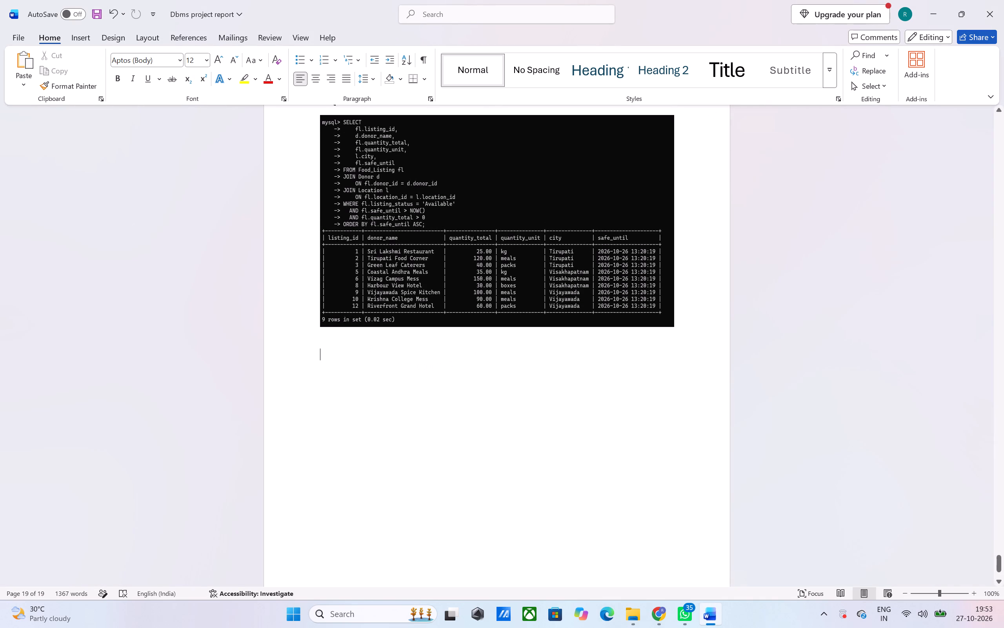
pyautogui.scroll(2, 343, 374)
pyautogui.scroll(-2, 466, 436)
pyautogui.click(644, 619)
pyautogui.click(633, 184)
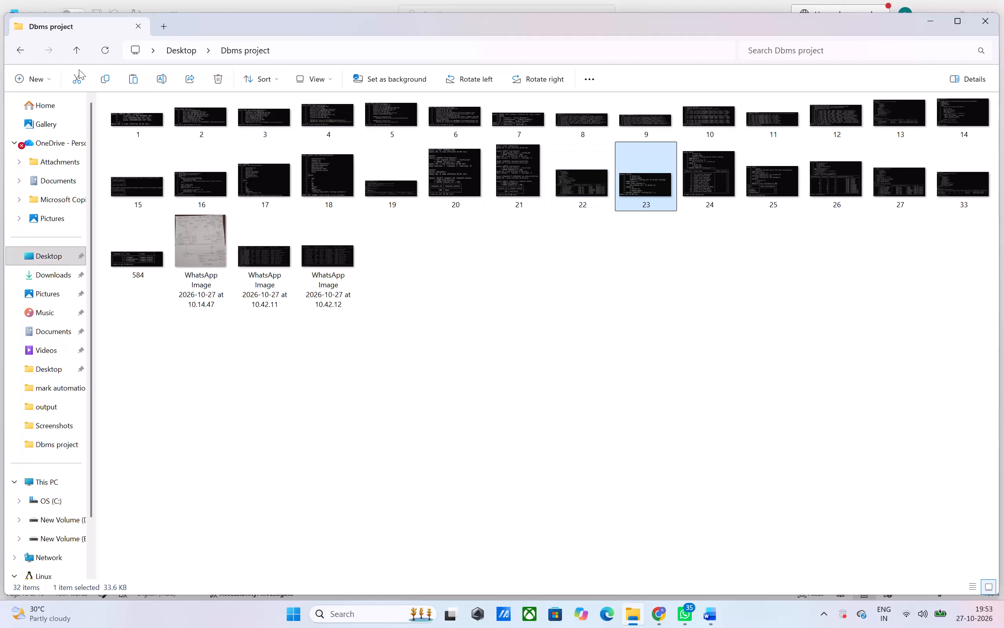
pyautogui.click(114, 76)
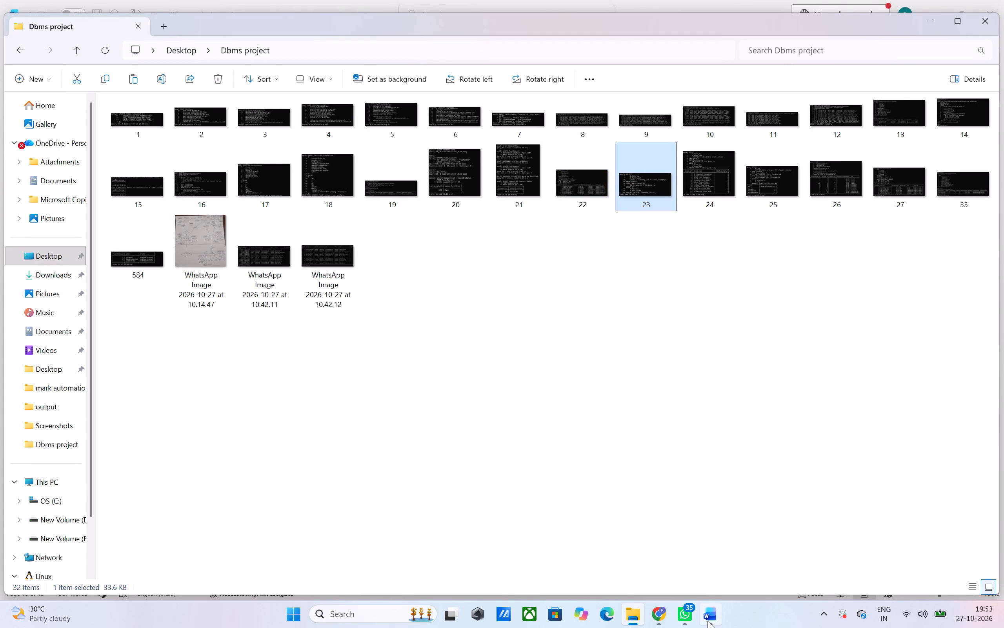
pyautogui.click(708, 621)
pyautogui.hotkey('ctrl', 'v')
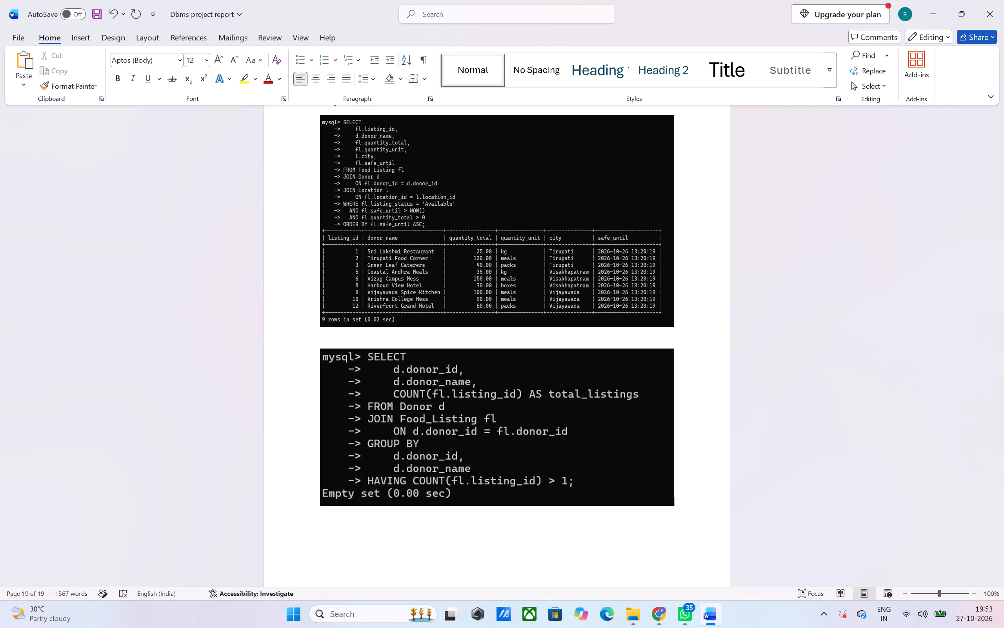
# Preview images 25 and 24 from the Dbms project folder and compare image 24 with the query screenshots already in the report.
pyautogui.scroll(-7, 597, 502)
pyautogui.scroll(-1, 269, 456)
pyautogui.click(369, 422)
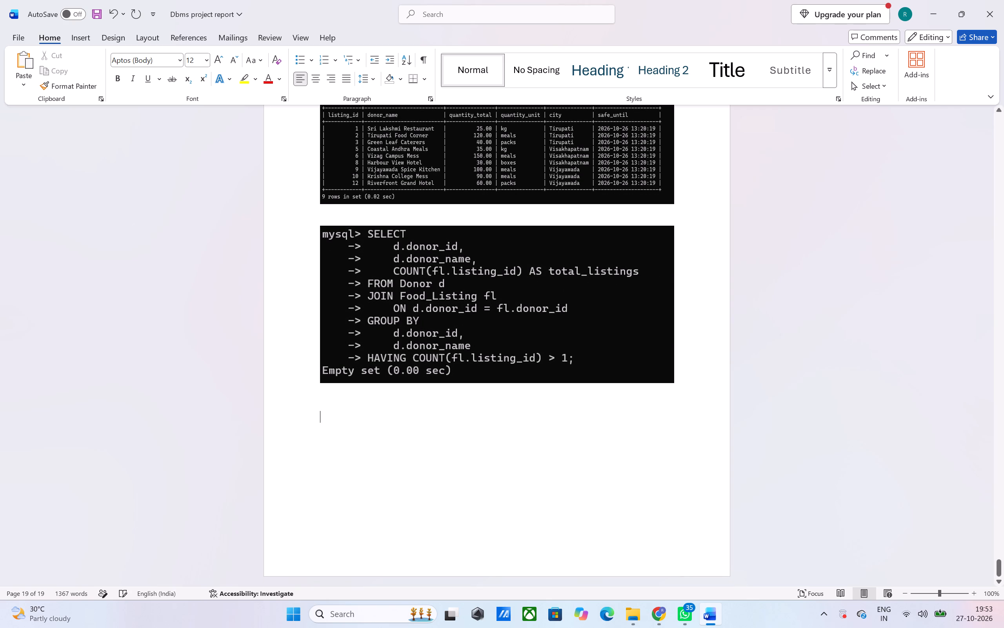
pyautogui.click(627, 614)
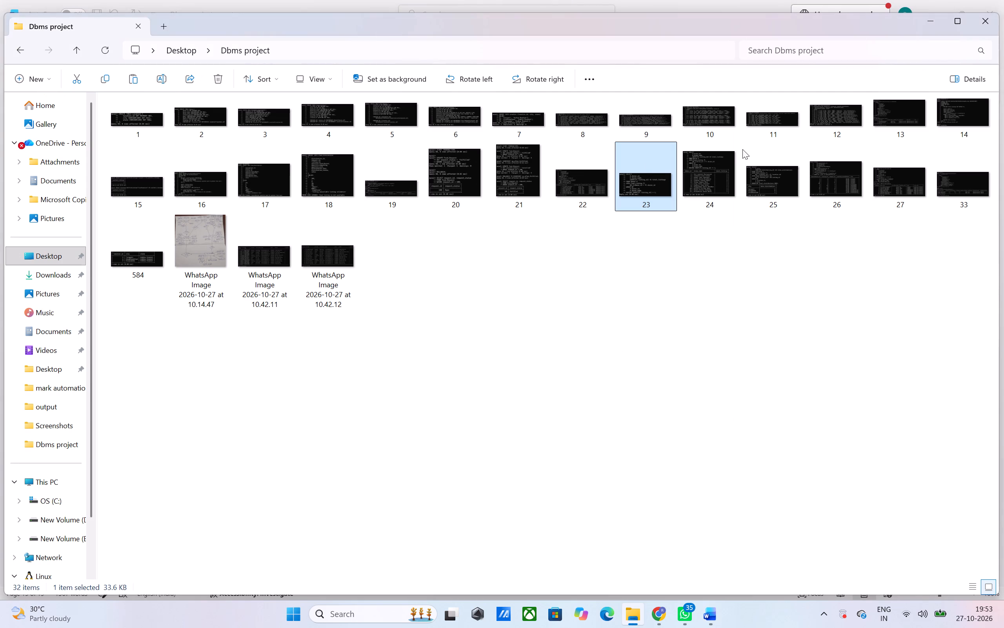
pyautogui.doubleClick(769, 175)
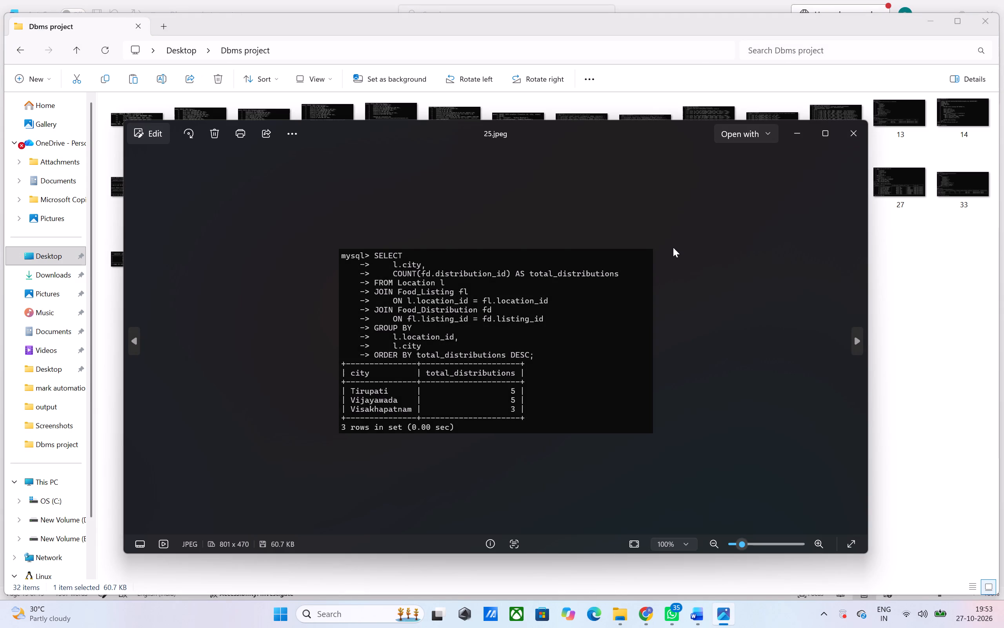
pyautogui.press('Left')
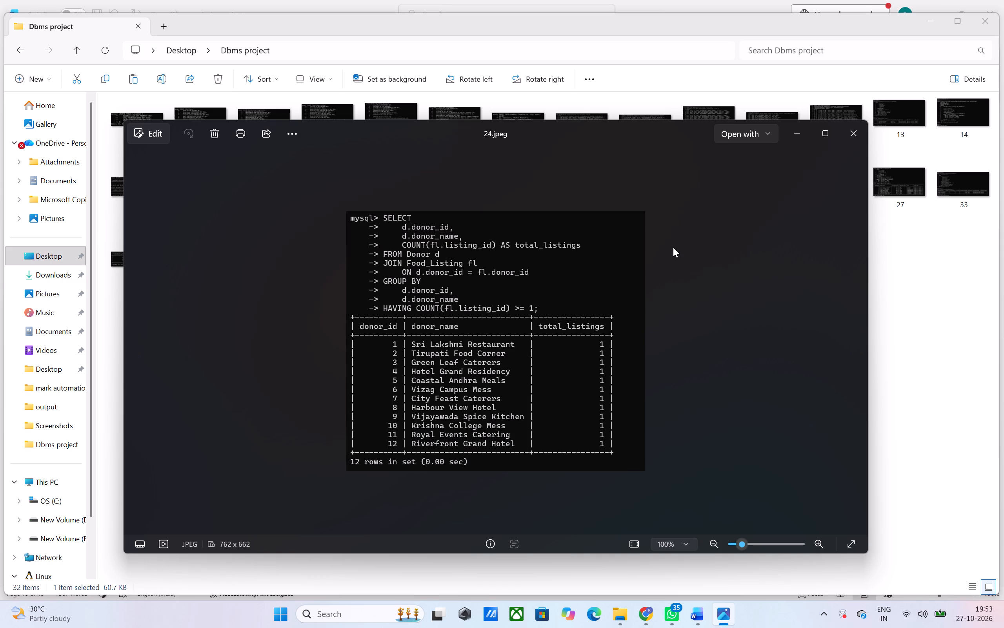
pyautogui.click(699, 624)
pyautogui.scroll(2, 644, 497)
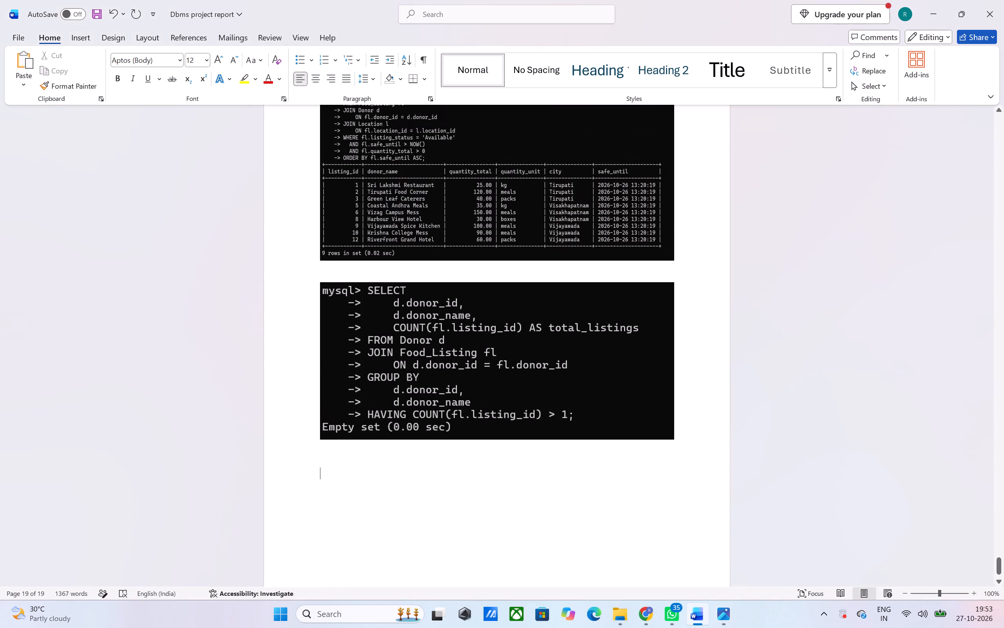
pyautogui.scroll(3, 678, 541)
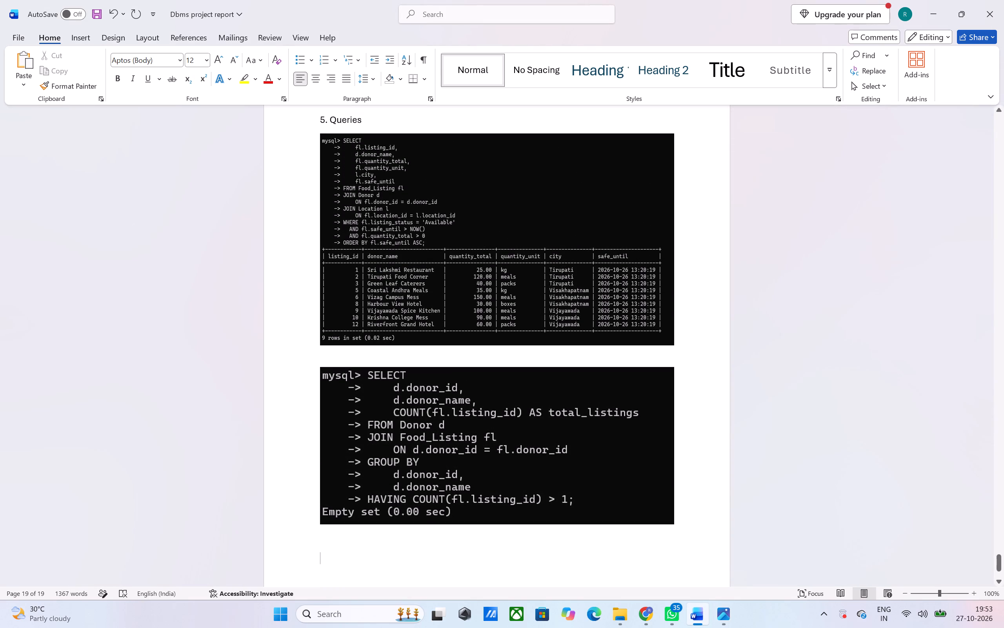
pyautogui.click(716, 613)
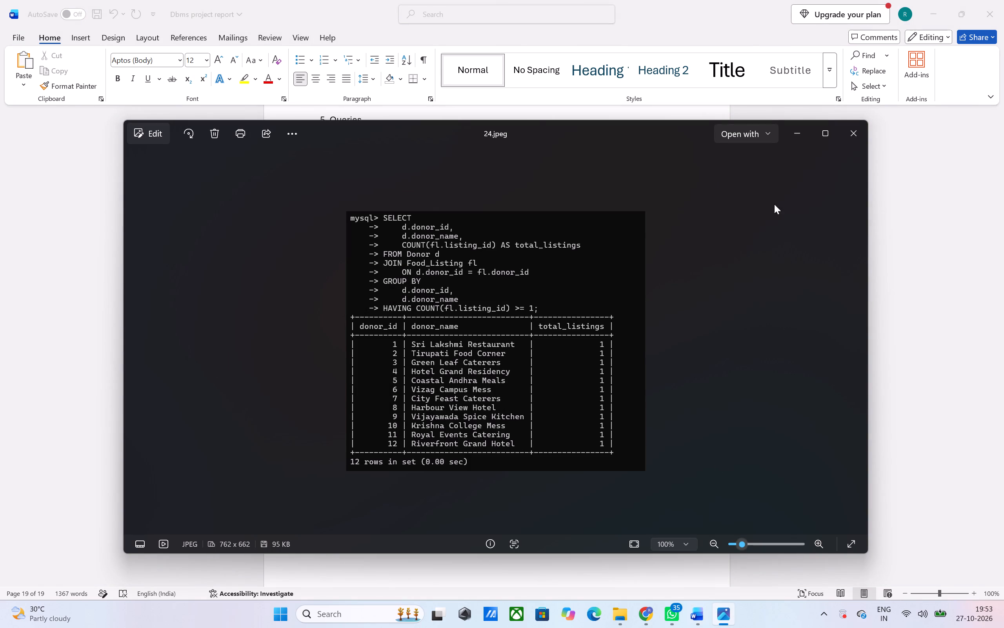
pyautogui.click(852, 127)
# Add five blank lines below the donor listings query screenshot to continue onto a new page.
pyautogui.scroll(-4, 713, 338)
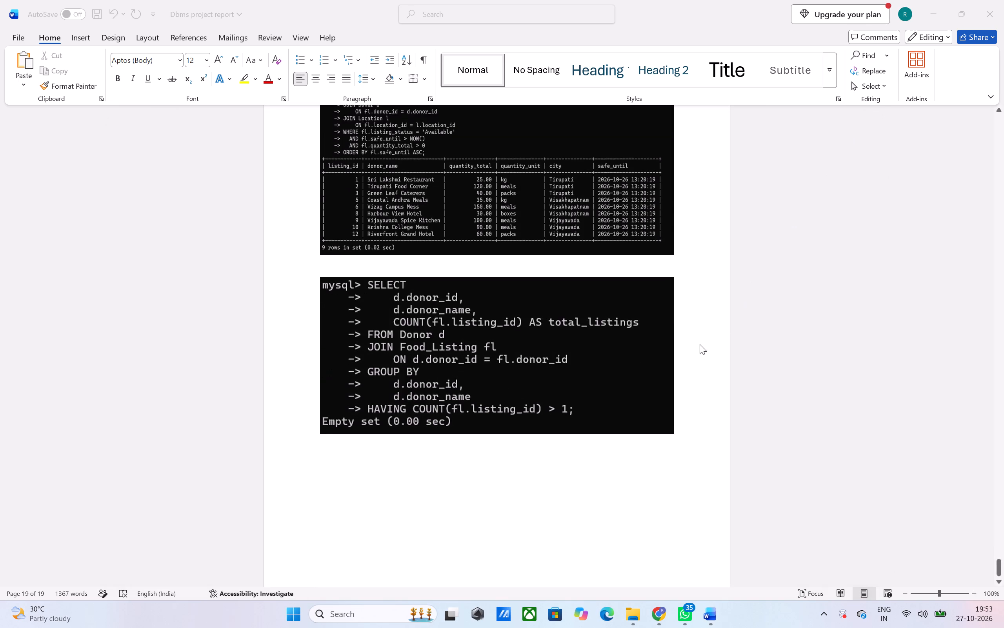
pyautogui.scroll(-8, 700, 344)
pyautogui.click(360, 416)
pyautogui.press('Return')
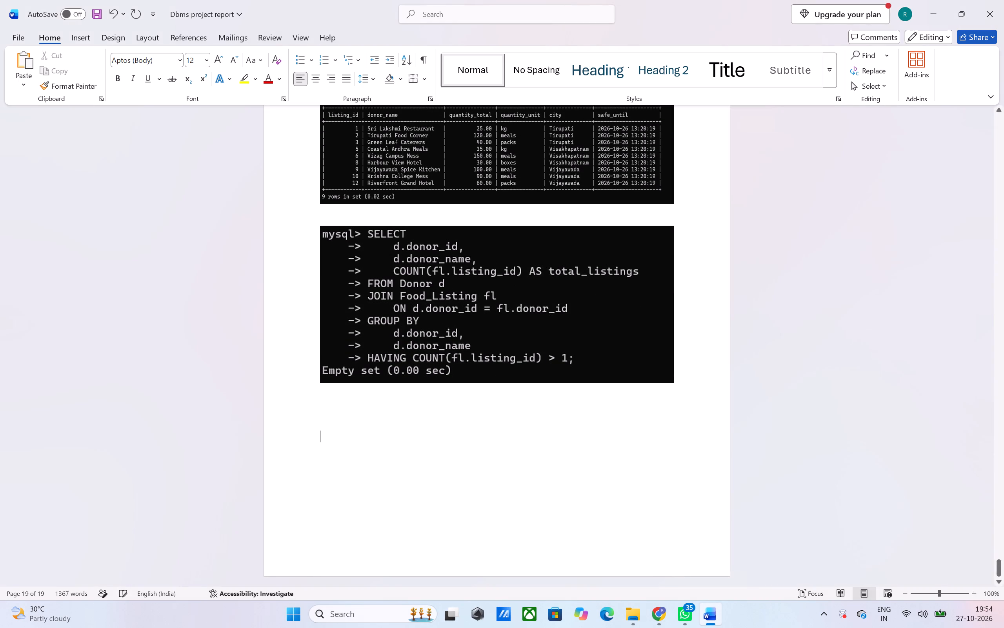
pyautogui.press('Return')
pyautogui.press('Return')
pyautogui.press('Return')
pyautogui.press('Return')
pyautogui.scroll(-6, 422, 435)
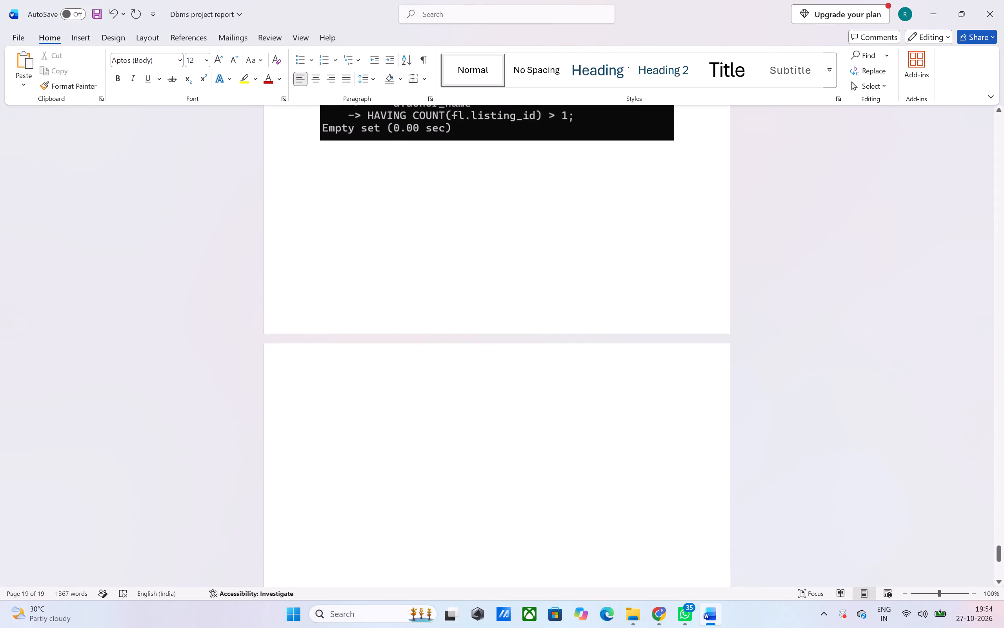
# Preview images 24 and 23 in the Dbms project folder, then copy image 24 and paste it at the top of the report's new page.
pyautogui.click(635, 612)
pyautogui.doubleClick(729, 177)
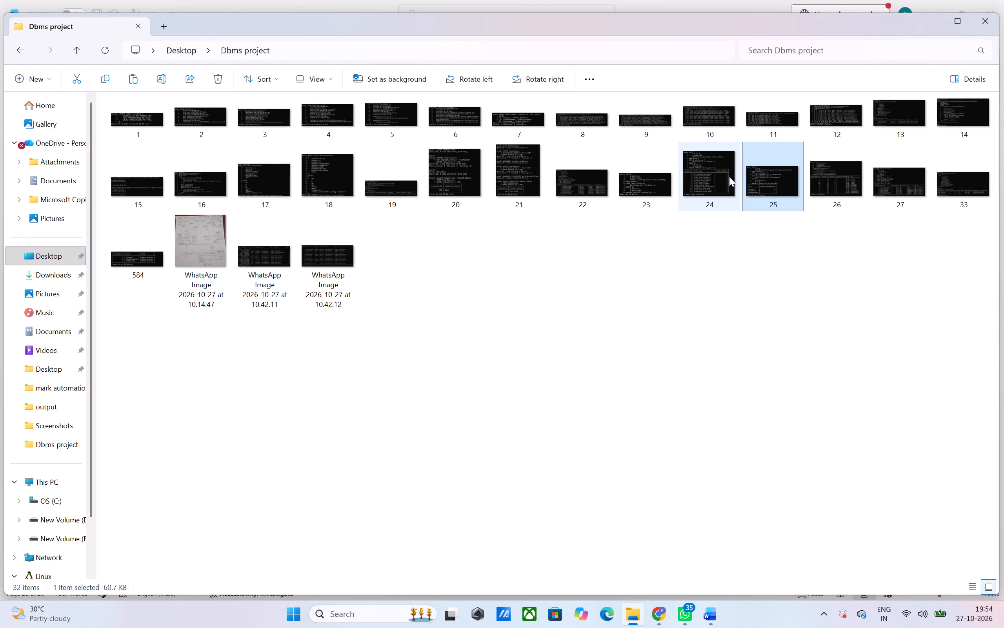
pyautogui.press('Left')
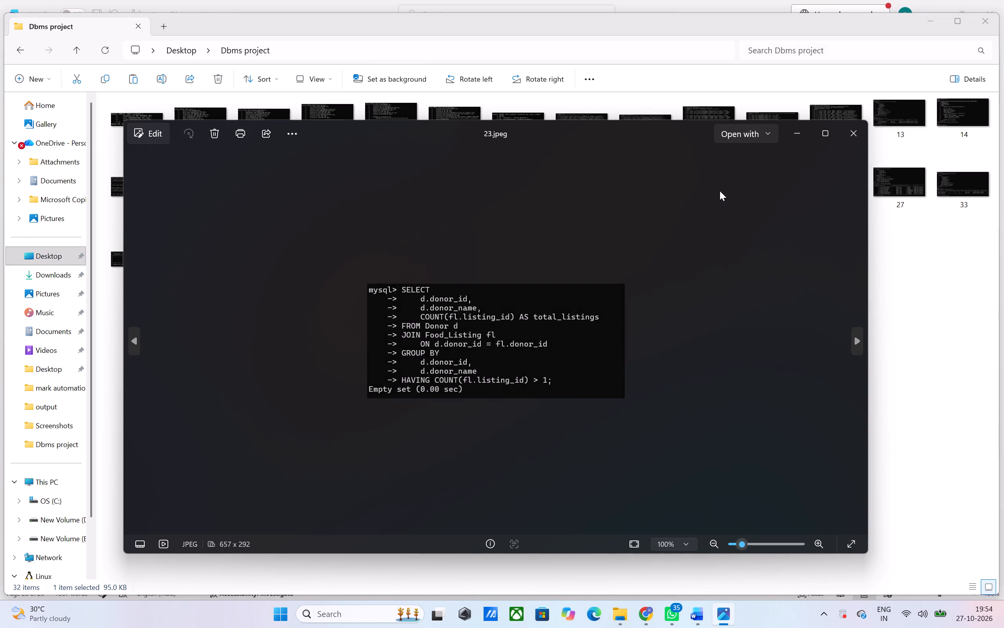
pyautogui.press('Left')
pyautogui.press('Right')
pyautogui.click(846, 132)
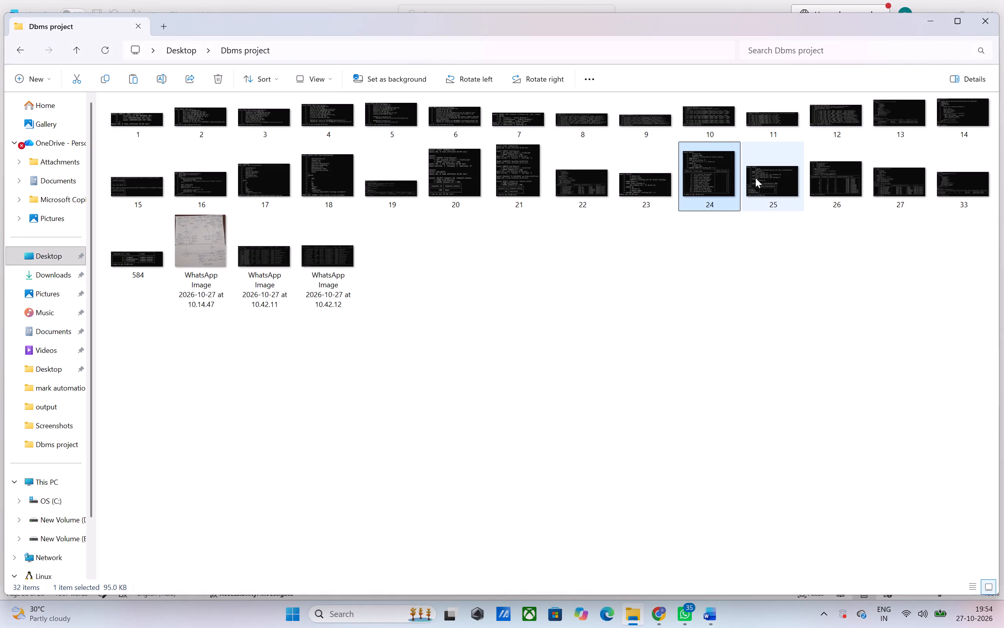
pyautogui.doubleClick(643, 180)
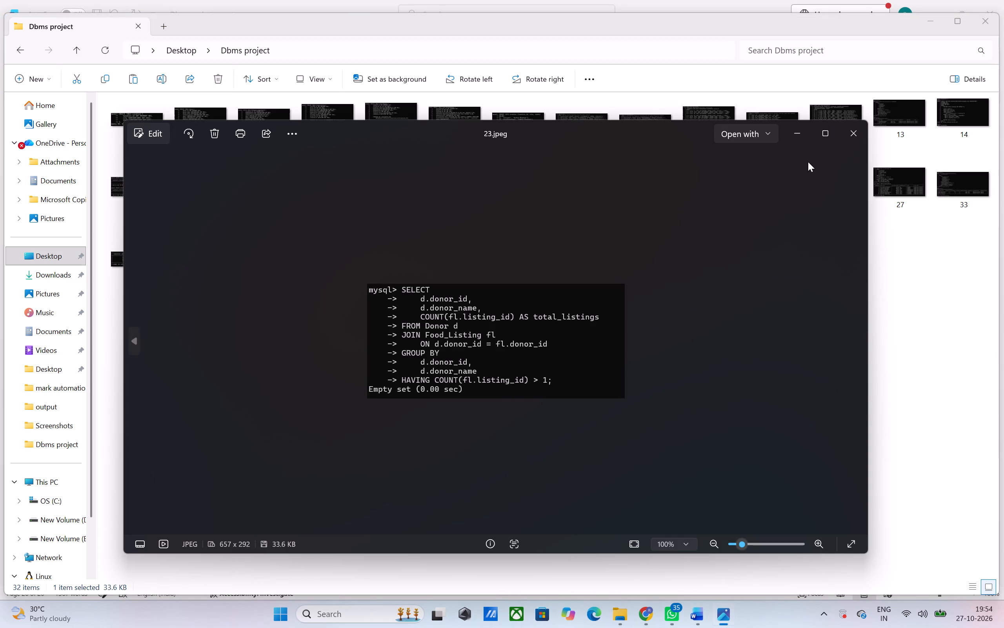
pyautogui.click(851, 136)
pyautogui.click(709, 170)
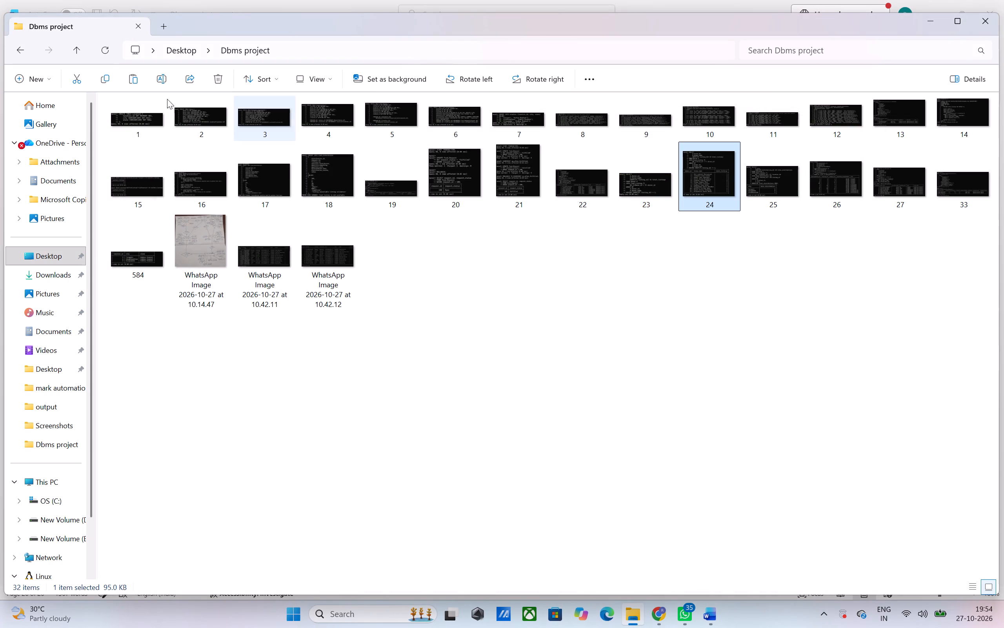
pyautogui.click(98, 78)
pyautogui.click(717, 612)
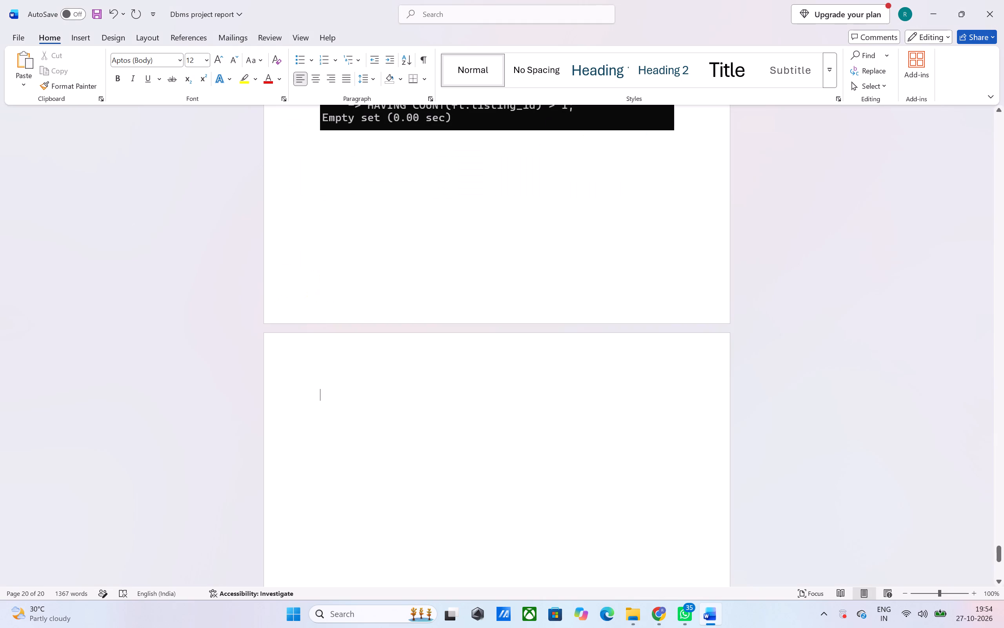
pyautogui.hotkey('ctrl', 'v')
# Reduce the height of the pasted donor listings screenshot (HAVING COUNT >= 1) in stages, keeping its width.
pyautogui.scroll(-12, 458, 370)
pyautogui.click(427, 254)
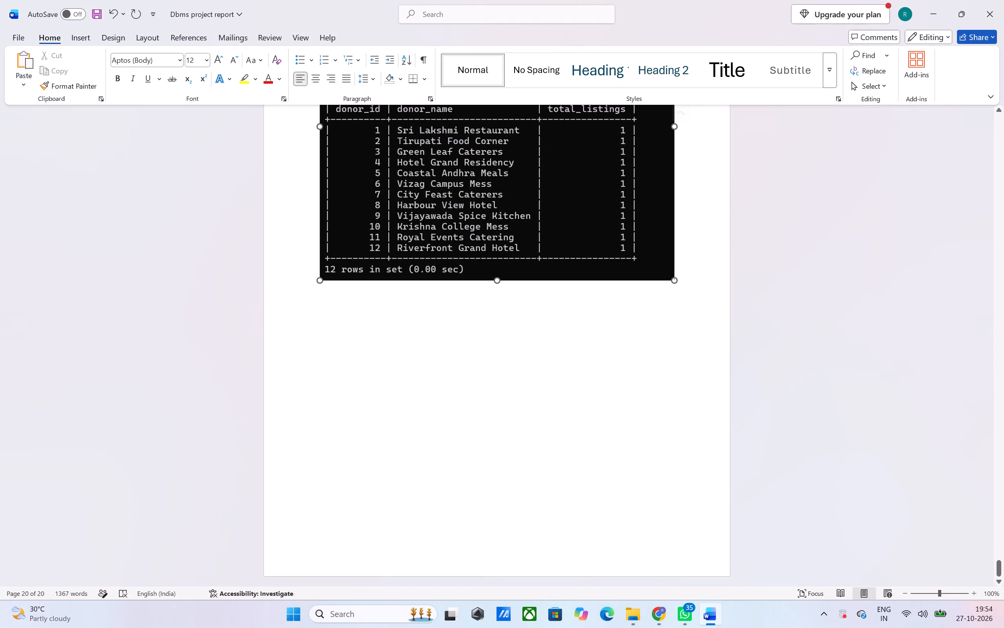
pyautogui.click(495, 276)
pyautogui.moveTo(497, 282); pyautogui.dragTo(496, 249)
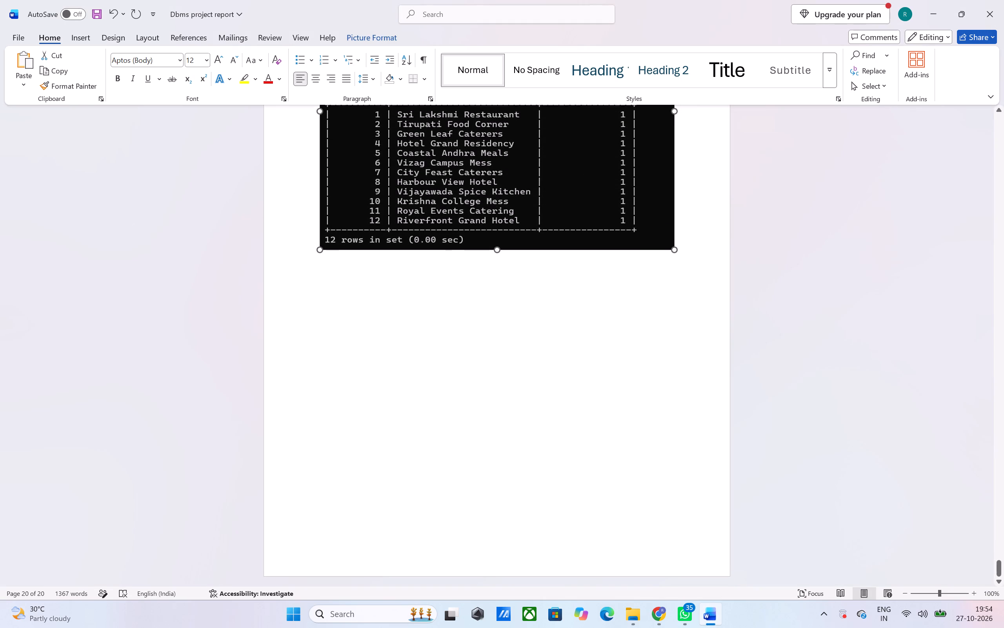
pyautogui.moveTo(496, 249); pyautogui.dragTo(495, 245)
pyautogui.scroll(5, 496, 310)
pyautogui.scroll(-5, 496, 318)
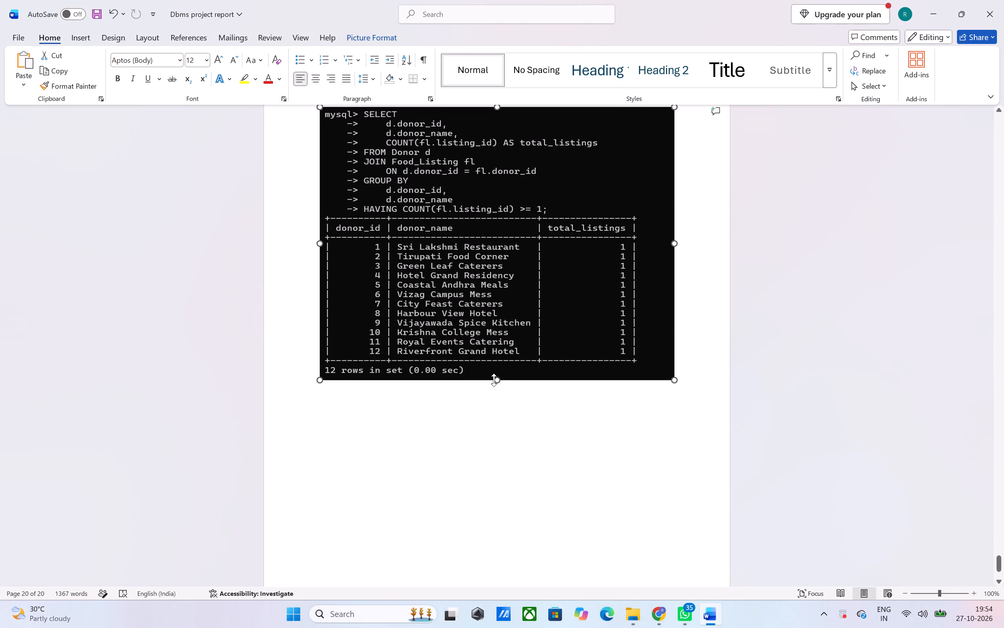
pyautogui.moveTo(497, 380); pyautogui.dragTo(497, 365)
pyautogui.click(443, 394)
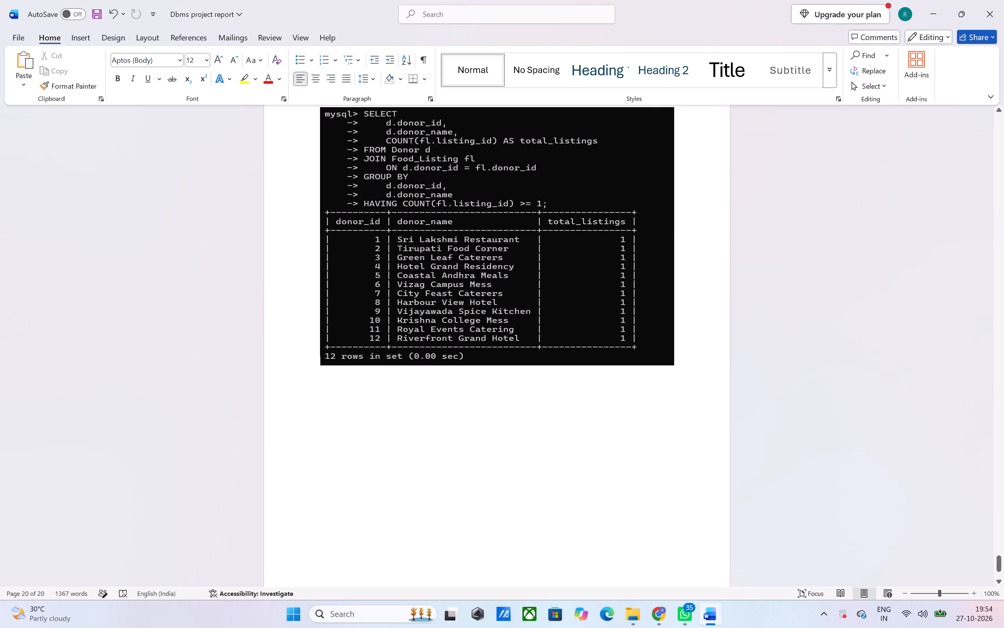
# Copy image 25 from the Dbms project folder and paste it below the resized donor listings screenshot, leaving a gap between them.
pyautogui.doubleClick(338, 403)
pyautogui.scroll(-4, 539, 466)
pyautogui.click(626, 624)
pyautogui.click(788, 180)
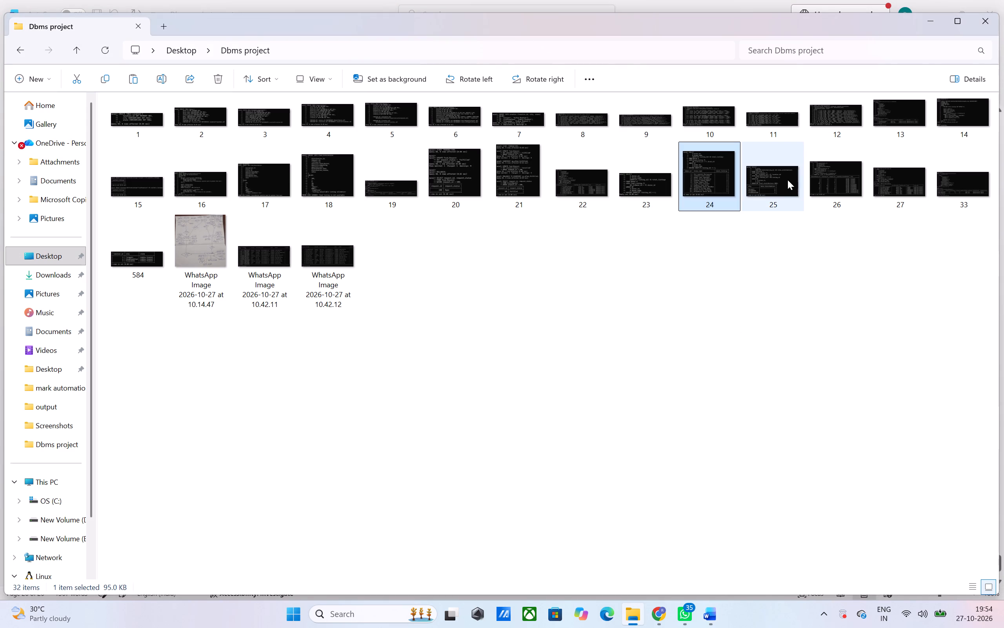
pyautogui.click(101, 79)
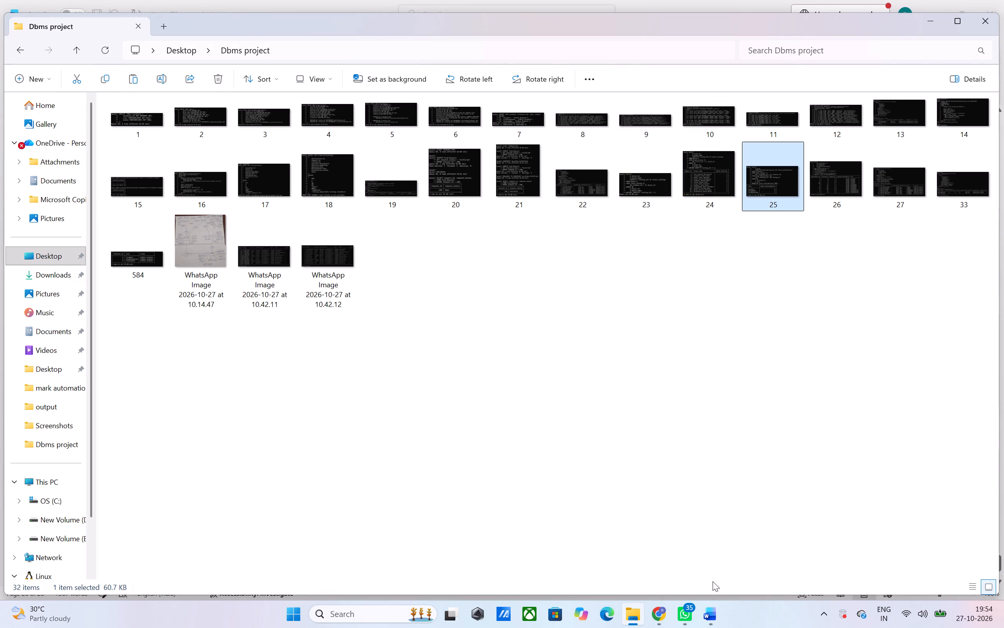
pyautogui.click(710, 608)
pyautogui.click(361, 409)
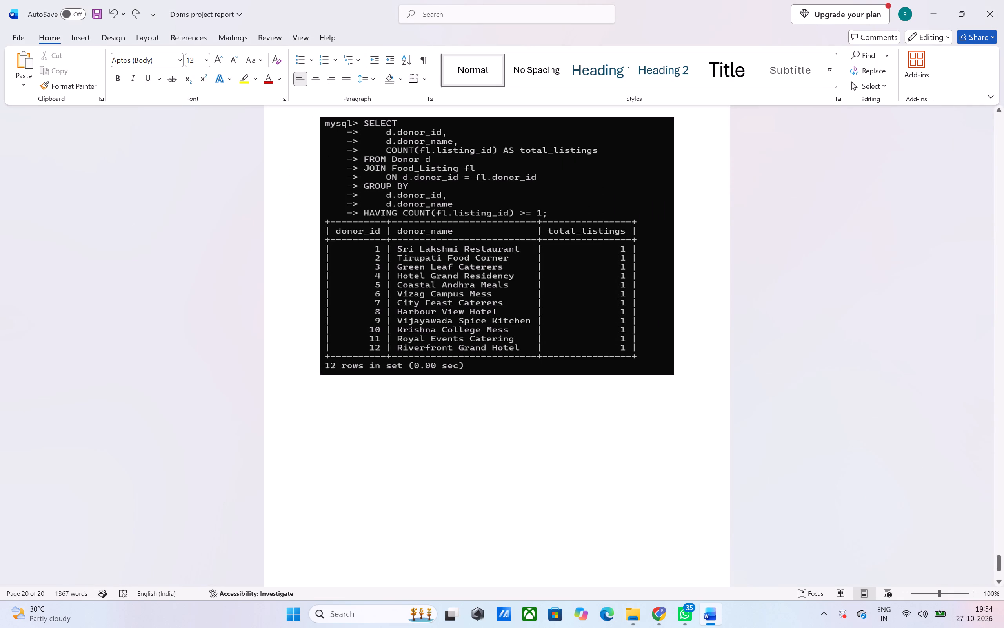
pyautogui.doubleClick(338, 413)
pyautogui.hotkey('ctrl', 'v')
pyautogui.scroll(-10, 376, 395)
# Preview images 26, 27, 33 and 584 in the Dbms project folder to check which query screenshots remain for the report.
pyautogui.click(642, 620)
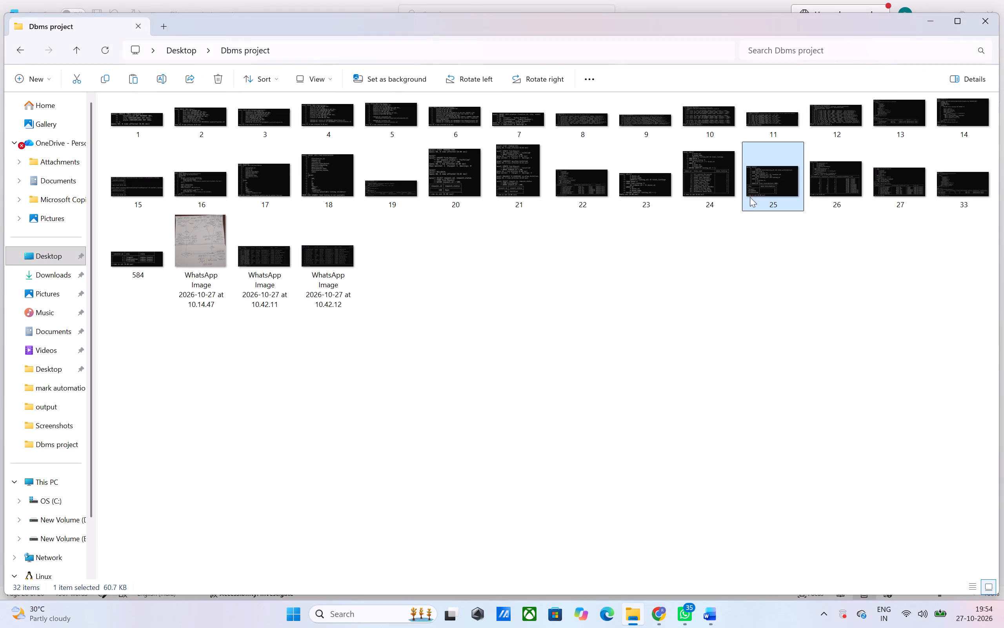
pyautogui.doubleClick(820, 173)
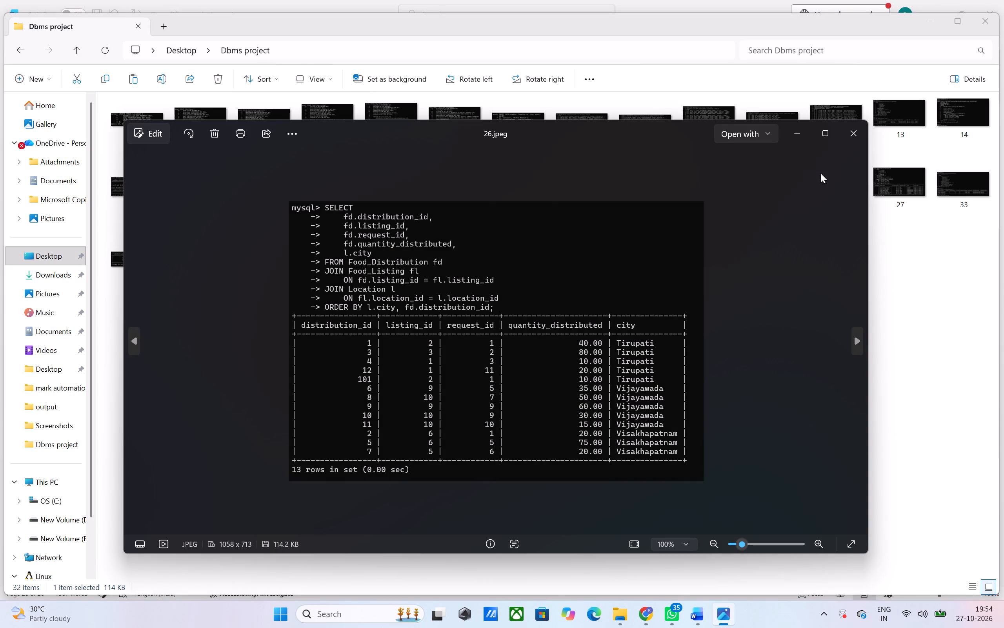
pyautogui.press('Right')
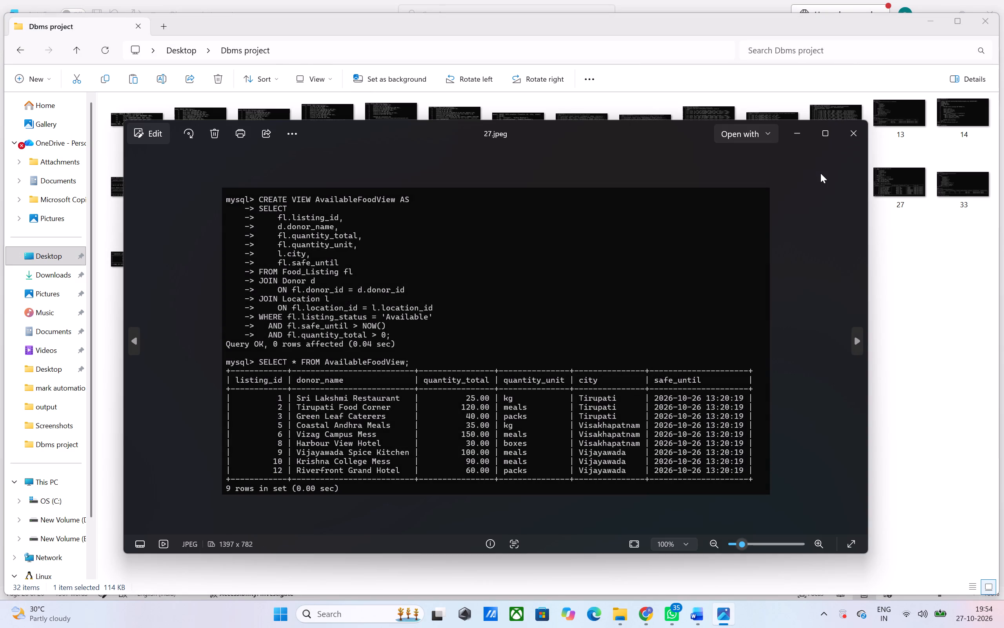
pyautogui.press('Right')
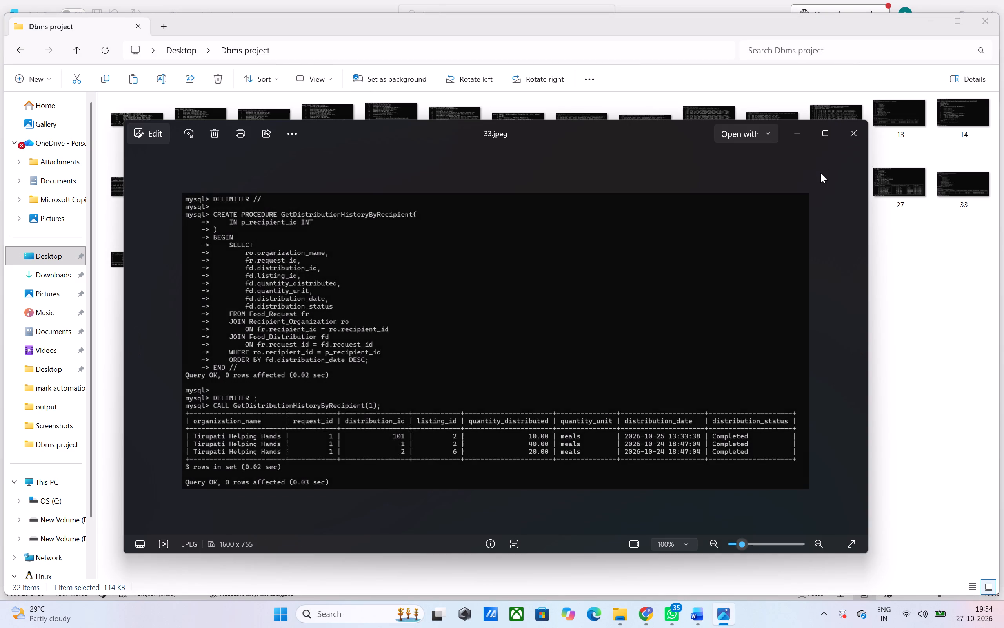
pyautogui.press('Right')
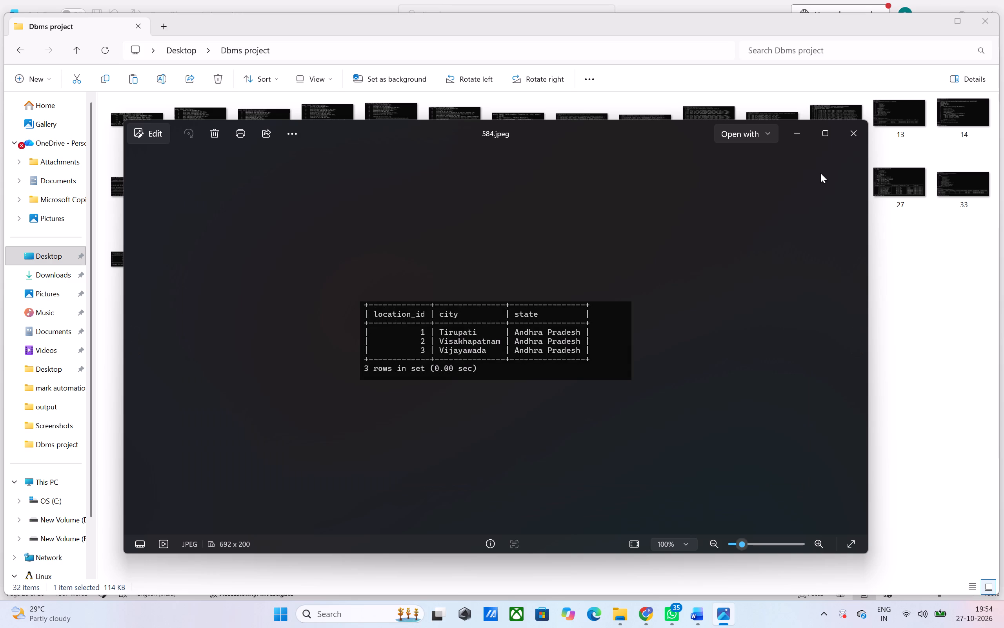
pyautogui.press('Right')
pyautogui.press('Left')
pyautogui.press('Left')
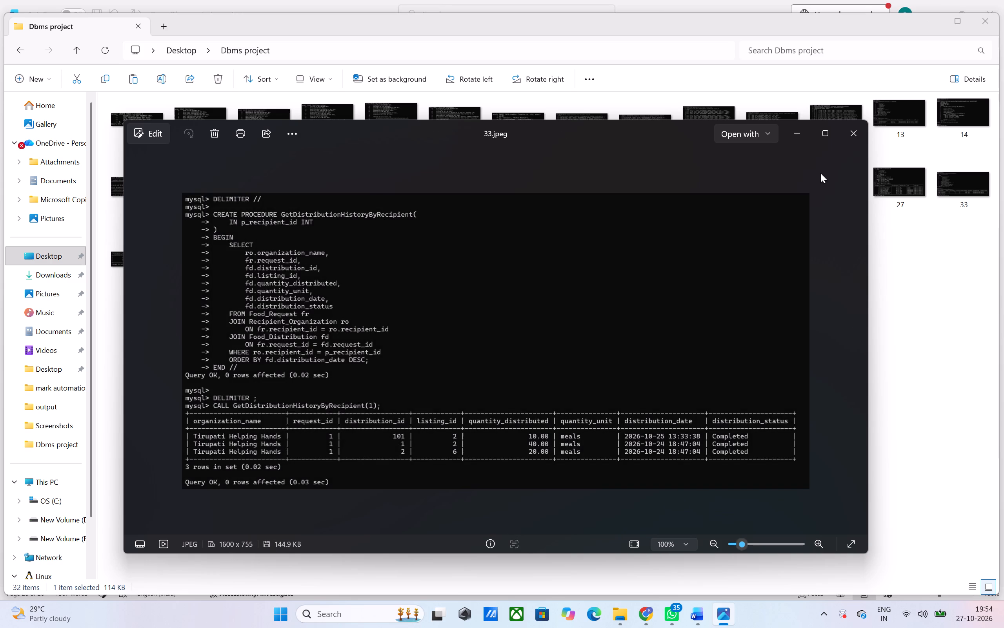
pyautogui.press('Right')
pyautogui.press('Left')
pyautogui.press('Left')
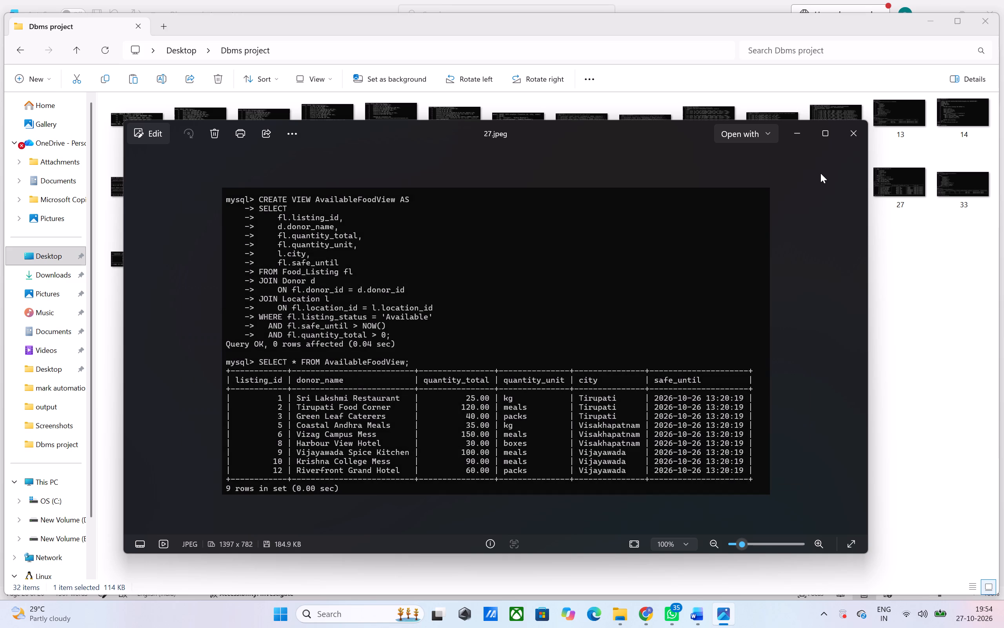
pyautogui.press('Right')
pyautogui.press('Right')
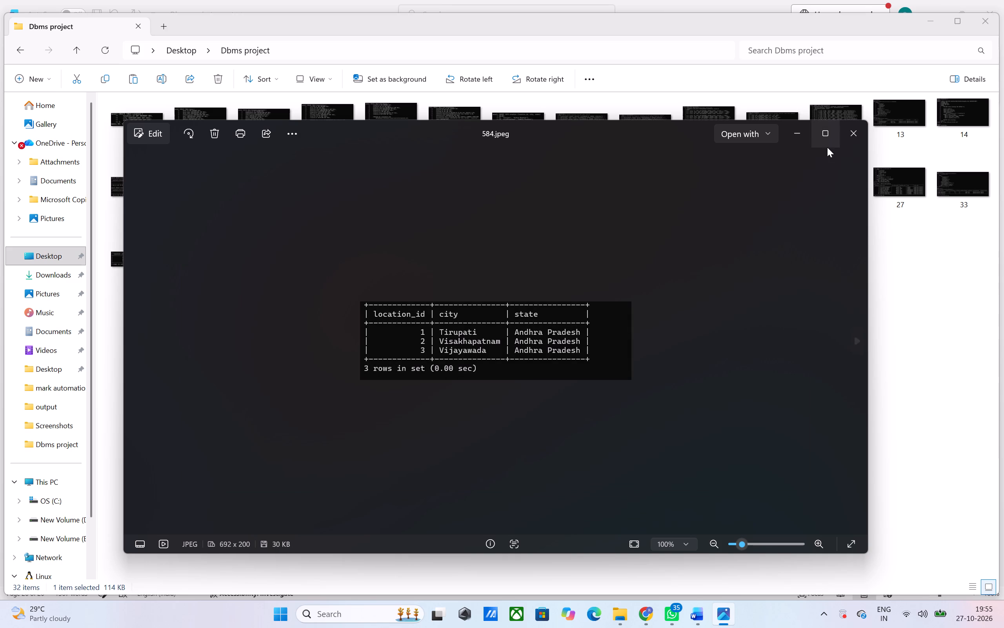
pyautogui.click(853, 146)
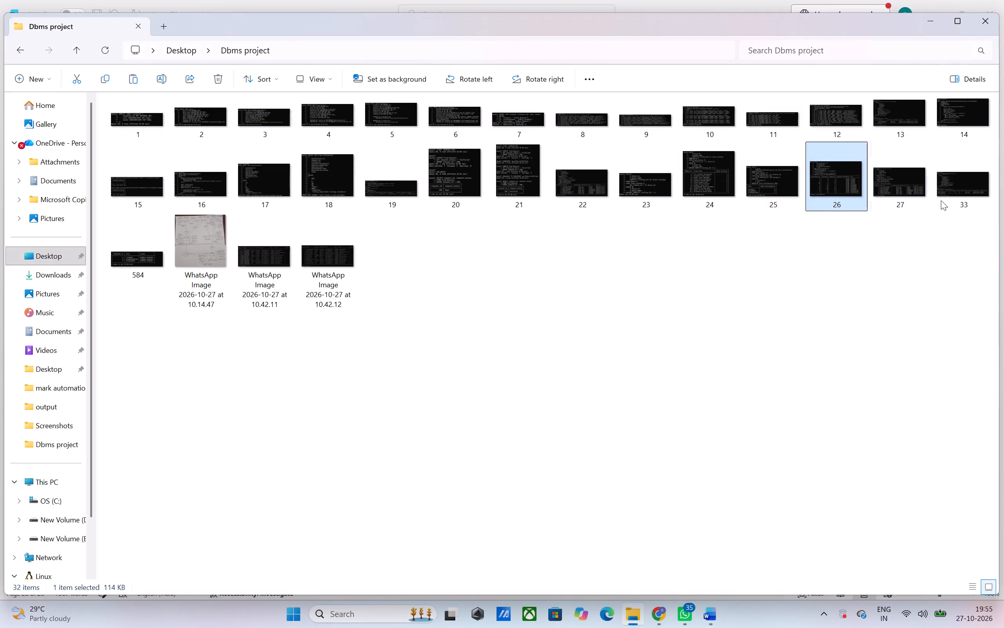
# Recheck image 33, the WhatsApp images from 10.42 and image 584 in the Dbms project folder.
pyautogui.doubleClick(957, 197)
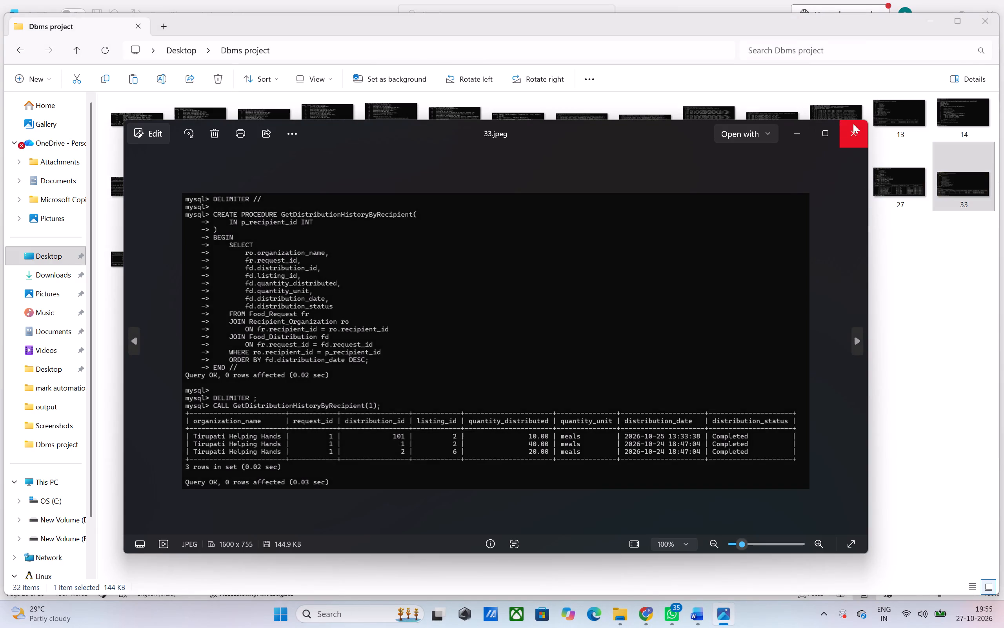
pyautogui.click(853, 124)
pyautogui.doubleClick(261, 245)
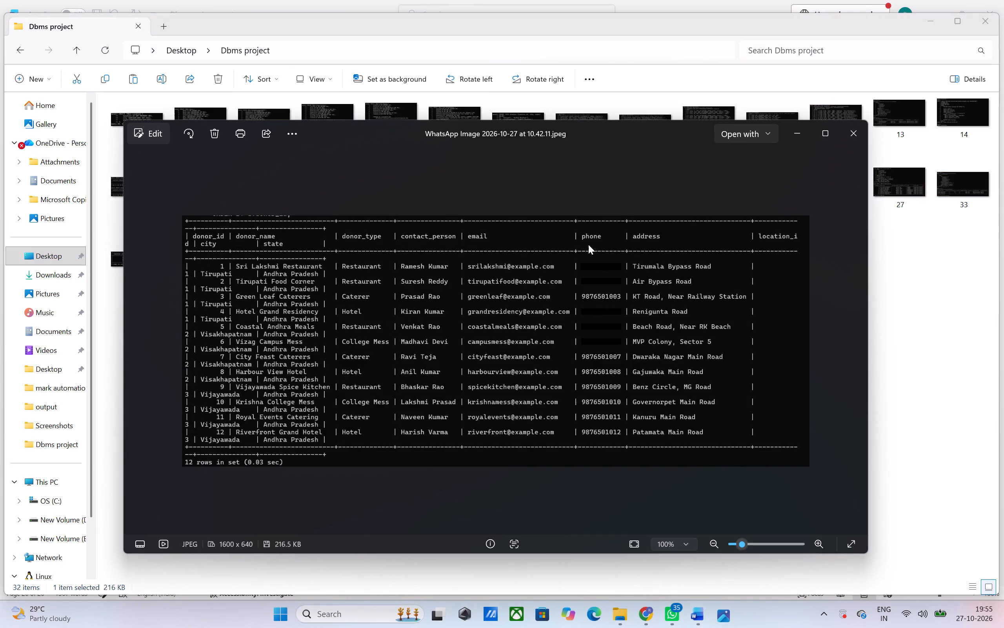
pyautogui.press('Right')
pyautogui.click(850, 135)
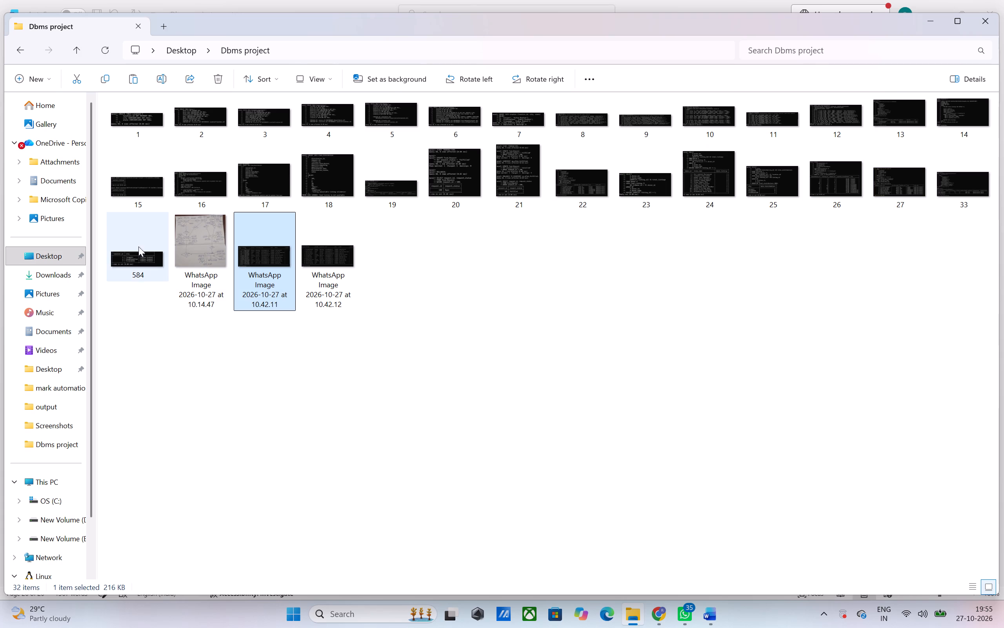
pyautogui.doubleClick(140, 245)
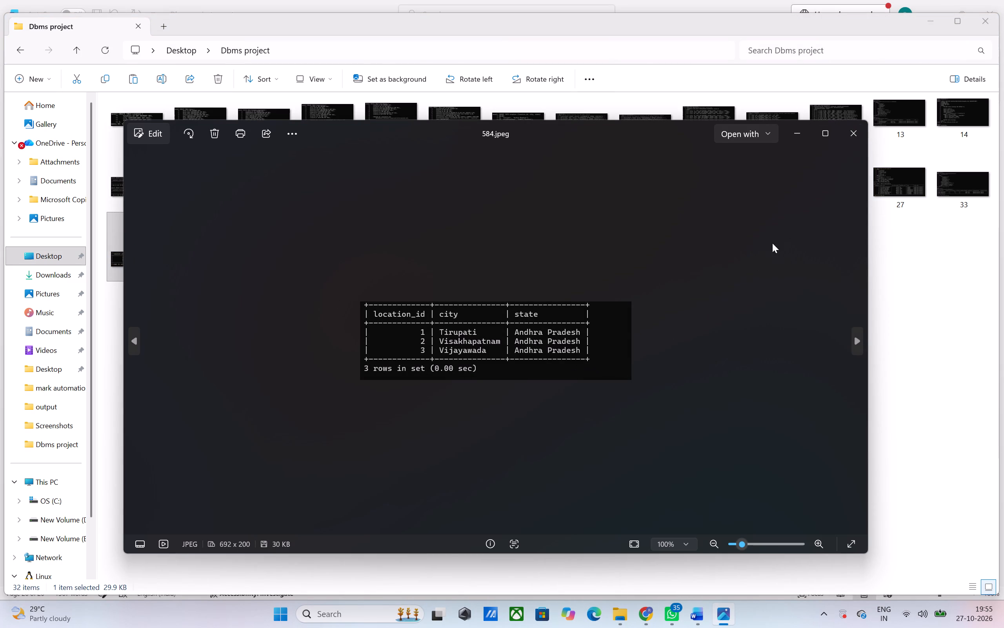
pyautogui.click(848, 133)
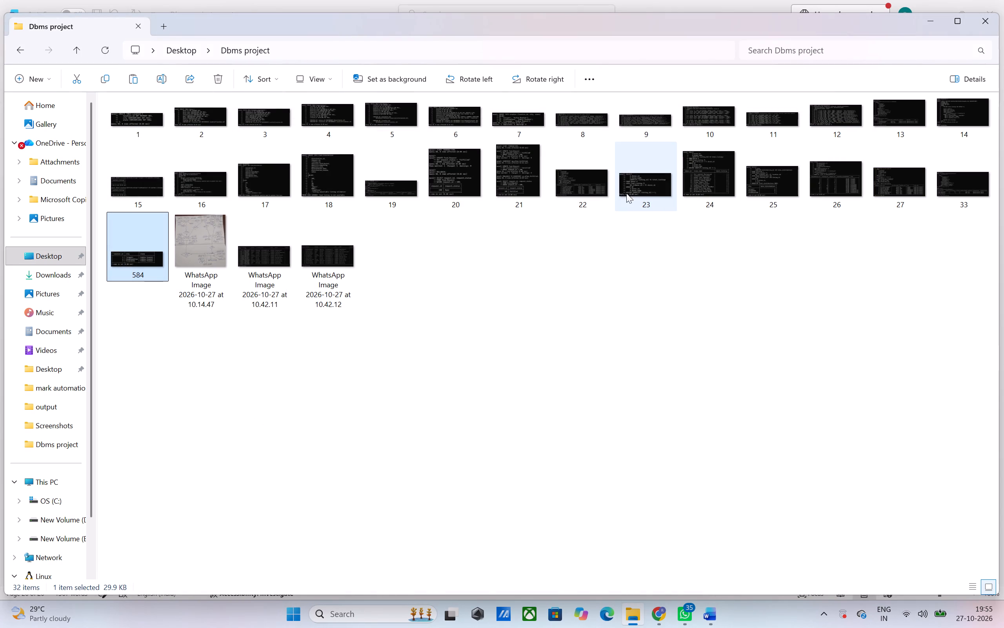
# Return to the Word report and review section 9's screenshots from the Queries part back up to Stored Procedure.
pyautogui.click(706, 612)
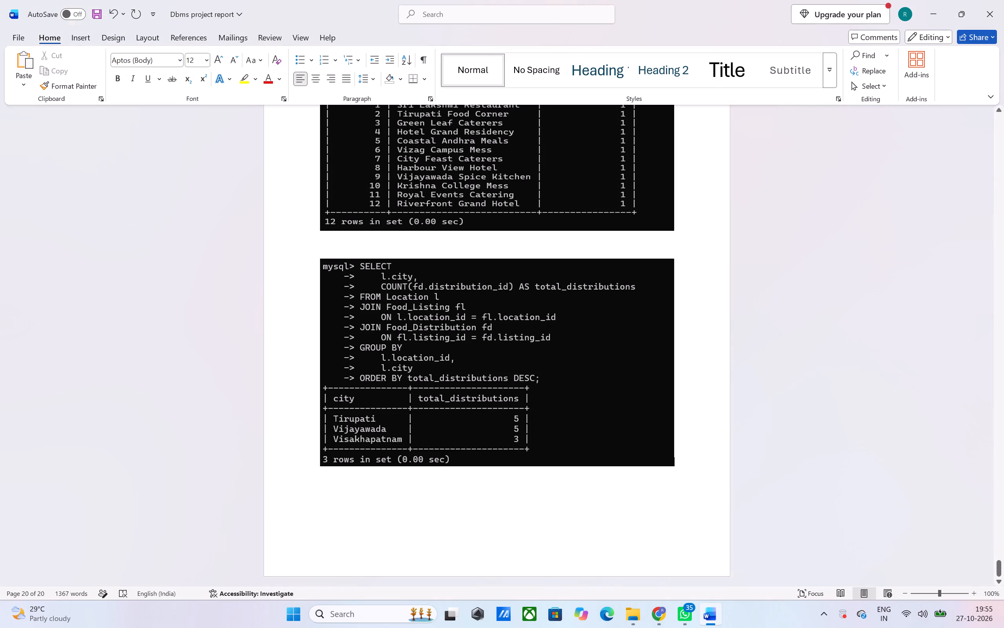
pyautogui.scroll(2, 465, 468)
pyautogui.scroll(6, 379, 443)
pyautogui.scroll(-4, 355, 425)
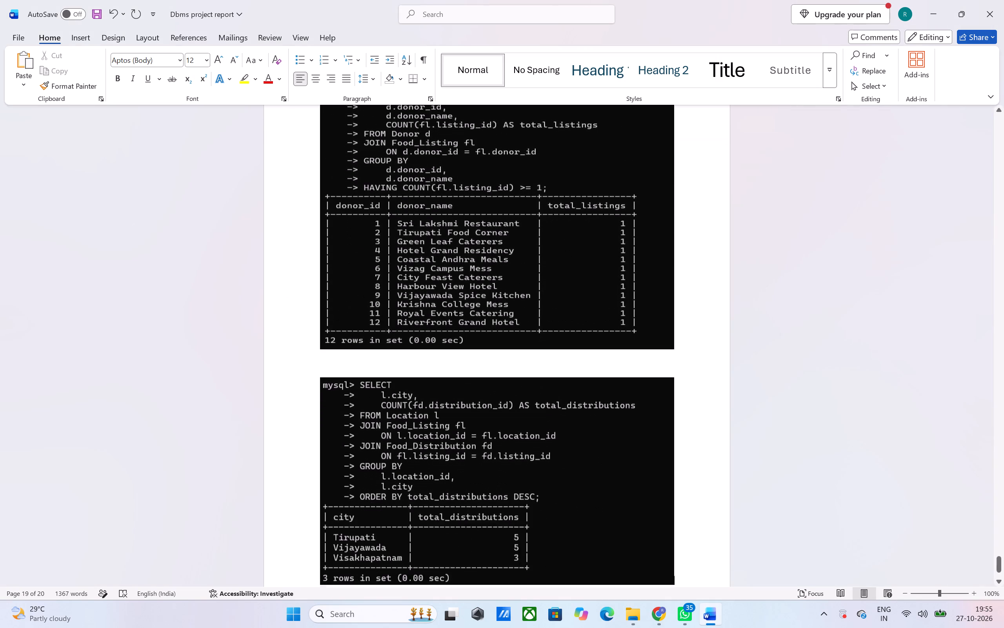
pyautogui.scroll(18, 331, 420)
pyautogui.scroll(5, 331, 420)
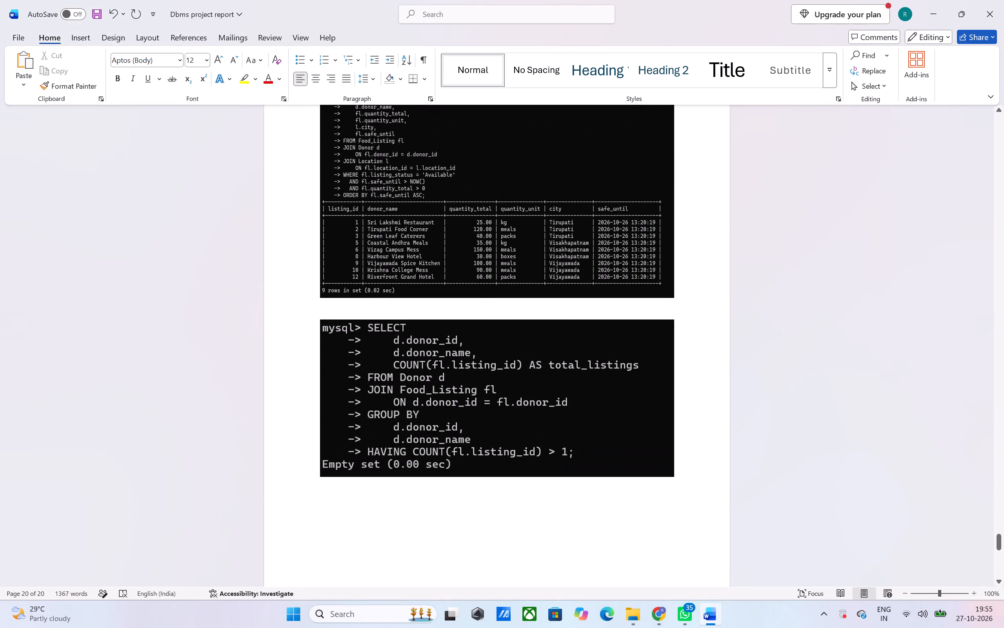
pyautogui.scroll(5, 591, 440)
pyautogui.scroll(-3, 567, 438)
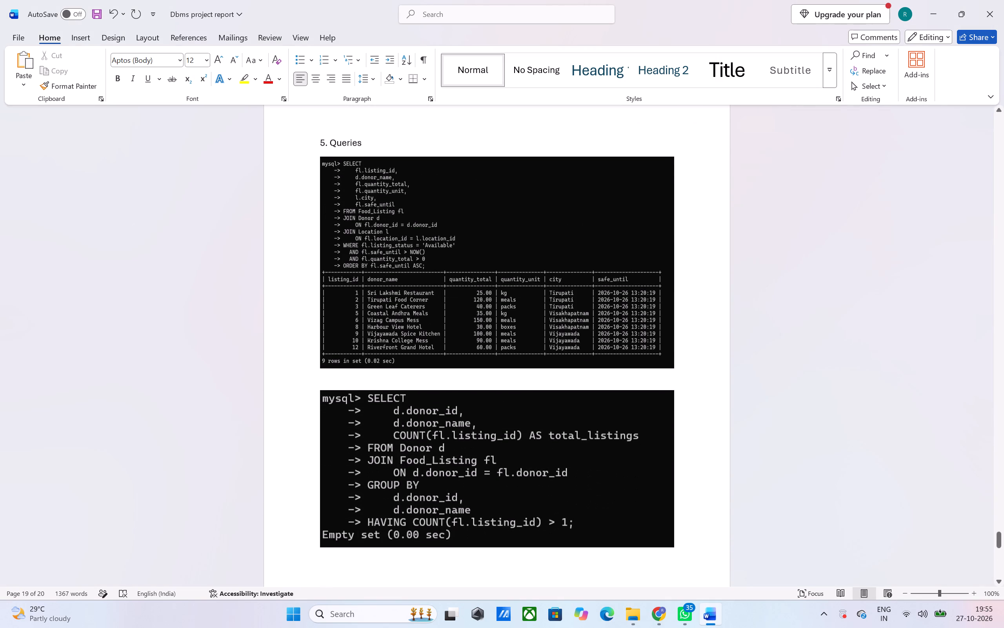
pyautogui.scroll(19, 567, 438)
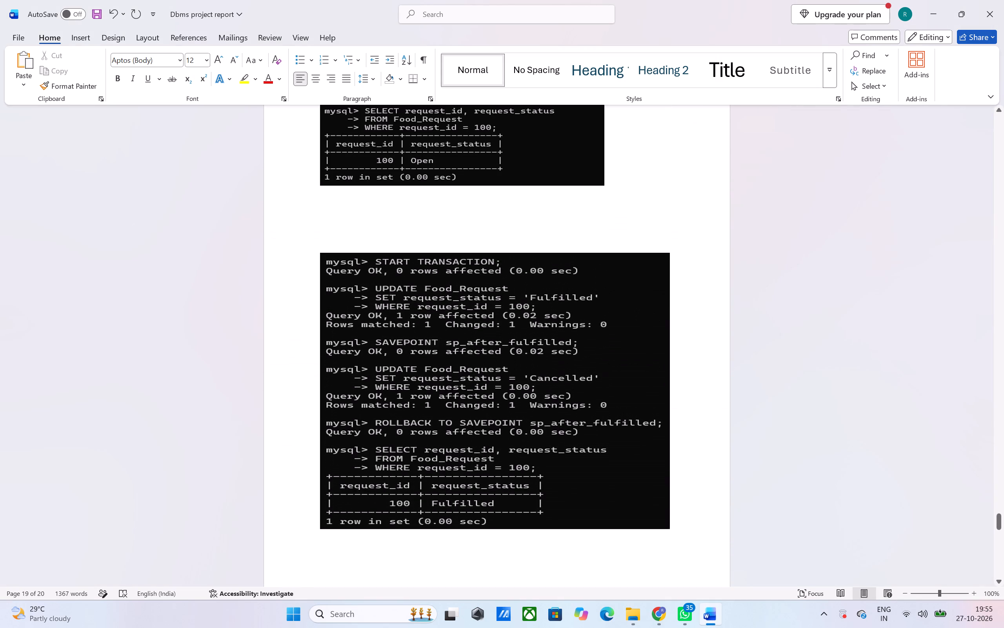
pyautogui.scroll(19, 508, 427)
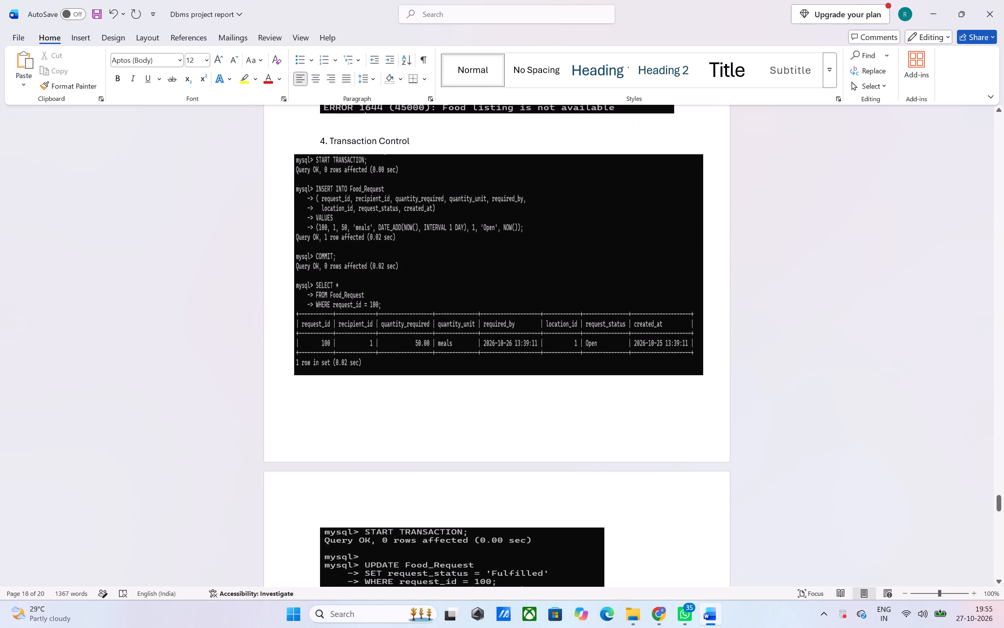
pyautogui.scroll(7, 508, 427)
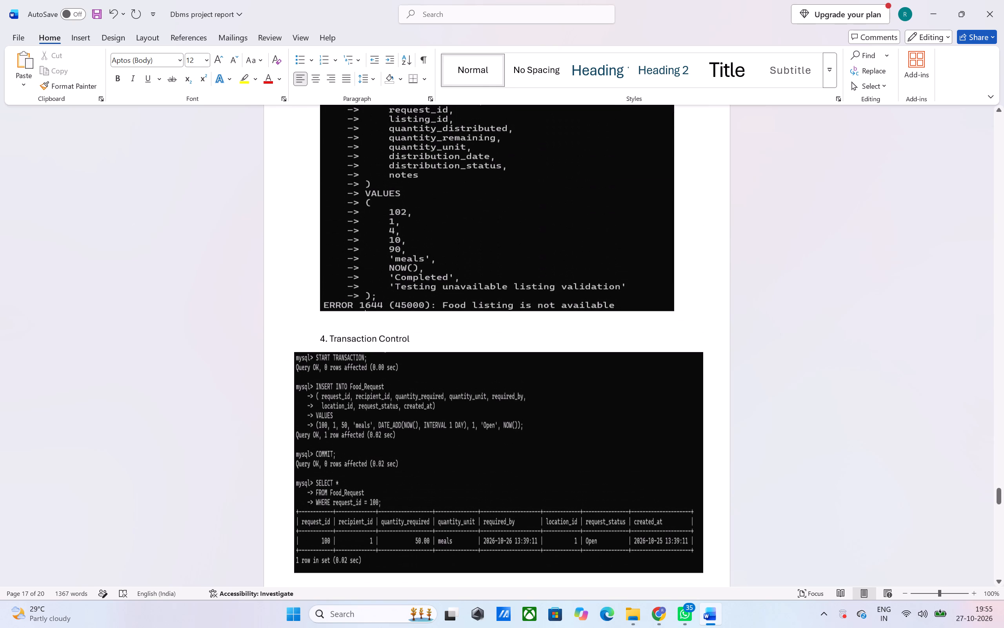
pyautogui.scroll(20, 508, 427)
pyautogui.scroll(4, 508, 427)
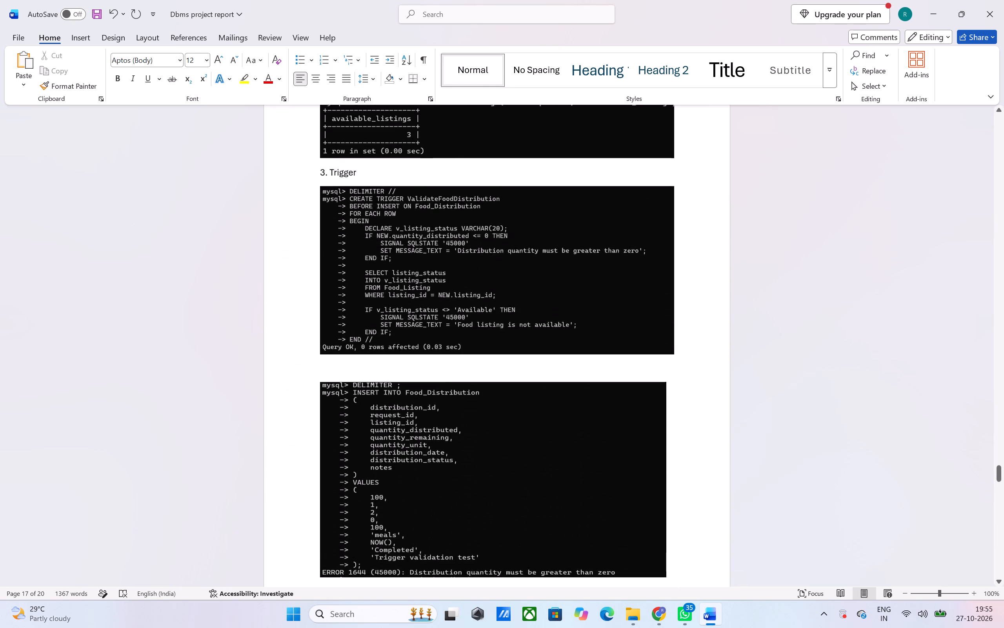
pyautogui.scroll(8, 508, 427)
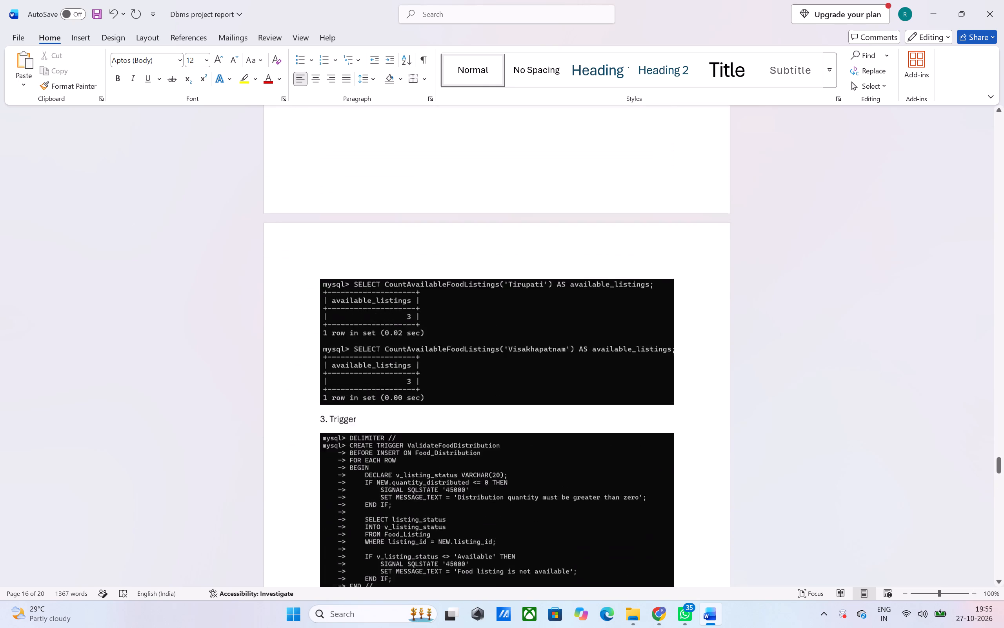
pyautogui.scroll(17, 508, 427)
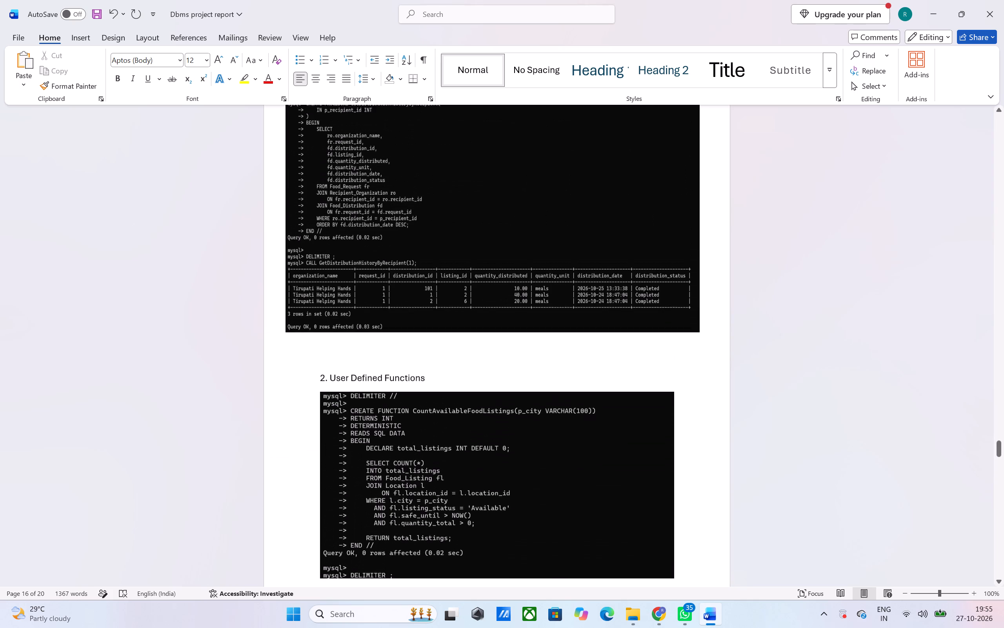
pyautogui.scroll(3, 508, 427)
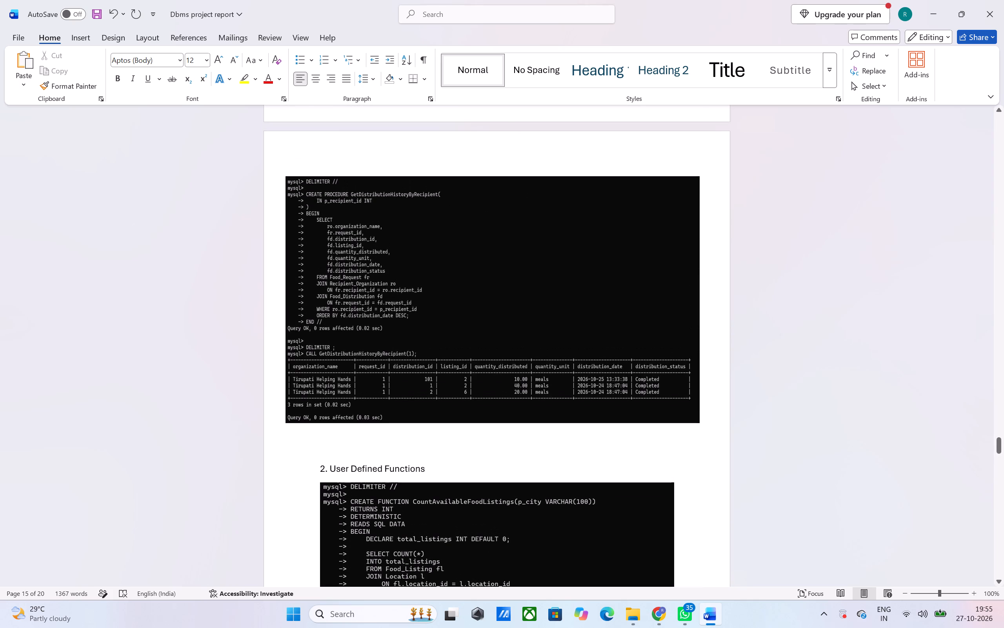
pyautogui.scroll(12, 508, 427)
pyautogui.scroll(-7, 508, 427)
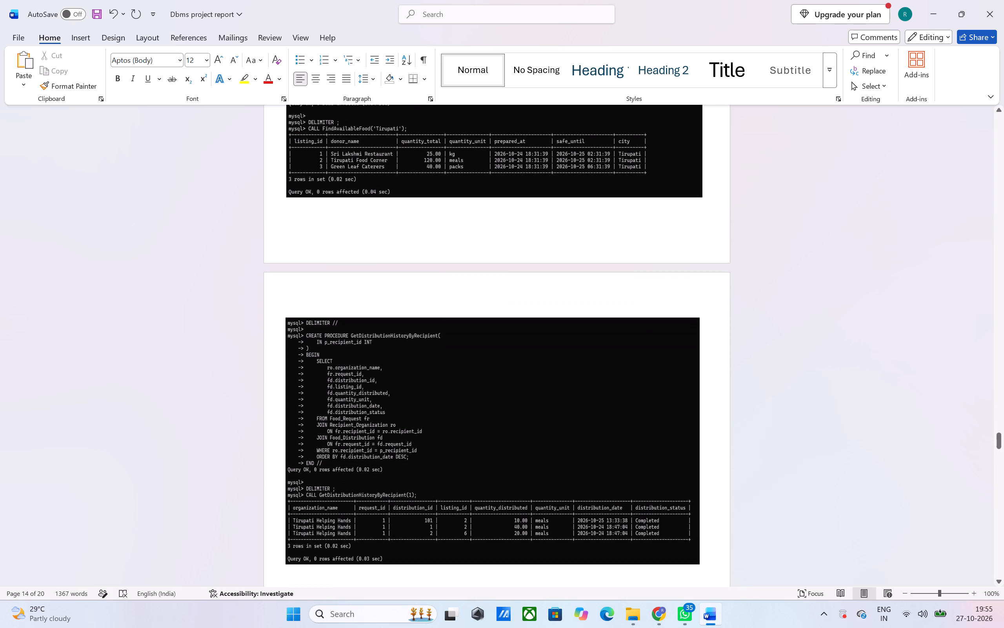
pyautogui.scroll(-1, 508, 427)
pyautogui.scroll(11, 508, 427)
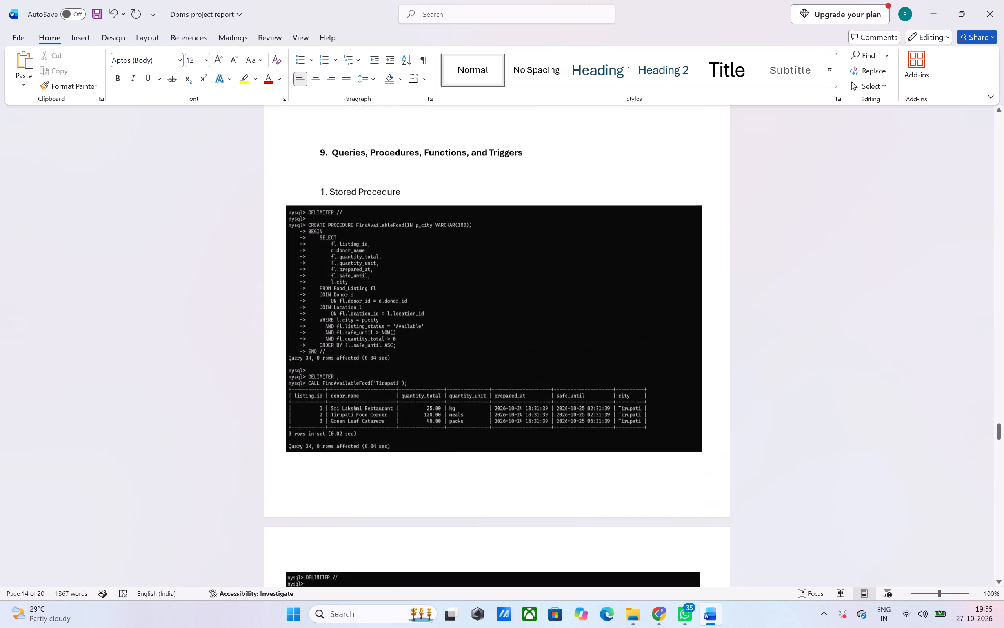
pyautogui.scroll(-8, 508, 418)
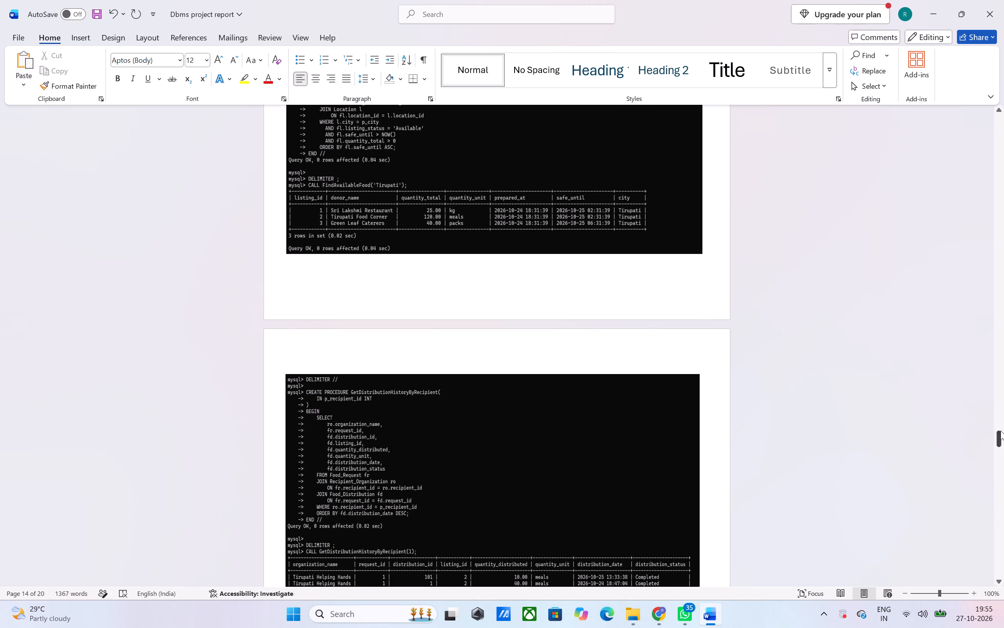
# Check the layout and order of the query screenshots under "5. Queries" through the report's last page.
pyautogui.moveTo(1001, 431); pyautogui.dragTo(1001, 544)
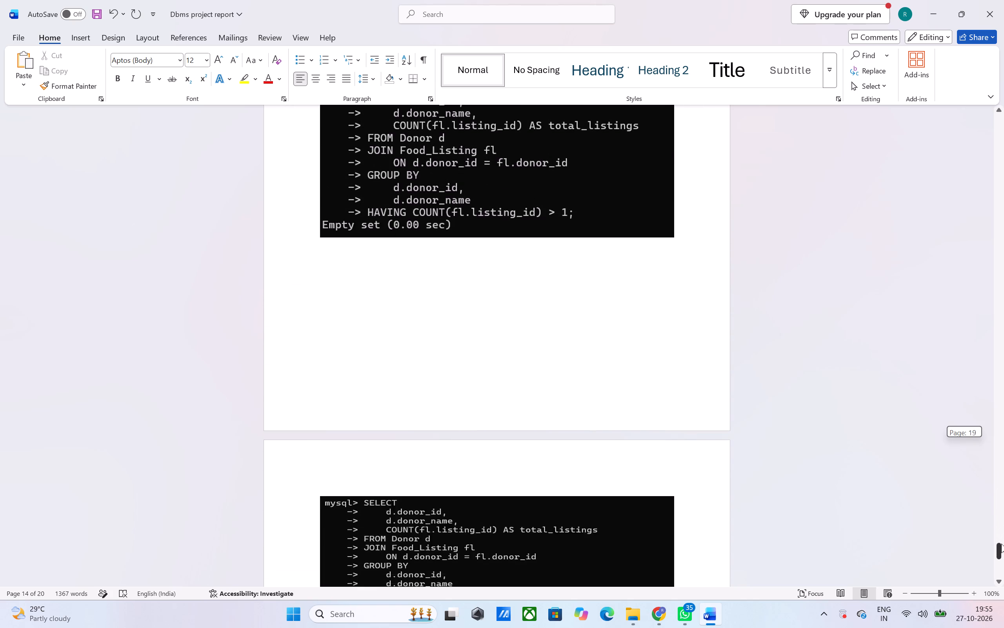
pyautogui.moveTo(1001, 544); pyautogui.dragTo(1000, 566)
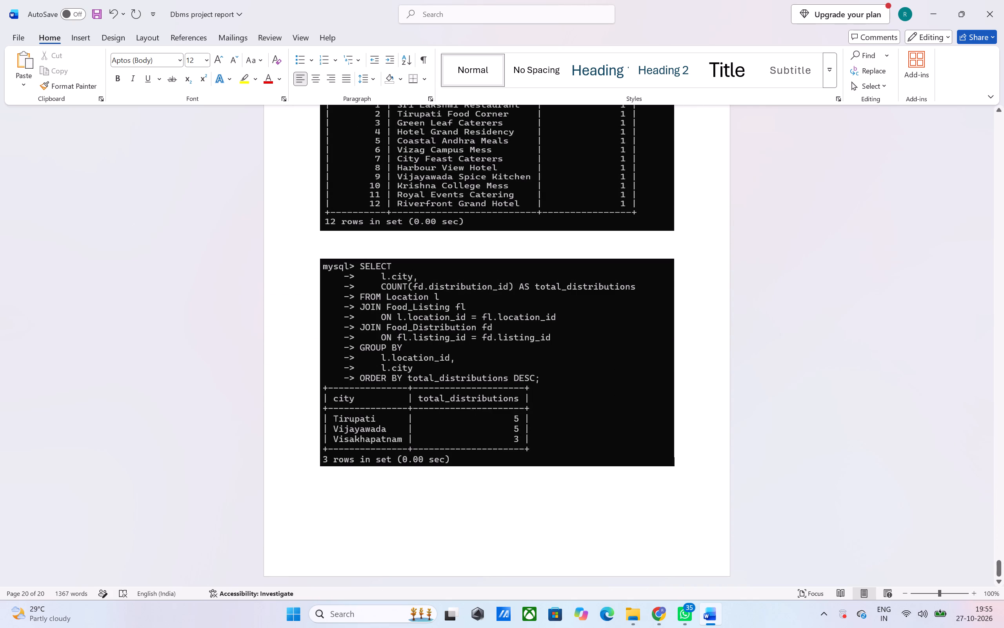
pyautogui.scroll(6, 382, 484)
pyautogui.scroll(15, 380, 468)
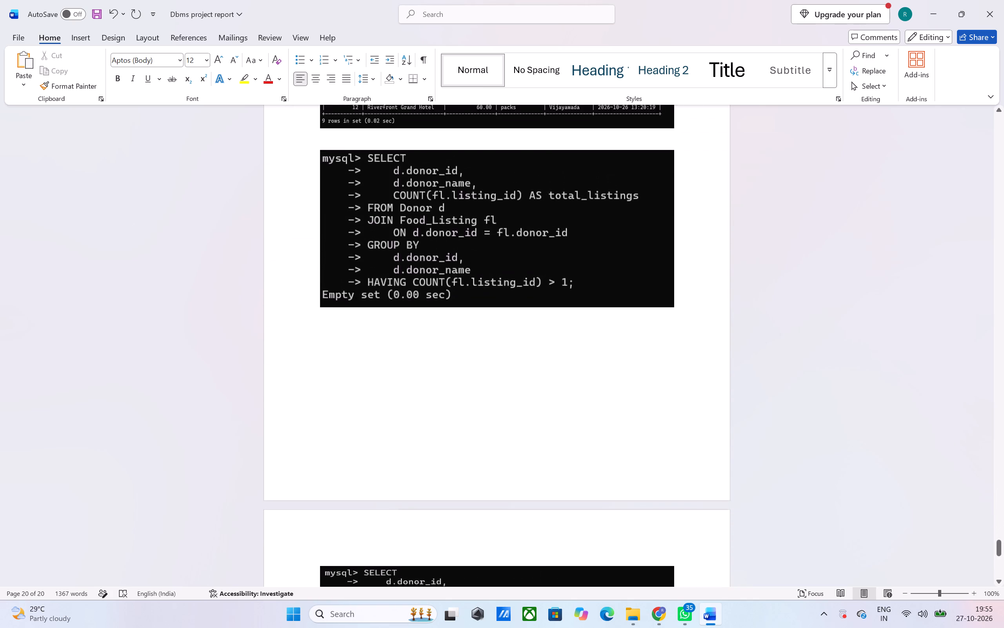
pyautogui.scroll(12, 390, 427)
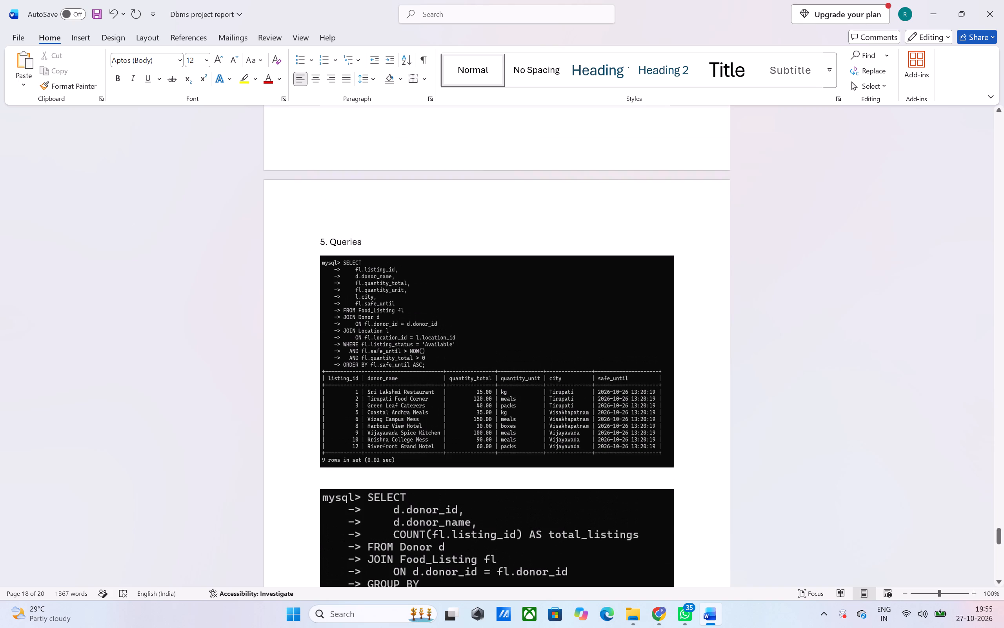
pyautogui.scroll(-19, 394, 414)
pyautogui.scroll(-4, 394, 414)
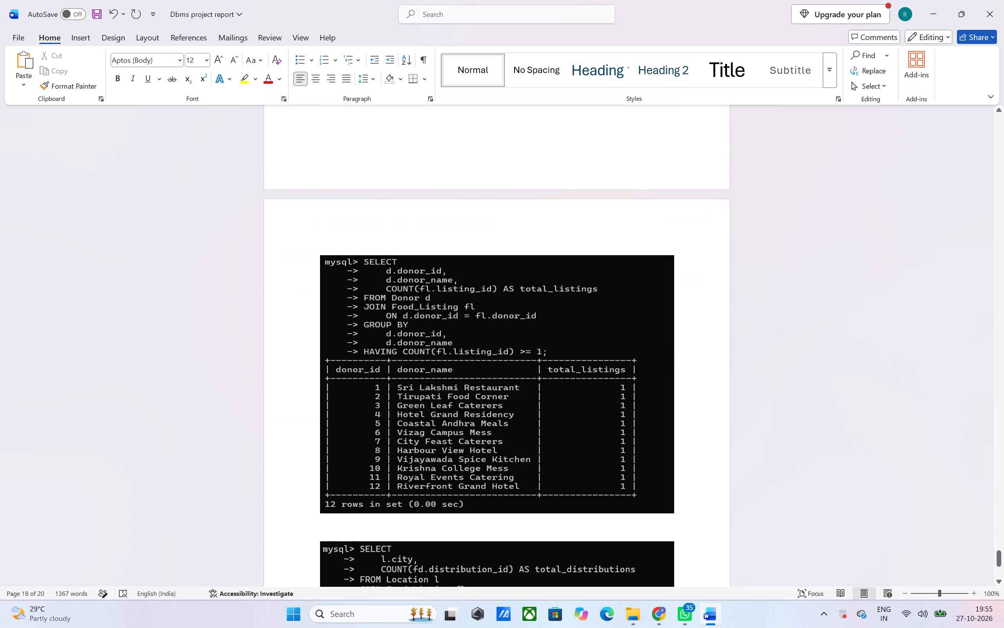
pyautogui.scroll(-7, 565, 447)
pyautogui.scroll(-5, 511, 454)
# Start a new line below the total distributions by city screenshot at the end of the report.
pyautogui.doubleClick(349, 498)
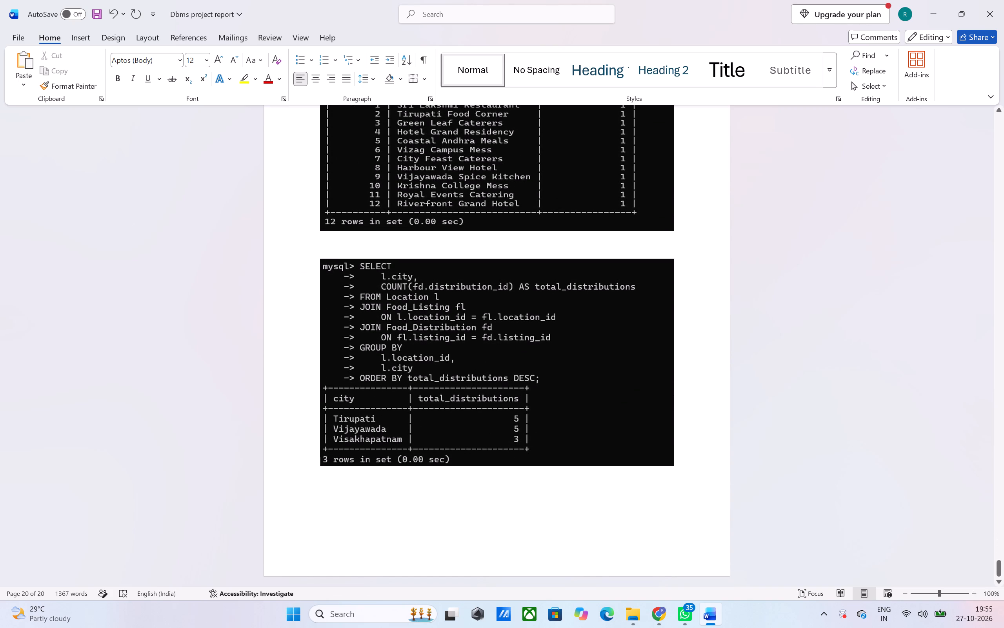
pyautogui.press('Return')
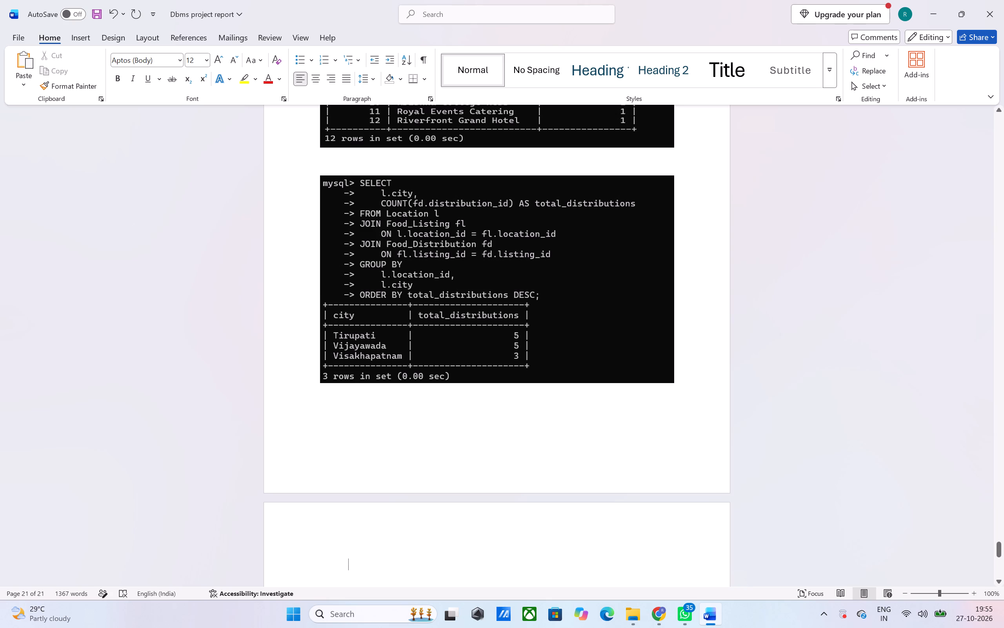
# Examine images 23 to 27, 33 and 584 in the Dbms project folder to identify the next query screenshot.
pyautogui.click(624, 610)
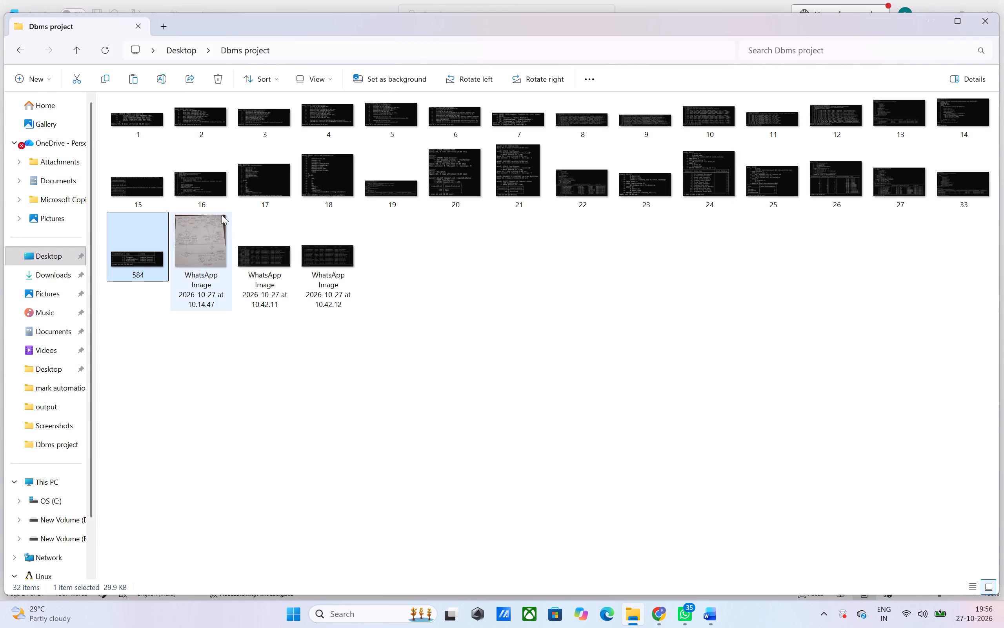
pyautogui.doubleClick(143, 242)
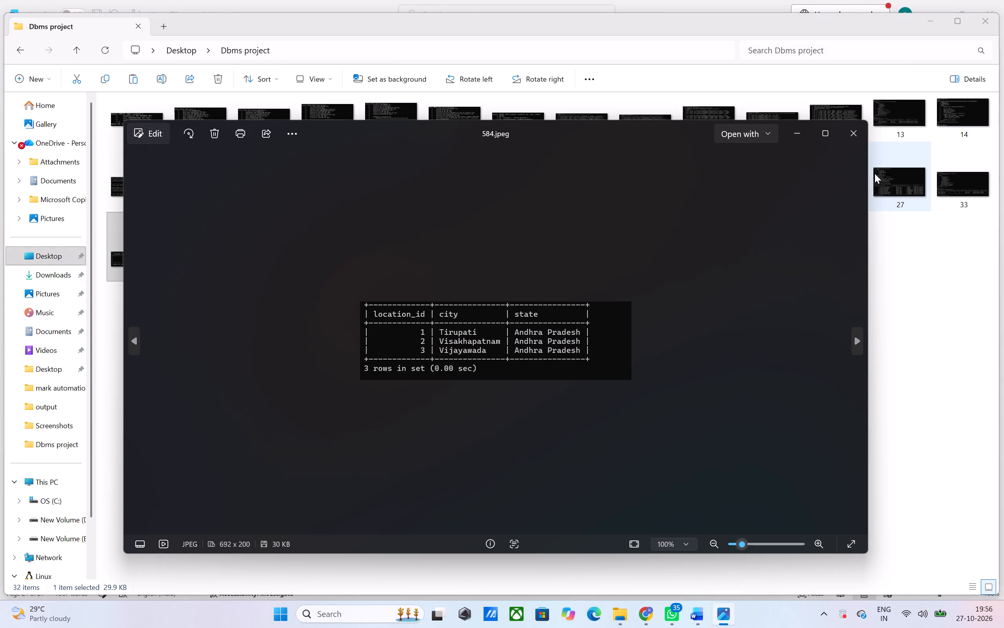
pyautogui.press('Left')
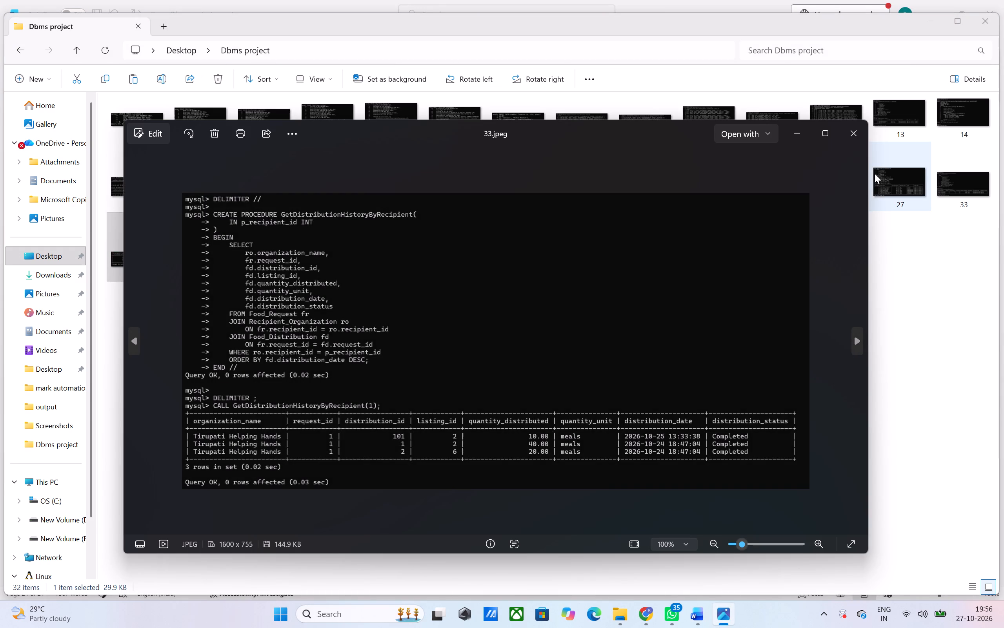
pyautogui.press('Left')
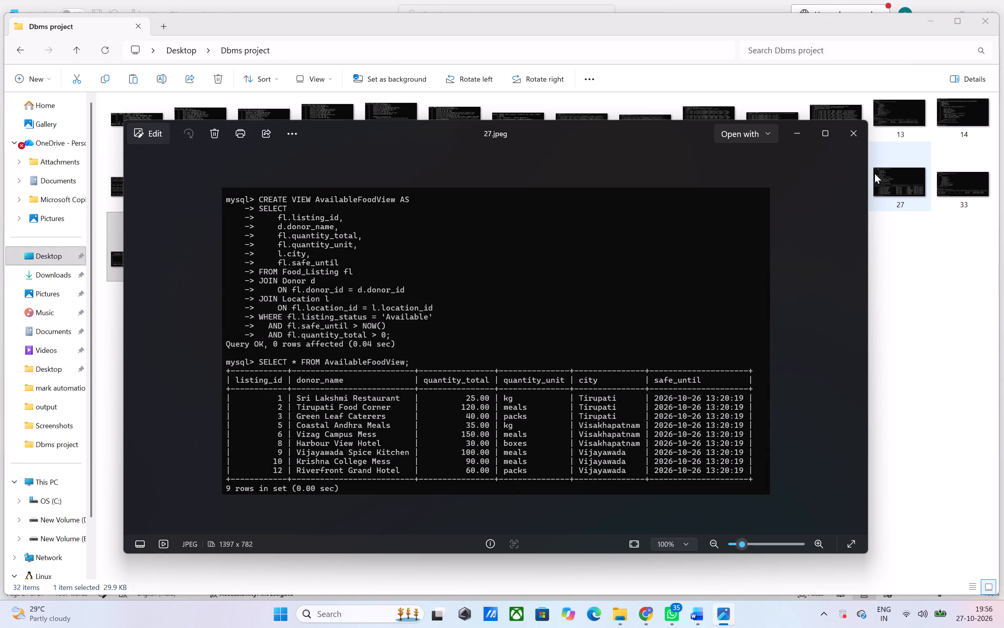
pyautogui.press('Left')
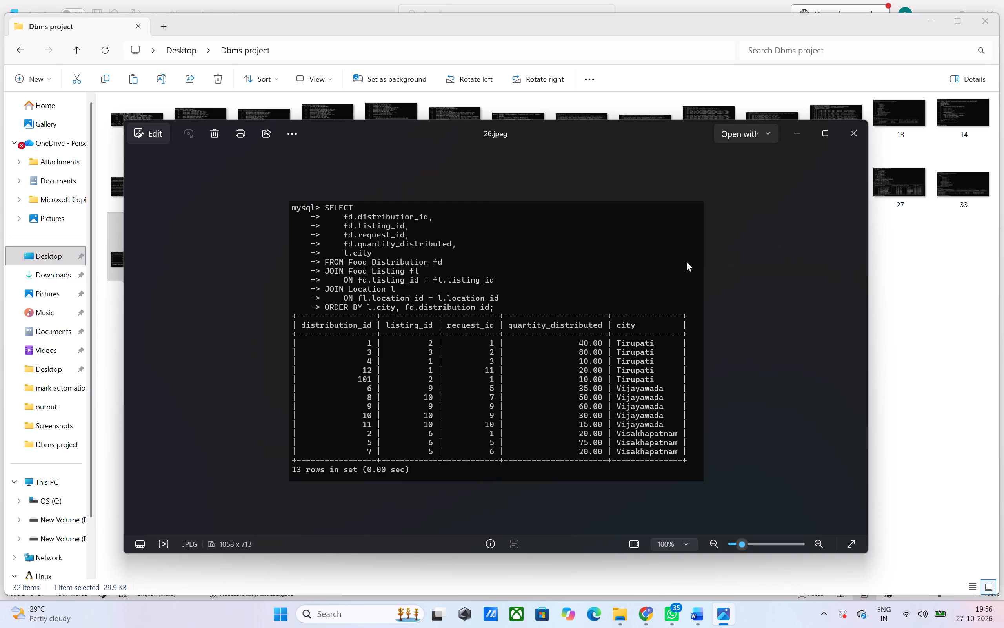
pyautogui.press('Left')
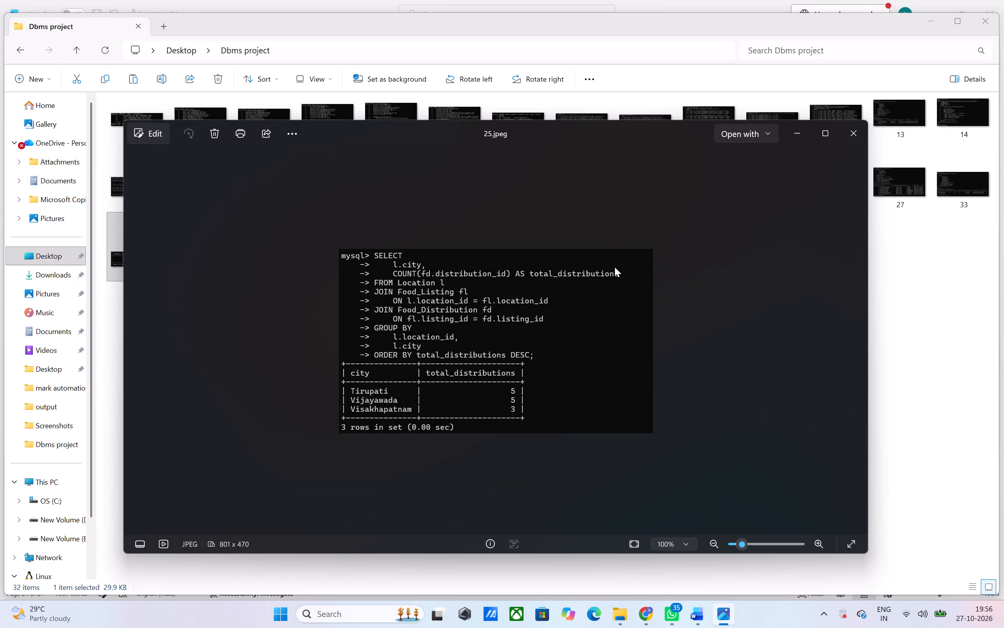
pyautogui.press('Right')
pyautogui.press('Right')
pyautogui.press('Right')
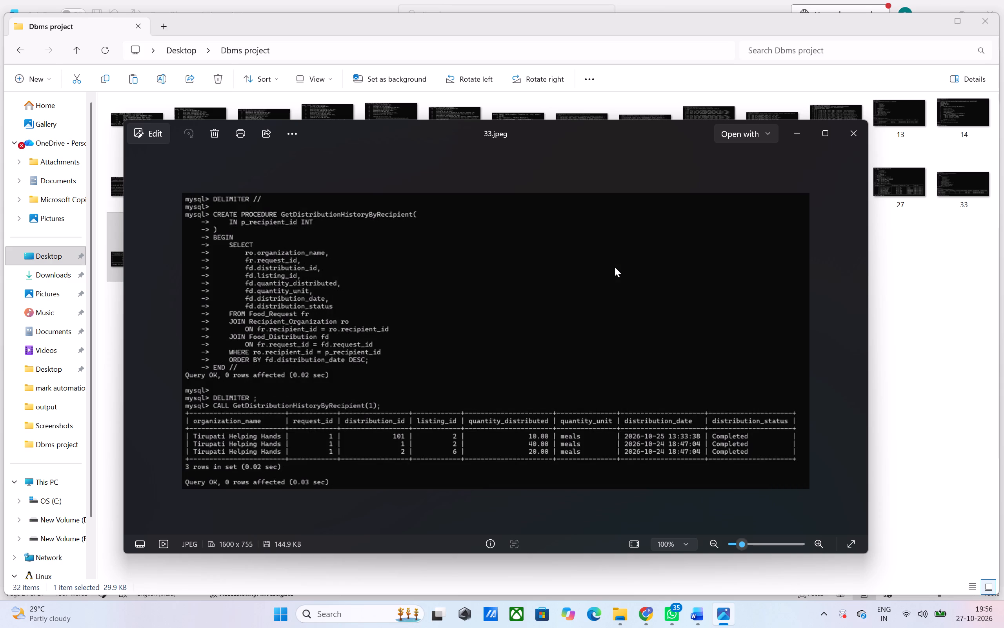
pyautogui.press('Right')
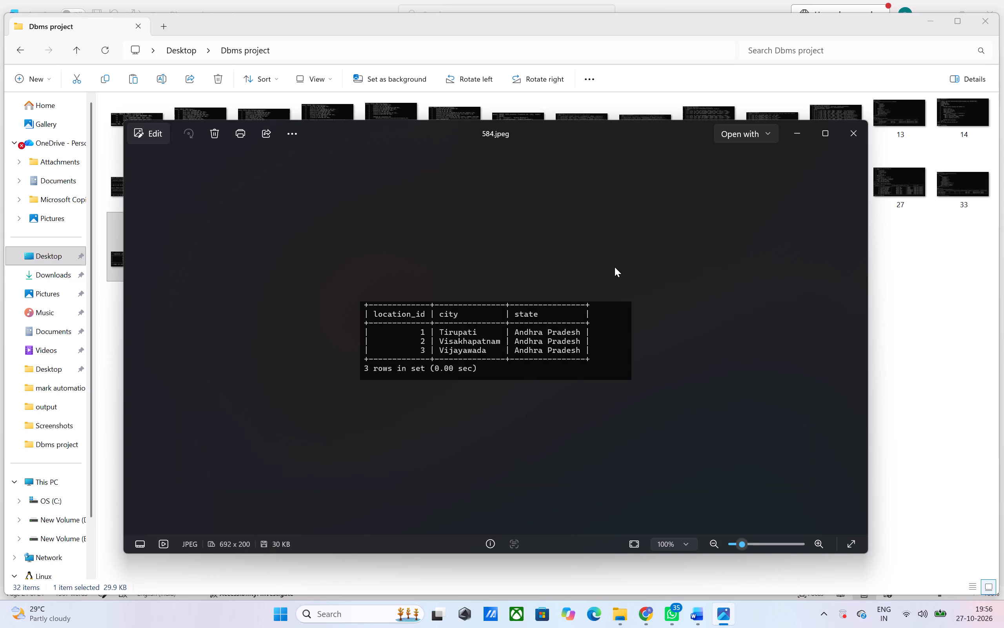
pyautogui.press('Right')
pyautogui.press('Left')
pyautogui.press('Left')
pyautogui.press('Left')
pyautogui.press('Left')
pyautogui.press('Left')
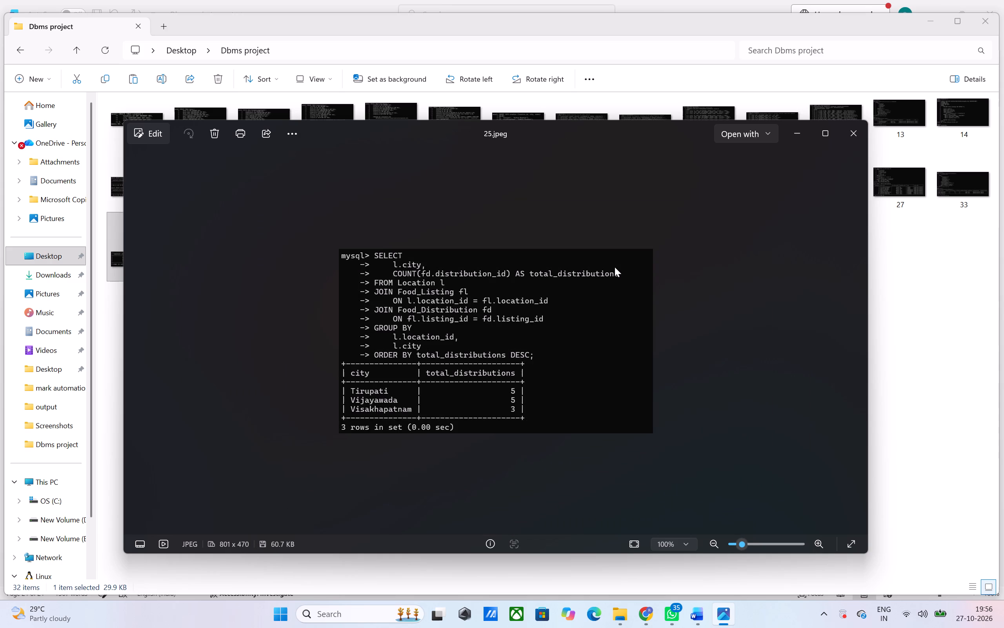
pyautogui.press('Left')
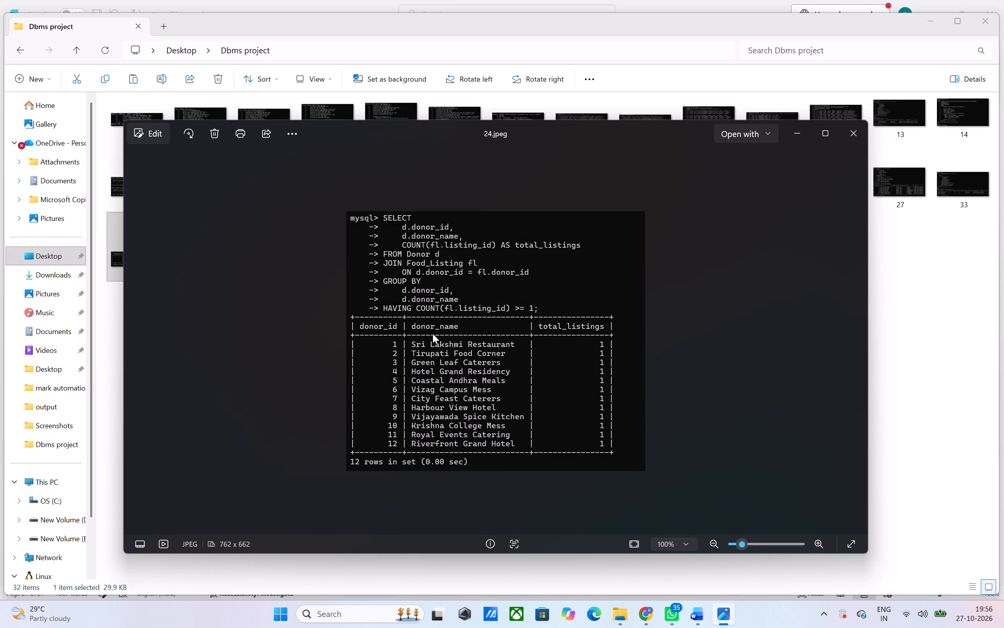
pyautogui.press('Left')
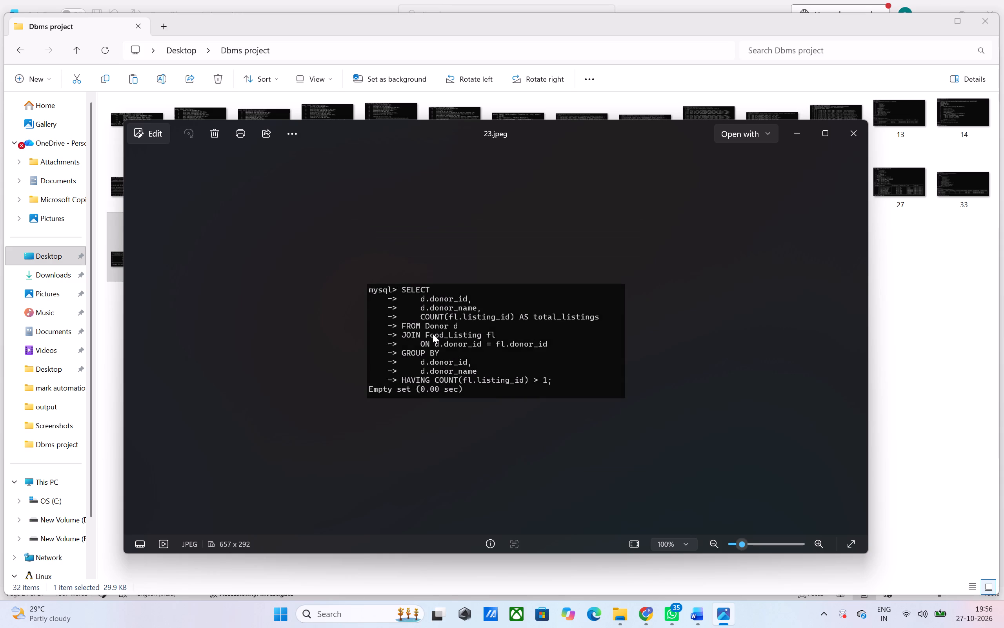
pyautogui.press('Right')
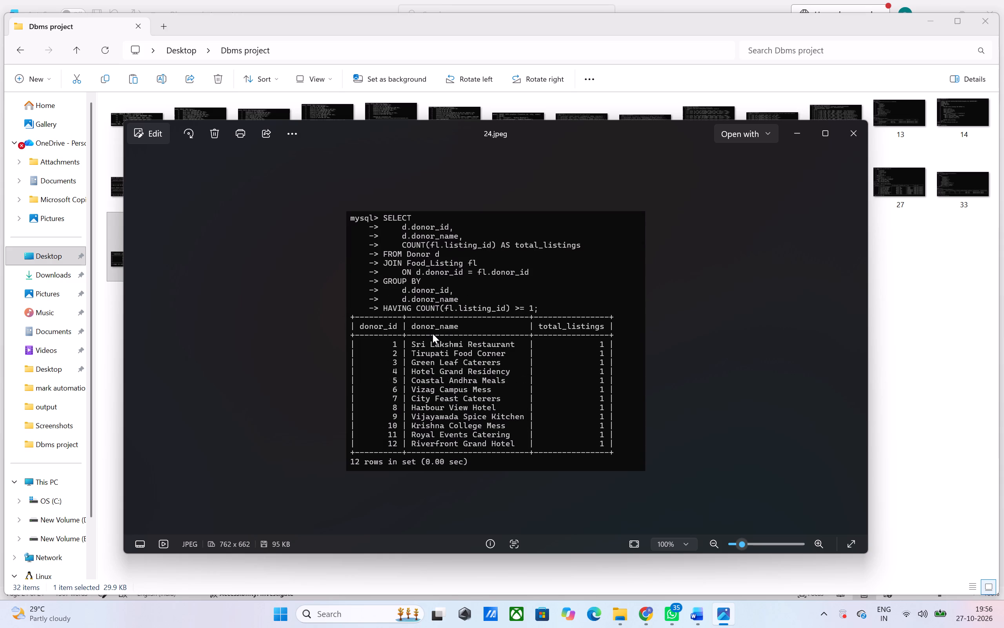
pyautogui.press('Right')
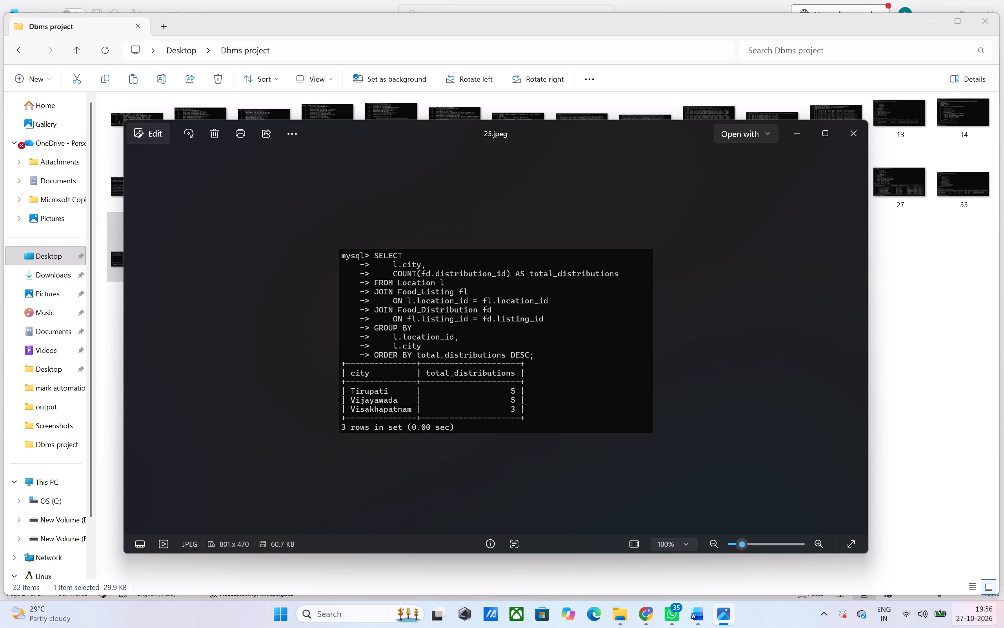
# Compare images 25 and 26 with the query screenshots already placed under "5. Queries" in the report.
pyautogui.click(691, 615)
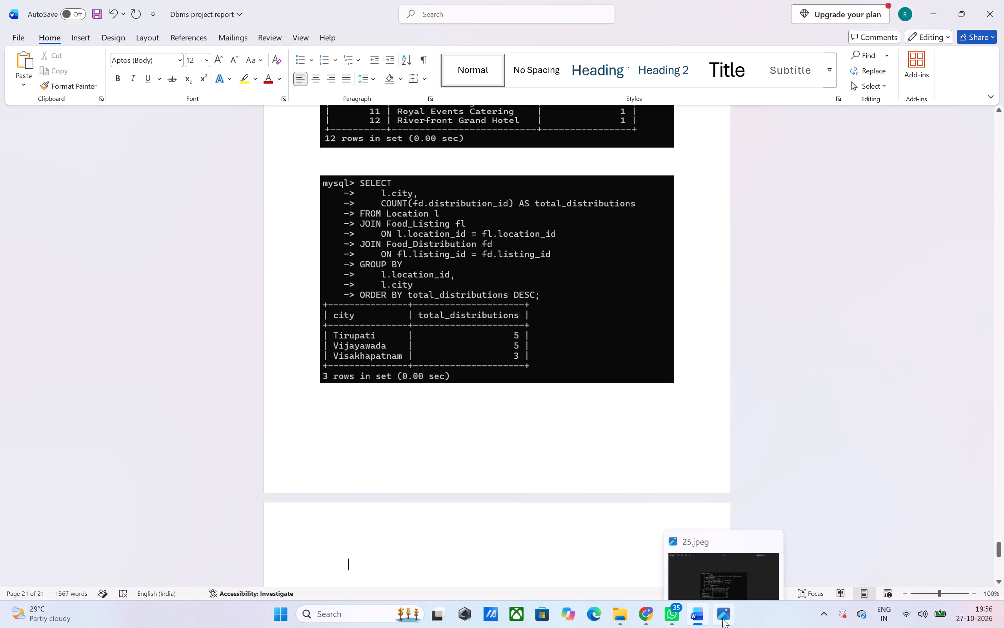
pyautogui.click(722, 618)
pyautogui.press('Right')
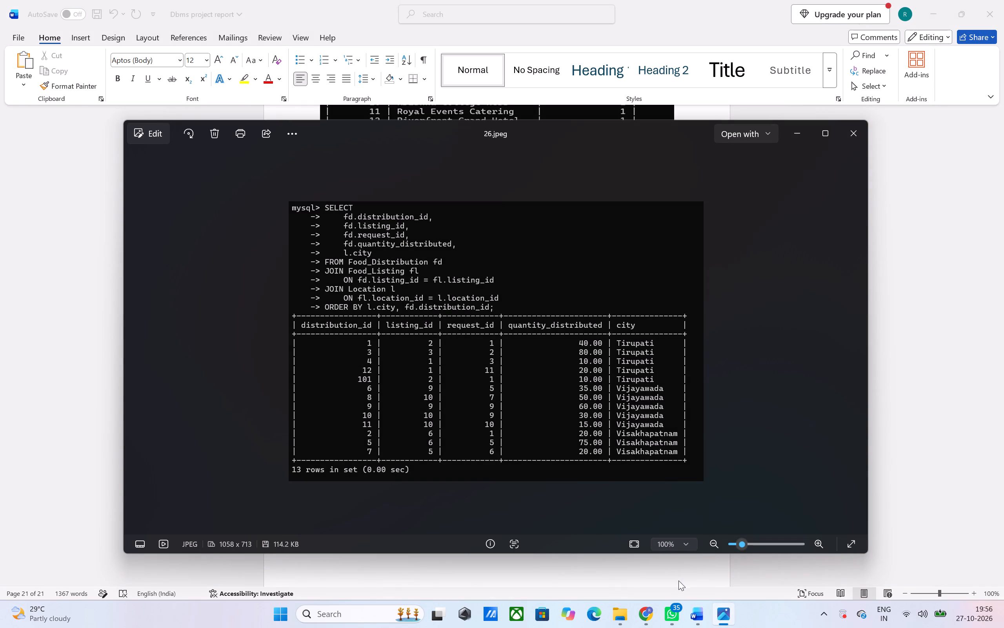
pyautogui.click(697, 617)
pyautogui.scroll(10, 562, 437)
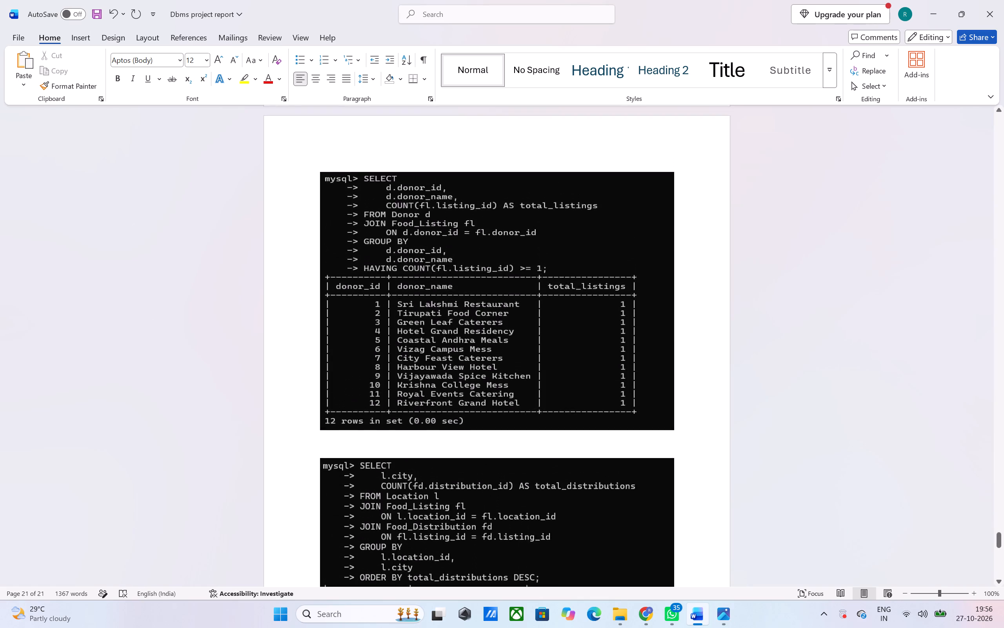
pyautogui.scroll(14, 562, 437)
pyautogui.scroll(7, 562, 437)
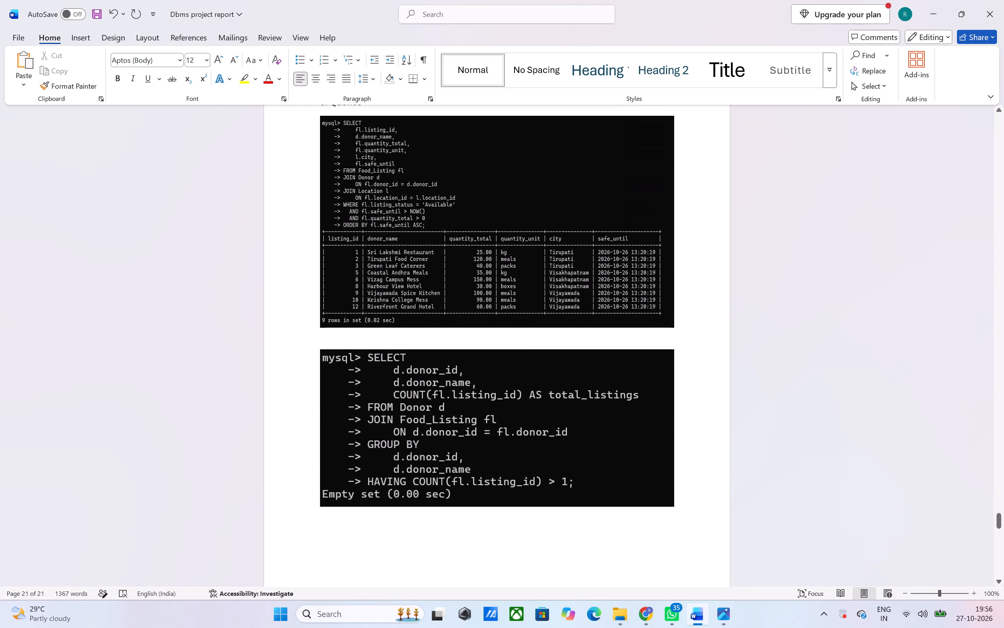
pyautogui.scroll(5, 562, 437)
pyautogui.scroll(-20, 562, 437)
pyautogui.scroll(-15, 562, 437)
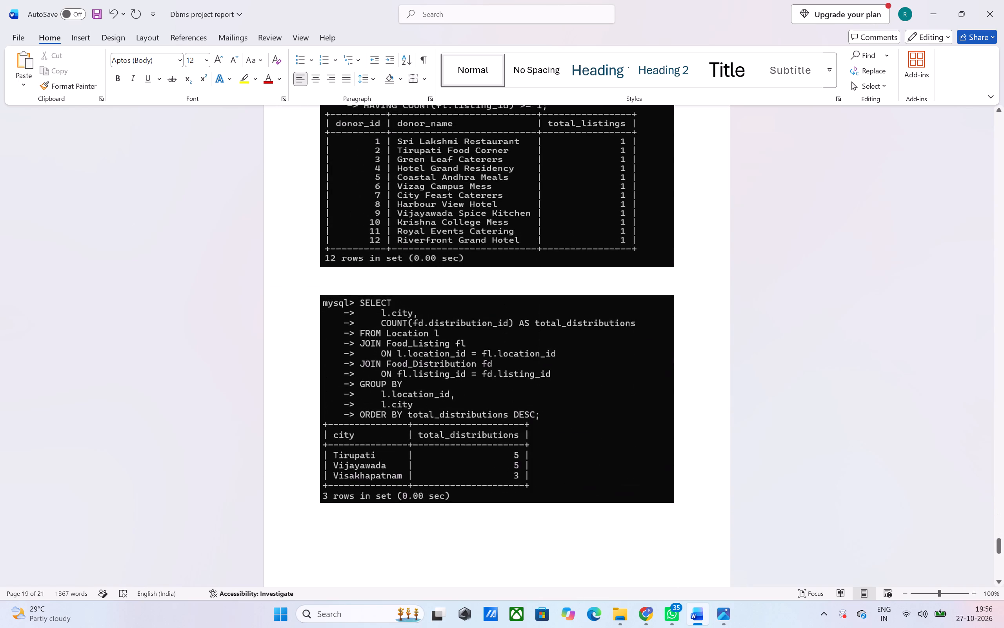
pyautogui.scroll(-12, 562, 437)
pyautogui.click(723, 621)
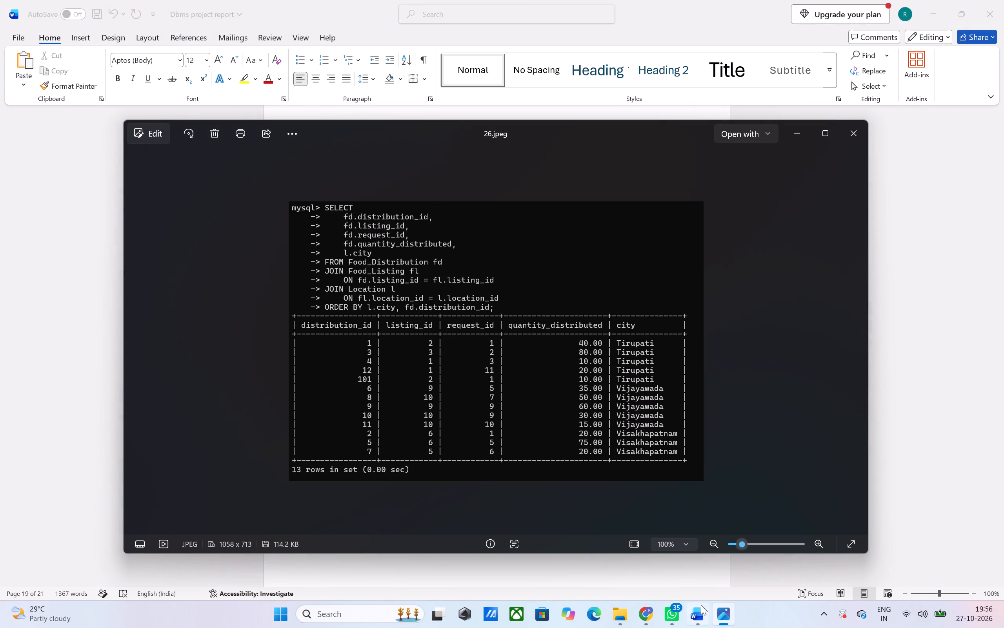
# Copy image 26 from the Dbms project folder and paste it below the total distributions by city screenshot in the report.
pyautogui.click(620, 615)
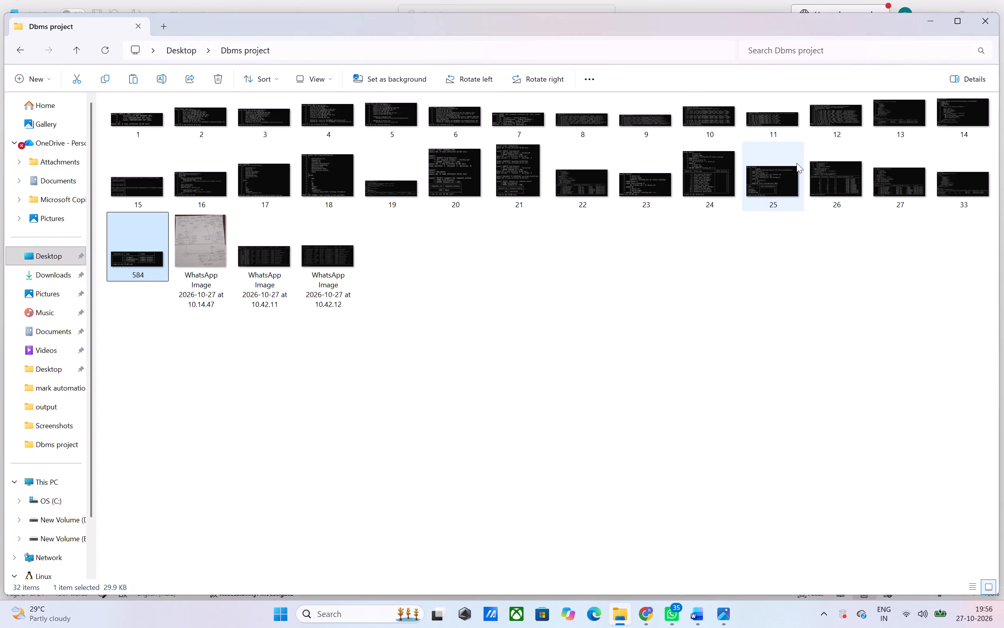
pyautogui.doubleClick(797, 163)
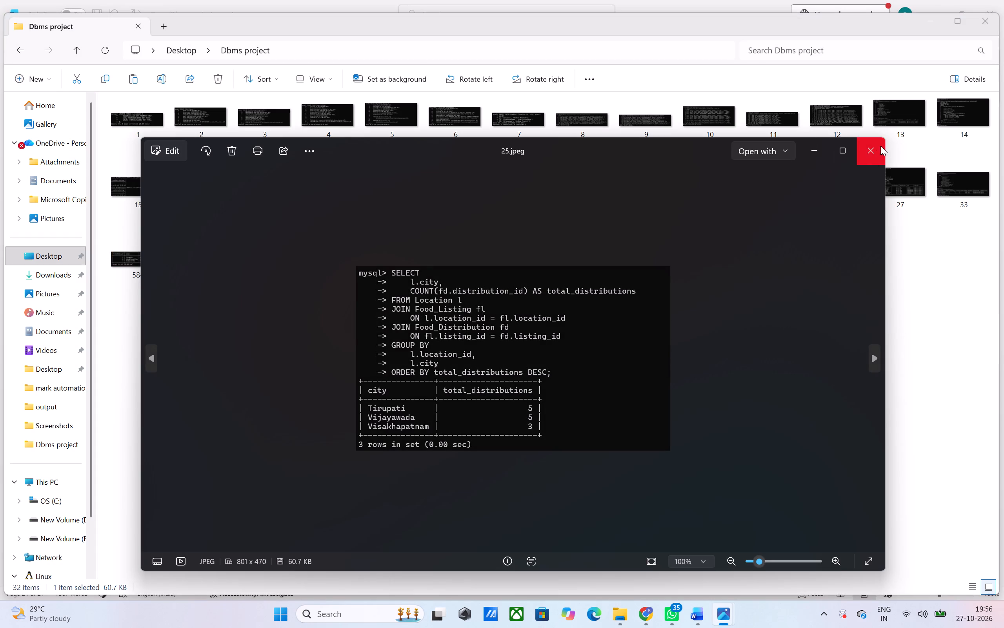
pyautogui.click(880, 146)
pyautogui.doubleClick(842, 170)
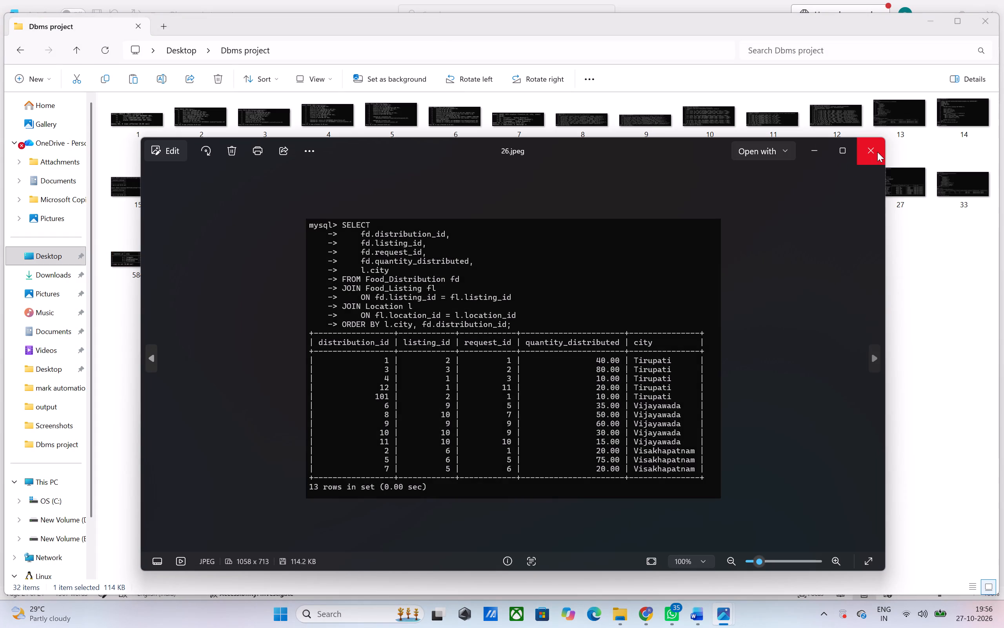
pyautogui.click(877, 152)
pyautogui.click(111, 80)
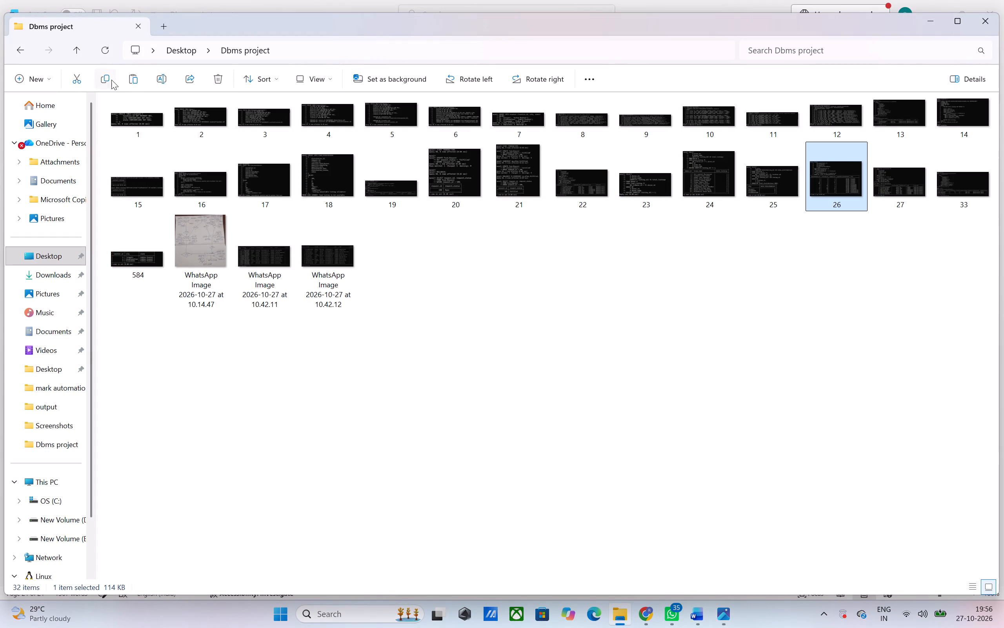
pyautogui.click(714, 617)
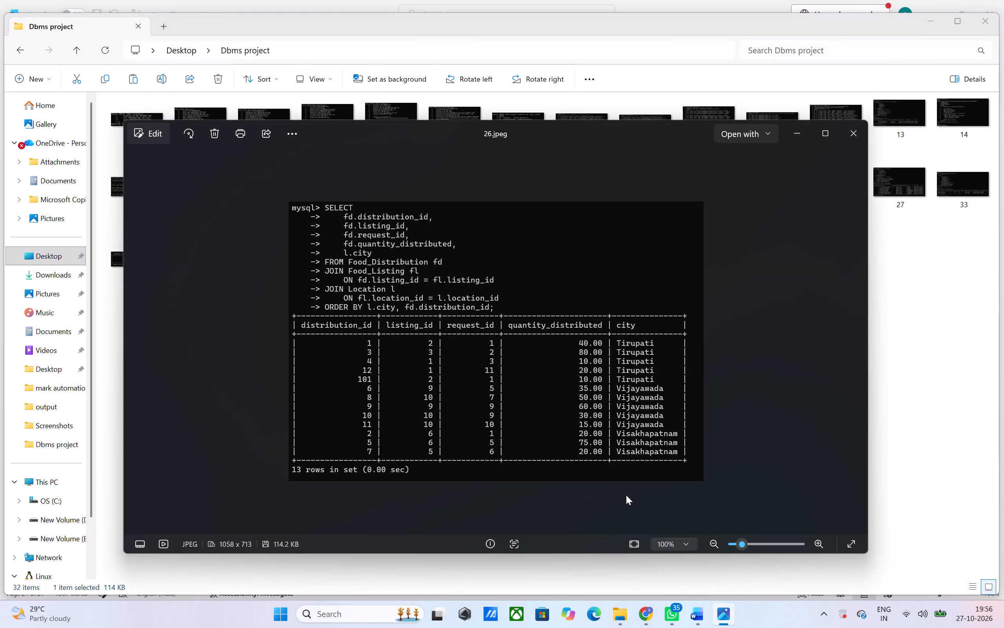
pyautogui.click(699, 621)
pyautogui.hotkey('ctrl', 'v')
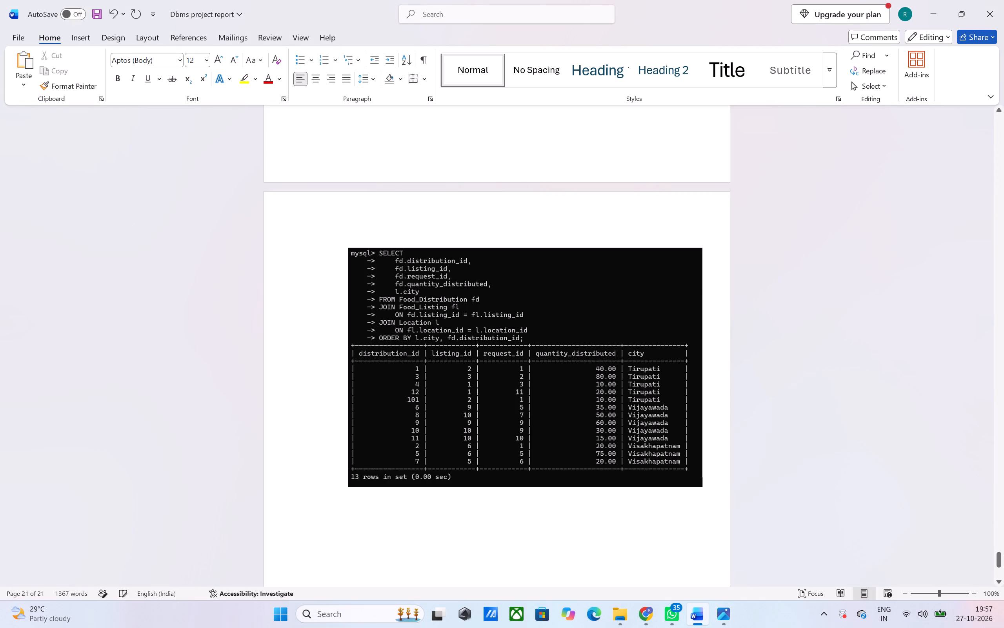
# Slightly adjust the size of the pasted food distribution screenshot and check its alignment against the screenshot above it.
pyautogui.click(400, 325)
pyautogui.moveTo(346, 246); pyautogui.dragTo(347, 253)
pyautogui.click(373, 291)
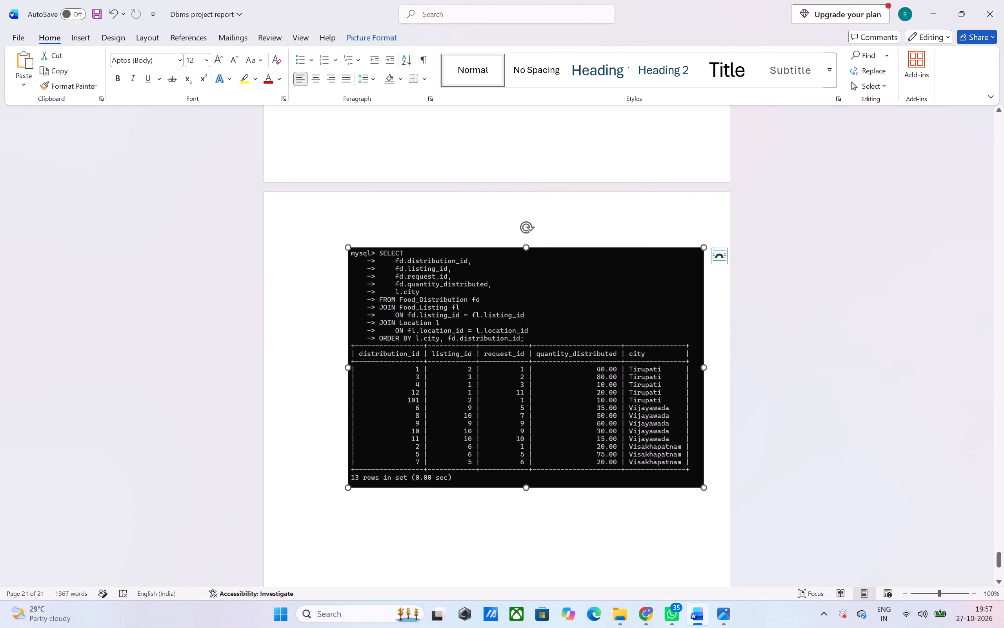
pyautogui.click(395, 292)
pyautogui.click(295, 271)
pyautogui.click(413, 311)
pyautogui.scroll(7, 577, 376)
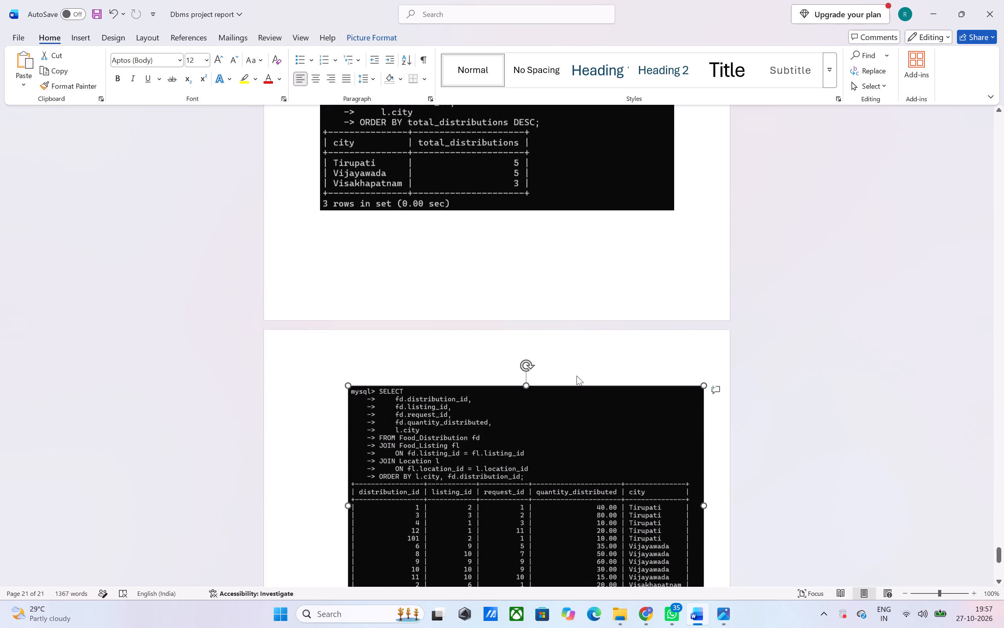
pyautogui.scroll(3, 577, 376)
pyautogui.scroll(-7, 577, 376)
pyautogui.click(577, 376)
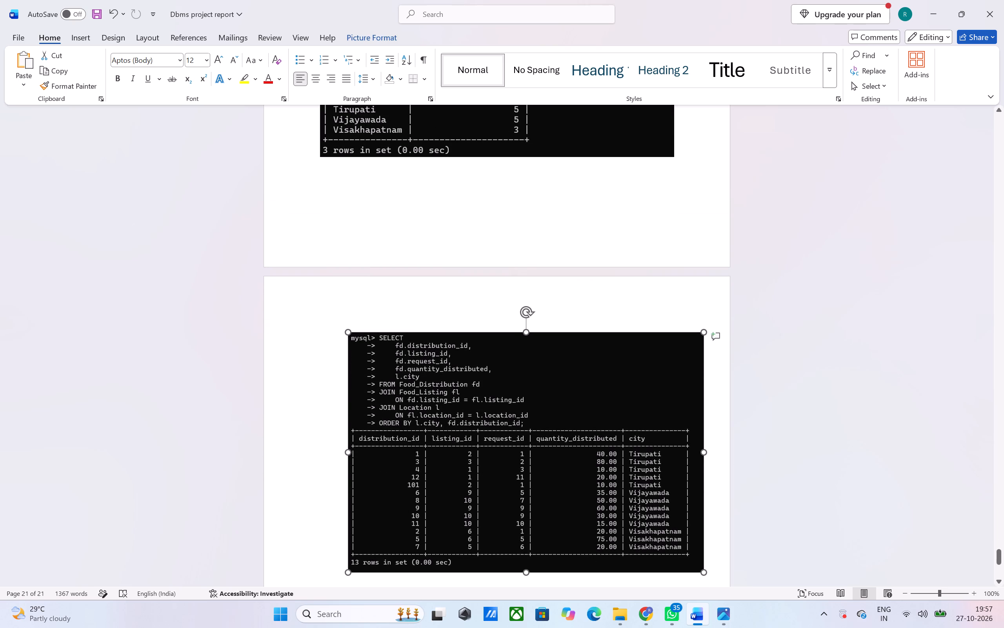
# Set the pasted distributions-by-city screenshot to Top and Bottom text wrapping with its position fixed on the page.
pyautogui.click(714, 338)
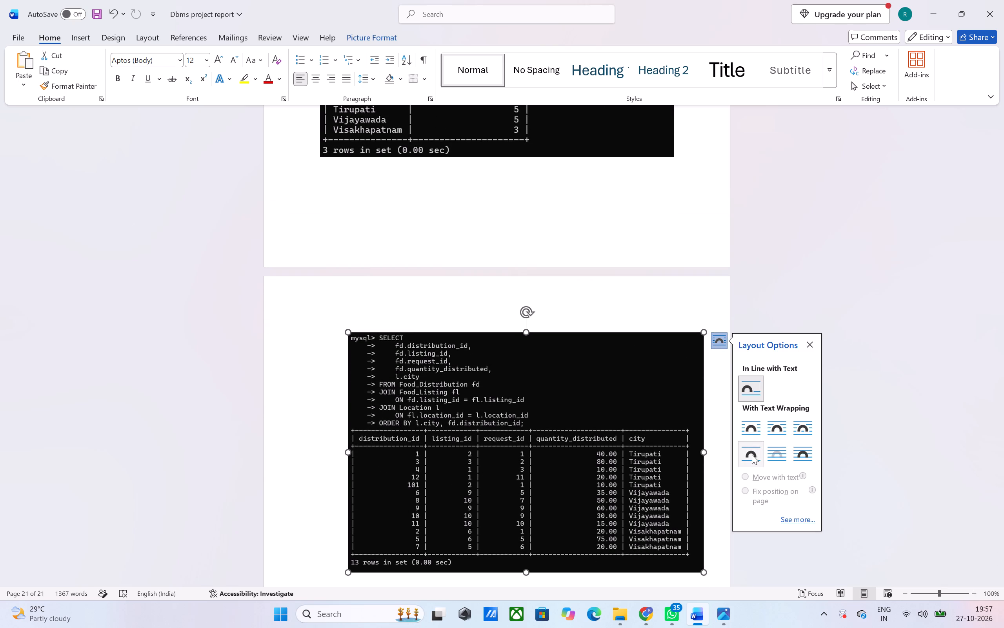
pyautogui.click(754, 444)
pyautogui.click(746, 491)
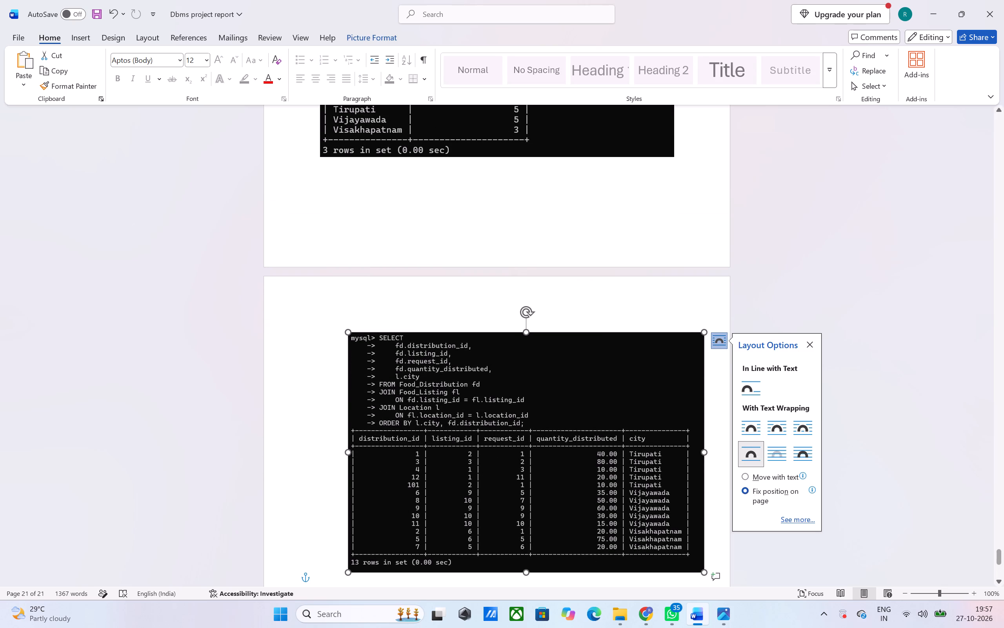
pyautogui.click(903, 504)
# Resize the distributions-by-city screenshot from its corners so it extends slightly past both text margins and sits evenly across the page.
pyautogui.click(571, 399)
pyautogui.moveTo(345, 330); pyautogui.dragTo(292, 358)
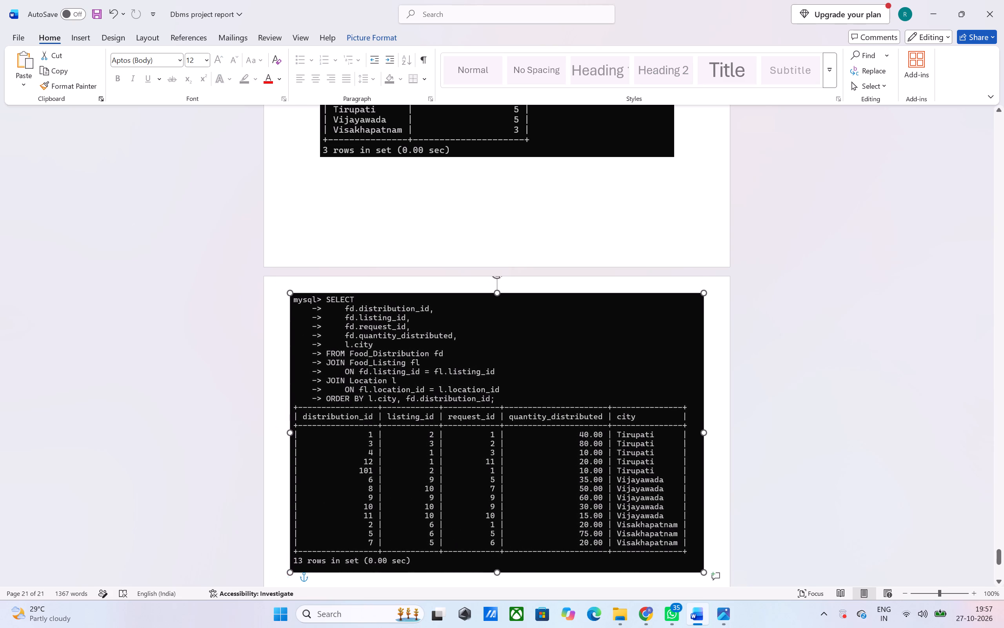
pyautogui.moveTo(292, 358); pyautogui.dragTo(297, 378)
pyautogui.moveTo(704, 298); pyautogui.dragTo(689, 319)
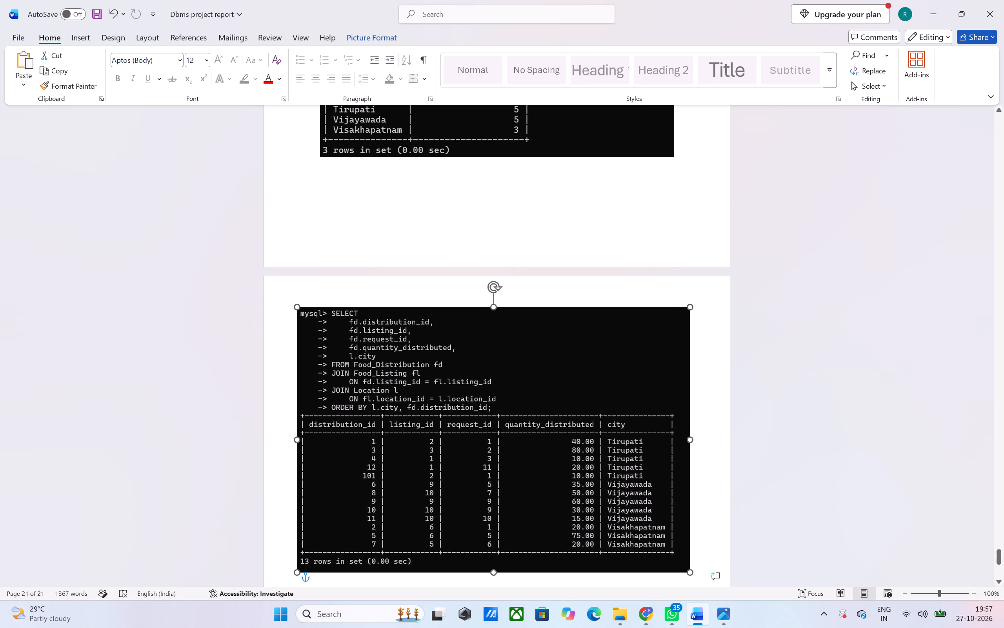
pyautogui.moveTo(689, 319); pyautogui.dragTo(680, 336)
pyautogui.moveTo(299, 311); pyautogui.dragTo(329, 321)
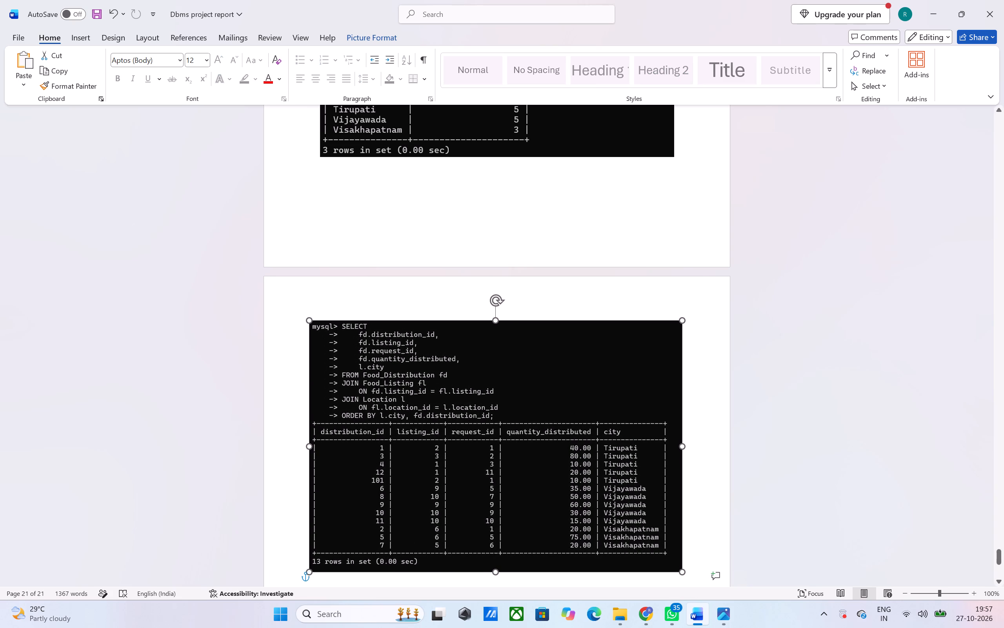
pyautogui.moveTo(329, 321); pyautogui.dragTo(338, 319)
pyautogui.scroll(-3, 453, 399)
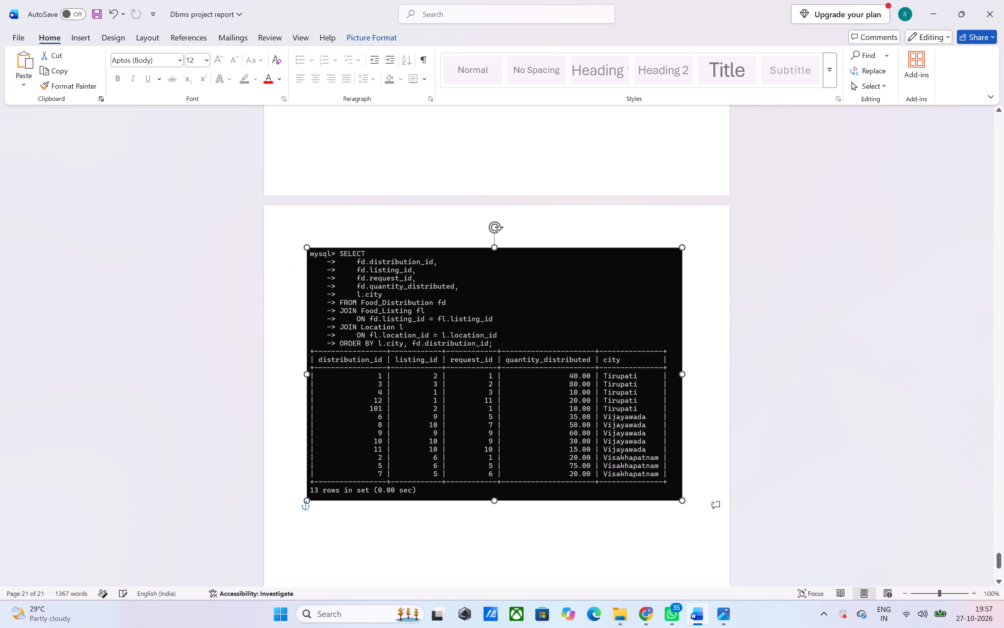
pyautogui.scroll(-8, 453, 399)
# Preview images 27, 33, 26 and the two WhatsApp donor-table images in the Dbms project folder for remaining query screenshots.
pyautogui.click(334, 330)
pyautogui.scroll(4, 336, 330)
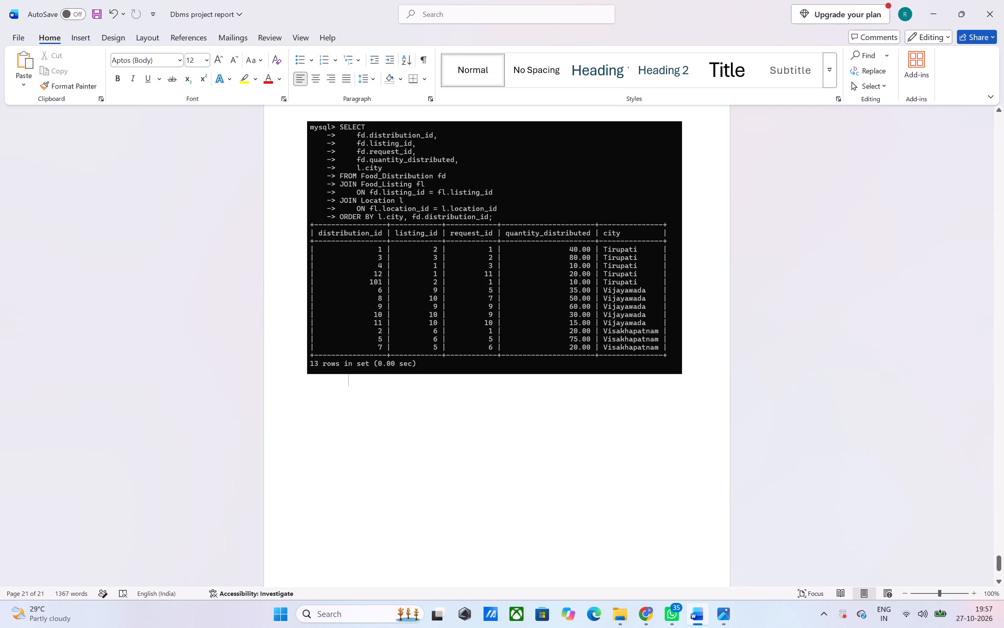
pyautogui.scroll(-1, 501, 389)
pyautogui.click(623, 611)
pyautogui.doubleClick(884, 164)
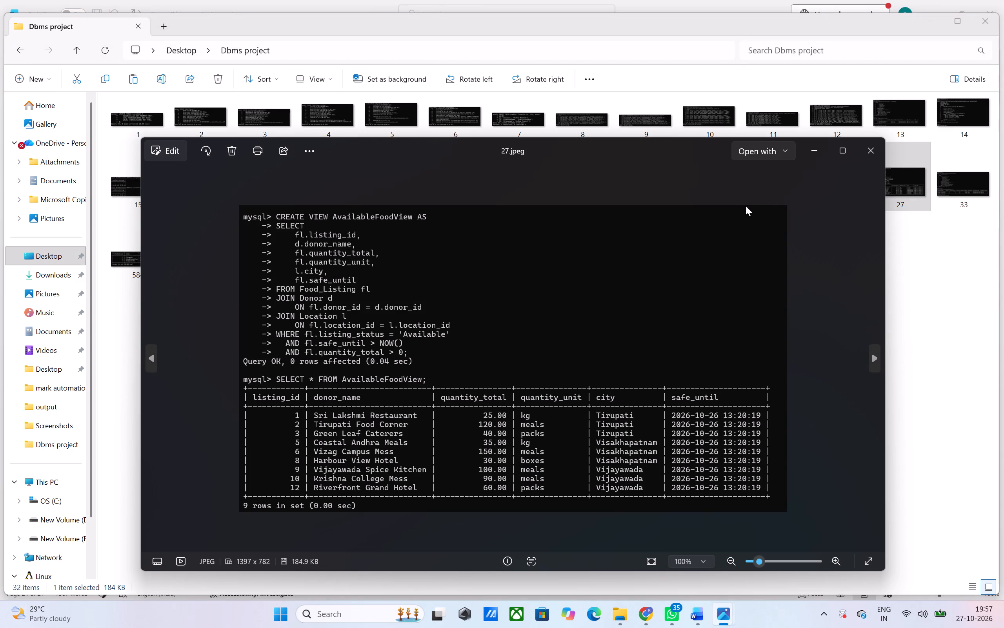
pyautogui.doubleClick(970, 185)
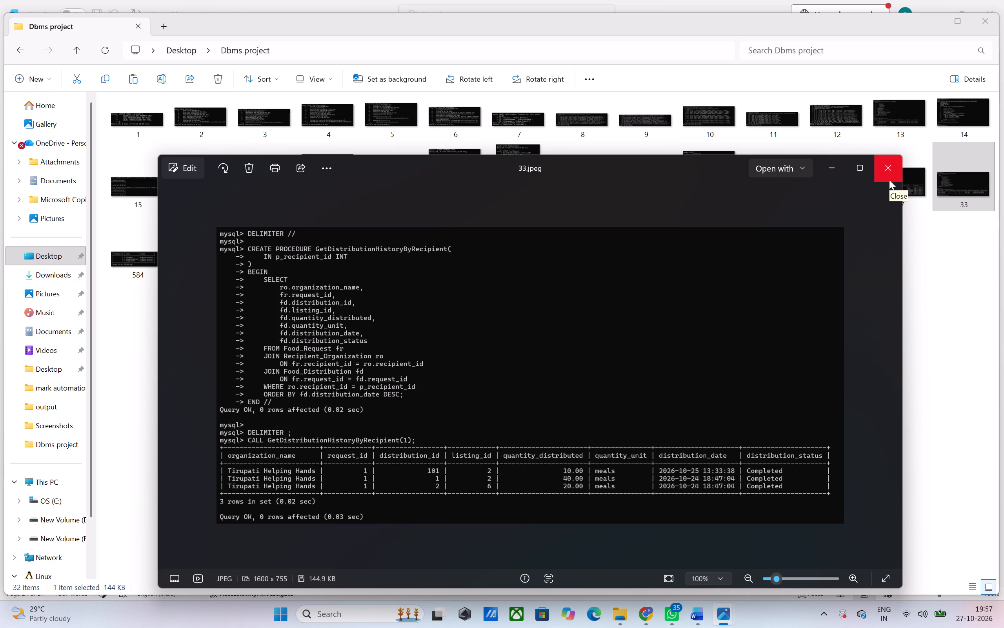
pyautogui.click(889, 180)
pyautogui.doubleClick(830, 198)
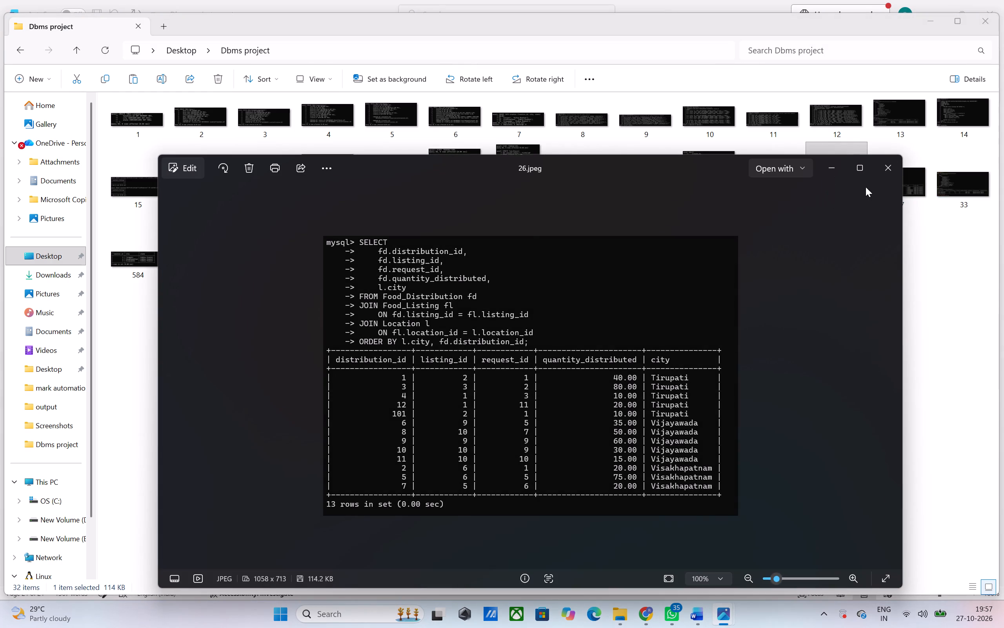
pyautogui.click(882, 171)
pyautogui.doubleClick(885, 173)
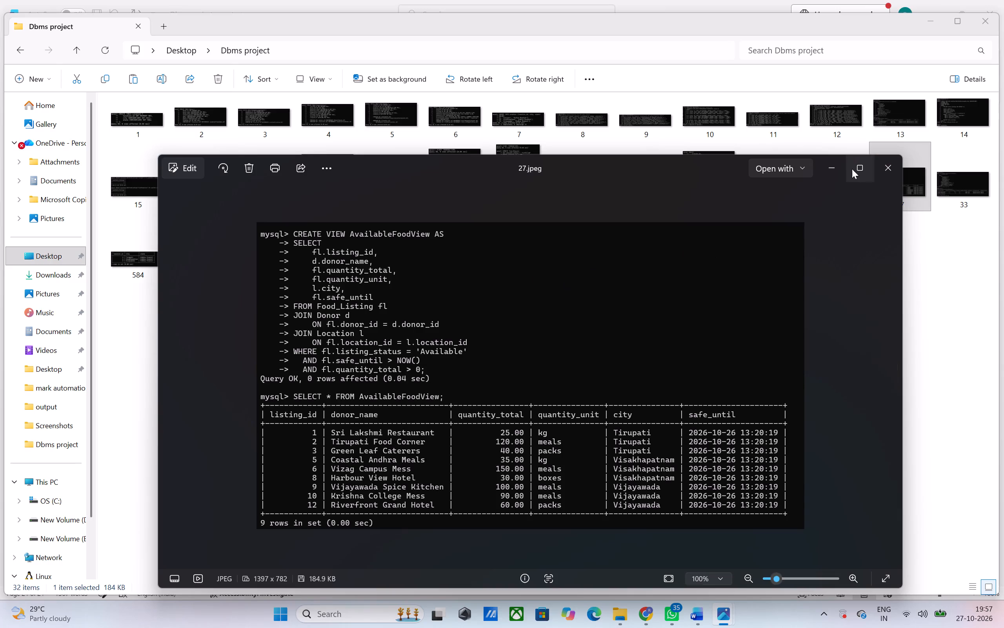
pyautogui.click(819, 162)
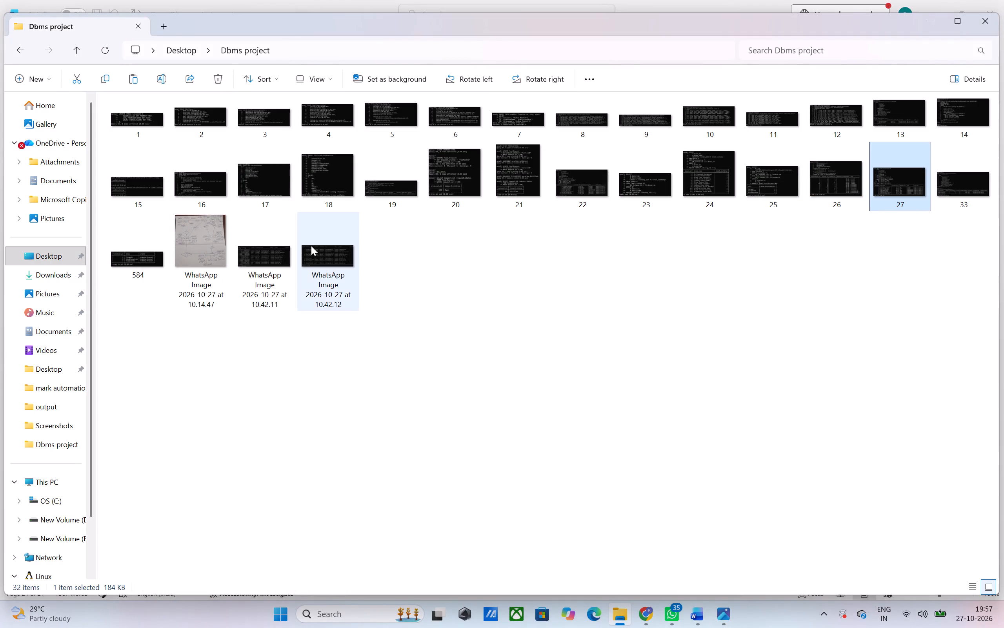
pyautogui.click(364, 256)
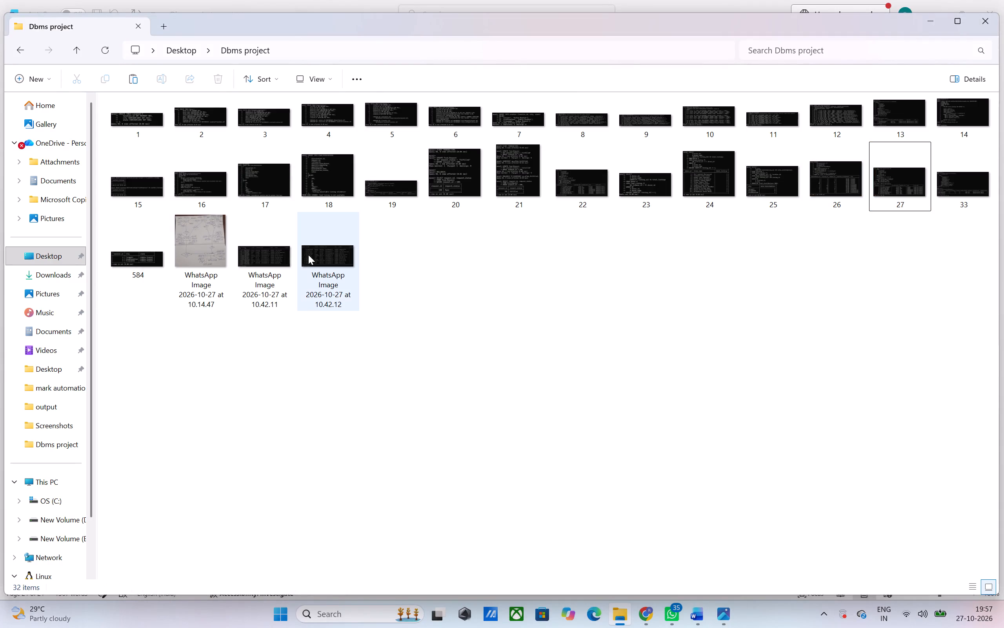
pyautogui.doubleClick(308, 255)
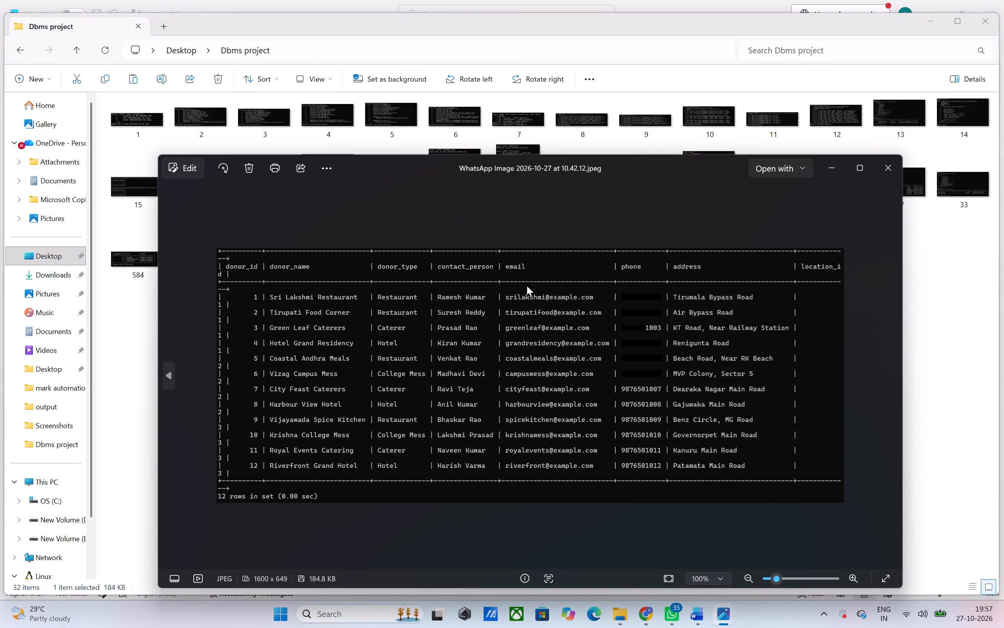
pyautogui.press('Left')
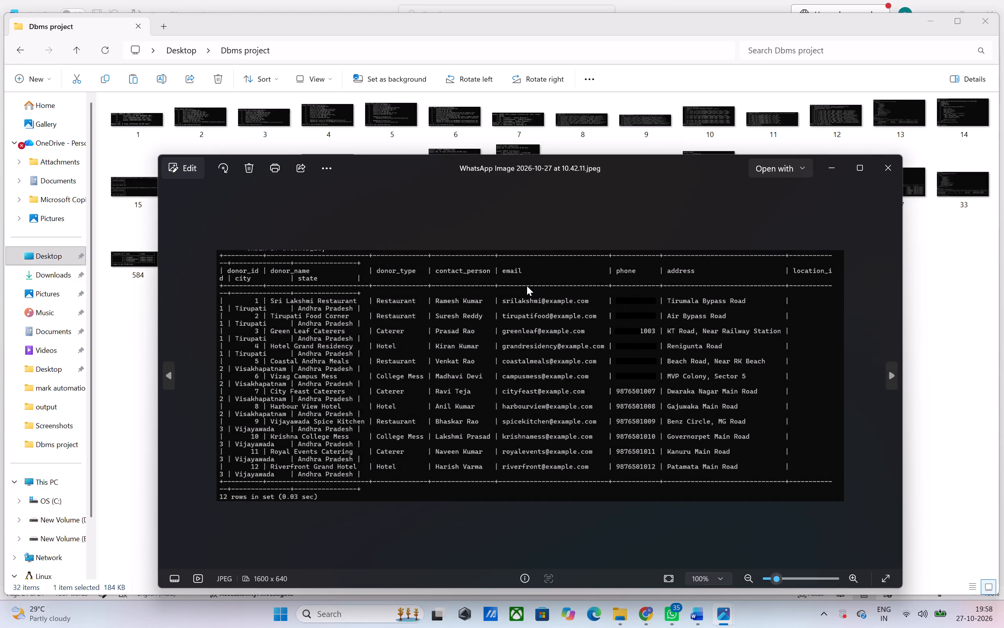
pyautogui.click(892, 172)
# Review the Query Design requirements in the project instructions PDF in Chrome and check image 27 from the Dbms project folder against them.
pyautogui.click(657, 621)
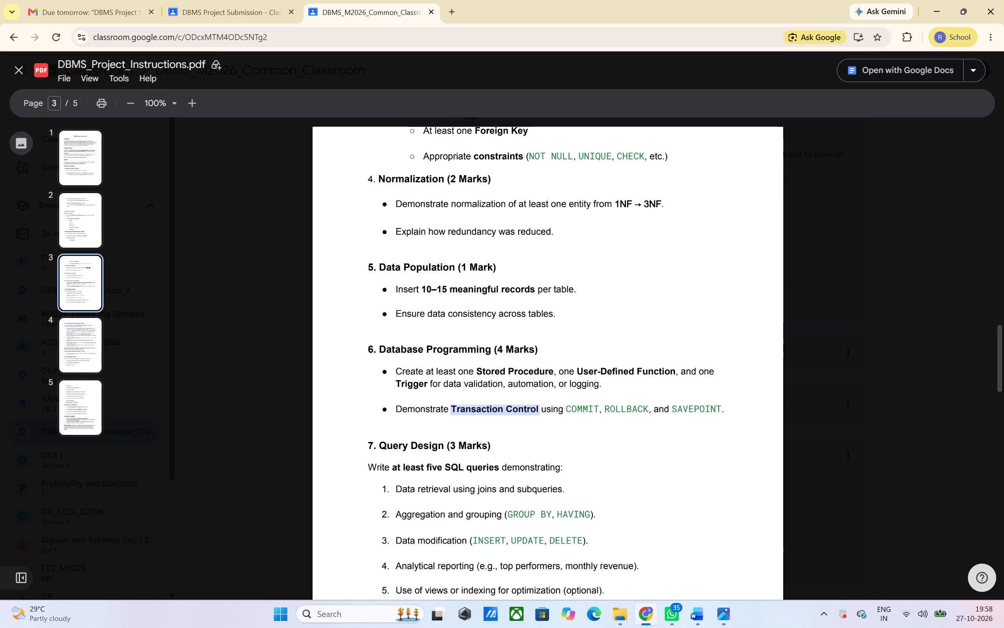
pyautogui.click(545, 418)
pyautogui.scroll(-2, 545, 418)
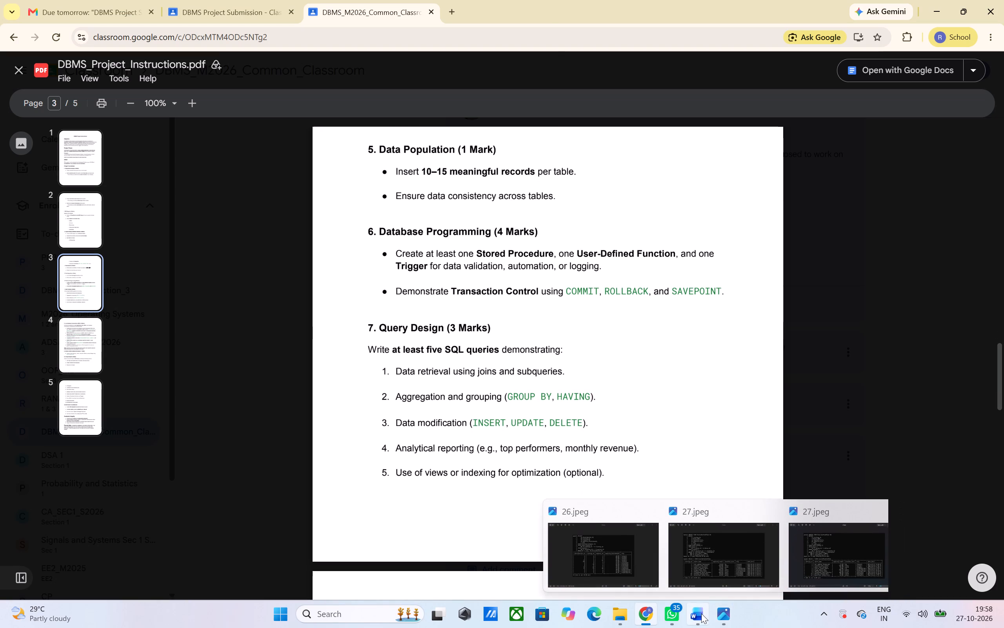
pyautogui.click(627, 610)
pyautogui.doubleClick(914, 175)
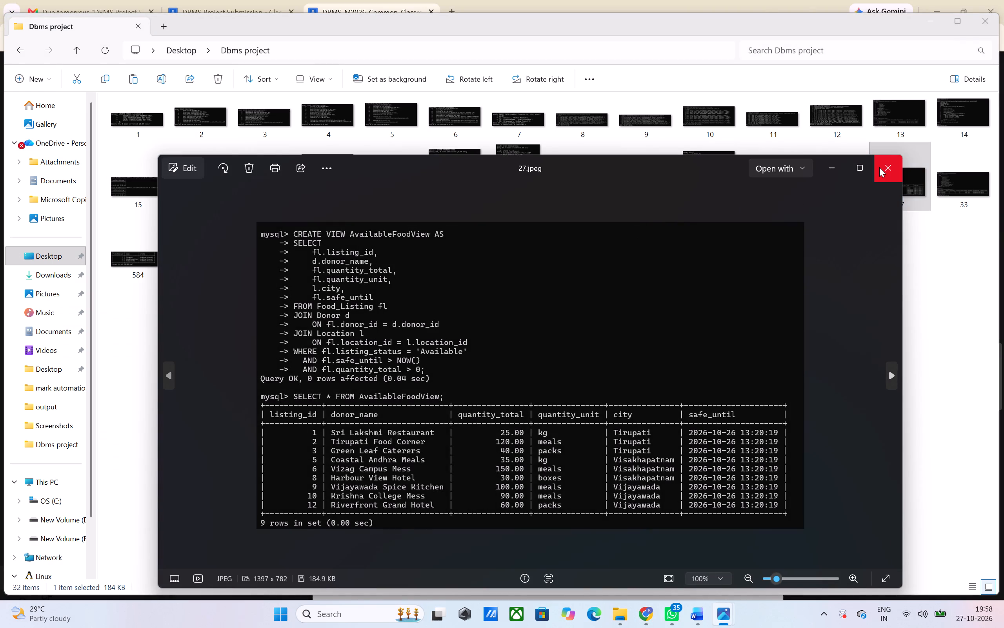
pyautogui.click(879, 167)
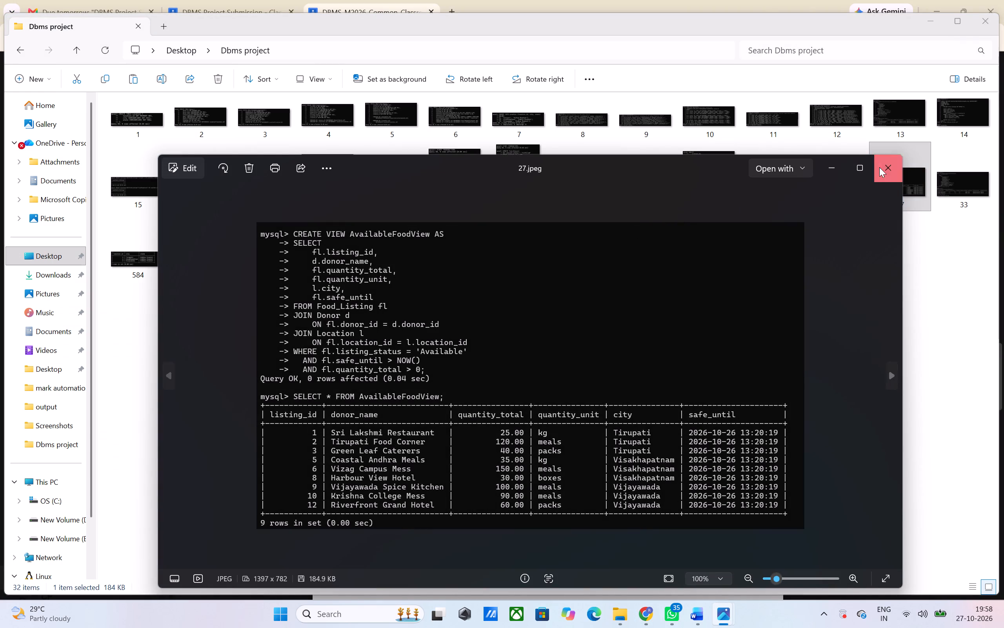
# Copy image 27 from the Dbms project folder and paste it below the distributions-by-city screenshot, leaving a gap between them.
pyautogui.click(109, 79)
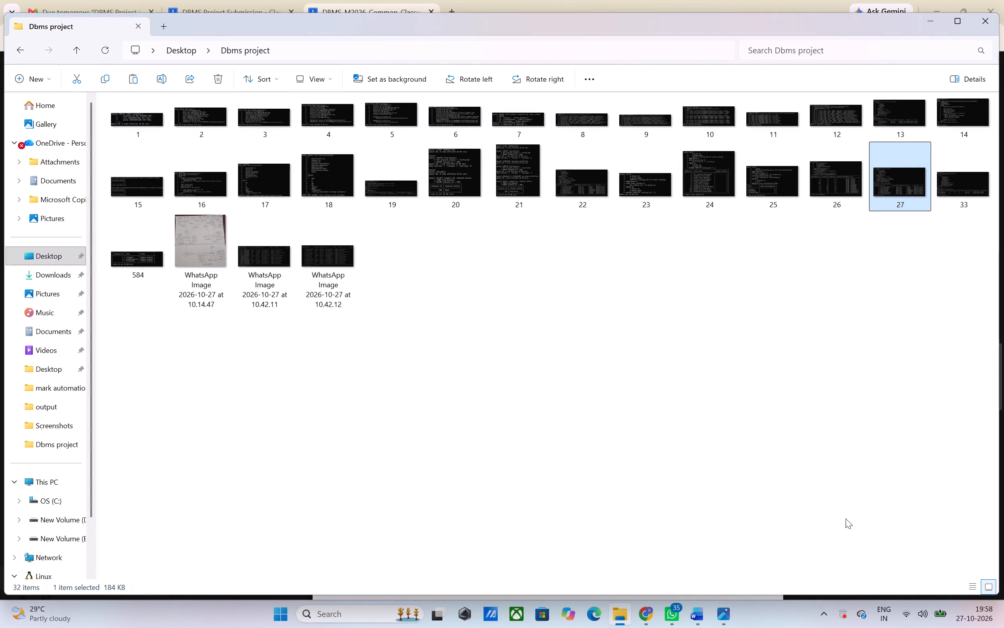
pyautogui.click(705, 610)
pyautogui.scroll(-1, 510, 428)
pyautogui.click(340, 344)
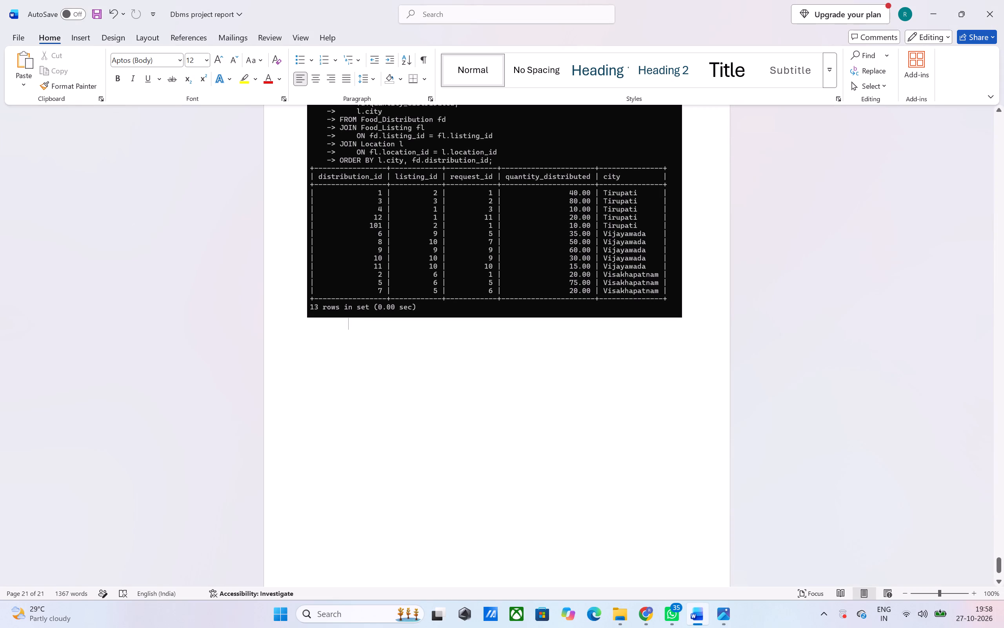
pyautogui.doubleClick(324, 351)
pyautogui.hotkey('ctrl', 'v')
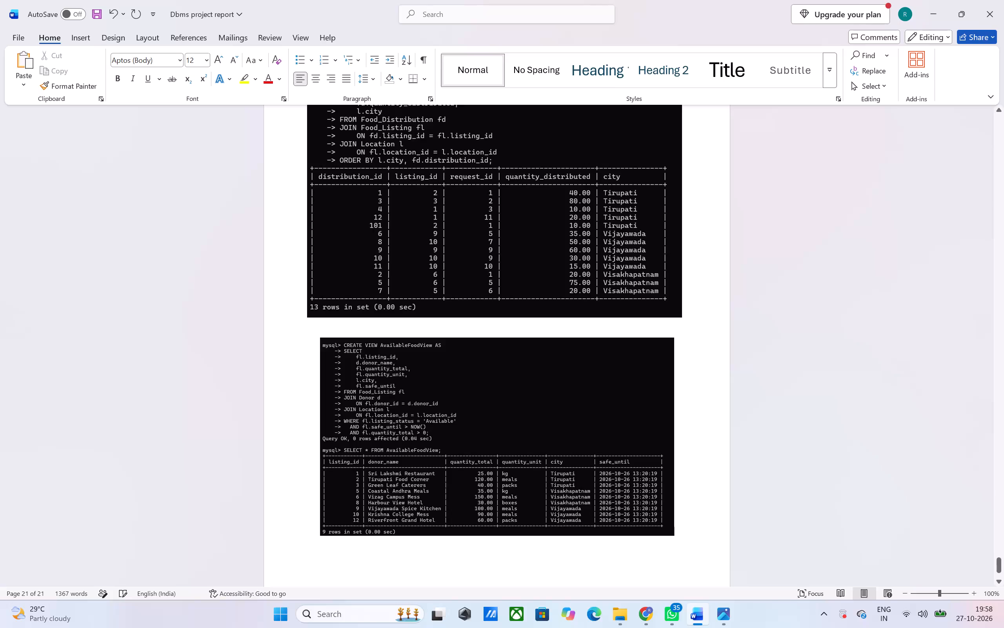
# Stretch the pasted AvailableFoodView screenshot to about 11 cm high and 16.3 cm wide.
pyautogui.scroll(-4, 461, 393)
pyautogui.click(458, 379)
pyautogui.moveTo(495, 428); pyautogui.dragTo(490, 478)
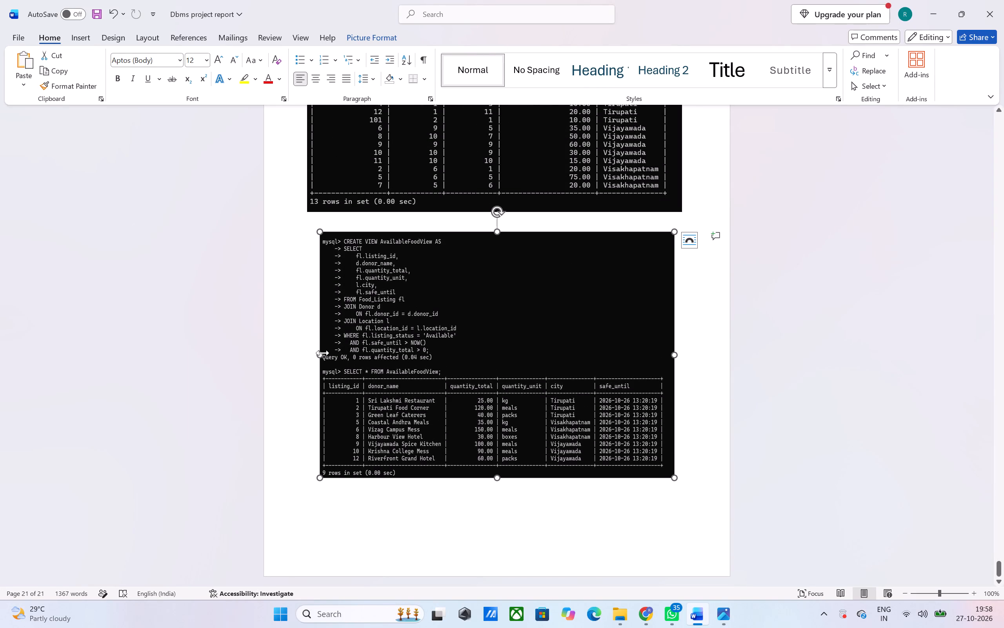
pyautogui.moveTo(322, 353); pyautogui.dragTo(304, 352)
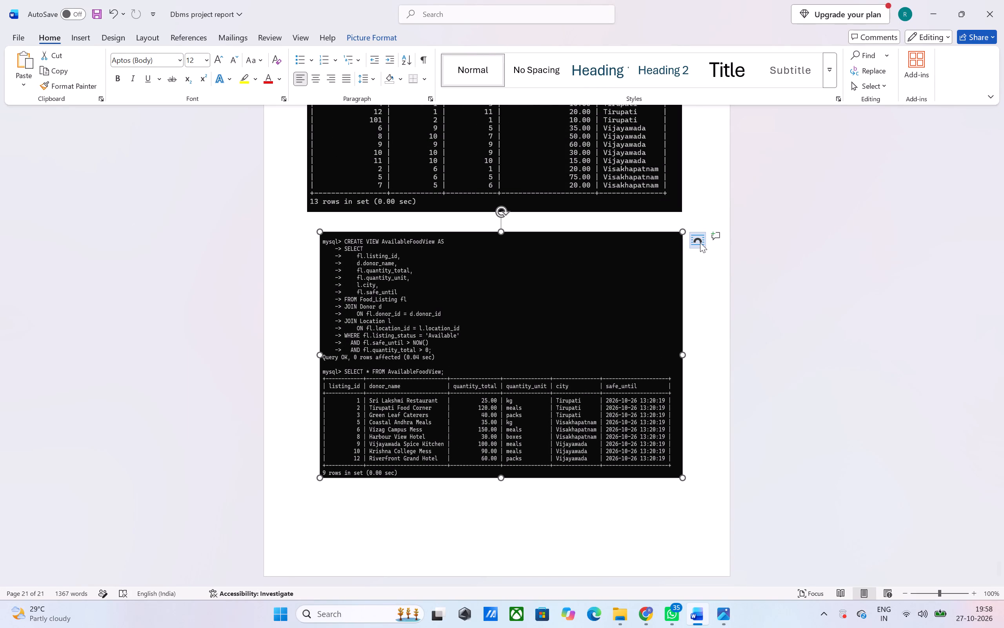
# Set the AvailableFoodView screenshot to Top and Bottom text wrapping with its position fixed on the page.
pyautogui.click(700, 243)
pyautogui.click(733, 349)
pyautogui.click(723, 382)
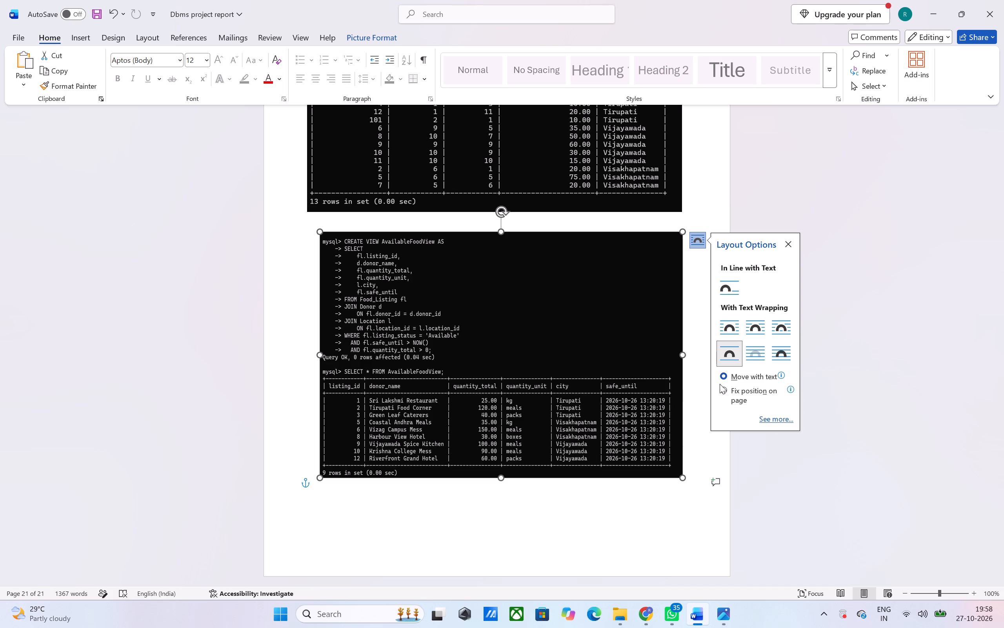
pyautogui.click(724, 392)
# Widen the AvailableFoodView screenshot on both sides to about 17.5 cm and extend its height to about 11.4 cm.
pyautogui.doubleClick(482, 373)
pyautogui.click(343, 345)
pyautogui.click(349, 496)
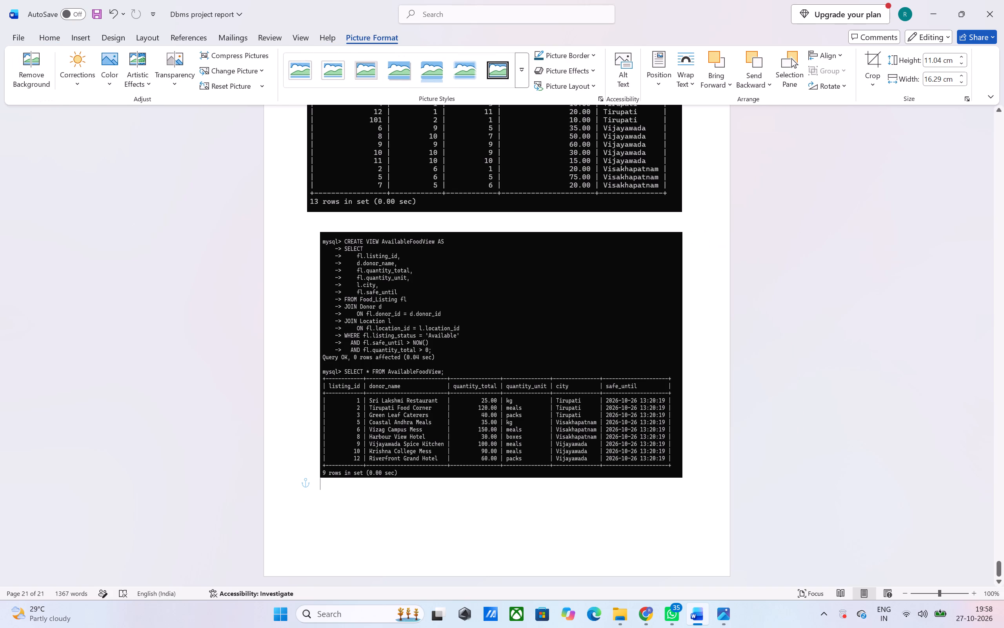
pyautogui.click(326, 357)
pyautogui.moveTo(320, 355); pyautogui.dragTo(308, 358)
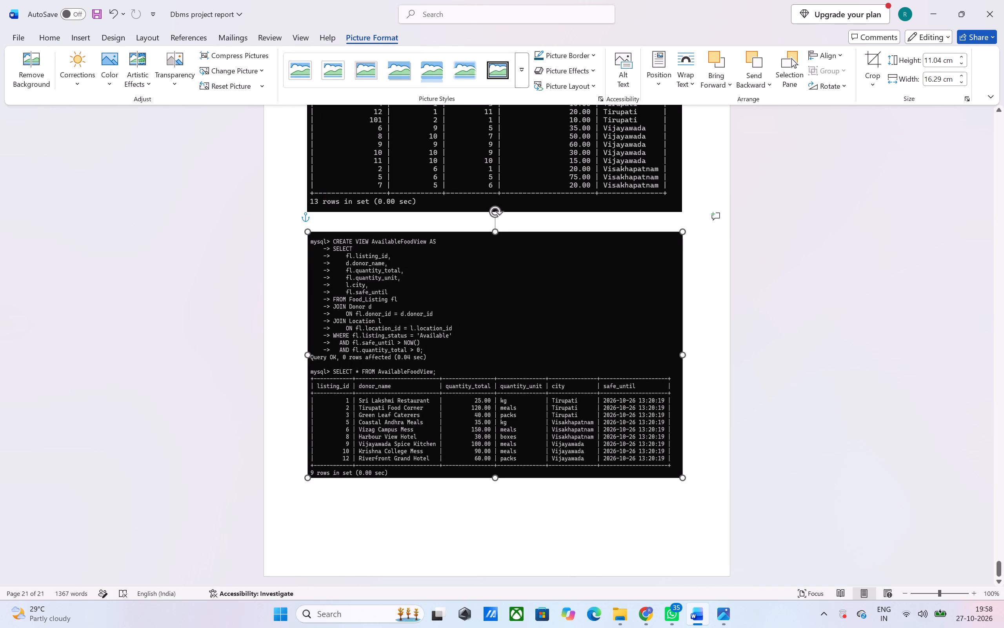
pyautogui.moveTo(308, 358); pyautogui.dragTo(304, 358)
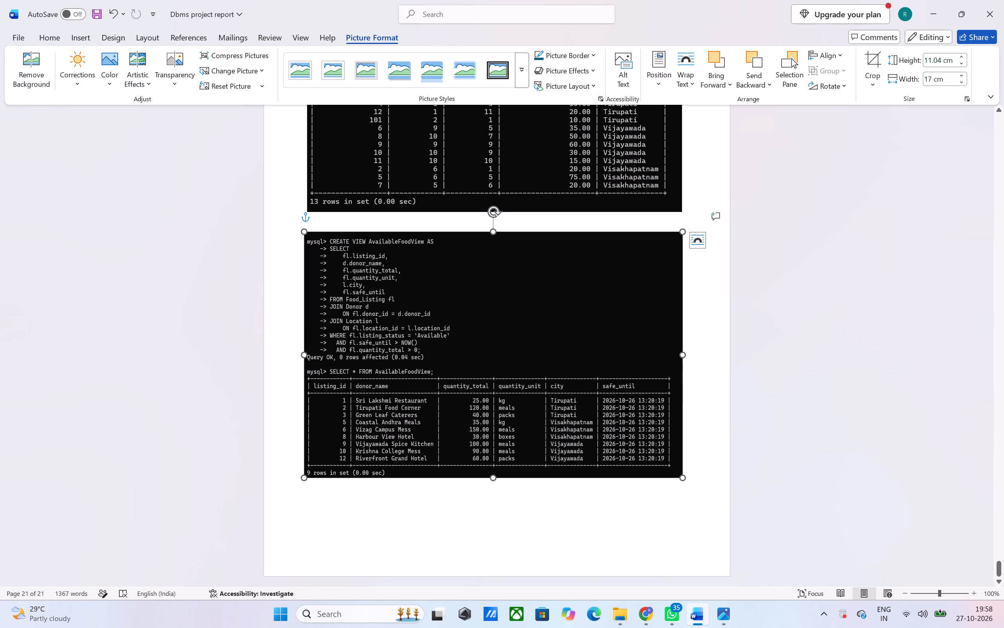
pyautogui.moveTo(492, 481); pyautogui.dragTo(492, 486)
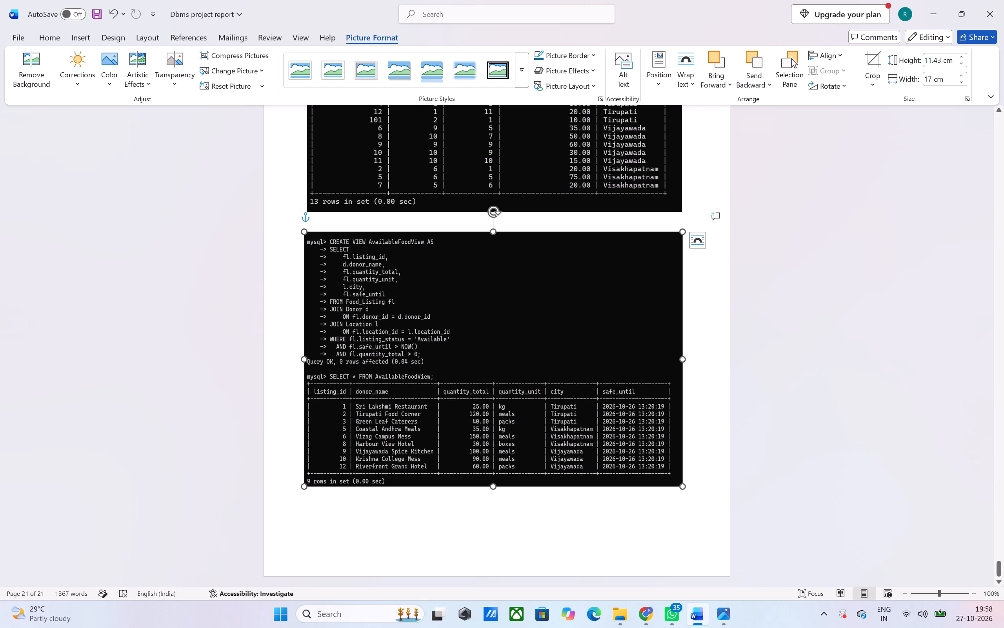
pyautogui.moveTo(683, 360); pyautogui.dragTo(694, 361)
# Check the layout and spacing of the query screenshots on the report's last pages.
pyautogui.scroll(10, 524, 390)
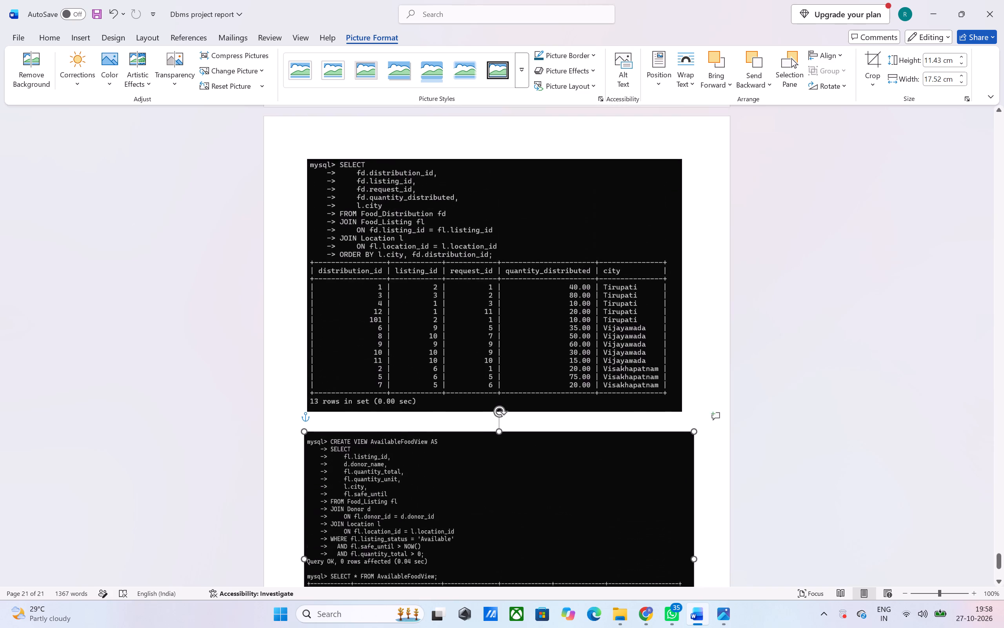
pyautogui.scroll(2, 524, 390)
pyautogui.scroll(-8, 524, 390)
pyautogui.scroll(20, 534, 392)
pyautogui.scroll(8, 534, 392)
pyautogui.scroll(-4, 527, 387)
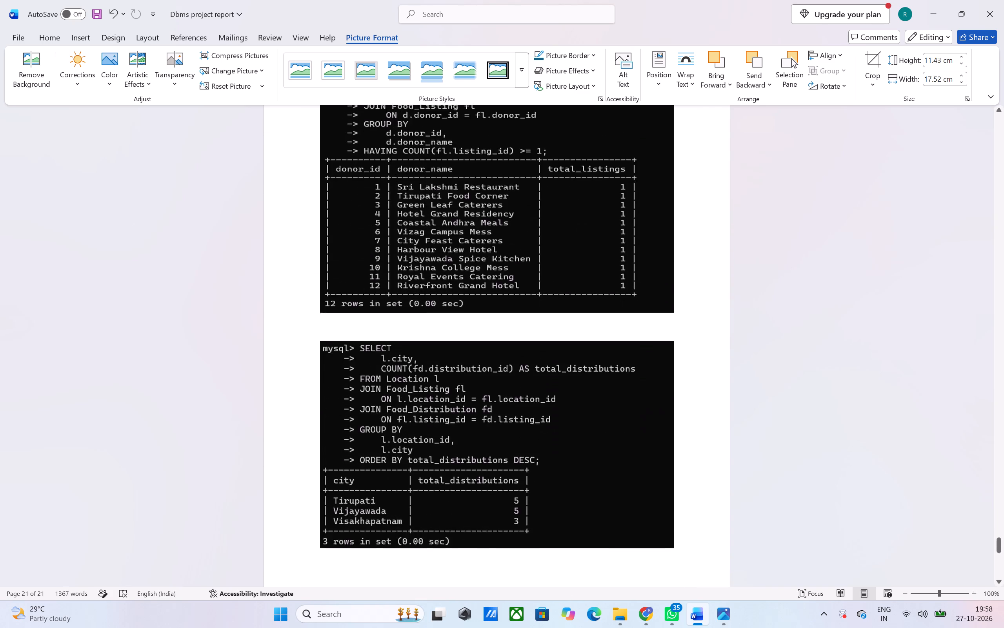
pyautogui.scroll(-20, 527, 387)
pyautogui.scroll(-14, 527, 387)
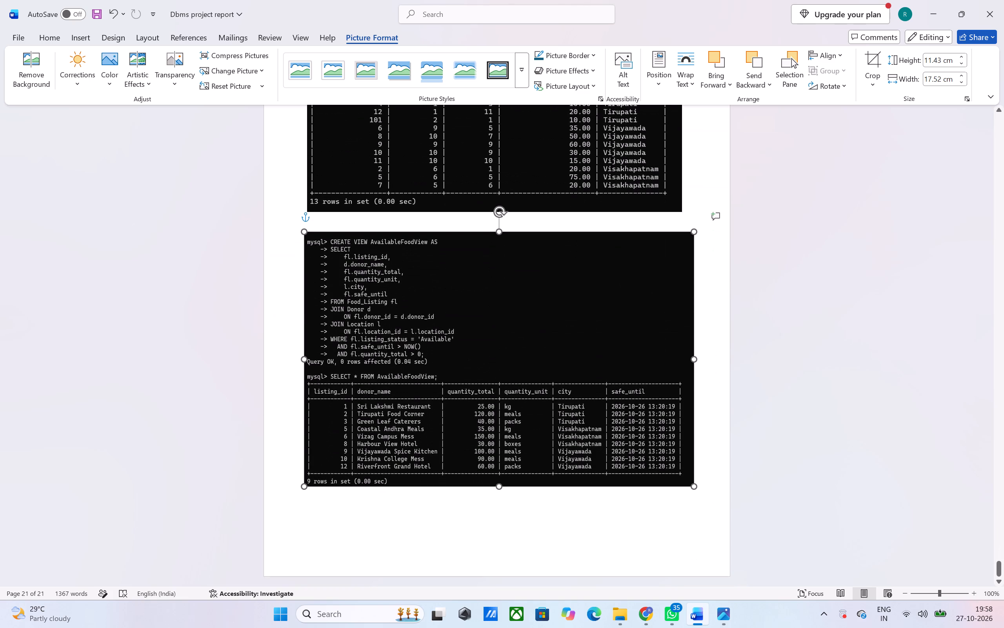
pyautogui.scroll(-2, 525, 370)
pyautogui.scroll(20, 543, 250)
pyautogui.scroll(20, 543, 250)
pyautogui.scroll(7, 543, 250)
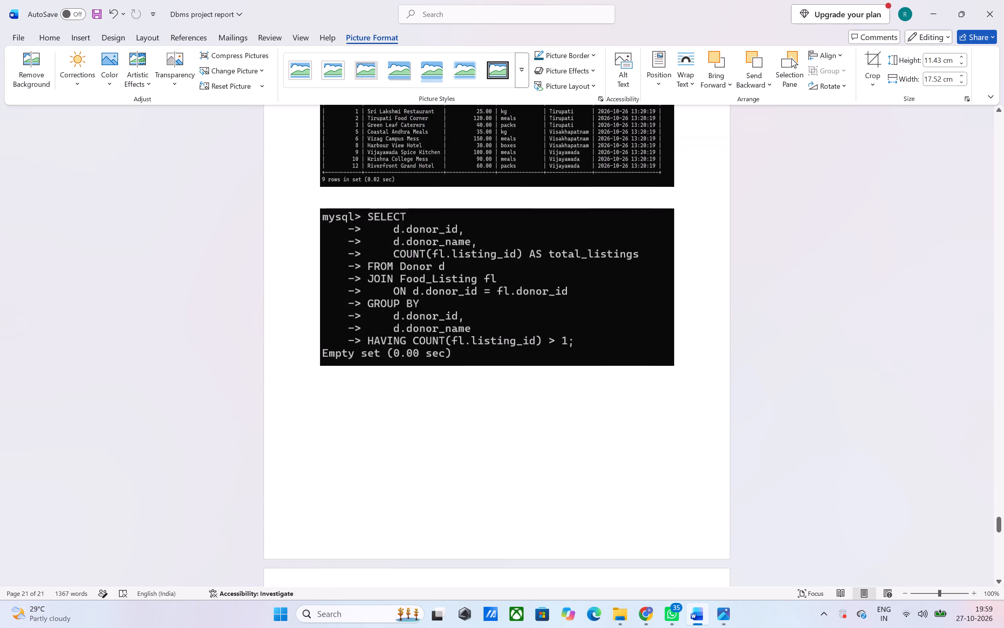
# Review the screenshots in sections 8 and 9 of the report, from the insert statements through to the AvailableFoodView query.
pyautogui.scroll(20, 561, 245)
pyautogui.scroll(20, 561, 245)
pyautogui.scroll(7, 561, 245)
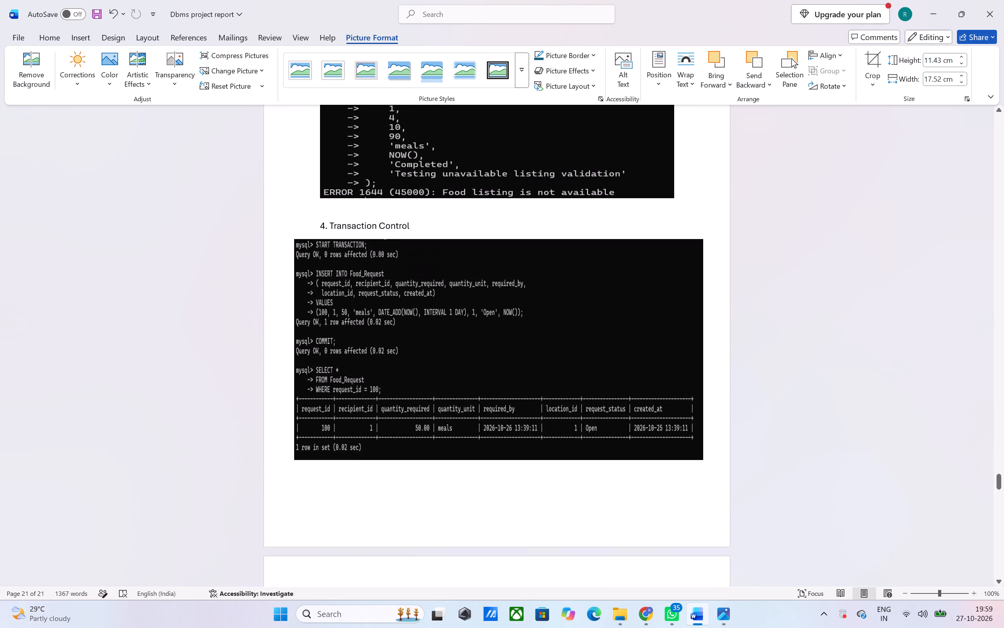
pyautogui.scroll(20, 668, 407)
pyautogui.scroll(6, 668, 407)
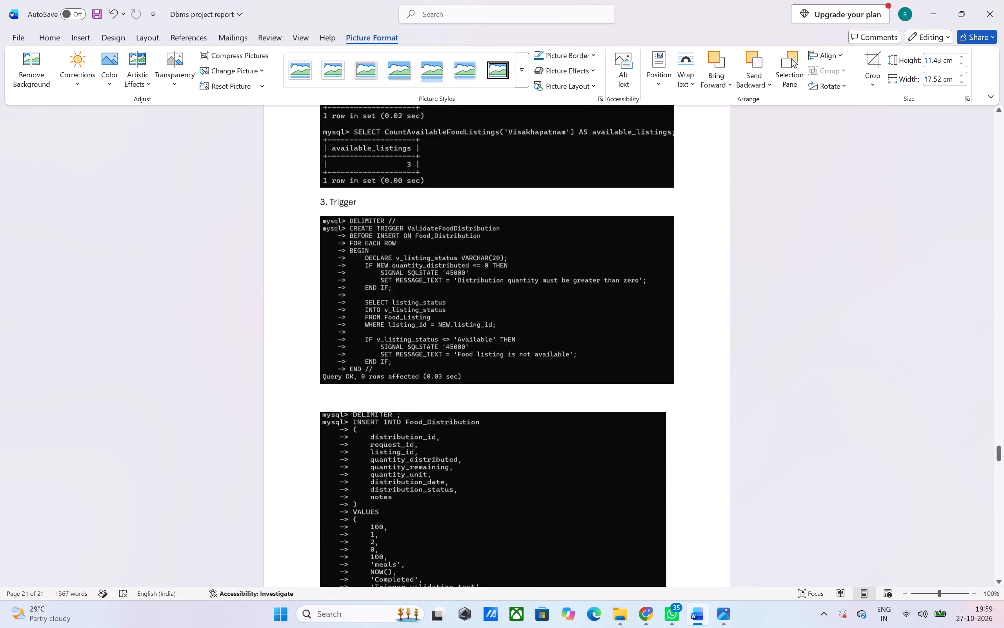
pyautogui.scroll(20, 668, 407)
pyautogui.scroll(20, 668, 407)
pyautogui.scroll(10, 668, 407)
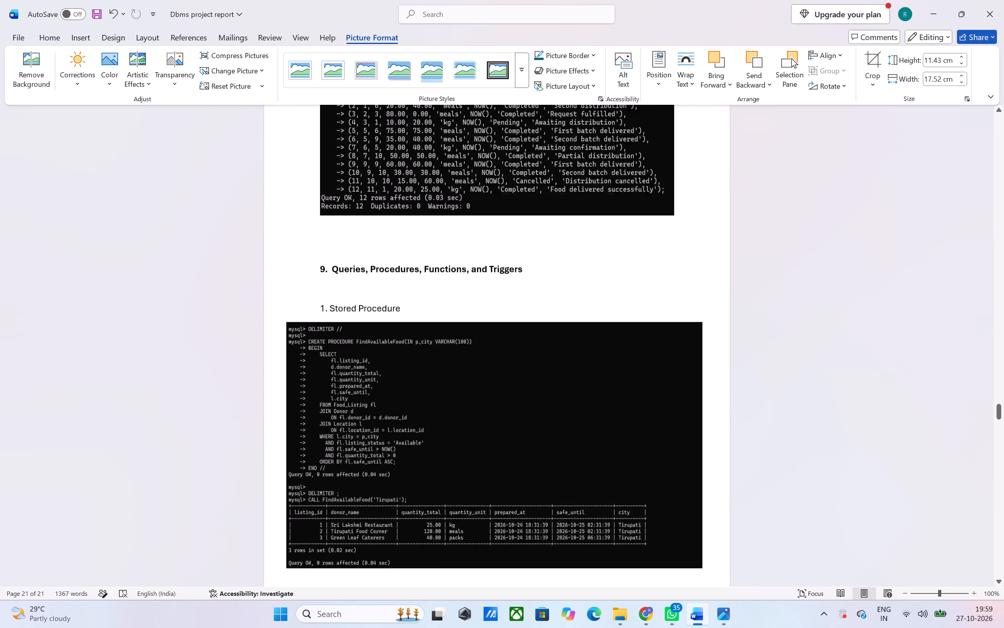
pyautogui.scroll(13, 668, 407)
pyautogui.scroll(-6, 658, 402)
pyautogui.scroll(19, 657, 400)
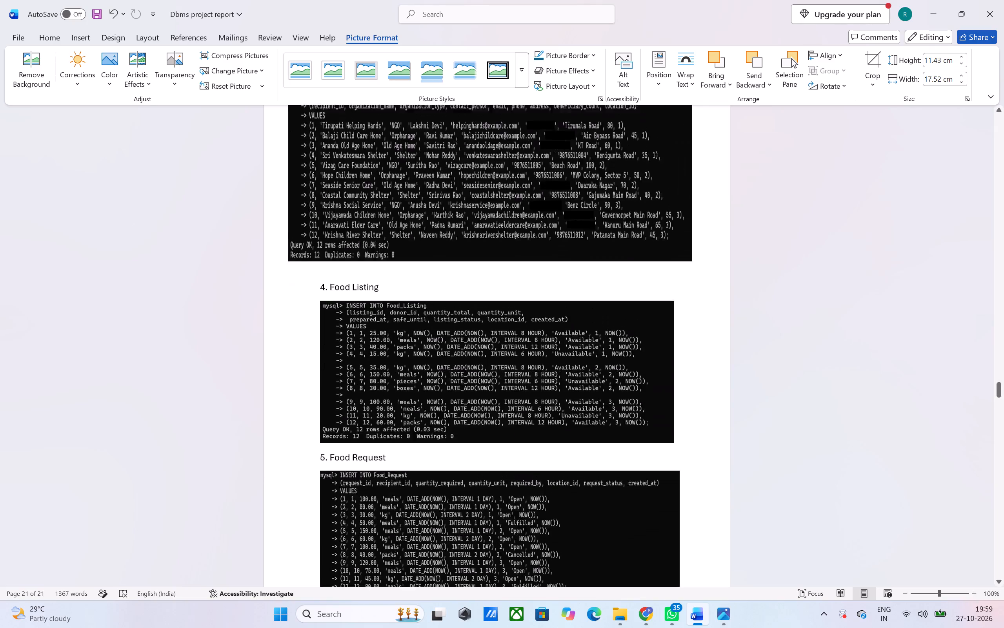
pyautogui.scroll(15, 657, 400)
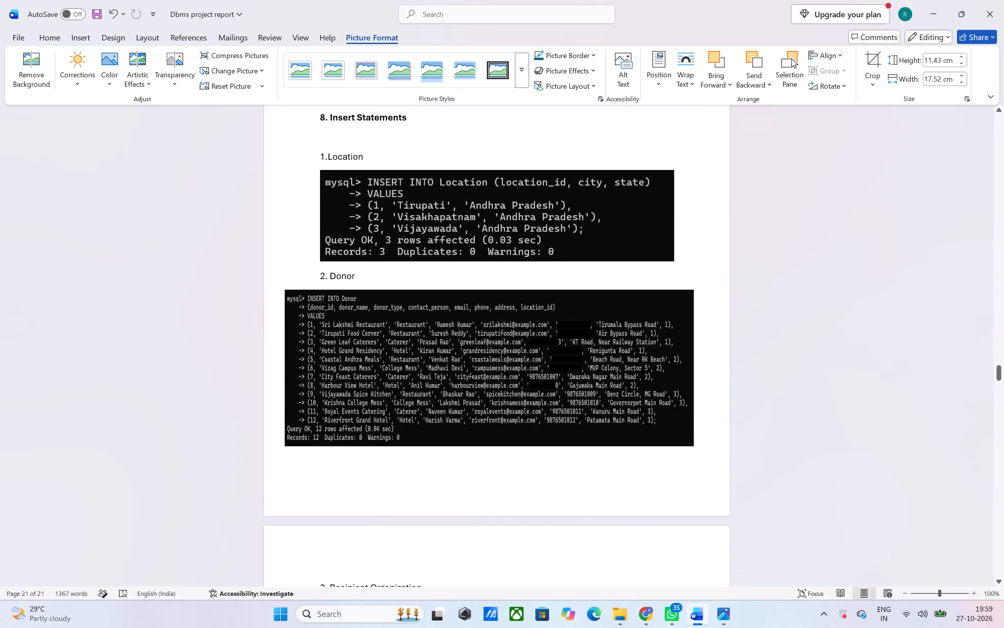
pyautogui.scroll(5, 650, 397)
pyautogui.scroll(-20, 650, 397)
pyautogui.scroll(-20, 650, 397)
pyautogui.scroll(-4, 650, 397)
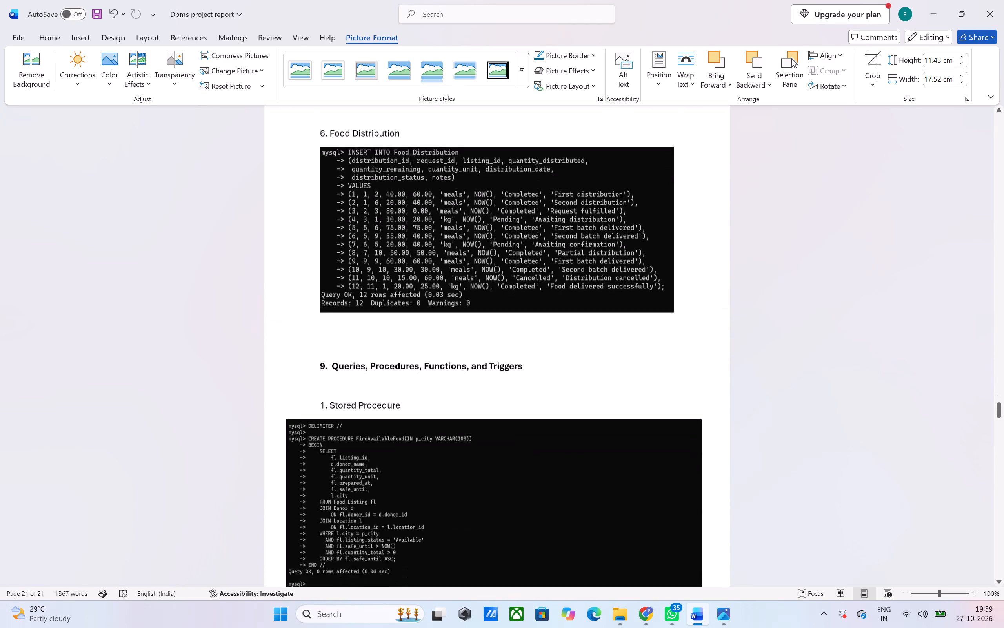
pyautogui.scroll(-20, 650, 397)
pyautogui.scroll(-20, 650, 397)
pyautogui.scroll(-14, 650, 397)
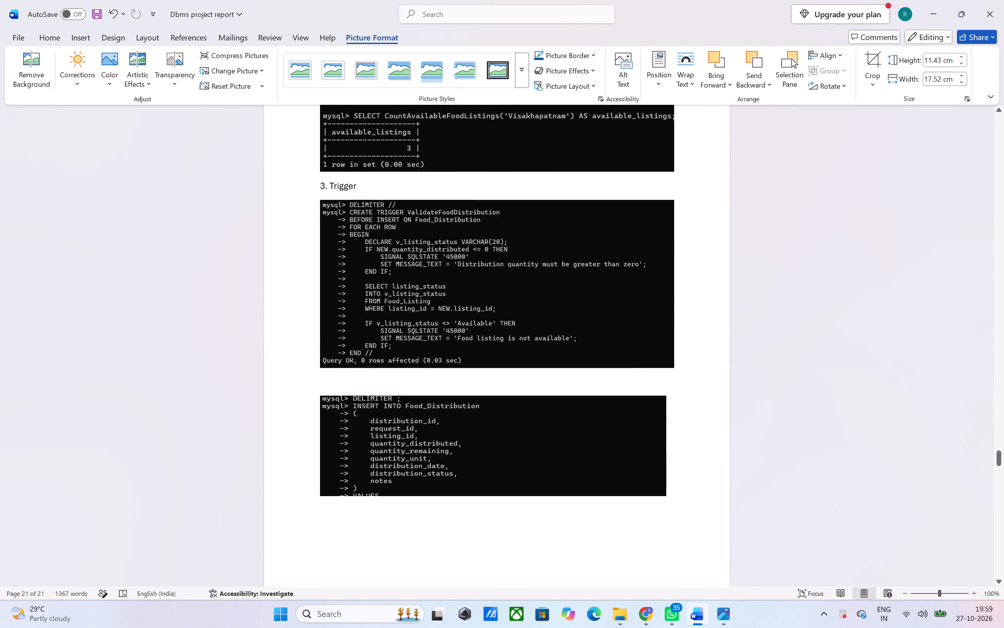
pyautogui.scroll(-20, 649, 397)
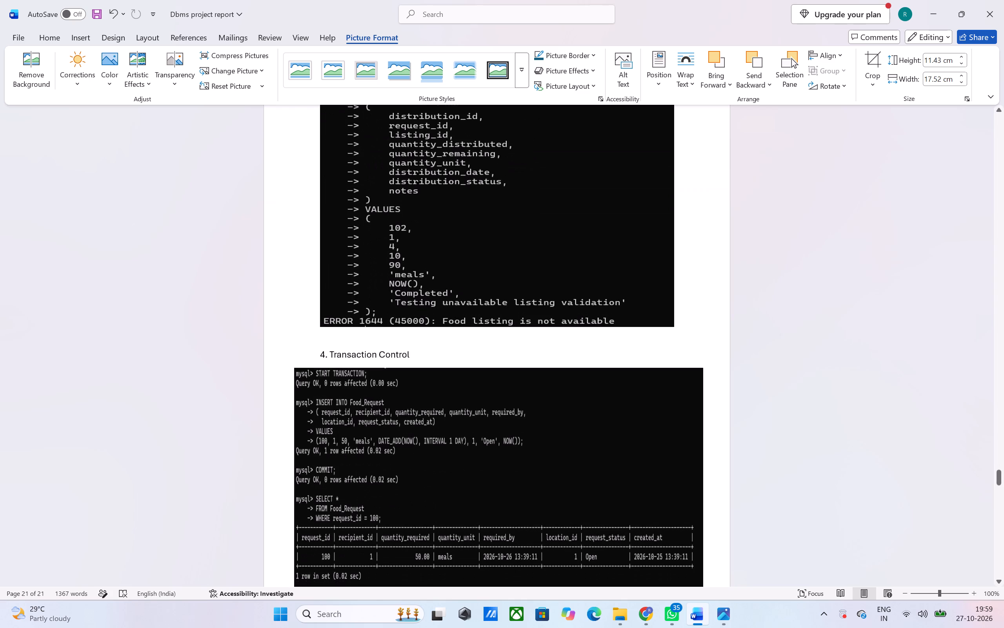
pyautogui.scroll(-20, 649, 397)
pyautogui.scroll(-19, 649, 397)
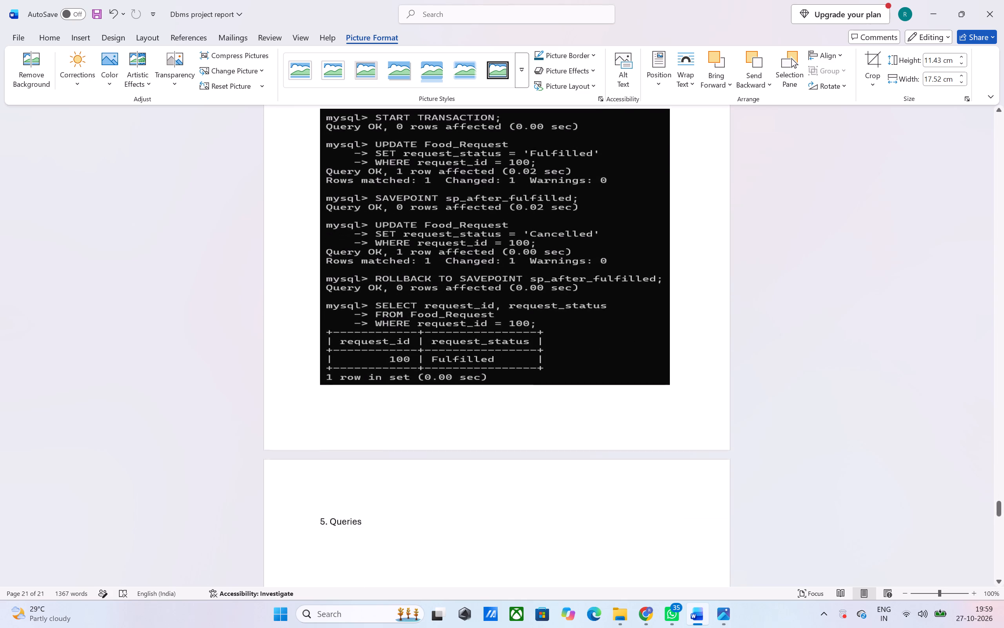
pyautogui.scroll(-20, 649, 397)
pyautogui.scroll(-20, 649, 397)
pyautogui.scroll(-4, 649, 397)
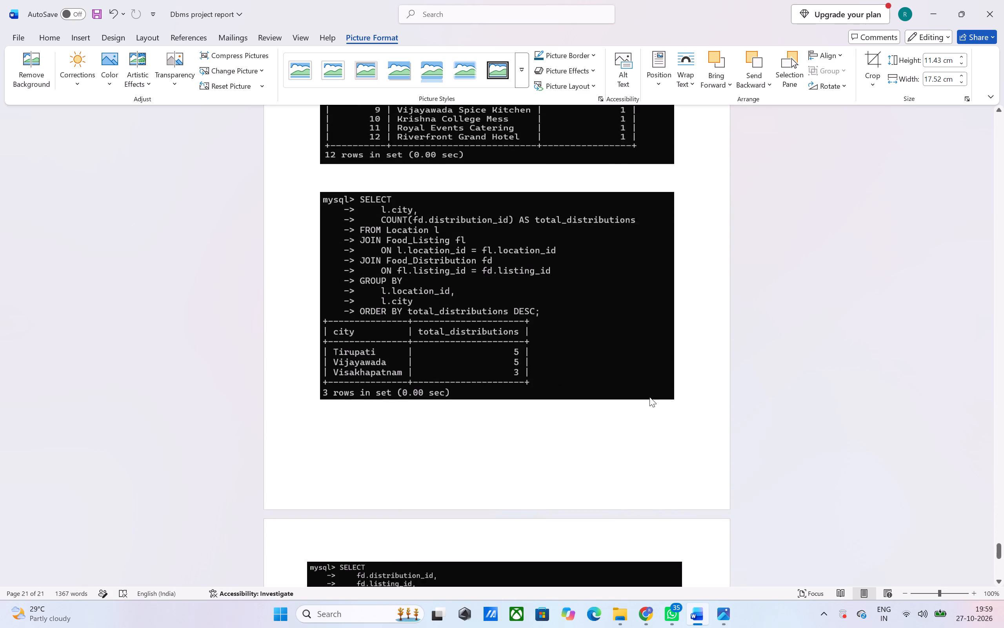
pyautogui.scroll(-20, 649, 397)
pyautogui.scroll(-9, 649, 397)
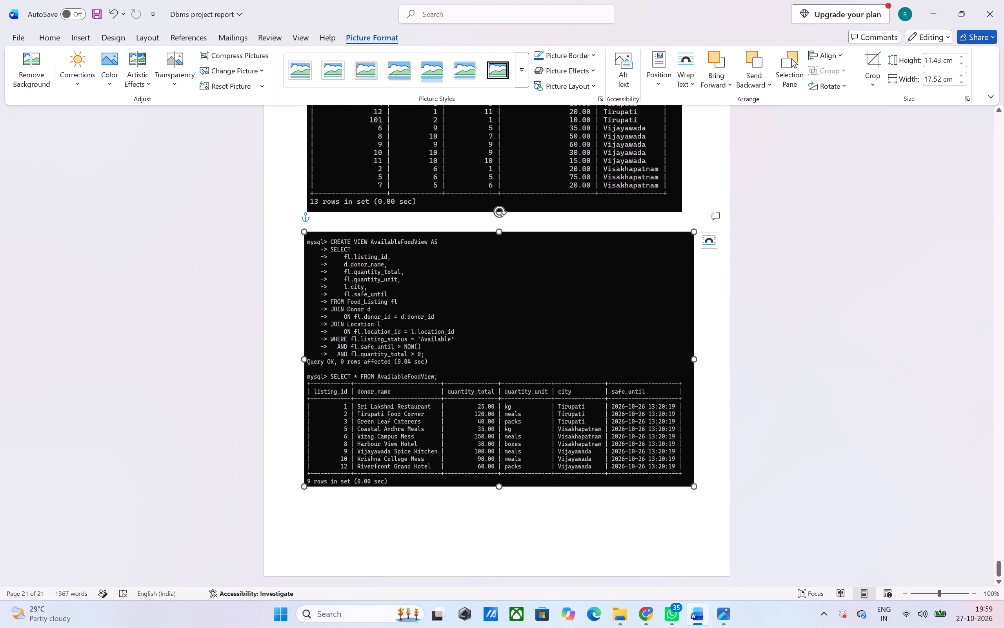
# Insert three line breaks below the AvailableFoodView screenshot to continue the report on a new page.
pyautogui.click(382, 499)
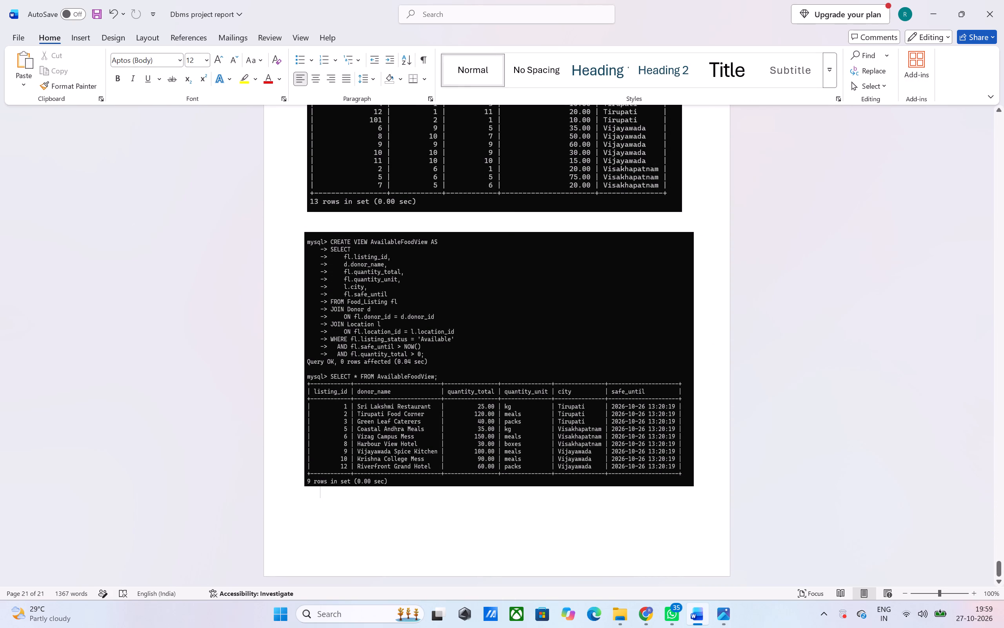
pyautogui.press('Return')
pyautogui.press('Return')
pyautogui.press('Return')
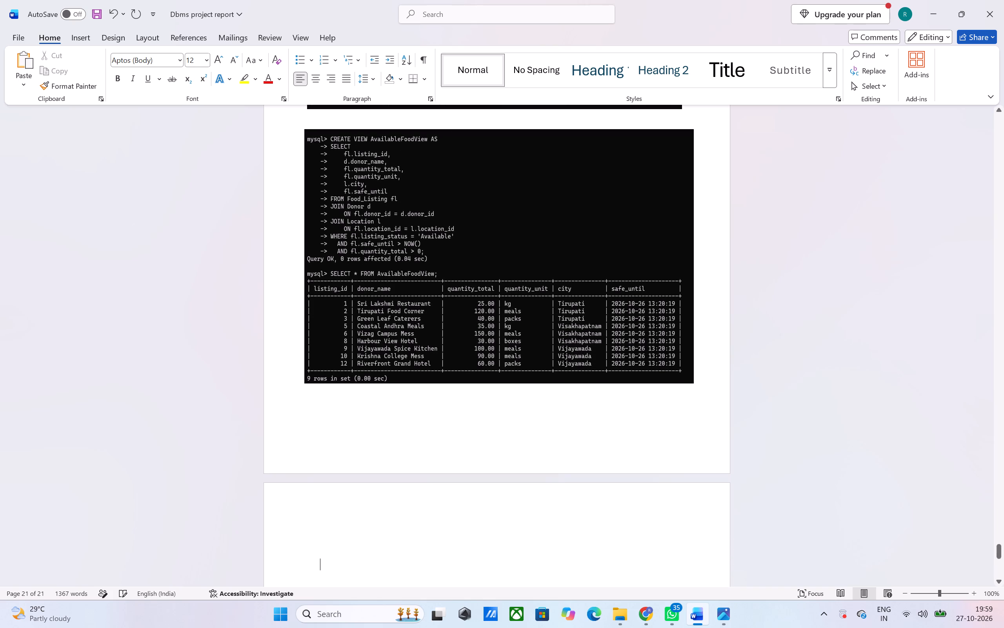
# Consult the DBMS Project Submission section list in Chrome and start the report's next heading on the new page with "10.".
pyautogui.click(651, 612)
pyautogui.click(221, 0)
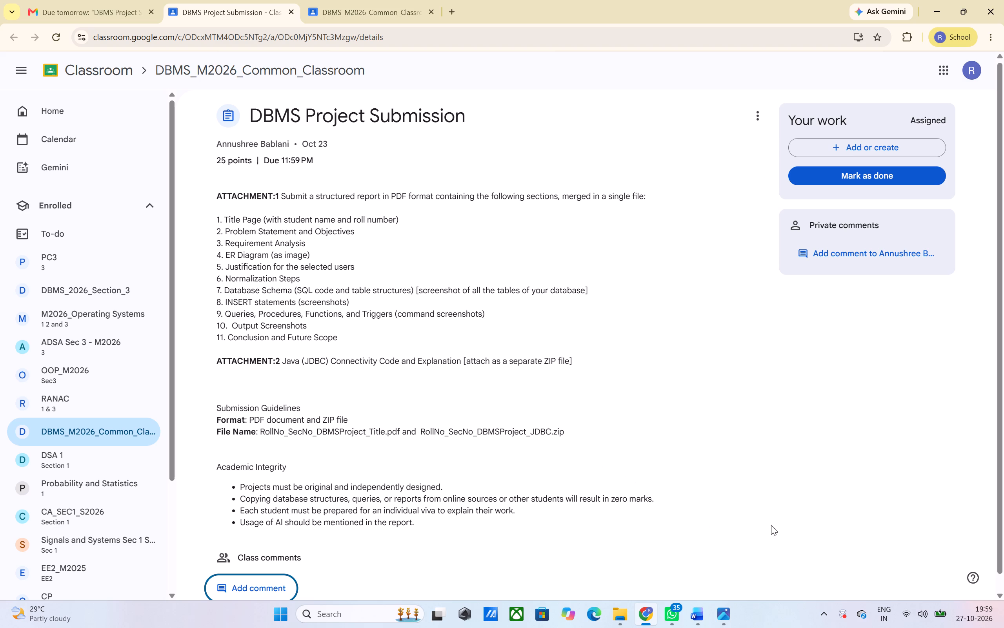
pyautogui.click(703, 619)
pyautogui.scroll(-10, 793, 434)
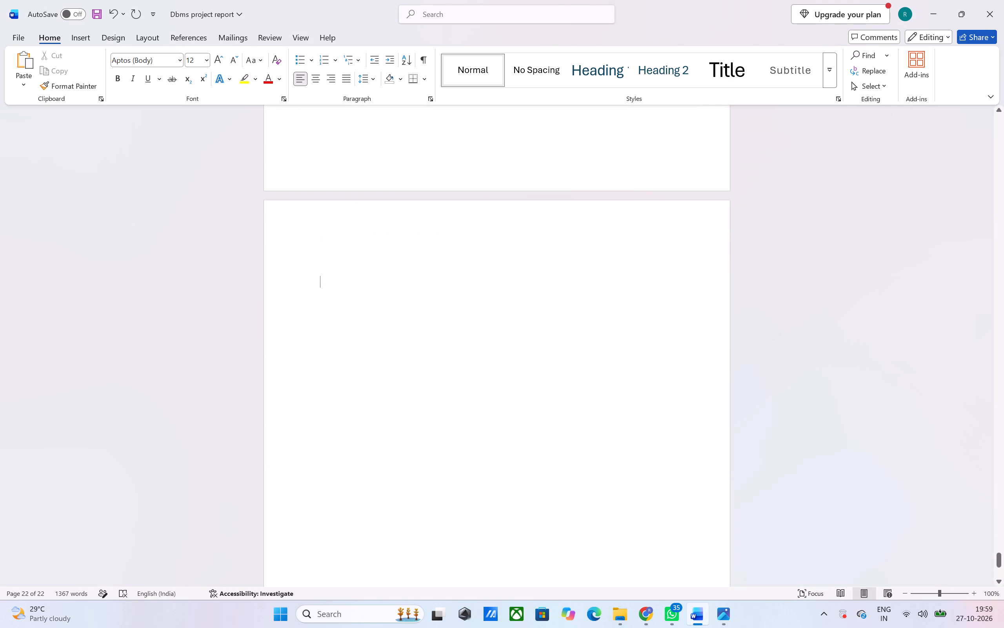
pyautogui.scroll(-3, 838, 549)
pyautogui.scroll(5, 891, 548)
pyautogui.click(556, 211)
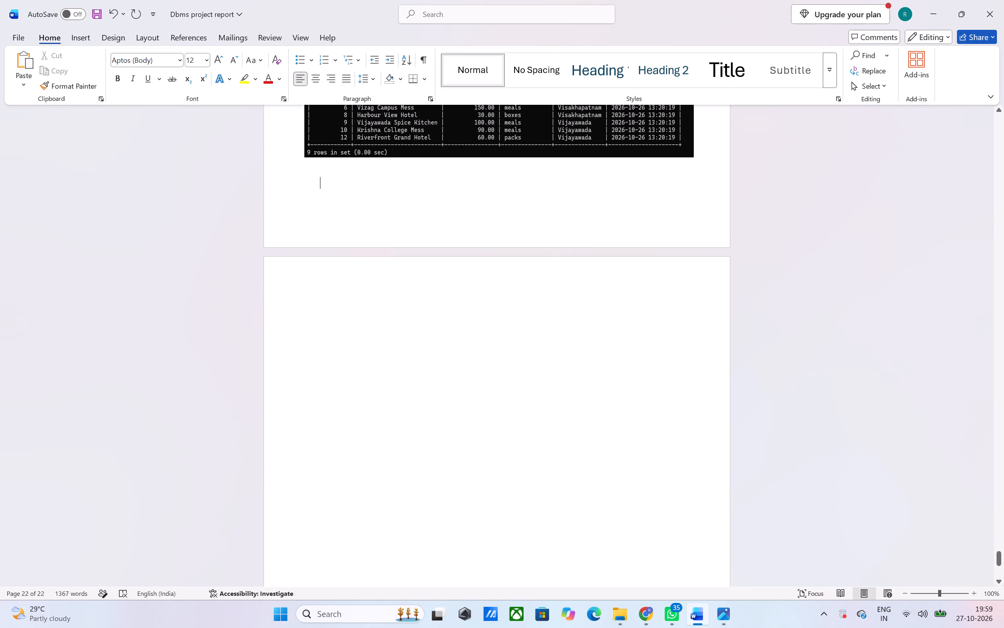
pyautogui.moveTo(997, 561); pyautogui.dragTo(996, 550)
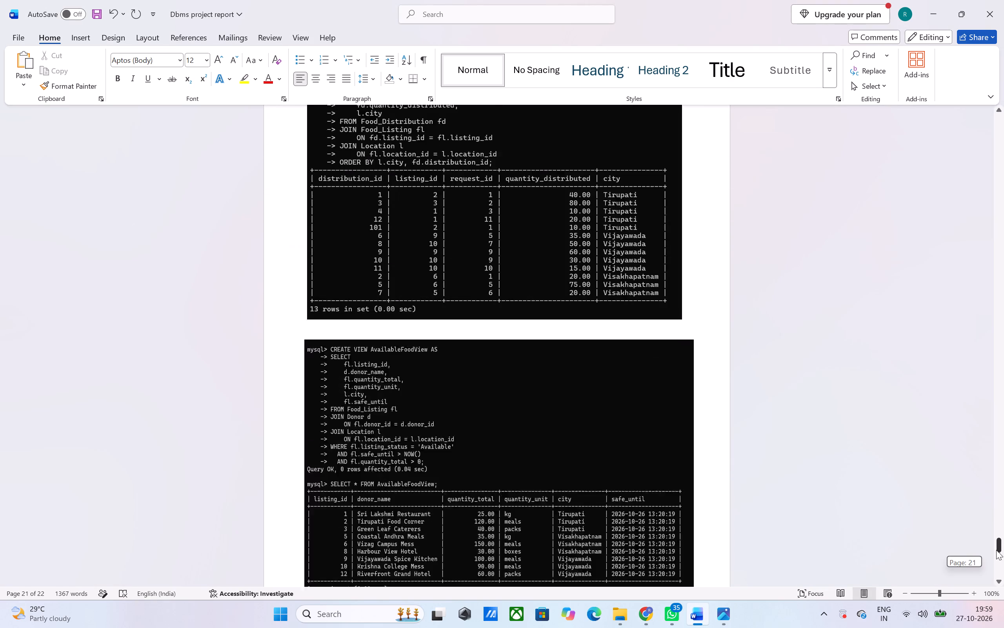
pyautogui.moveTo(996, 550); pyautogui.dragTo(994, 573)
pyautogui.scroll(4, 659, 395)
pyautogui.scroll(7, 415, 243)
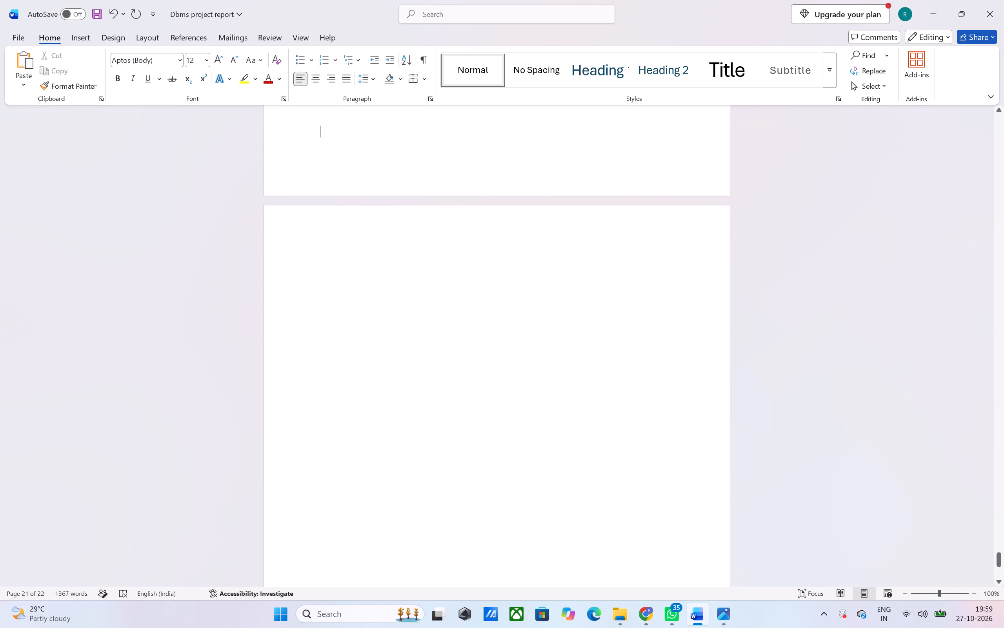
pyautogui.scroll(5, 360, 245)
pyautogui.click(325, 386)
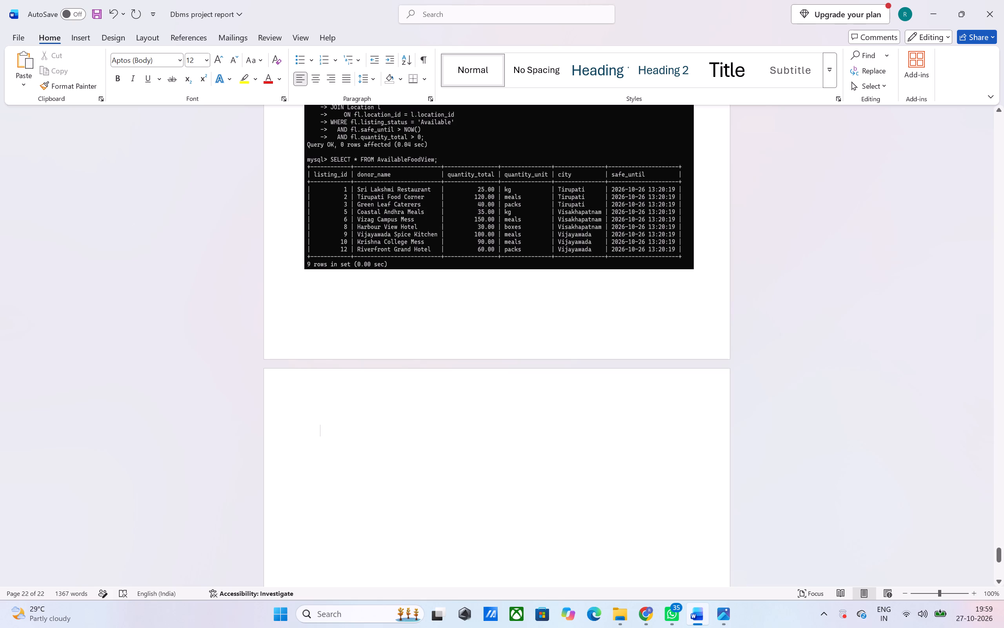
pyautogui.write('120')
pyautogui.press('BackSpace')
pyautogui.press('BackSpace')
pyautogui.write('0.')
# Read DBMS_Project_Instructions.pdf in Chrome for the query design, JDBC and project report section requirements.
pyautogui.click(609, 611)
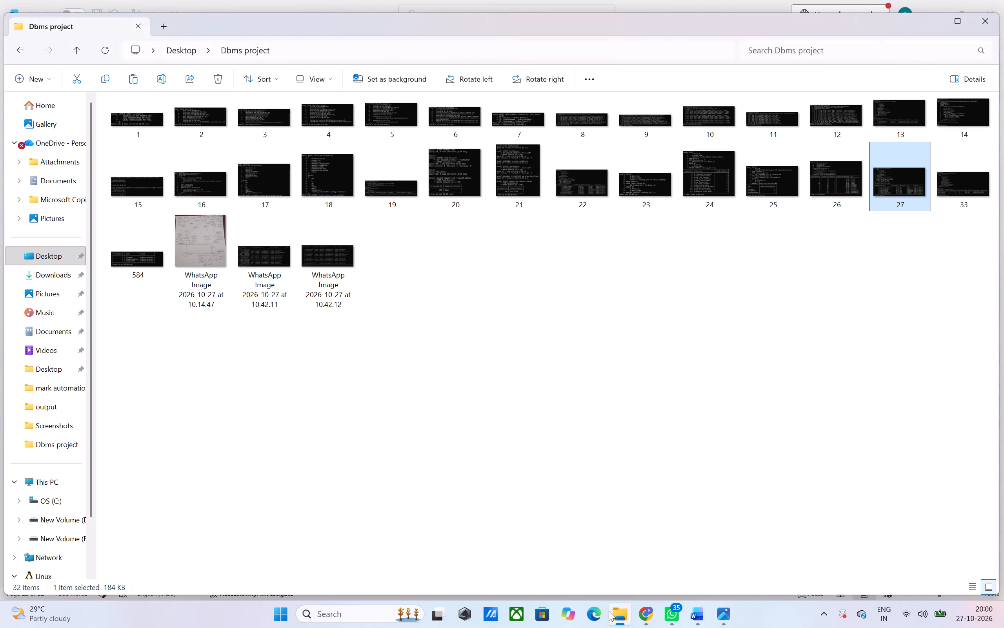
pyautogui.click(642, 608)
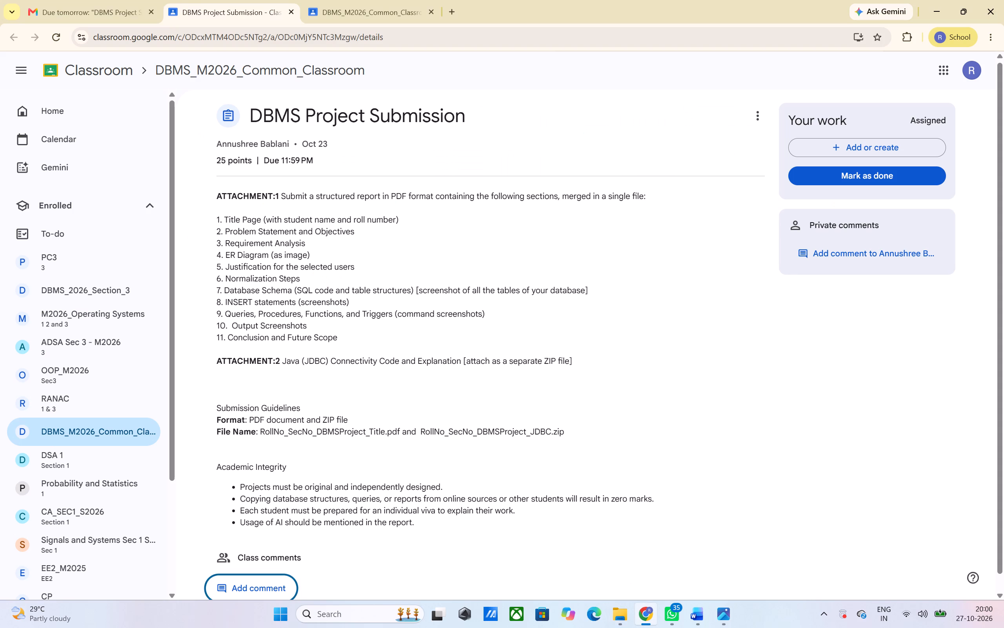
pyautogui.click(416, 371)
pyautogui.click(413, 0)
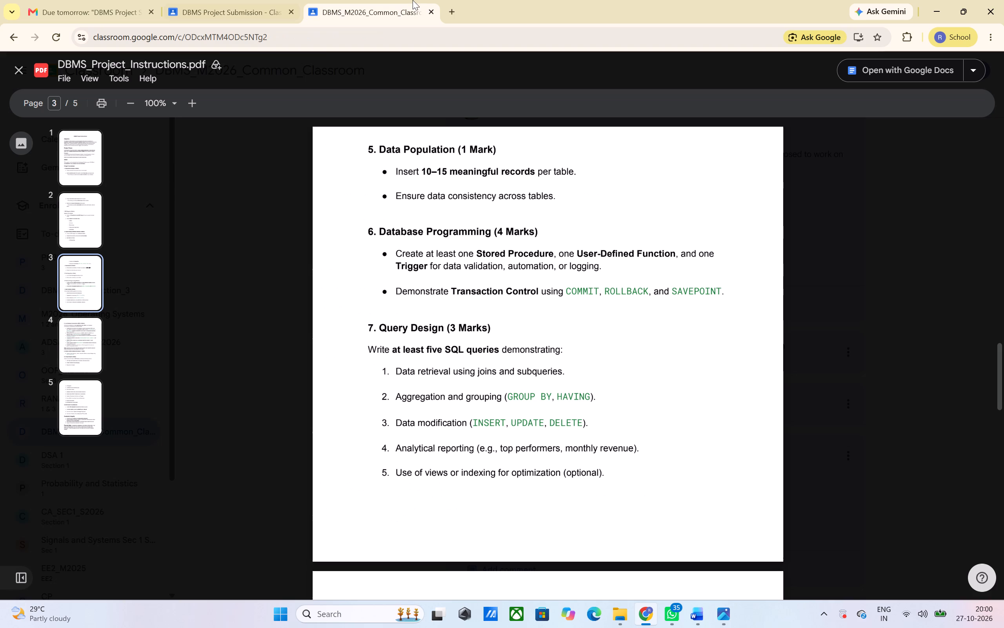
pyautogui.scroll(-14, 427, 261)
pyautogui.scroll(-2, 428, 298)
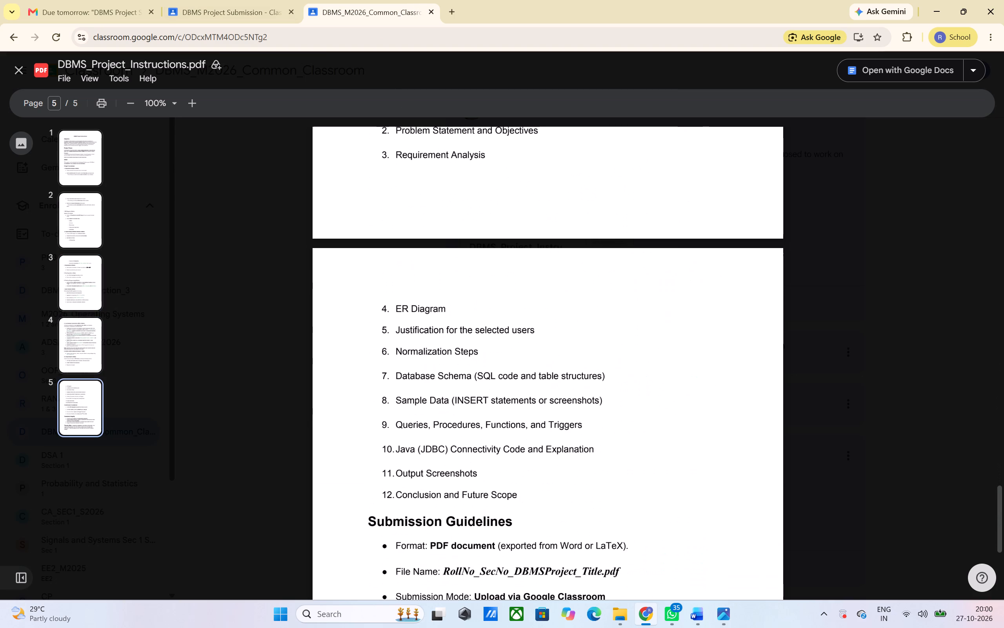
pyautogui.scroll(3, 386, 293)
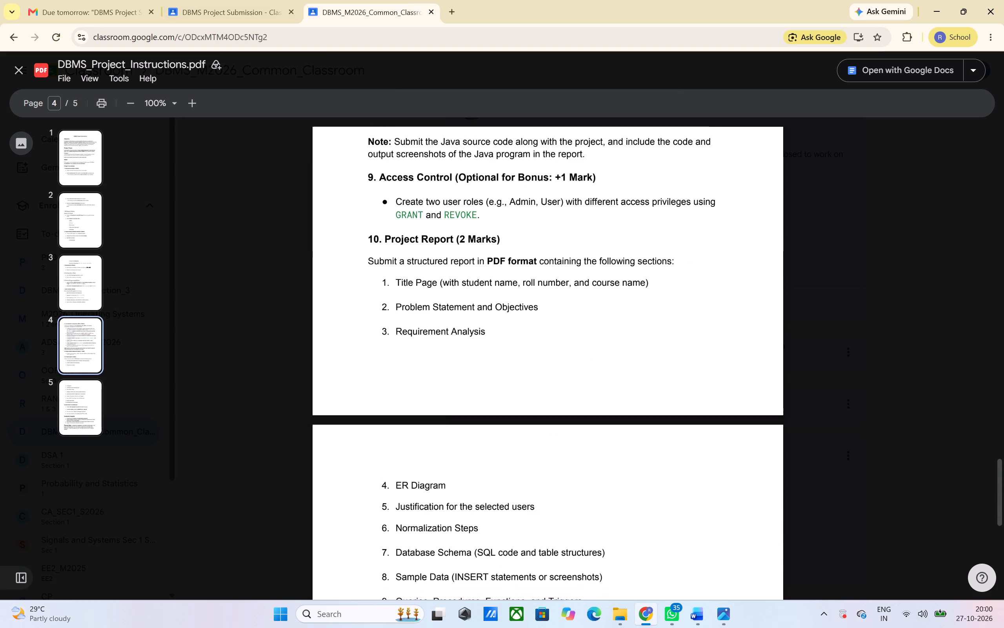
pyautogui.scroll(5, 386, 284)
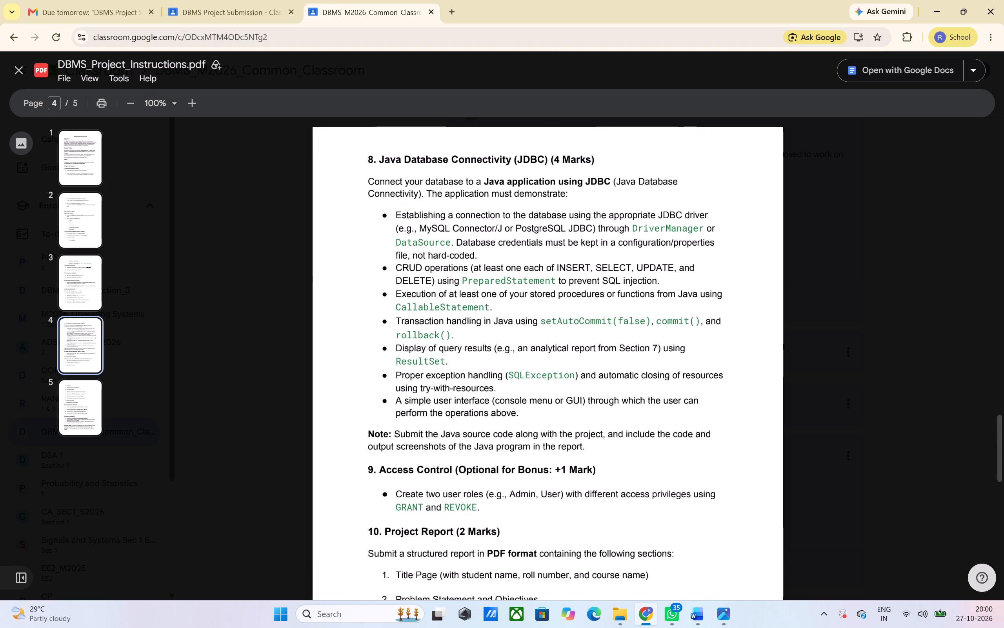
pyautogui.scroll(7, 386, 283)
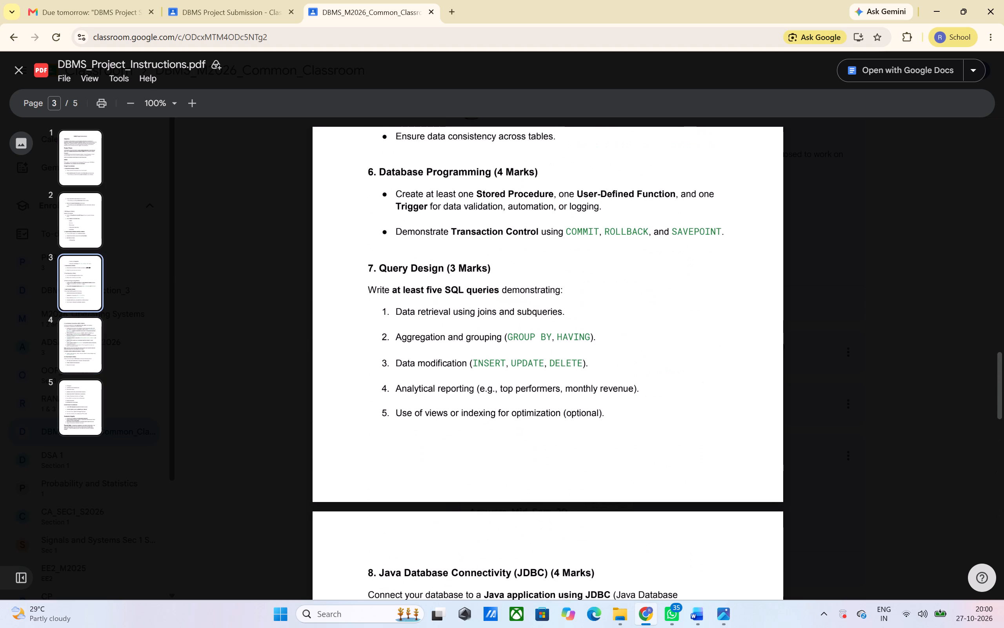
pyautogui.scroll(2, 386, 283)
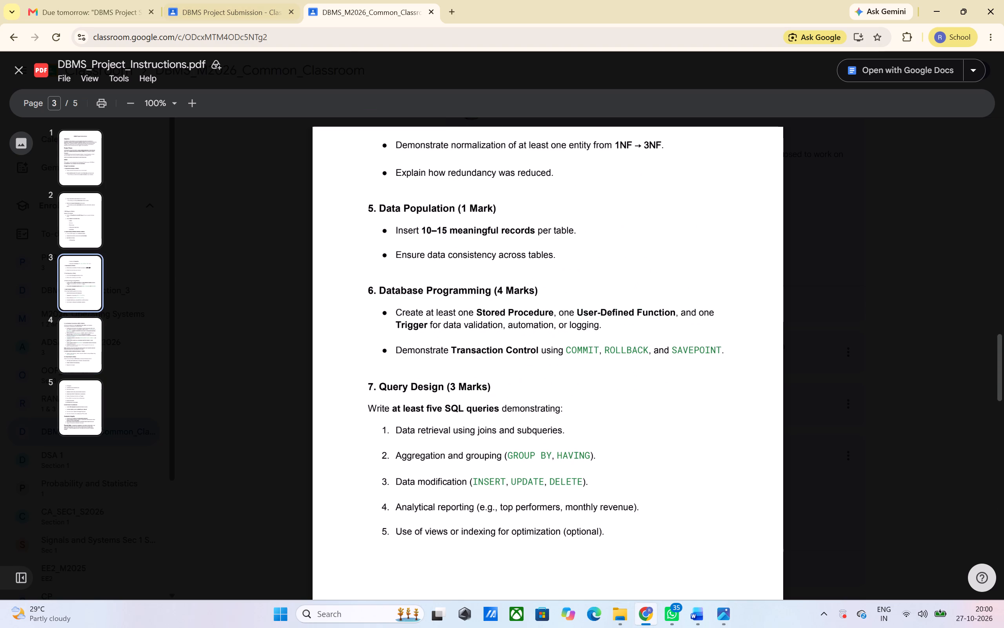
pyautogui.click(627, 612)
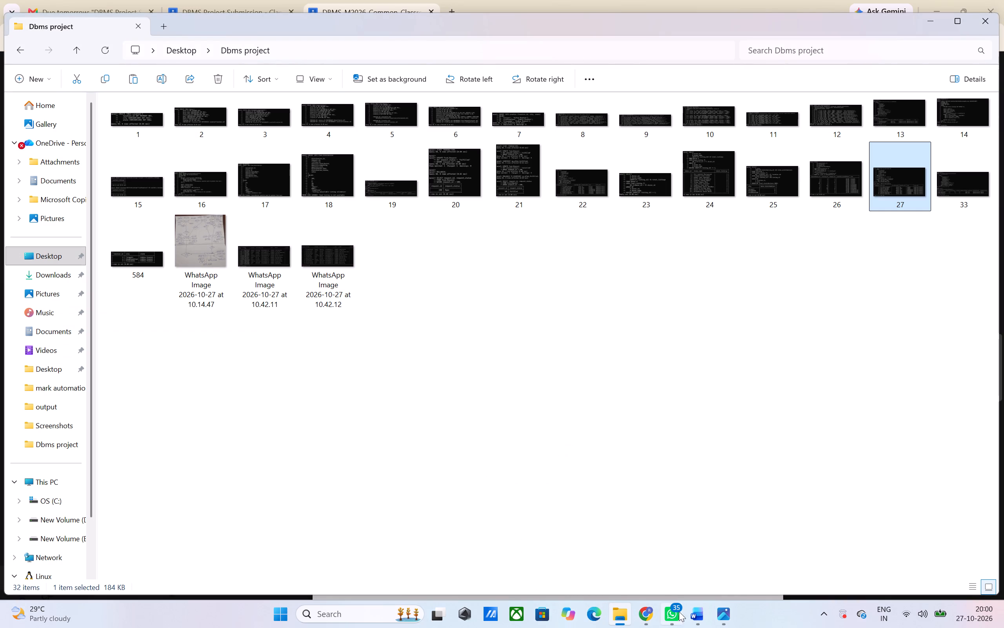
# Return to the Word report and complete the new heading as "10. Java Output Screenshots".
pyautogui.click(693, 613)
pyautogui.press('space')
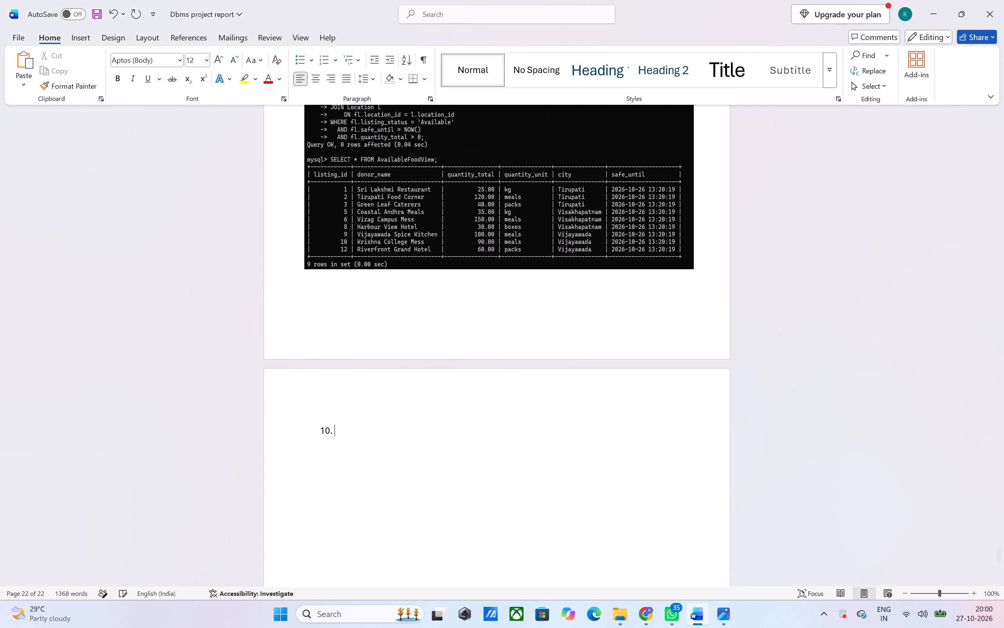
pyautogui.write('ava')
pyautogui.press('space')
pyautogui.write('tpout')
pyautogui.press('BackSpace')
pyautogui.press('BackSpace')
pyautogui.press('BackSpace')
pyautogui.write('ut')
pyautogui.press('space')
pyautogui.write('creenshots')
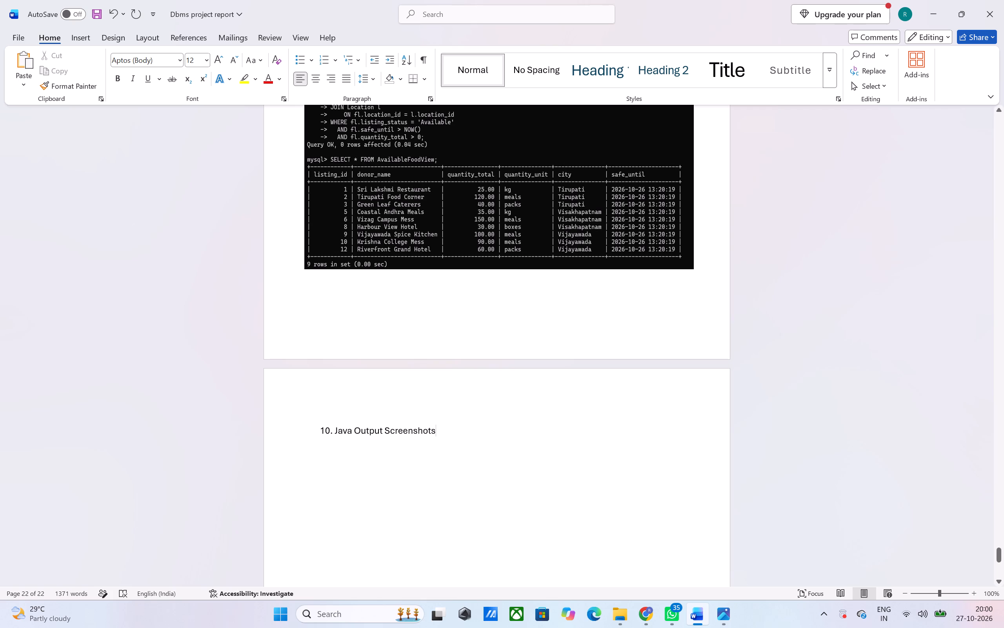
# Make the "10. Java Output Screenshots" heading bold and add two line breaks beneath it.
pyautogui.moveTo(319, 427); pyautogui.dragTo(426, 435)
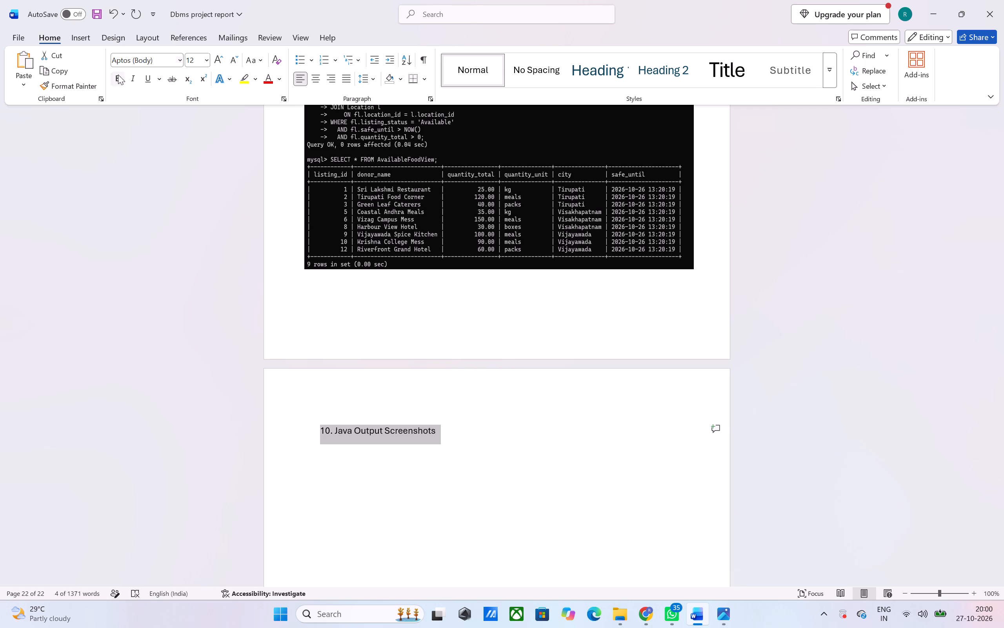
pyautogui.click(118, 75)
pyautogui.click(459, 429)
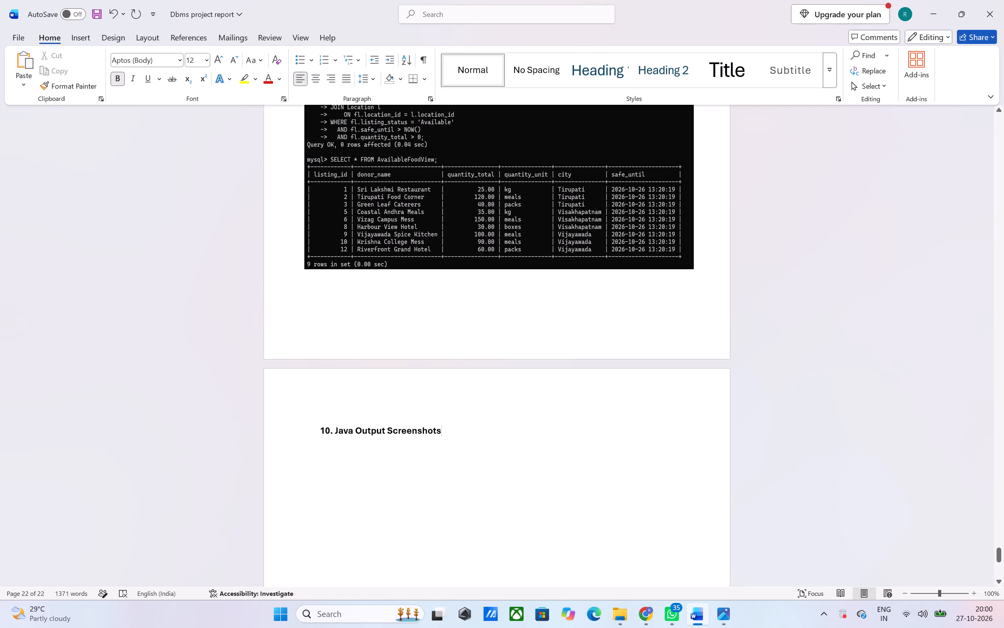
pyautogui.press('Return')
pyautogui.press('Return')
# Switch to Chrome and check the required report sections and submission guidelines in DBMS_Project_Instructions.pdf and the DBMS Project Submission assignment.
pyautogui.click(651, 616)
pyautogui.scroll(-10, 560, 475)
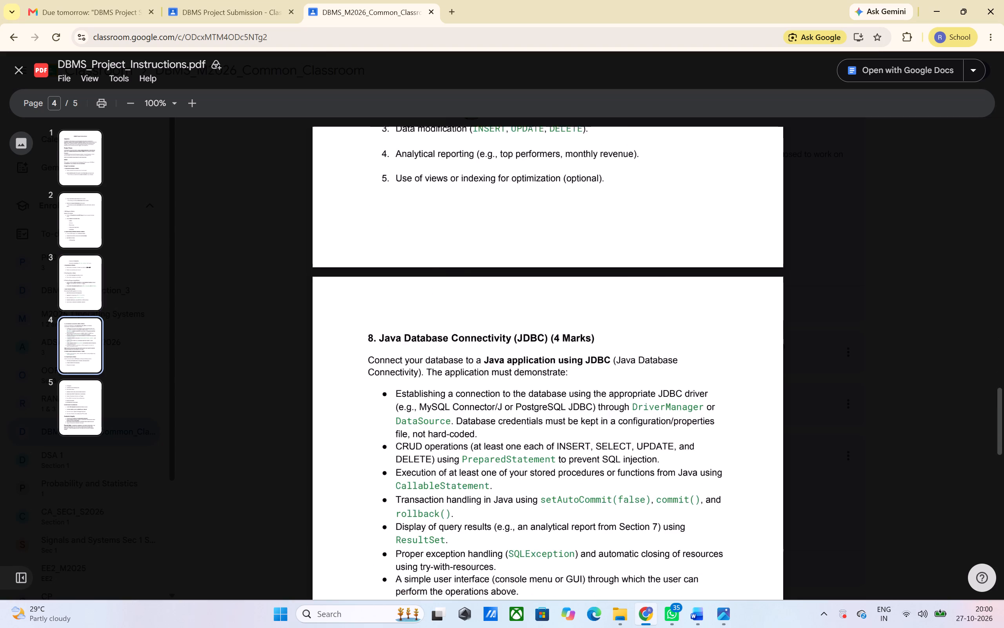
pyautogui.scroll(-9, 560, 475)
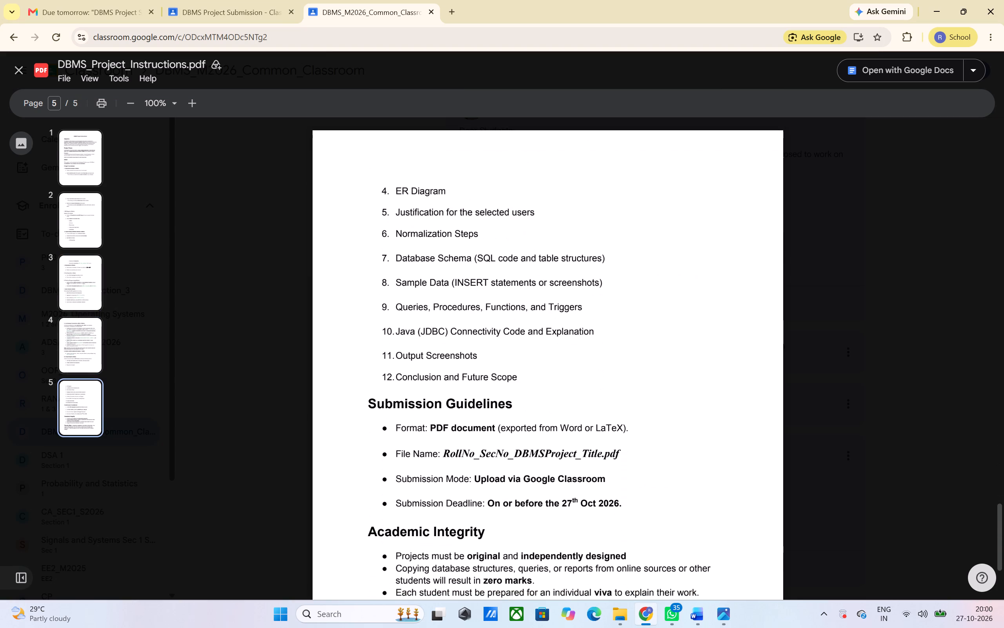
pyautogui.click(242, 0)
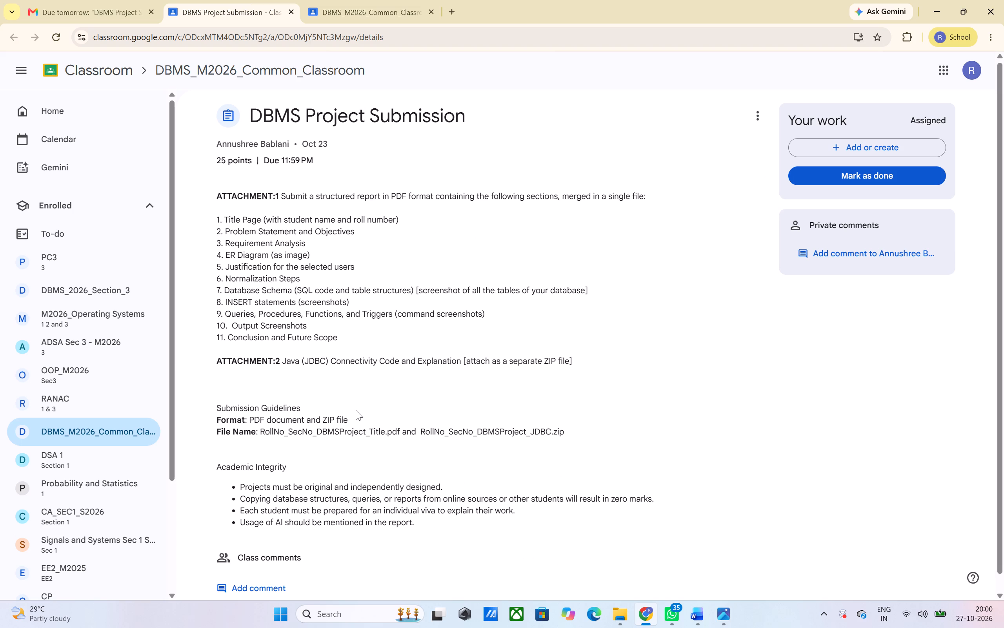
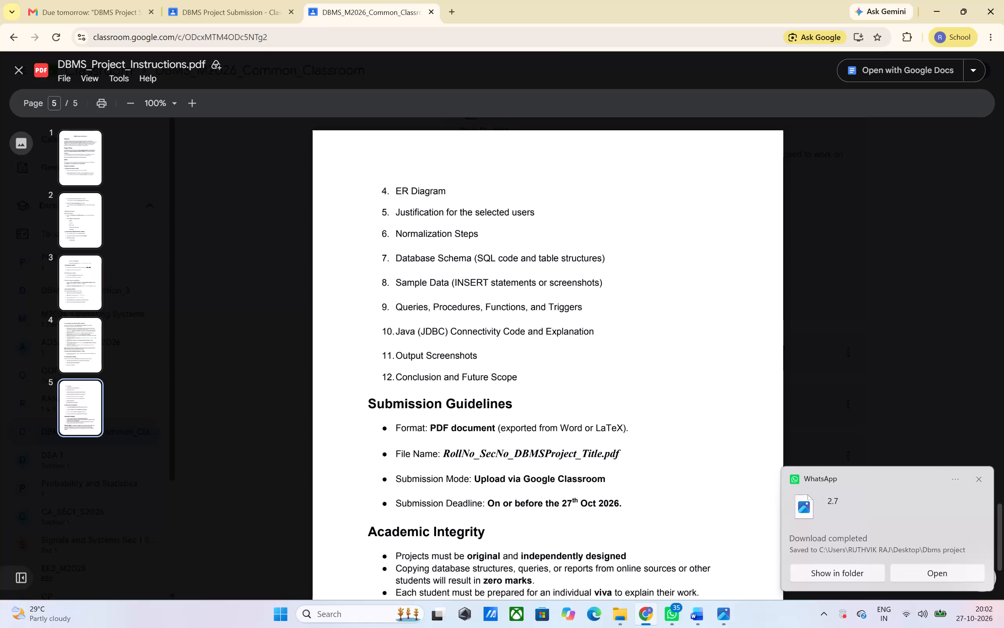
# Check the database programming and query design requirements in DBMS_Project_Instructions.pdf against the section list on the DBMS Project Submission page.
pyautogui.scroll(3, 454, 333)
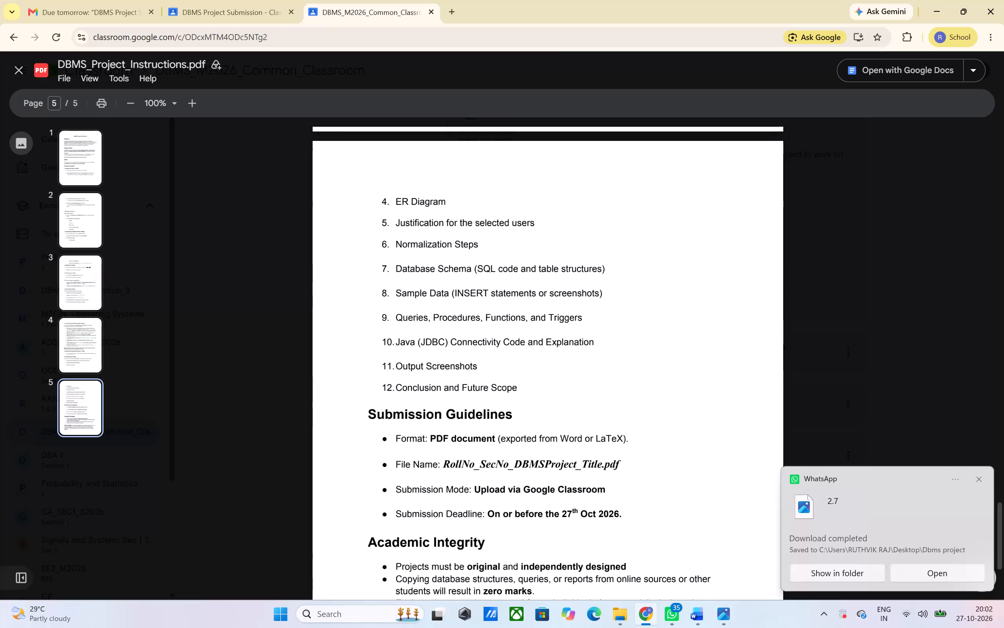
pyautogui.scroll(14, 454, 333)
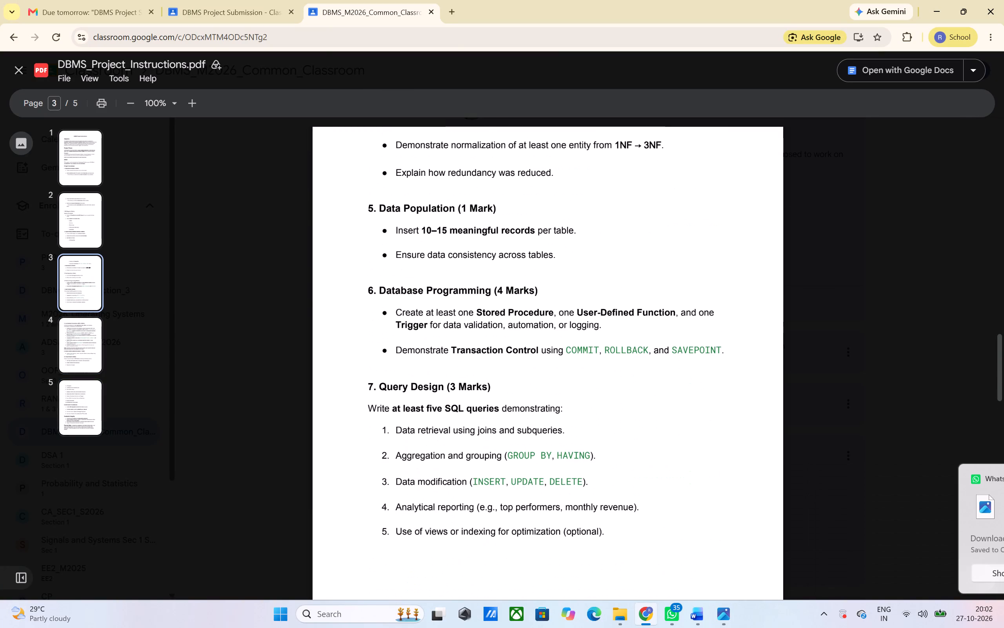
pyautogui.scroll(6, 454, 333)
pyautogui.scroll(-5, 454, 333)
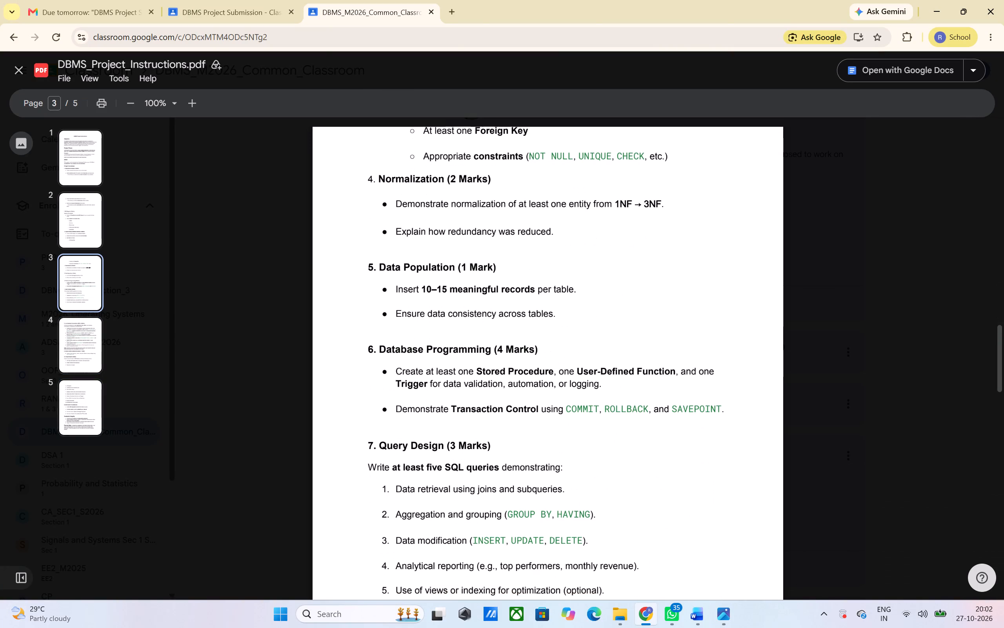
pyautogui.scroll(-1, 454, 333)
pyautogui.click(237, 0)
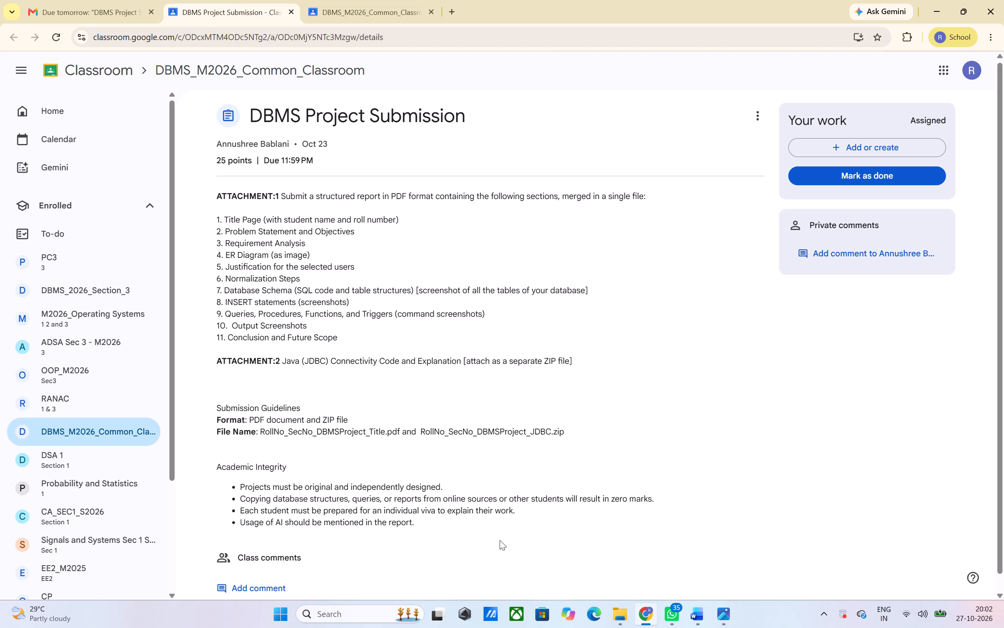
# Open image 12 from the Dbms project folder in Photos and review the MySQL screenshots in sequence through 22.
pyautogui.click(616, 626)
pyautogui.doubleClick(364, 170)
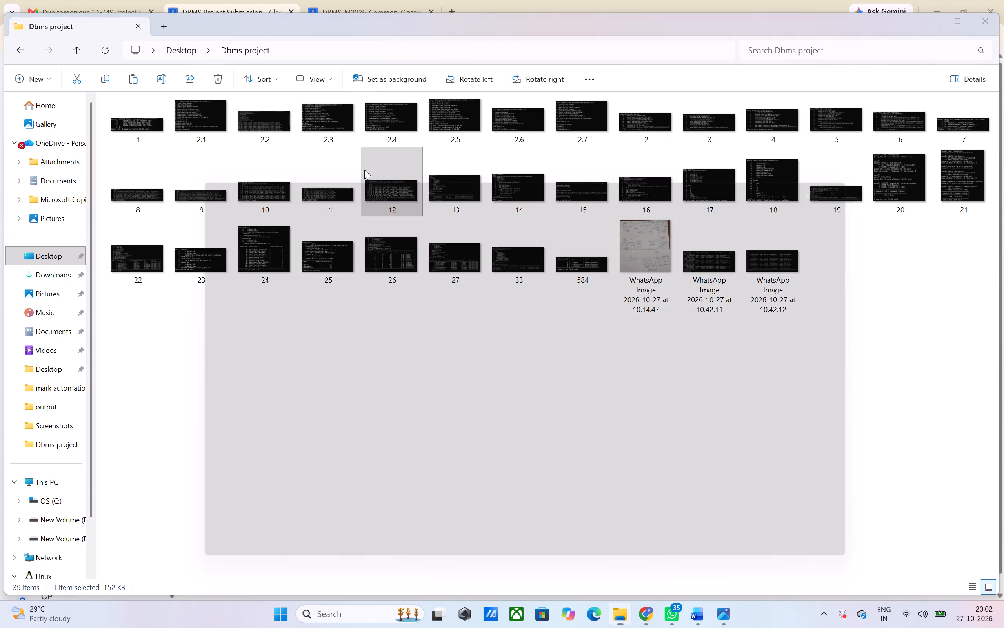
pyautogui.press('Right')
pyautogui.press('Right')
pyautogui.press('Right')
pyautogui.press('Right')
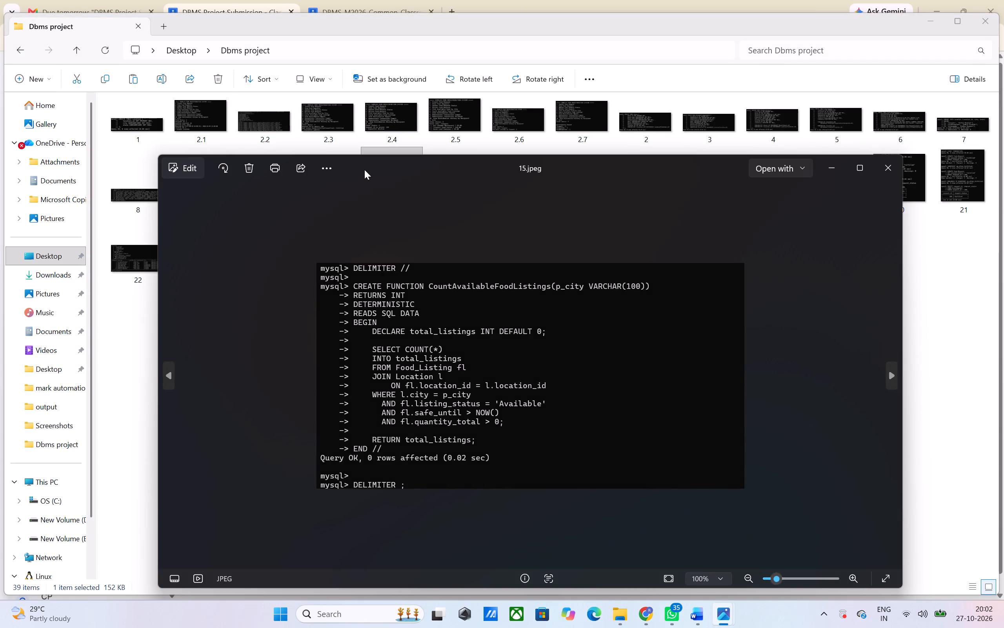
pyautogui.press('Right')
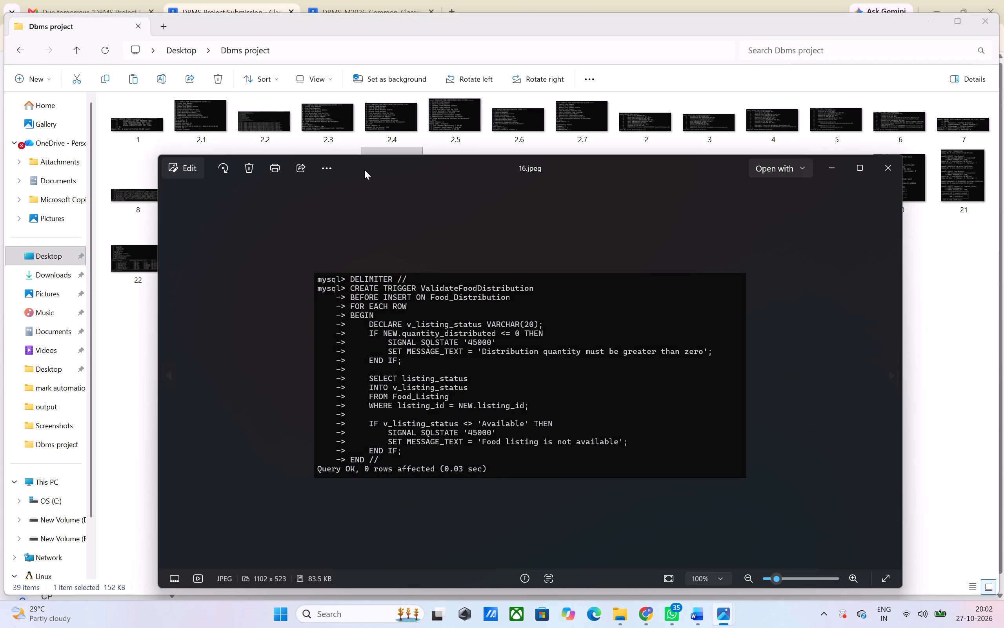
pyautogui.press('Right')
pyautogui.press('Right')
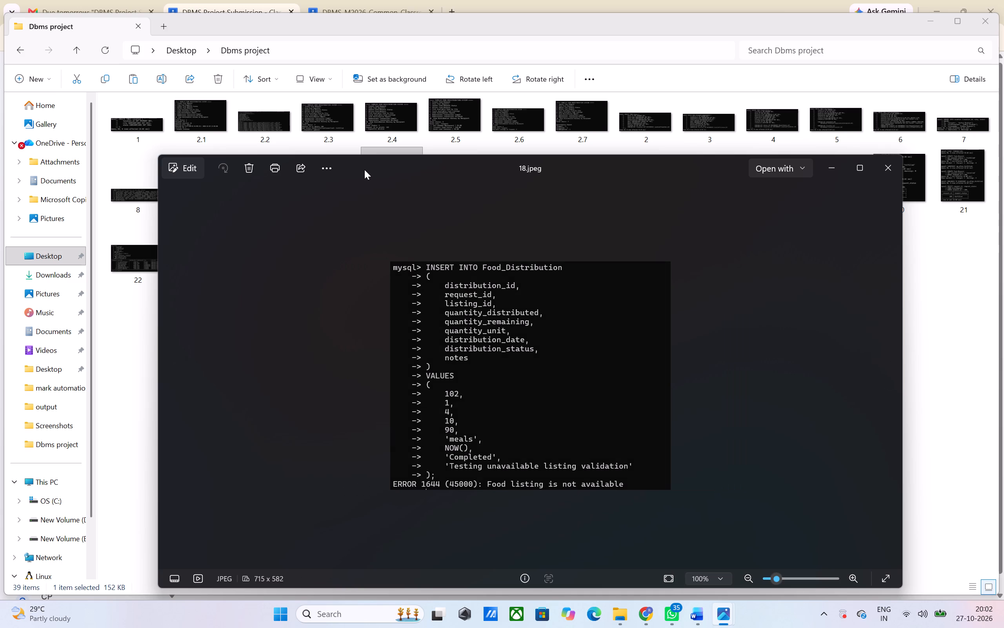
pyautogui.press('Right')
pyautogui.press('Right')
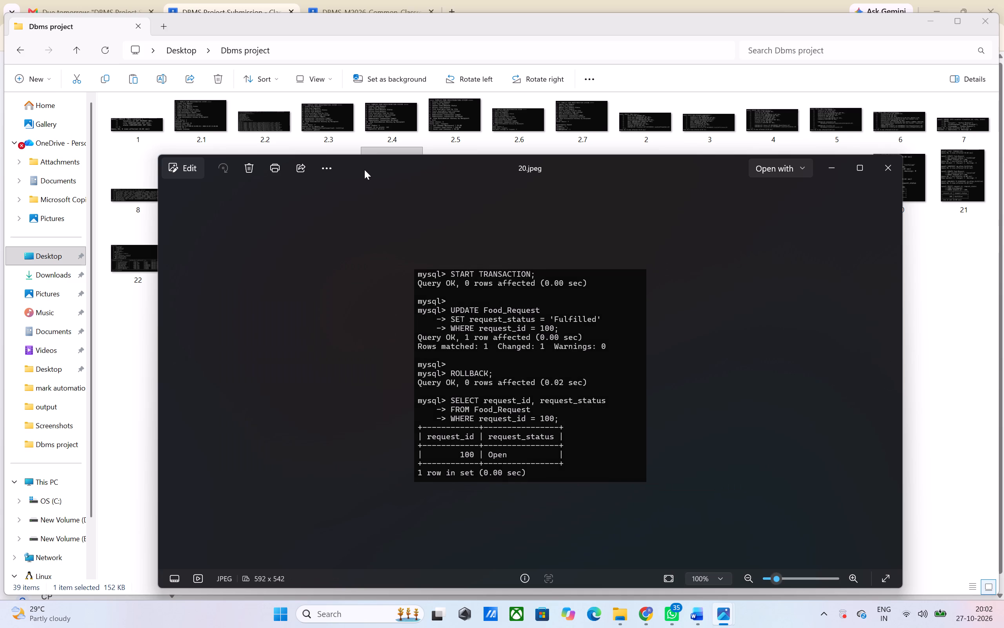
pyautogui.press('Right')
pyautogui.press('Right')
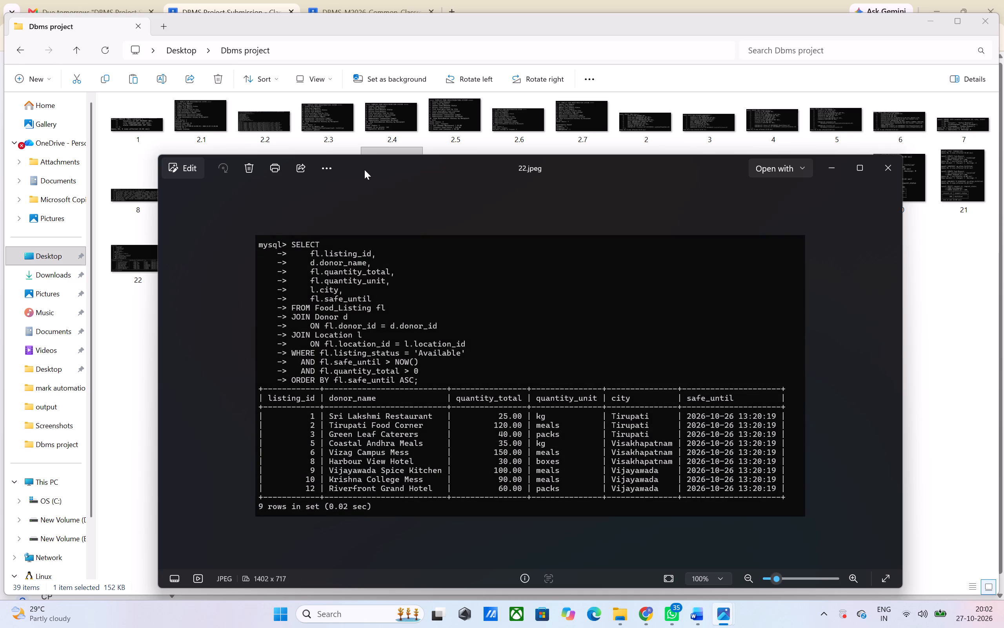
# Browse the Dbms project screenshots in Photos from 22.jpeg through 27.jpeg, checking which query or output each image shows.
pyautogui.press('Right')
pyautogui.press('Right')
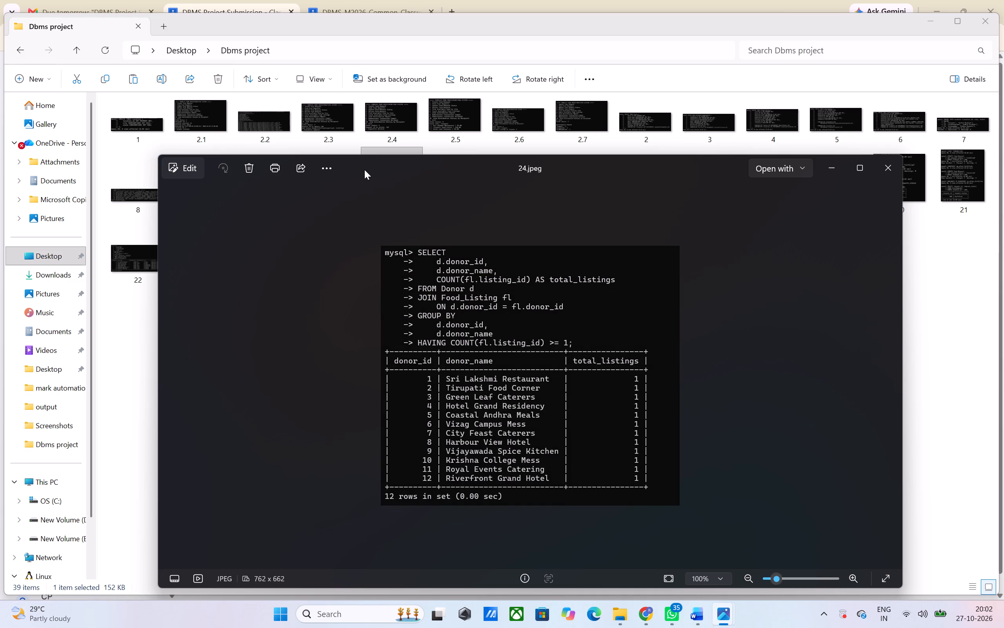
pyautogui.press('Right')
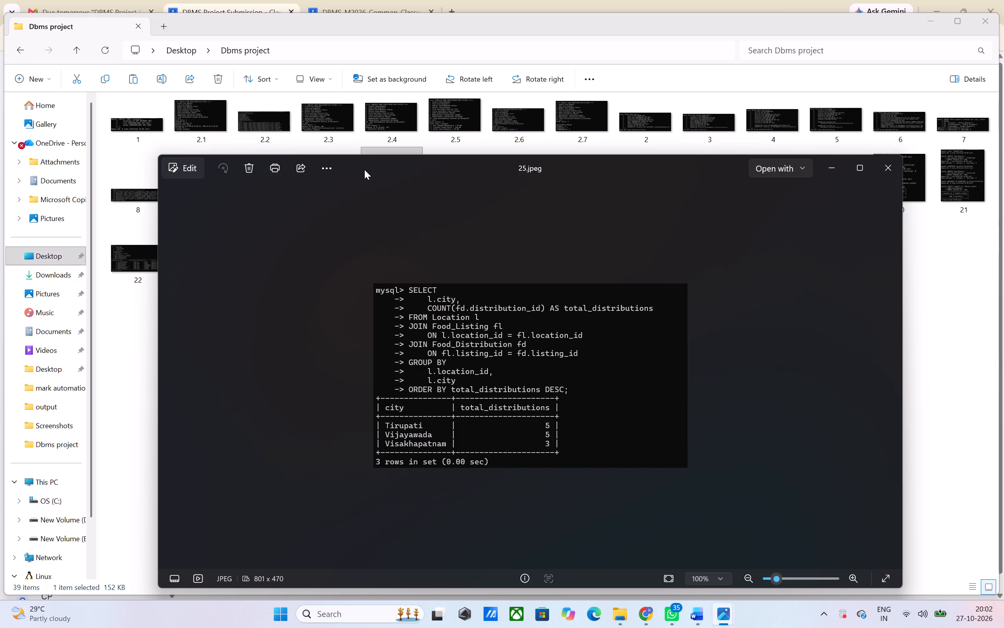
pyautogui.press('Right')
pyautogui.press('Right')
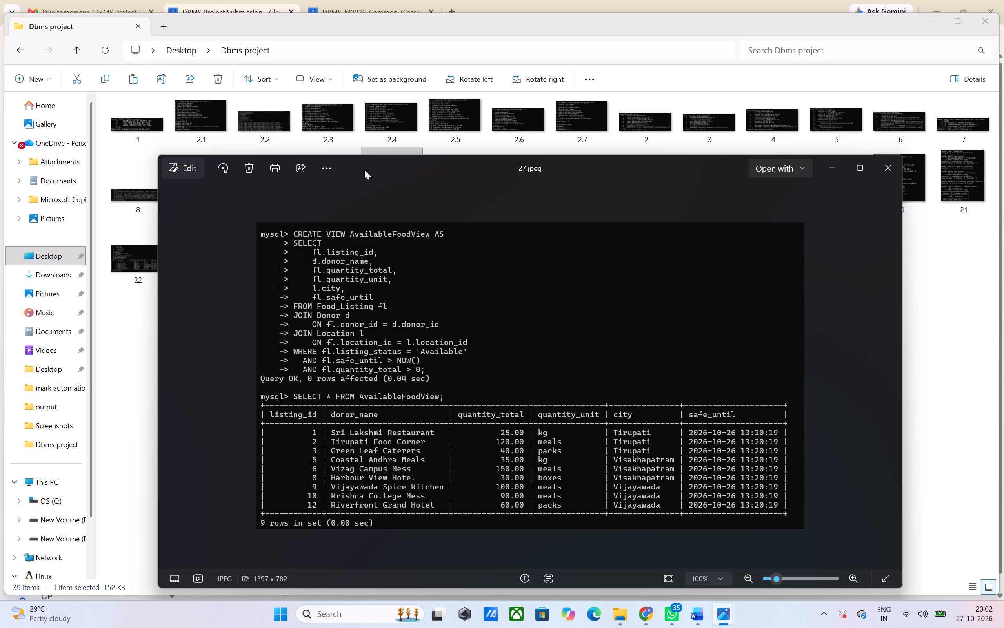
# Close the 27.jpeg screenshot and return to the Dbms project folder.
pyautogui.click(881, 175)
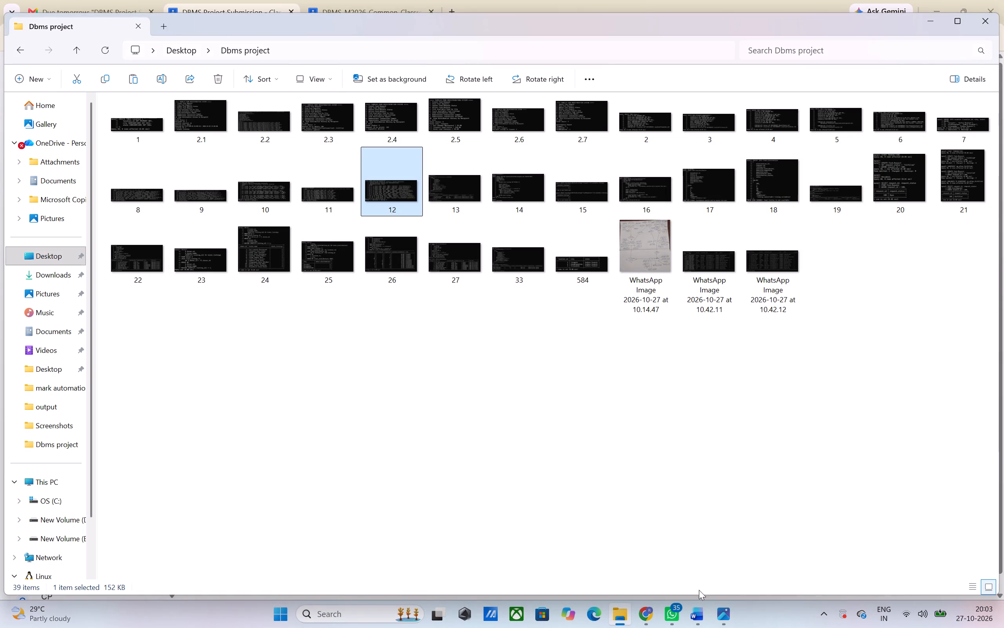
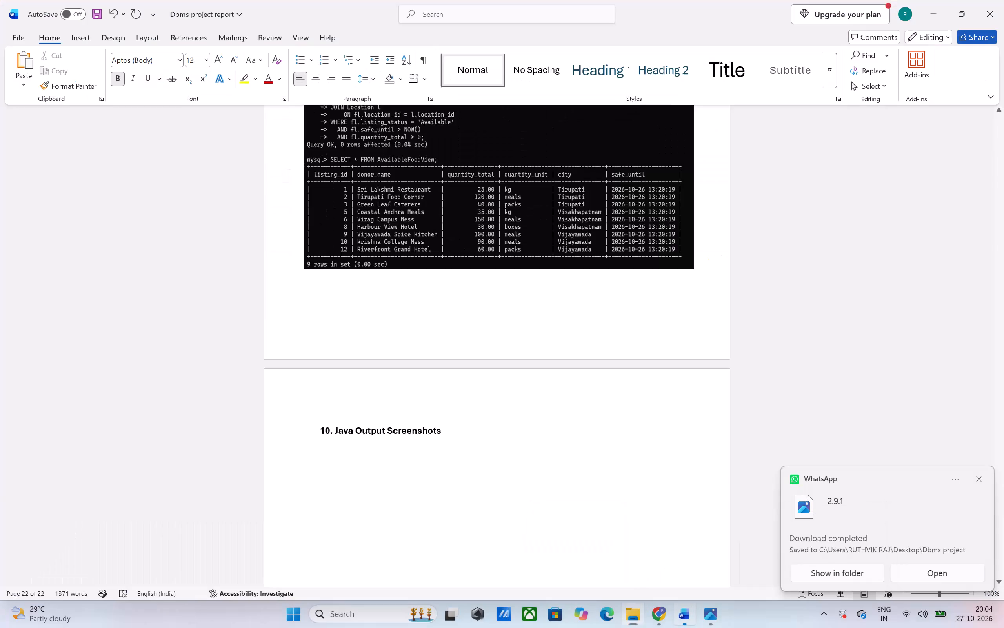
# Copy screenshot 2.1 from the Dbms project folder into the Word report under "10. Java Output Screenshots" and add a new line below it.
pyautogui.scroll(-5, 472, 477)
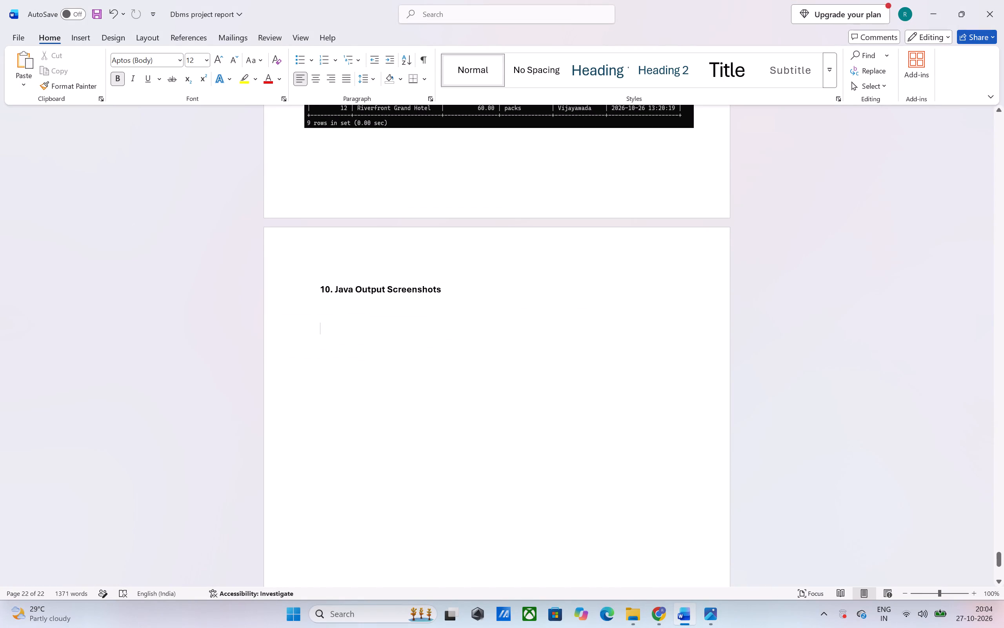
pyautogui.click(624, 613)
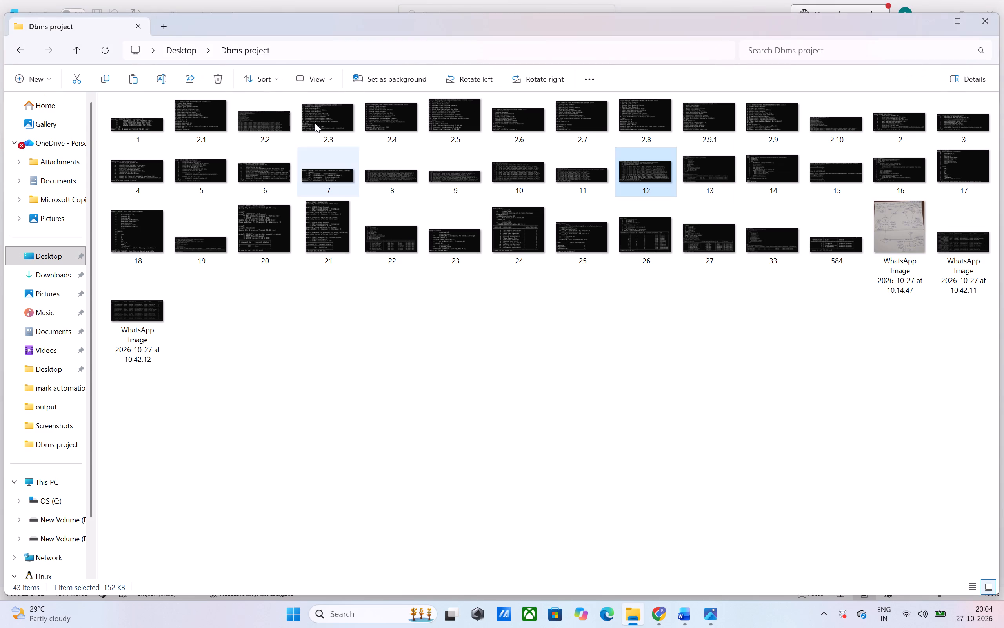
pyautogui.click(189, 101)
pyautogui.click(101, 76)
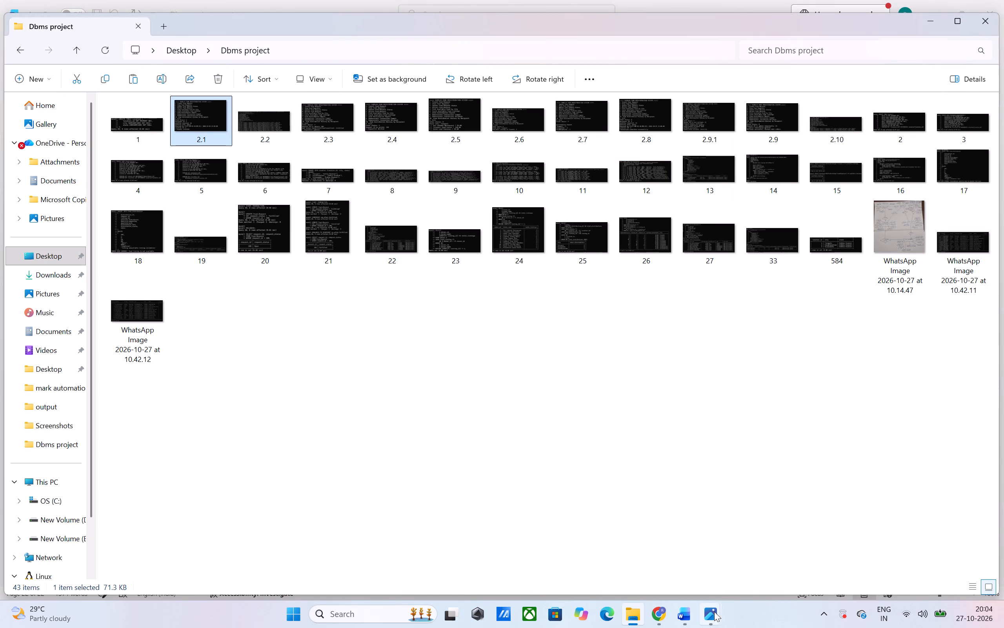
pyautogui.click(677, 609)
pyautogui.hotkey('ctrl', 'v')
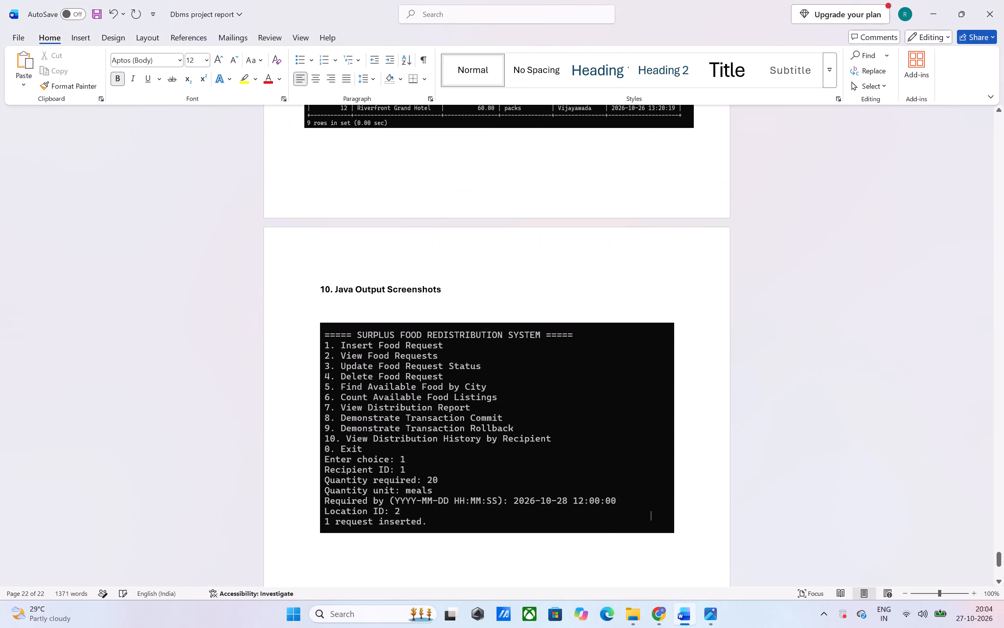
pyautogui.scroll(-4, 485, 402)
pyautogui.scroll(-6, 338, 437)
pyautogui.click(340, 302)
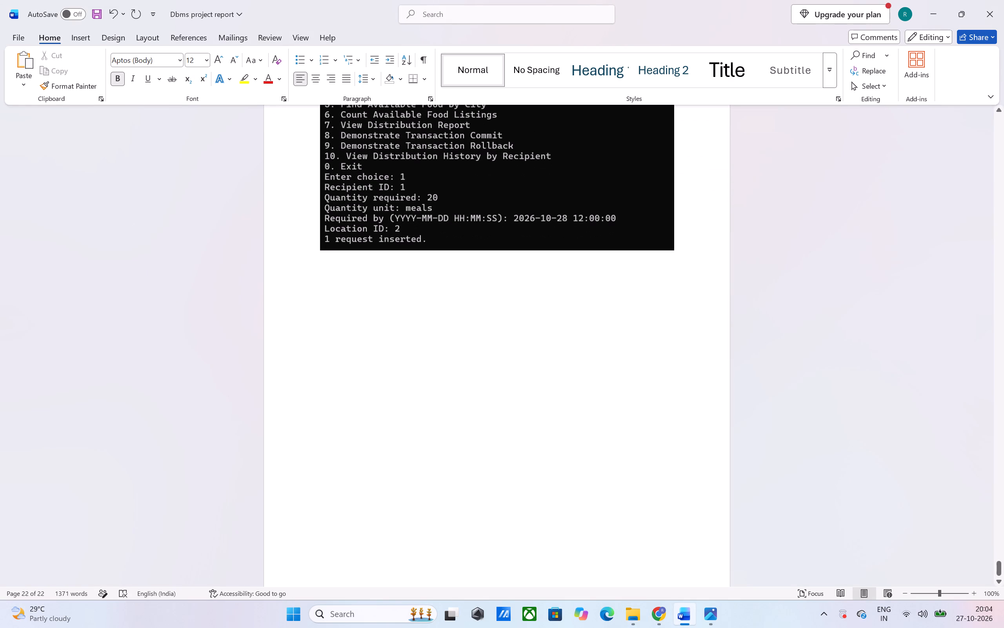
pyautogui.press('Return')
pyautogui.scroll(4, 375, 318)
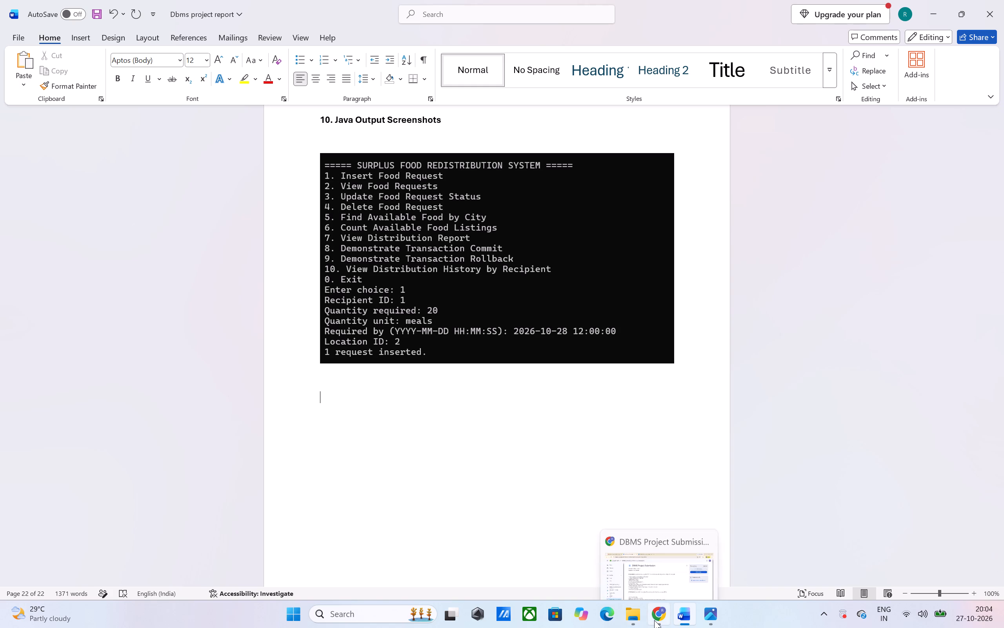
# Switch back to the Dbms project folder in File Explorer to get the next Java output screenshot.
pyautogui.click(641, 616)
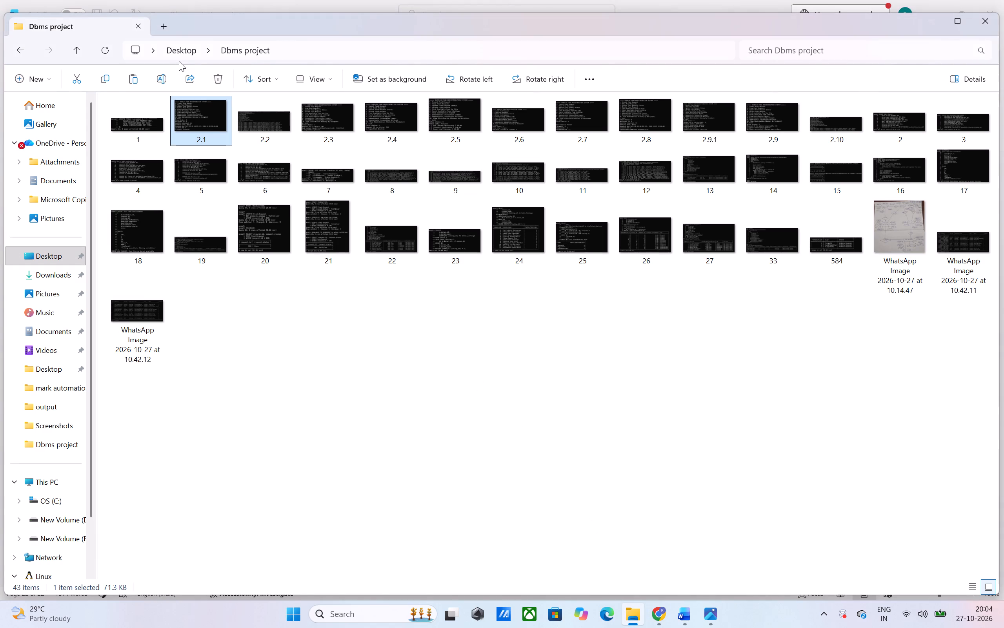
# Copy screenshot 2.2 from the Dbms project folder into the Word report, below the Insert Food Request output in section 10.
pyautogui.click(247, 106)
pyautogui.click(104, 79)
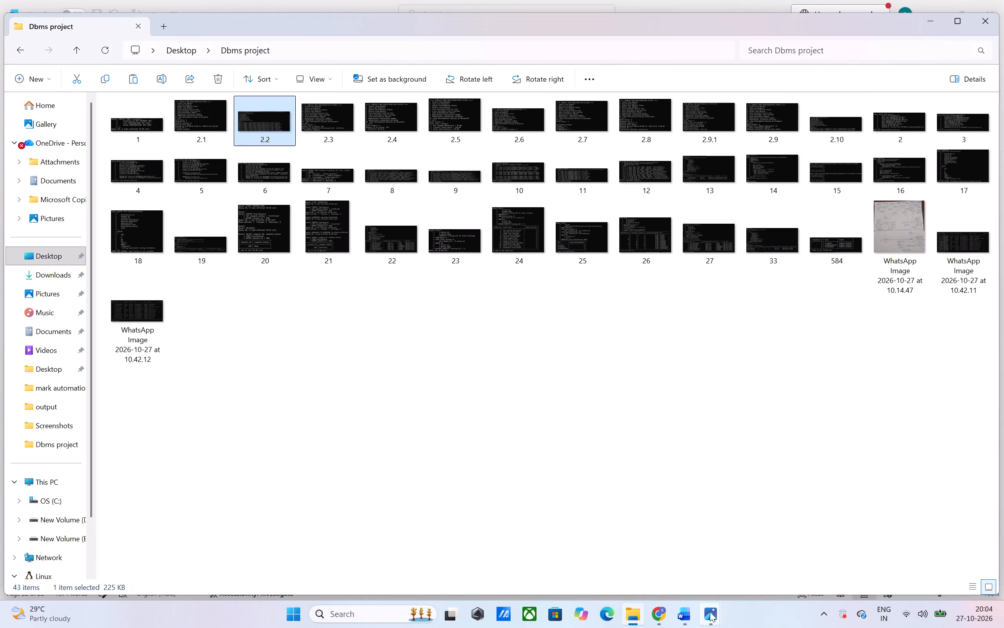
pyautogui.click(710, 612)
pyautogui.click(684, 612)
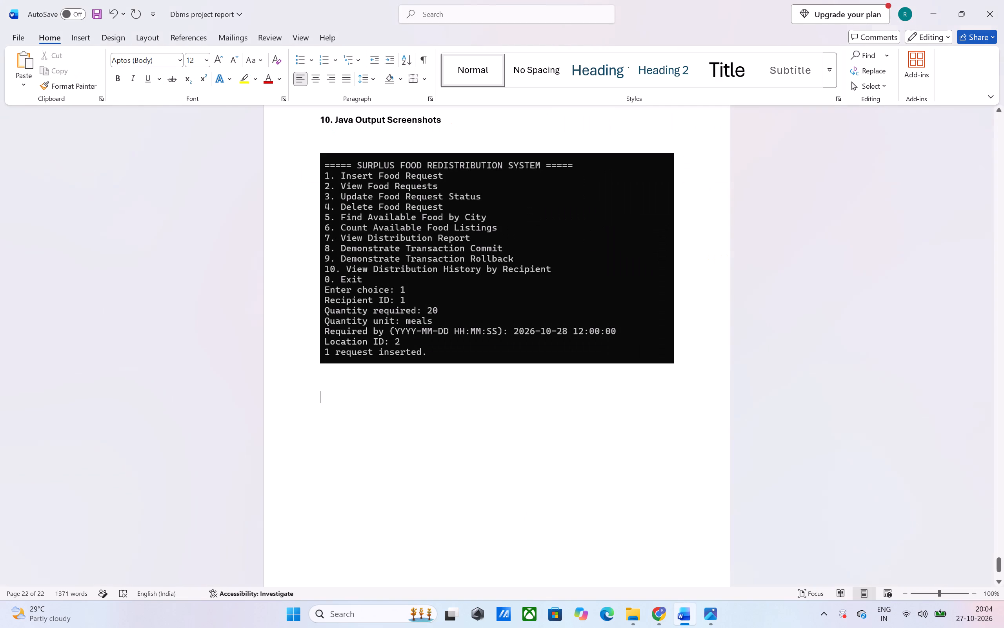
pyautogui.hotkey('ctrl', 'v')
# Stretch the pasted View Food Requests screenshot downward to make it taller.
pyautogui.click(480, 433)
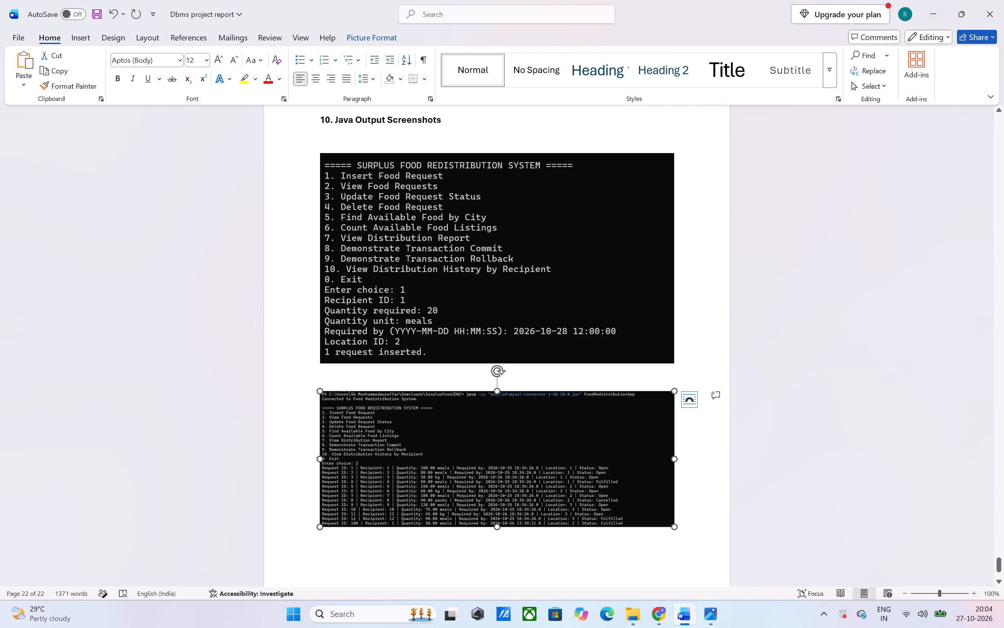
pyautogui.moveTo(499, 525); pyautogui.dragTo(498, 593)
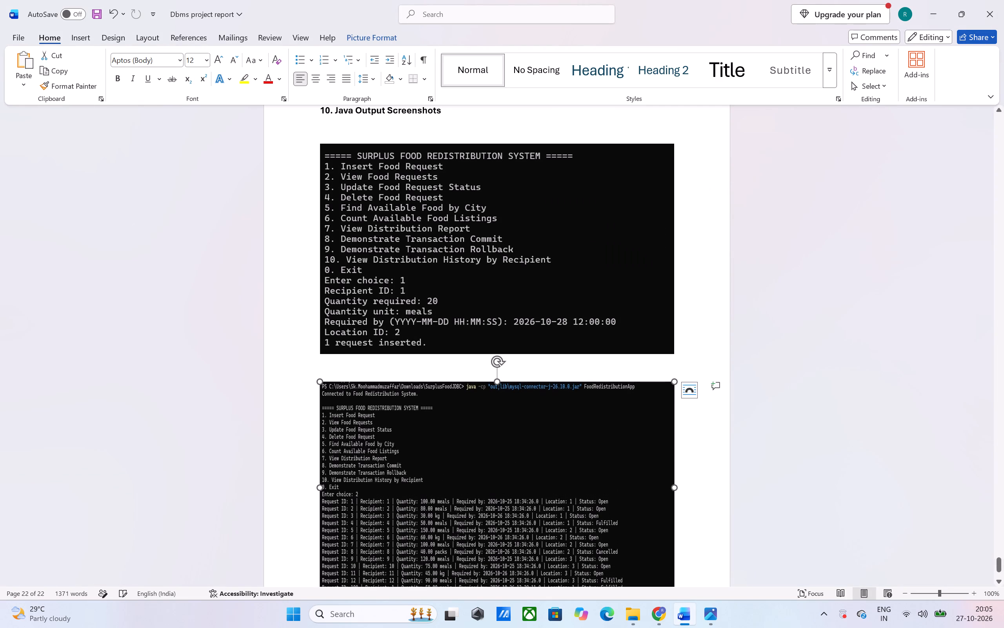
# Set the View Food Requests screenshot's text wrapping to Top and Bottom.
pyautogui.scroll(-6, 497, 518)
pyautogui.scroll(-5, 473, 424)
pyautogui.click(688, 257)
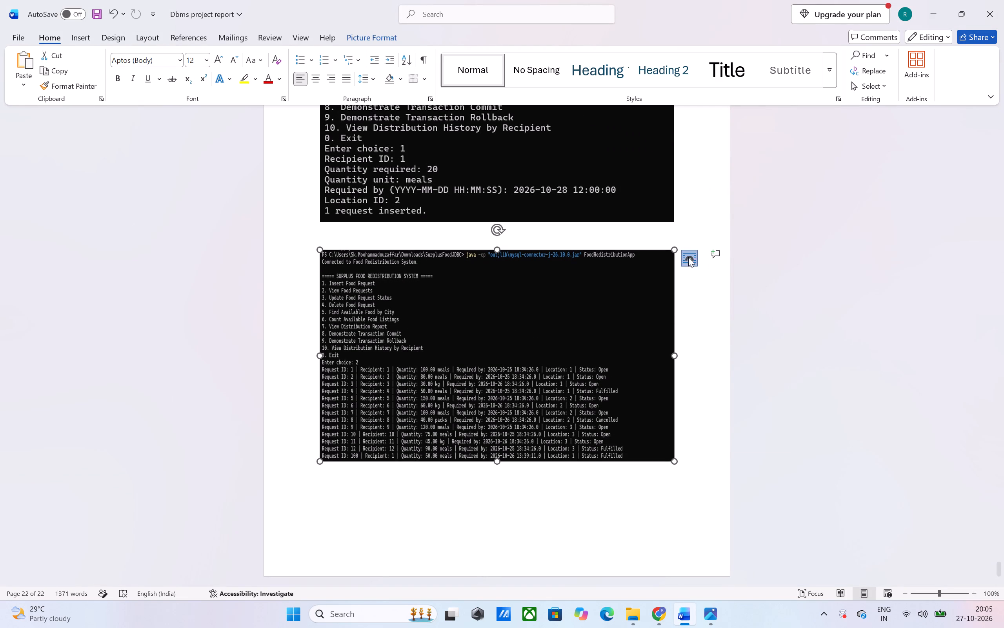
pyautogui.click(718, 367)
pyautogui.click(711, 402)
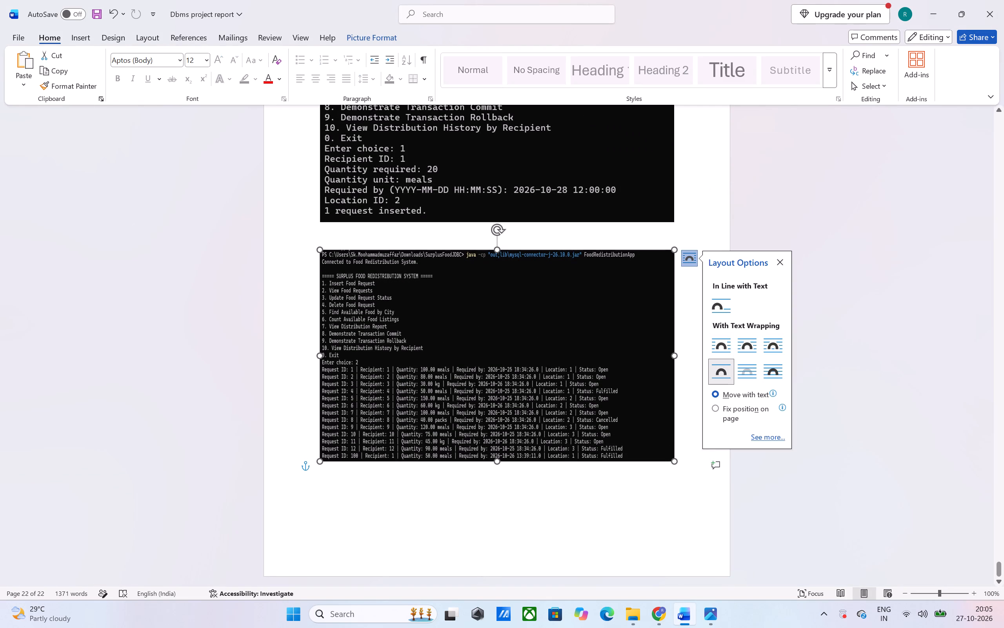
pyautogui.click(711, 405)
pyautogui.click(716, 411)
# Enlarge the View Food Requests screenshot past both text margins and make it taller, keeping it within the page.
pyautogui.click(545, 378)
pyautogui.click(319, 356)
pyautogui.moveTo(319, 357); pyautogui.dragTo(297, 356)
pyautogui.moveTo(480, 459); pyautogui.dragTo(482, 465)
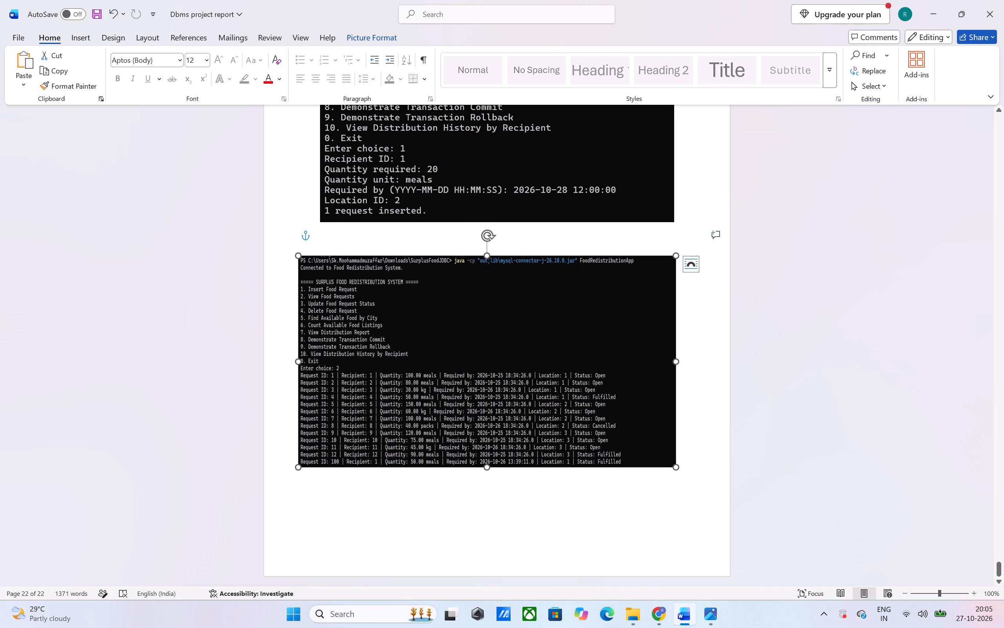
pyautogui.moveTo(485, 466); pyautogui.dragTo(484, 496)
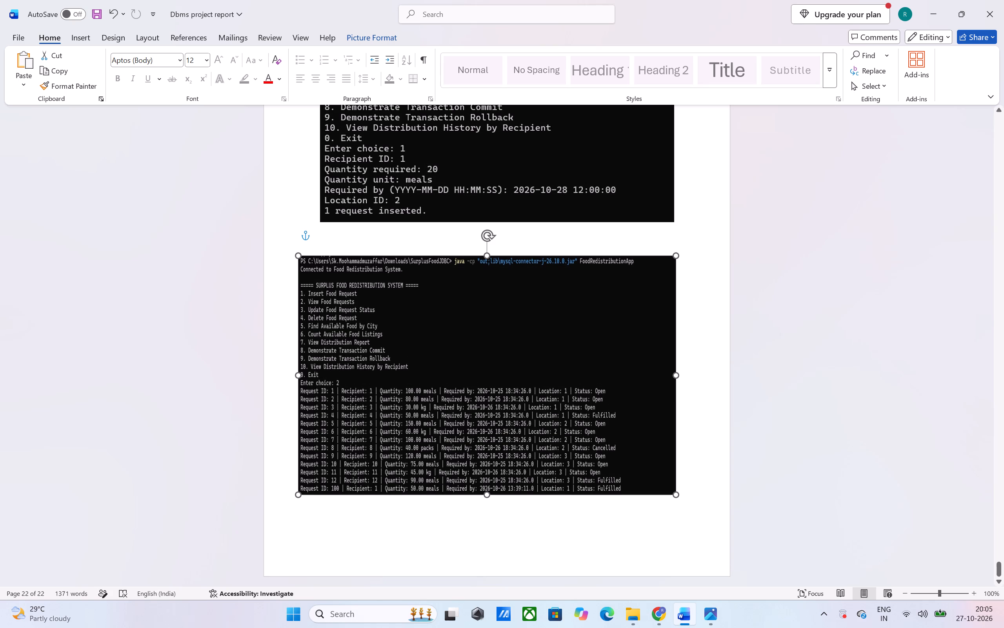
pyautogui.moveTo(484, 496); pyautogui.dragTo(484, 503)
pyautogui.moveTo(675, 382); pyautogui.dragTo(705, 378)
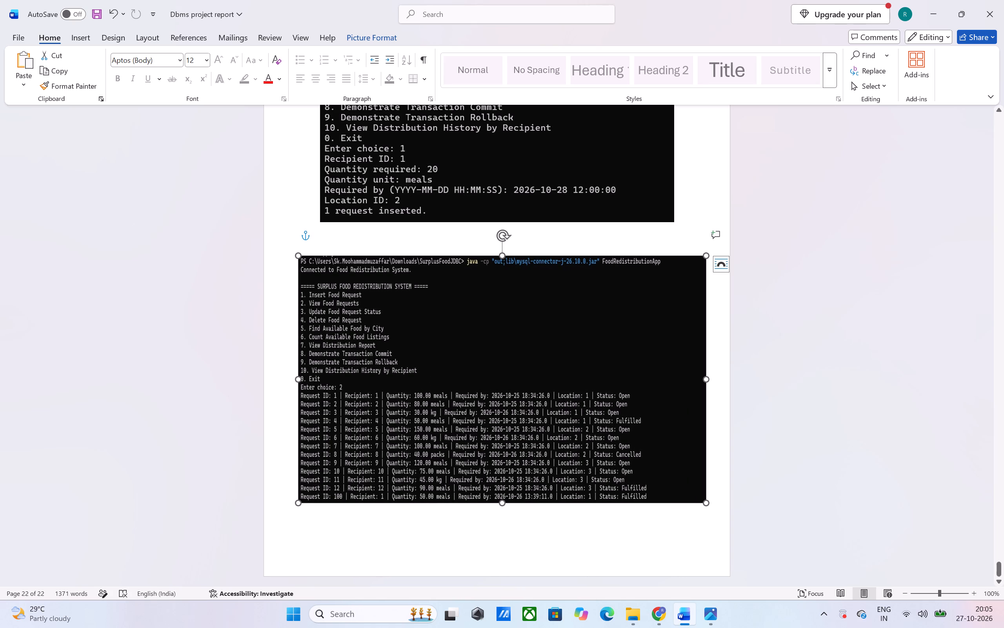
pyautogui.moveTo(297, 503); pyautogui.dragTo(287, 522)
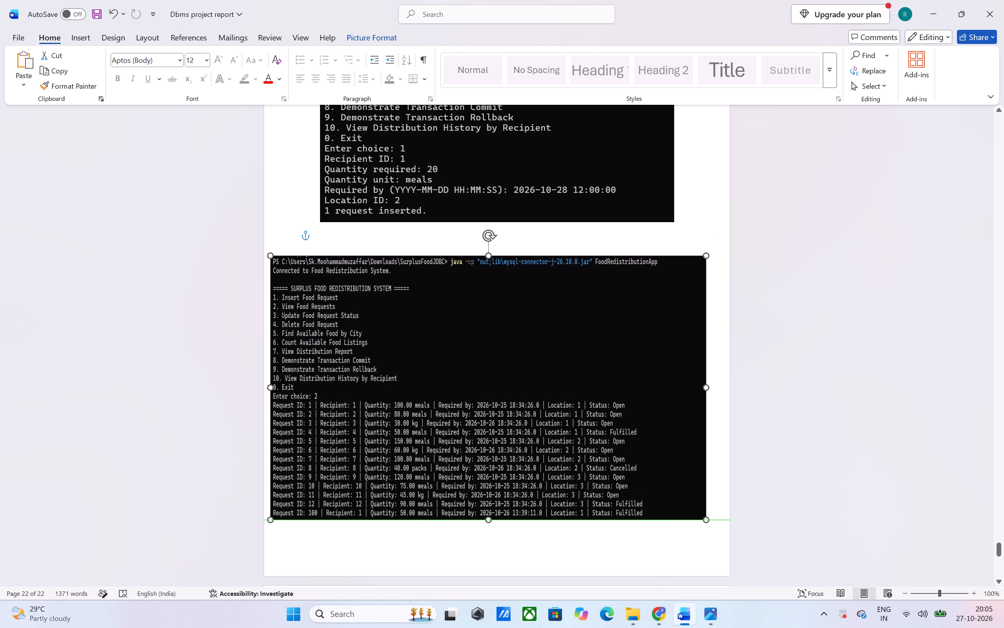
pyautogui.moveTo(287, 522); pyautogui.dragTo(310, 509)
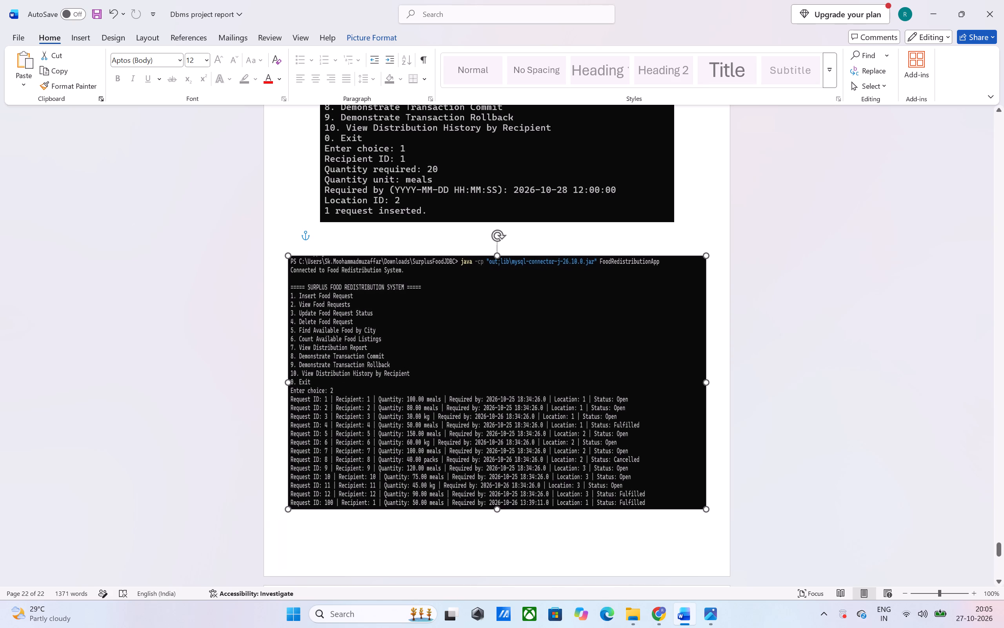
pyautogui.moveTo(310, 509); pyautogui.dragTo(311, 509)
pyautogui.click(707, 510)
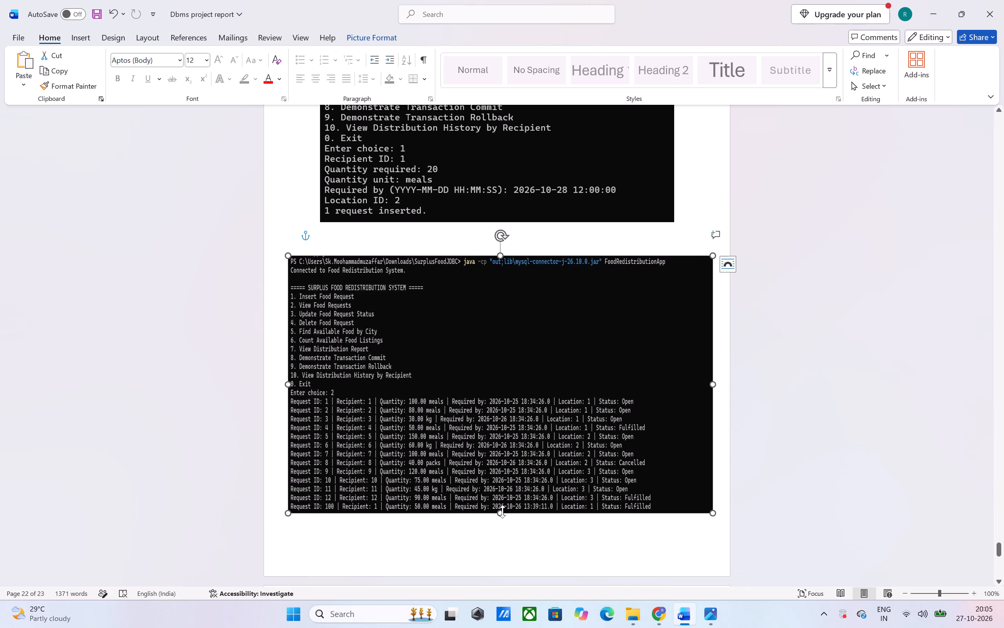
pyautogui.moveTo(503, 511); pyautogui.dragTo(504, 530)
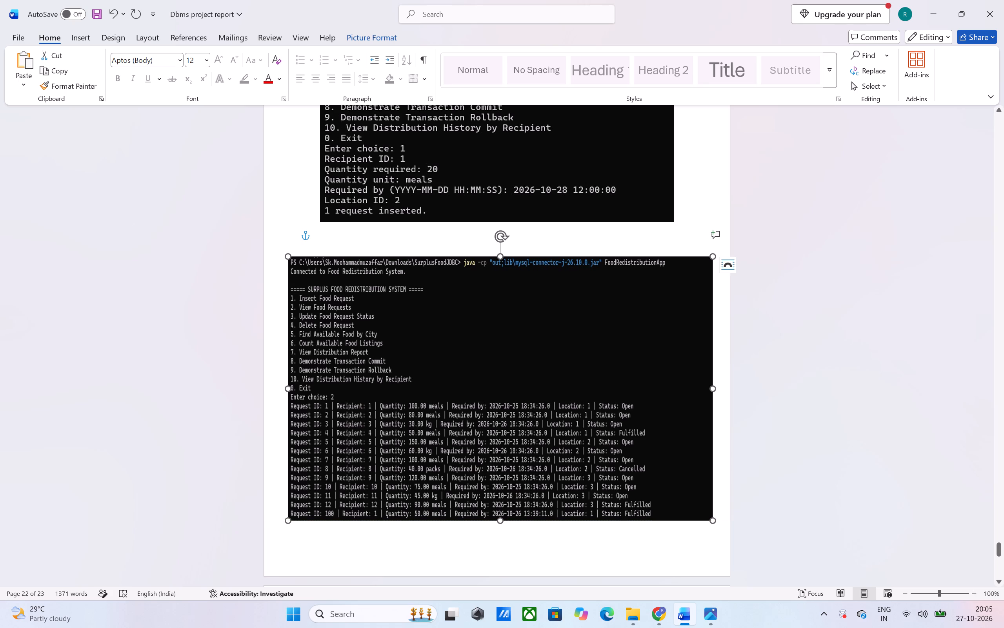
pyautogui.scroll(-4, 466, 281)
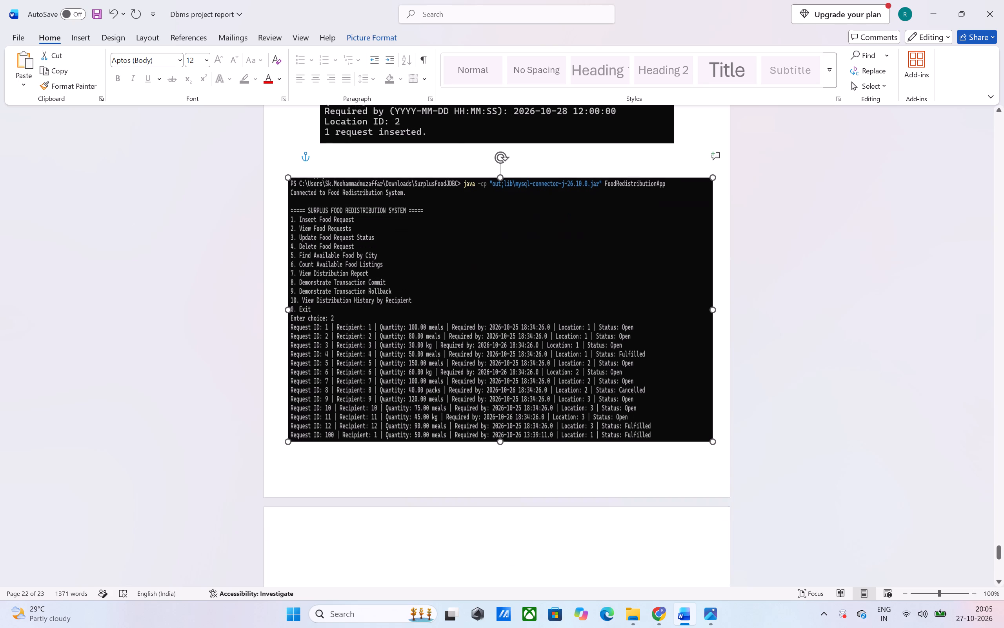
pyautogui.scroll(-2, 466, 281)
pyautogui.scroll(6, 465, 281)
pyautogui.click(370, 241)
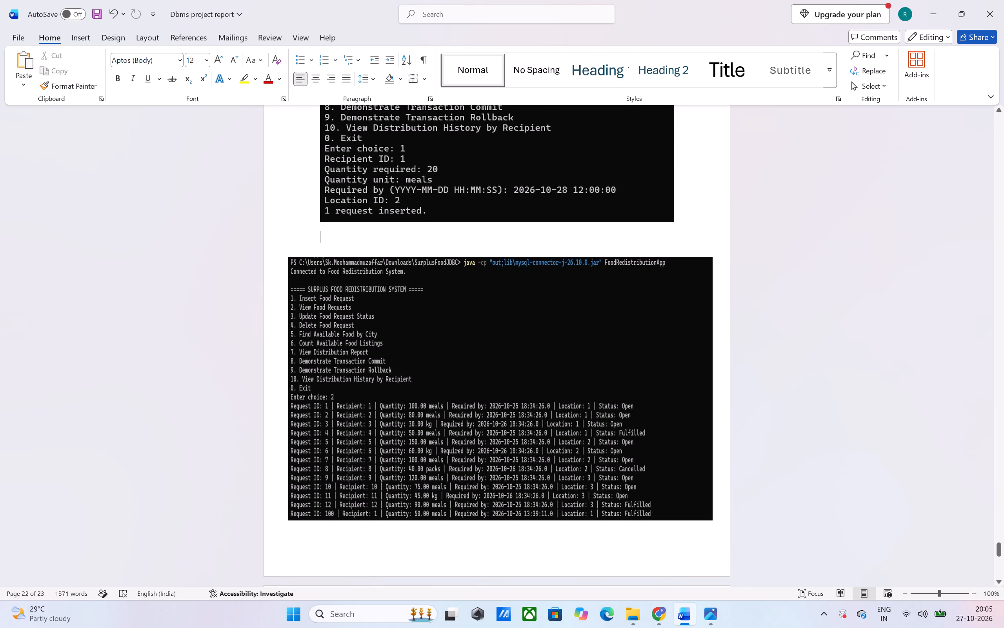
pyautogui.click(720, 380)
# Copy screenshot 2.3 from the Dbms project folder and paste it at the start of the report's following blank page.
pyautogui.scroll(-8, 621, 353)
pyautogui.scroll(-3, 424, 341)
pyautogui.click(355, 314)
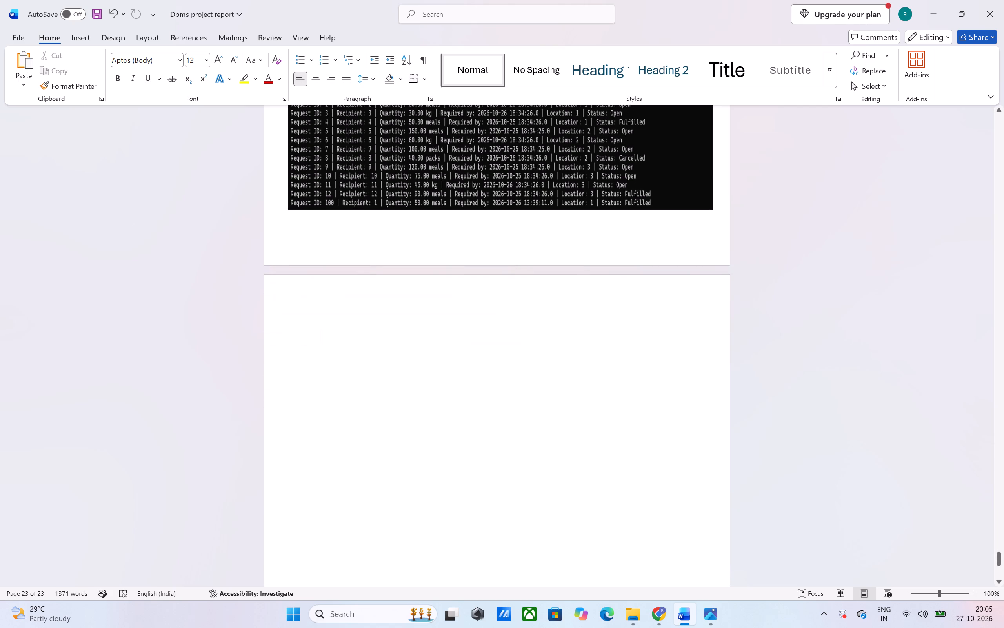
pyautogui.click(631, 608)
pyautogui.click(347, 105)
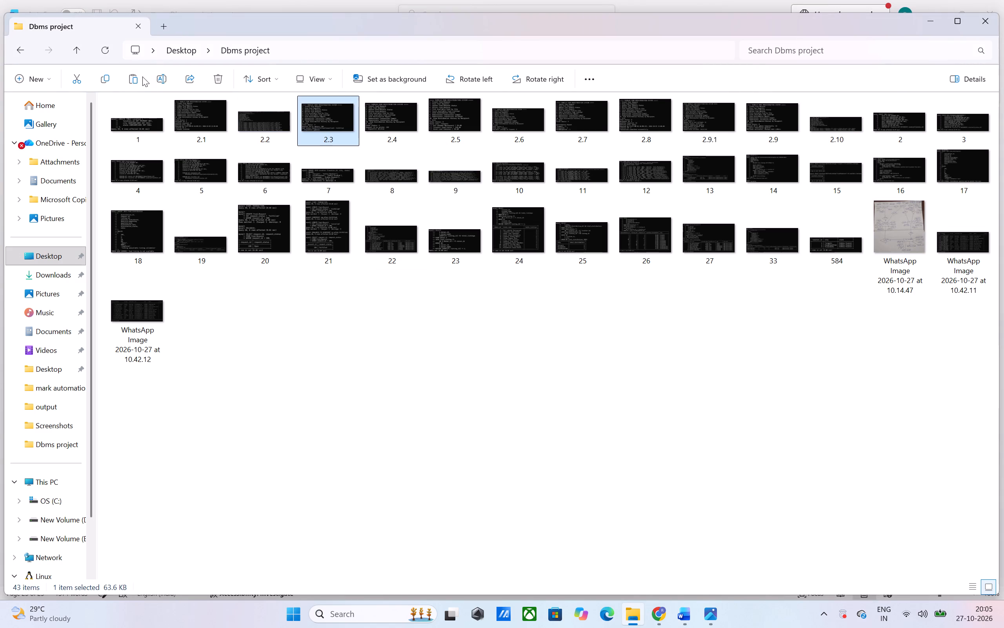
pyautogui.click(113, 77)
pyautogui.click(688, 611)
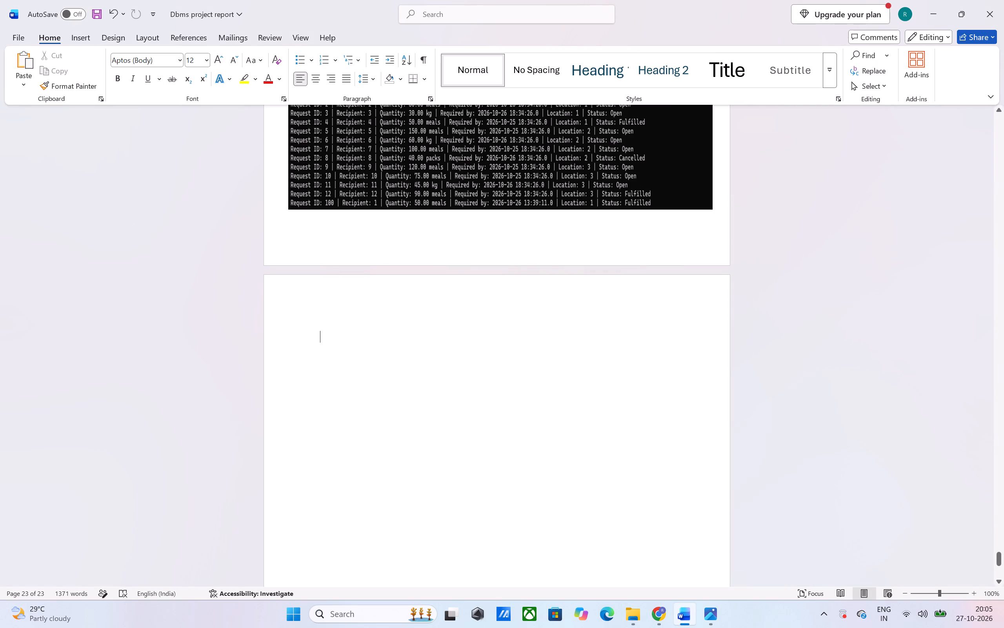
pyautogui.hotkey('ctrl', 'v')
pyautogui.scroll(-1, 486, 338)
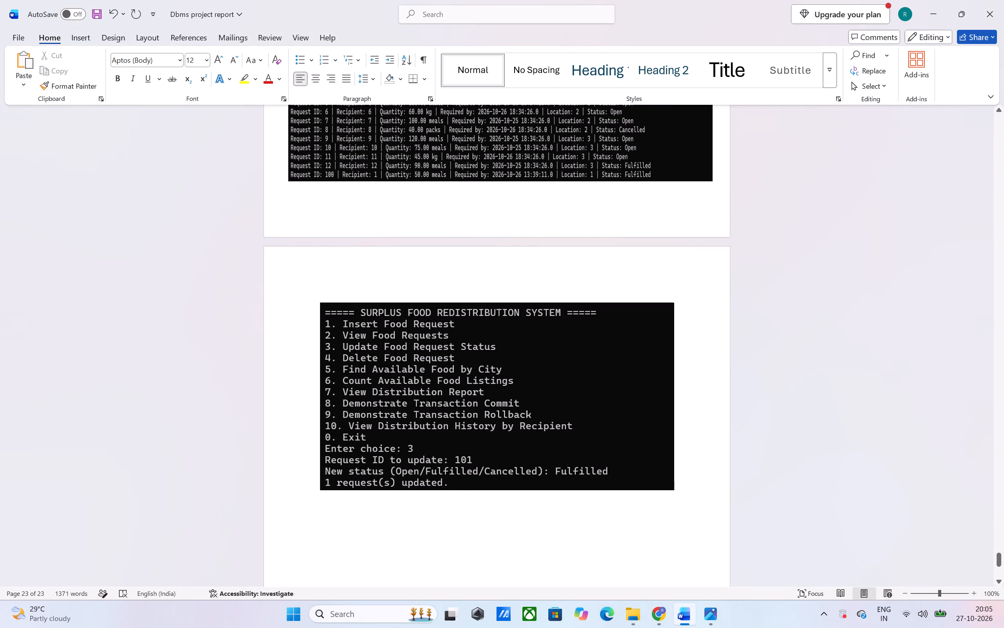
# Copy screenshot 2.4 from the Dbms project folder and paste it below the Update Food Request Status output in the report.
pyautogui.click(627, 617)
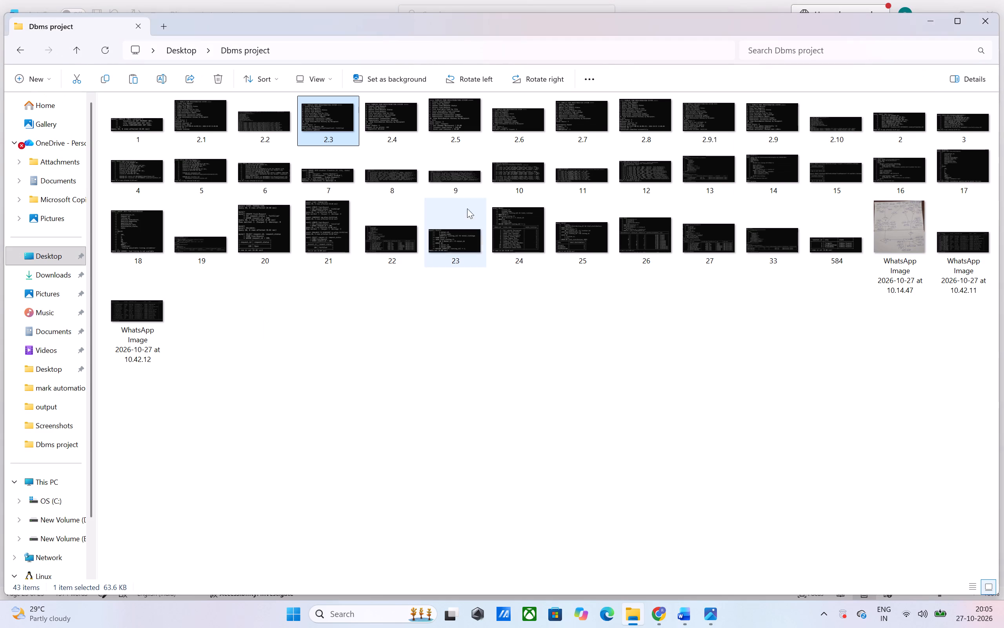
pyautogui.click(411, 106)
pyautogui.click(103, 67)
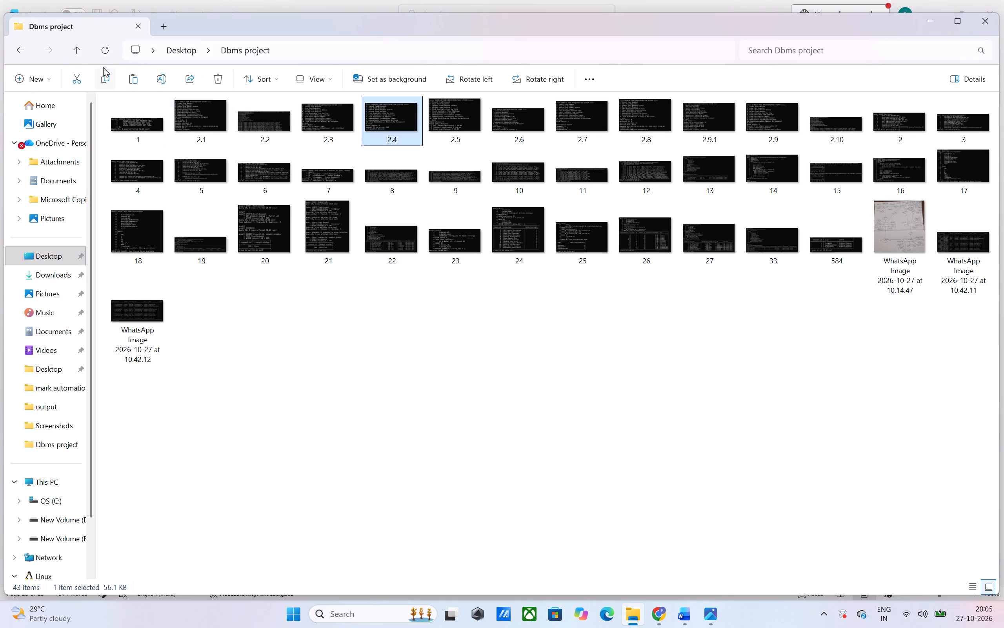
pyautogui.click(678, 605)
pyautogui.scroll(-4, 596, 482)
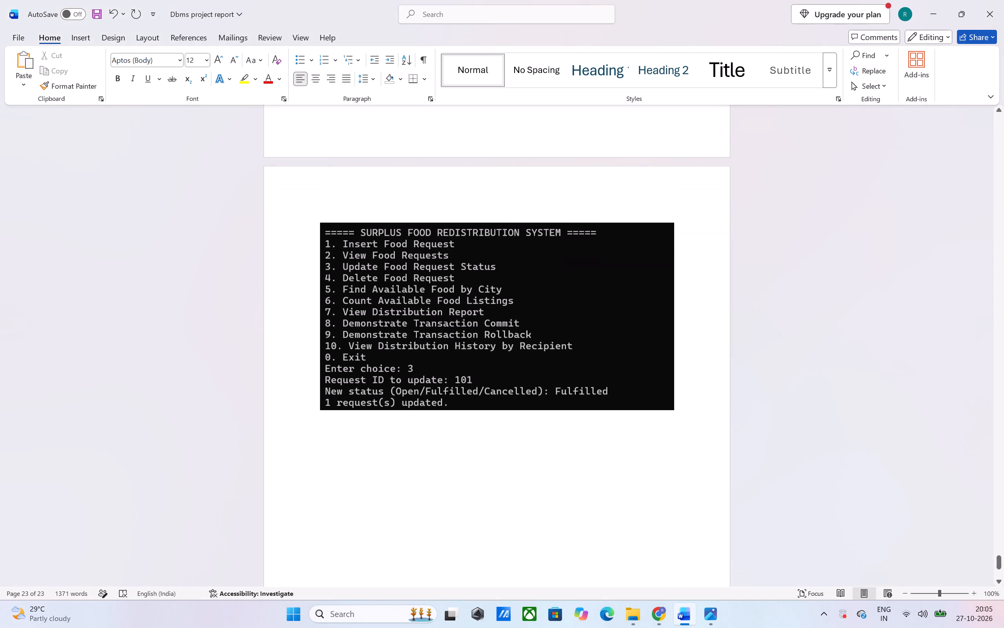
pyautogui.scroll(-2, 573, 472)
pyautogui.click(344, 356)
pyautogui.click(325, 356)
pyautogui.click(325, 356)
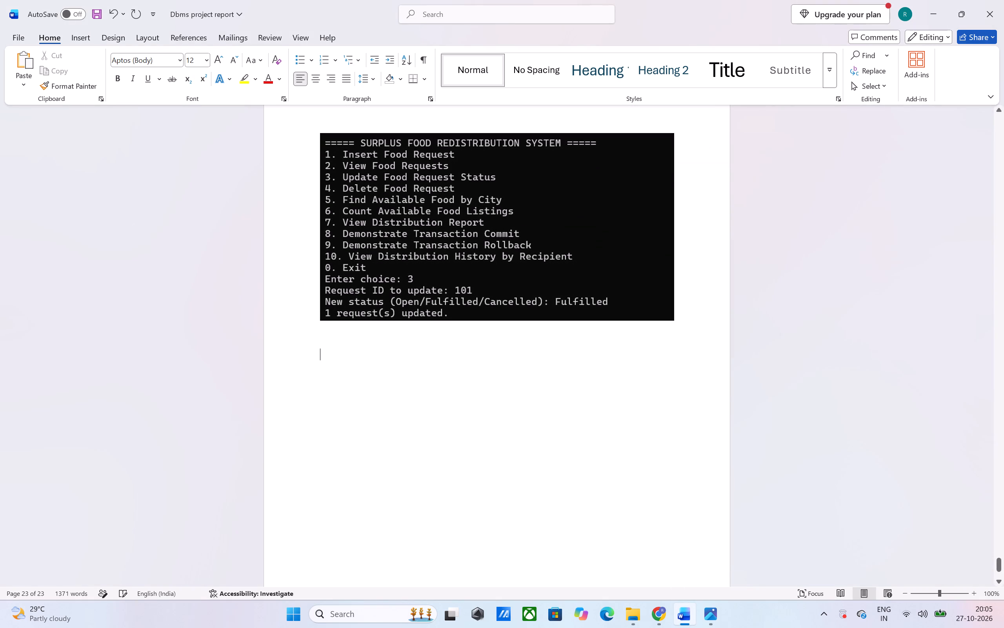
pyautogui.hotkey('ctrl', 'v')
pyautogui.scroll(-4, 473, 405)
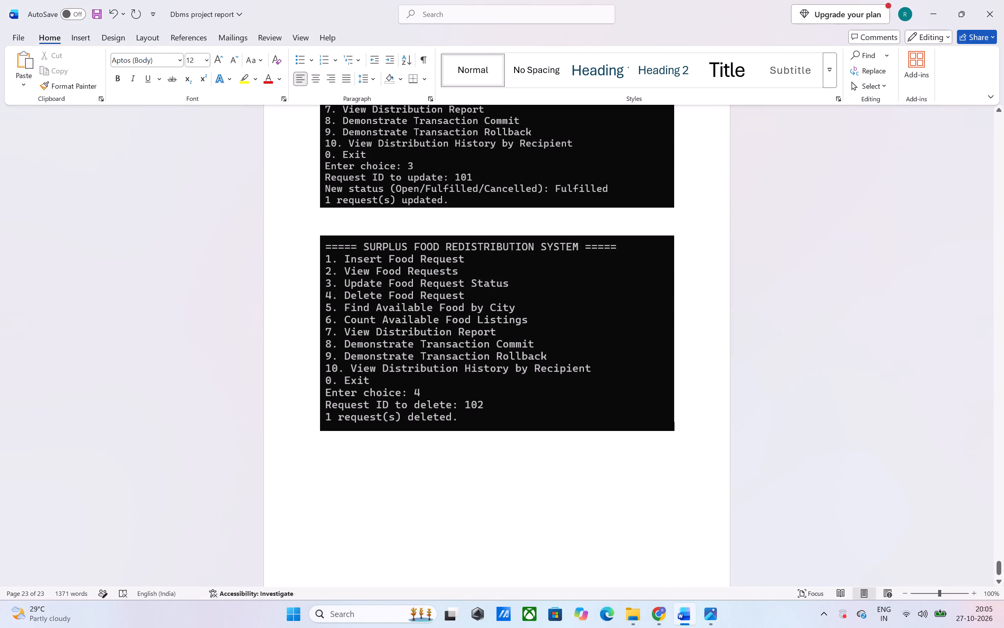
# Copy screenshot 2.5 from the Dbms project folder and paste it after the Delete Food Request output in the report.
pyautogui.click(648, 617)
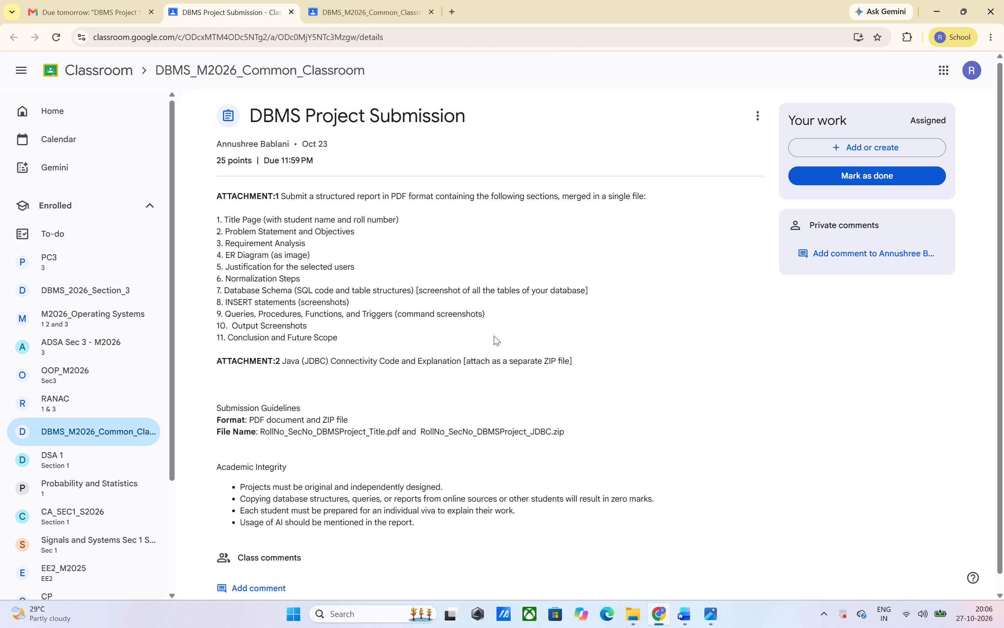
pyautogui.click(626, 606)
pyautogui.click(449, 135)
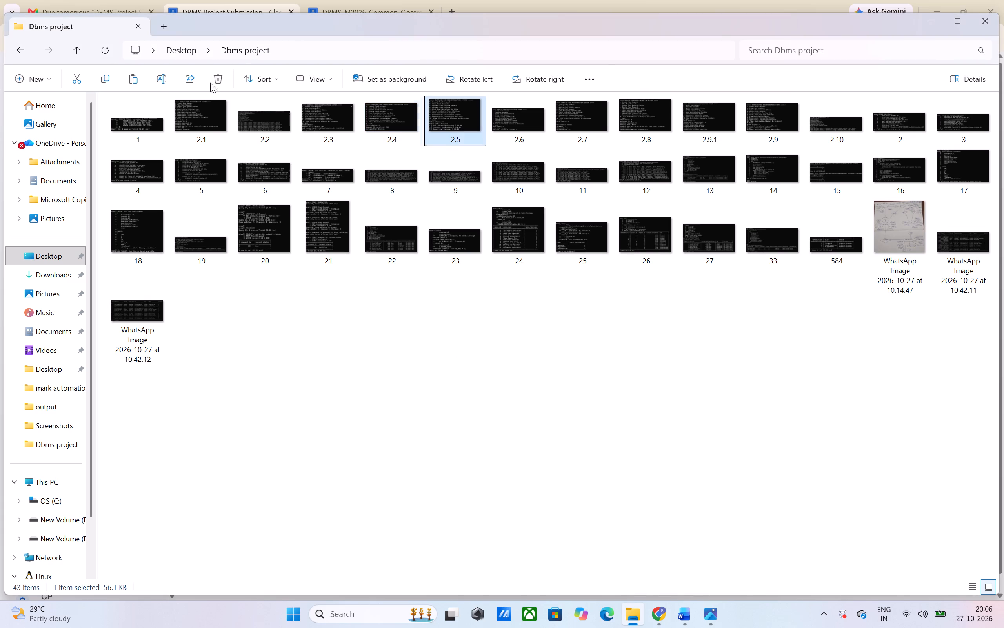
pyautogui.click(101, 74)
pyautogui.click(680, 611)
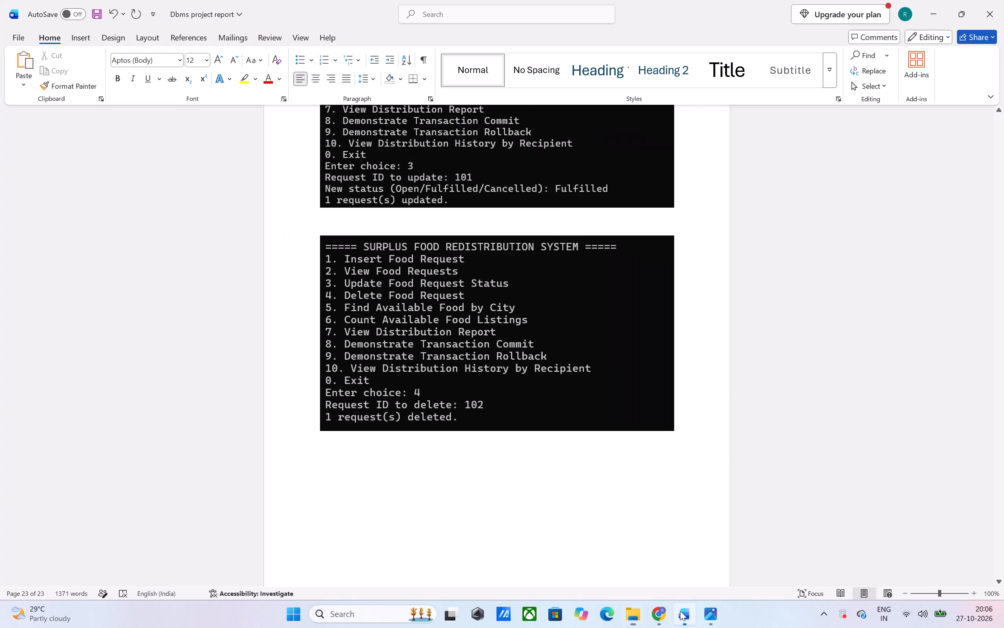
pyautogui.scroll(-5, 487, 442)
pyautogui.click(355, 403)
pyautogui.doubleClick(339, 426)
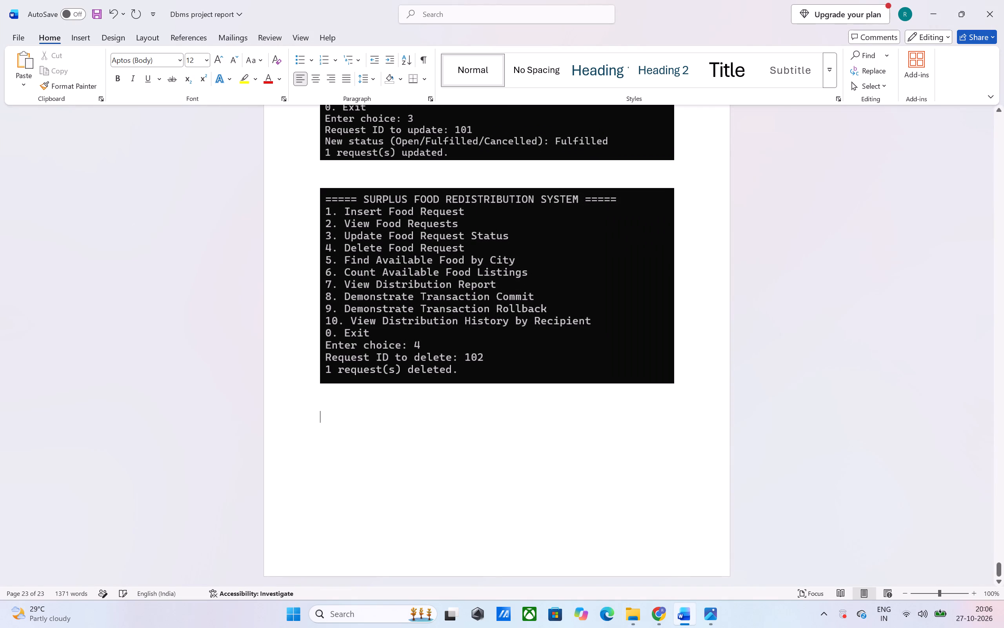
pyautogui.hotkey('ctrl', 'v')
pyautogui.scroll(-4, 377, 406)
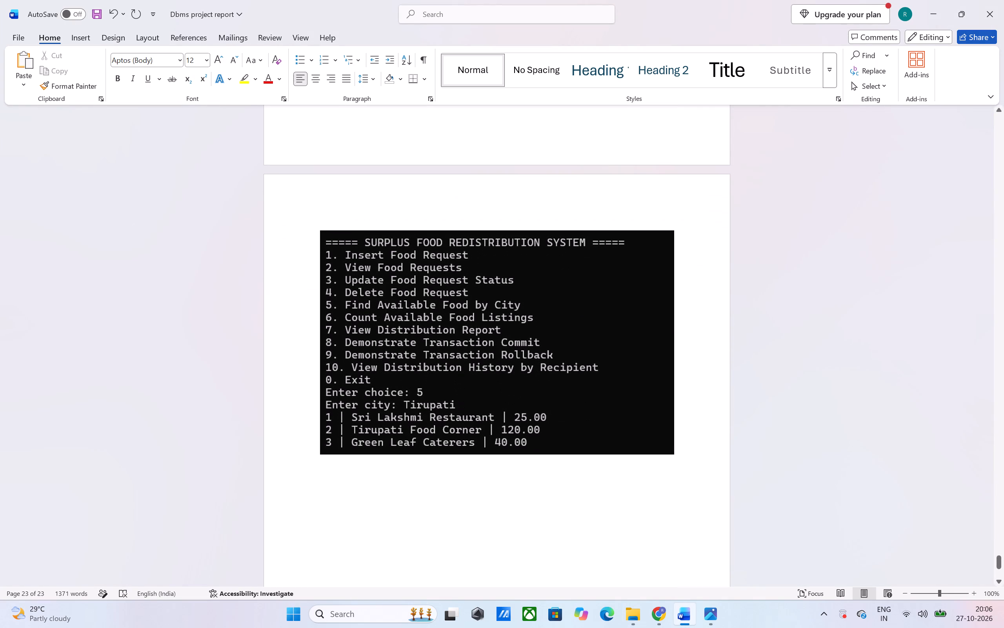
# Slightly reduce the height of the Update Food Request Status screenshot, keeping its width.
pyautogui.scroll(20, 393, 383)
pyautogui.scroll(1, 393, 383)
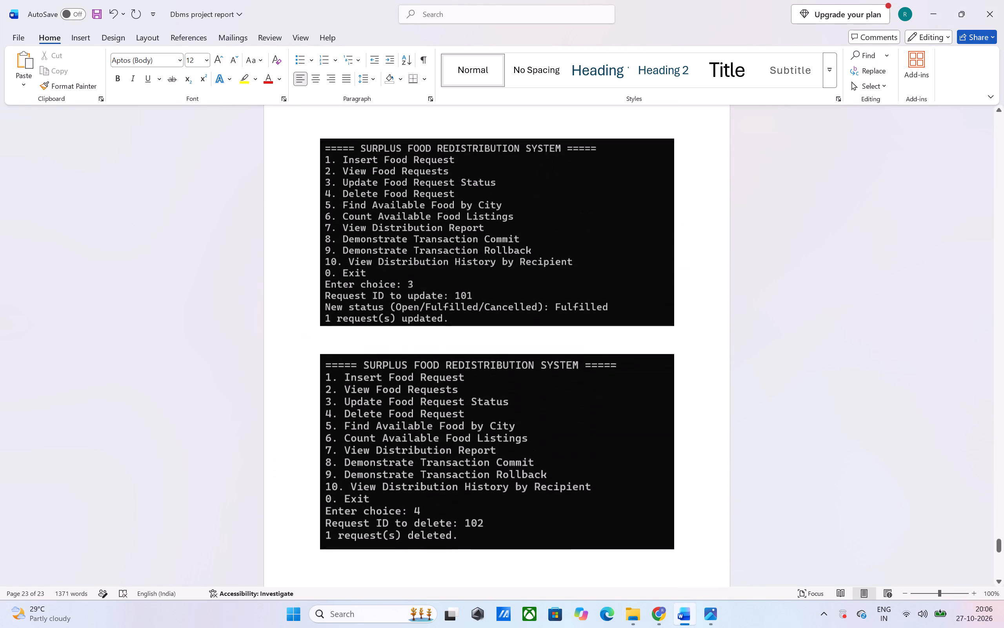
pyautogui.click(445, 298)
pyautogui.scroll(5, 445, 298)
pyautogui.scroll(-4, 449, 300)
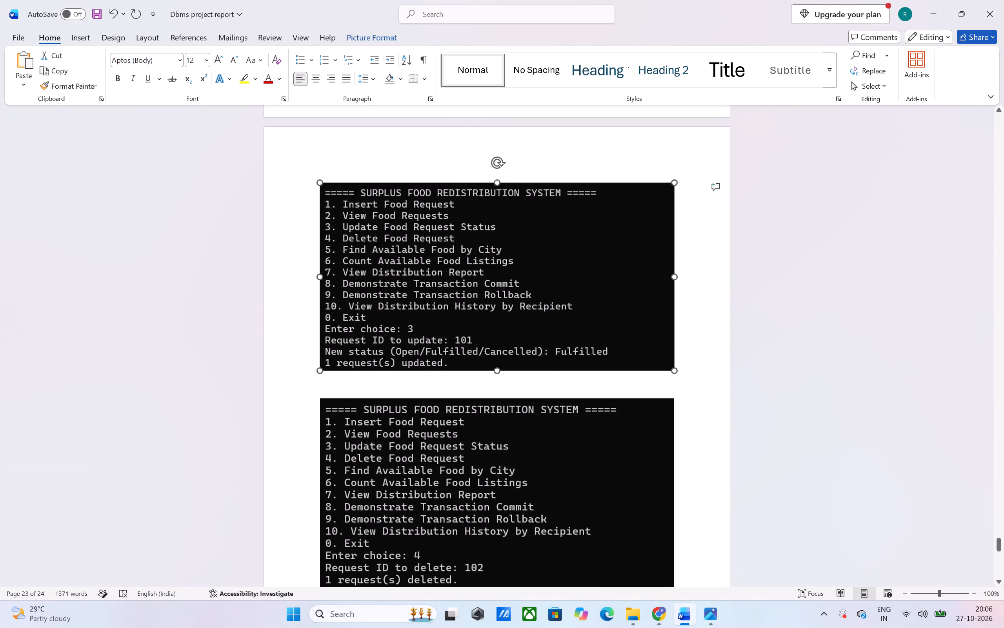
pyautogui.moveTo(496, 372); pyautogui.dragTo(496, 354)
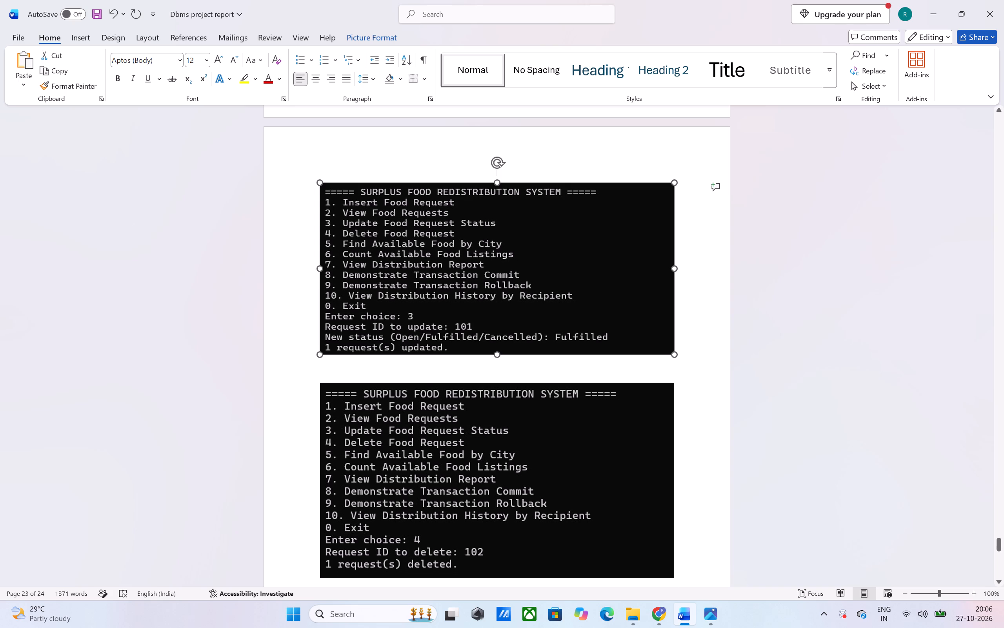
# Reduce the Update Food Request Status screenshot's width and trim its height slightly.
pyautogui.moveTo(675, 266); pyautogui.dragTo(656, 264)
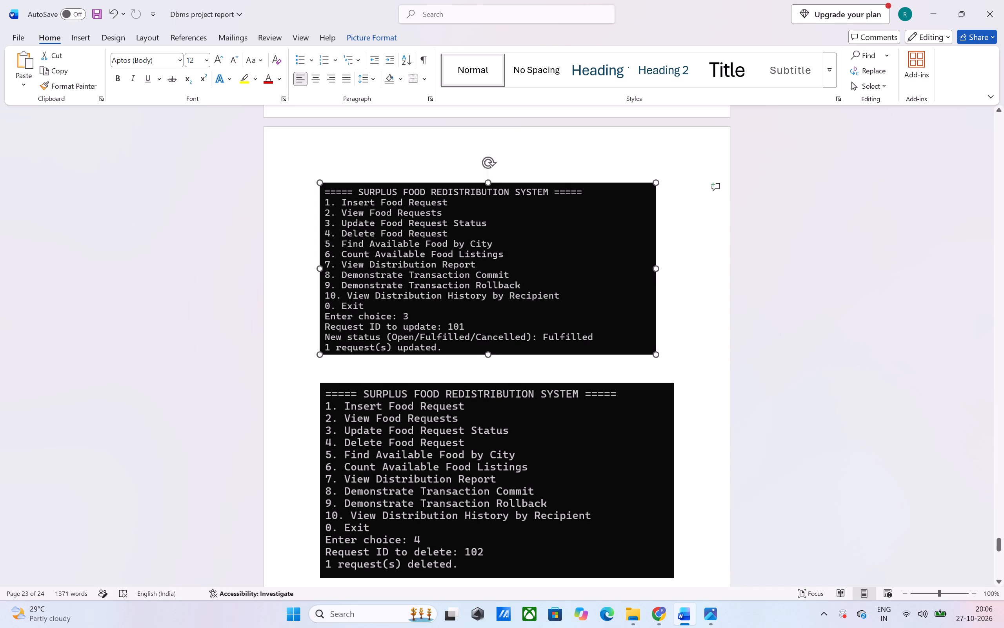
pyautogui.moveTo(656, 264); pyautogui.dragTo(655, 264)
pyautogui.moveTo(490, 354); pyautogui.dragTo(489, 348)
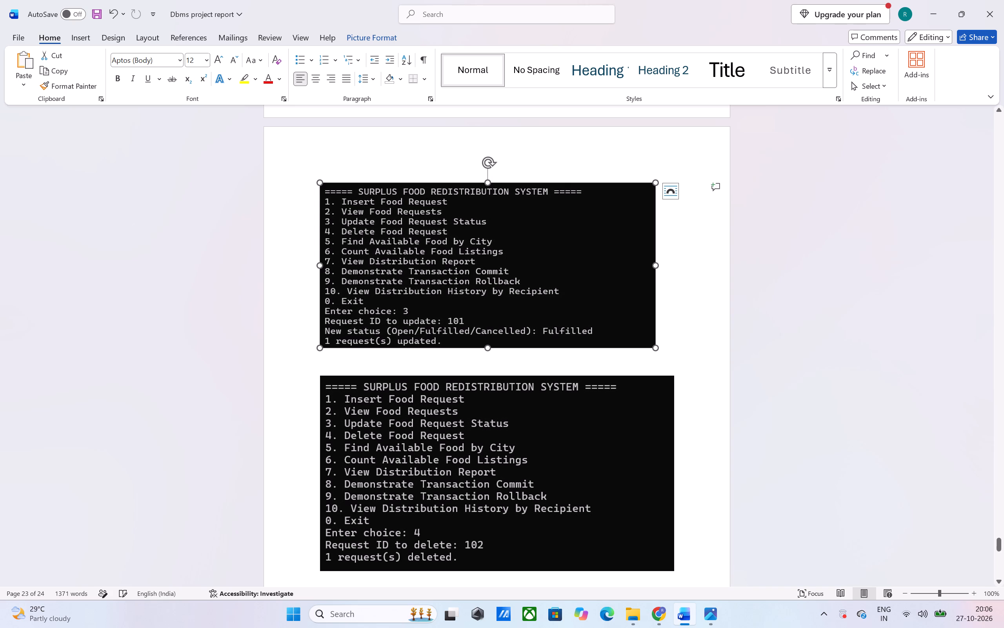
pyautogui.moveTo(657, 263); pyautogui.dragTo(645, 259)
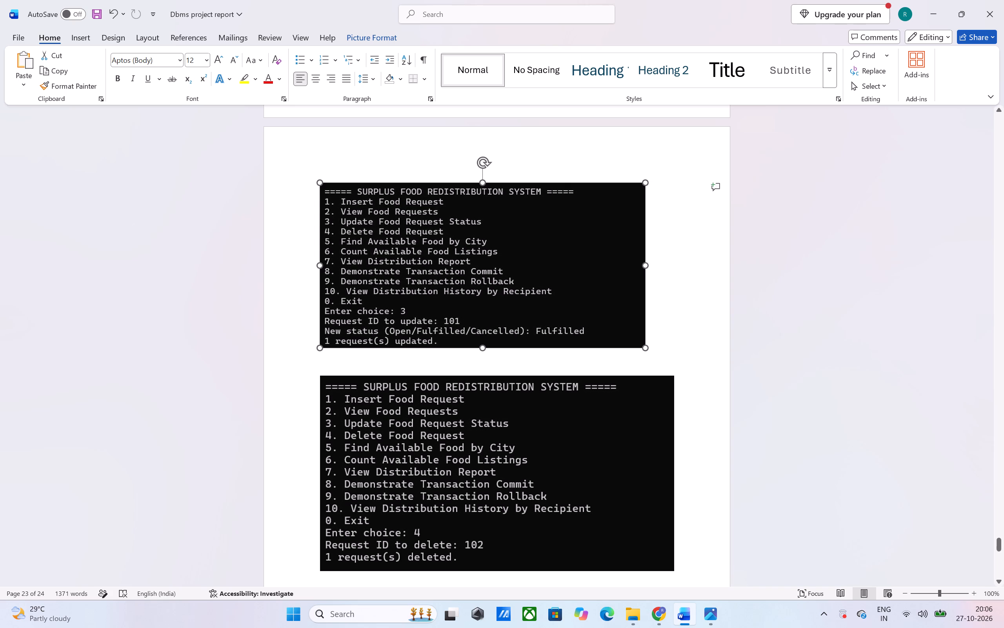
# Reduce the Delete Food Request screenshot's height and narrow it to match the Update Food Request Status screenshot above.
pyautogui.scroll(-4, 486, 391)
pyautogui.click(480, 356)
pyautogui.moveTo(494, 458); pyautogui.dragTo(493, 458)
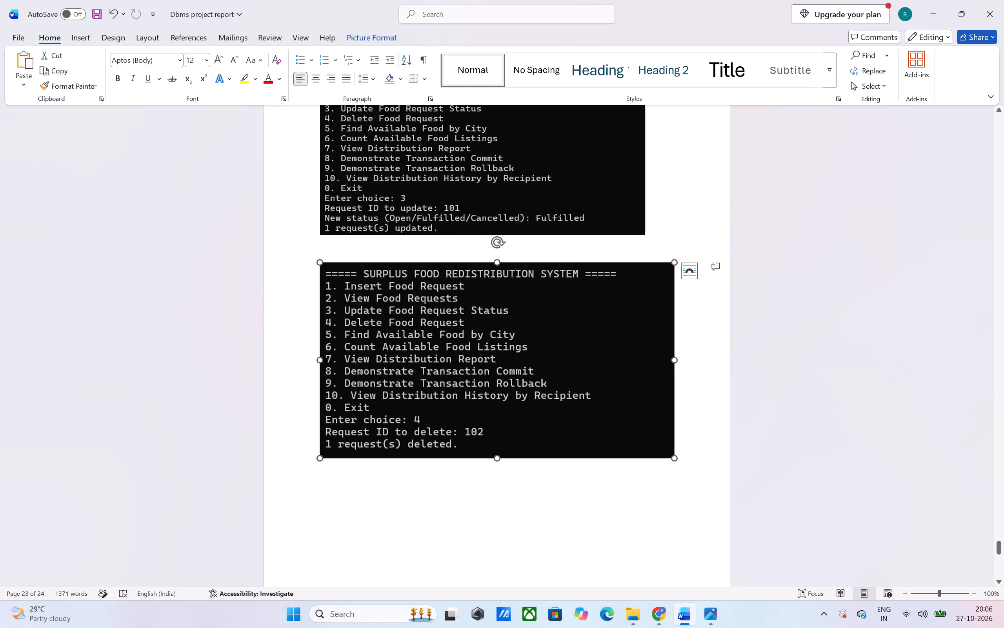
pyautogui.moveTo(493, 458); pyautogui.dragTo(493, 438)
pyautogui.moveTo(675, 348); pyautogui.dragTo(652, 345)
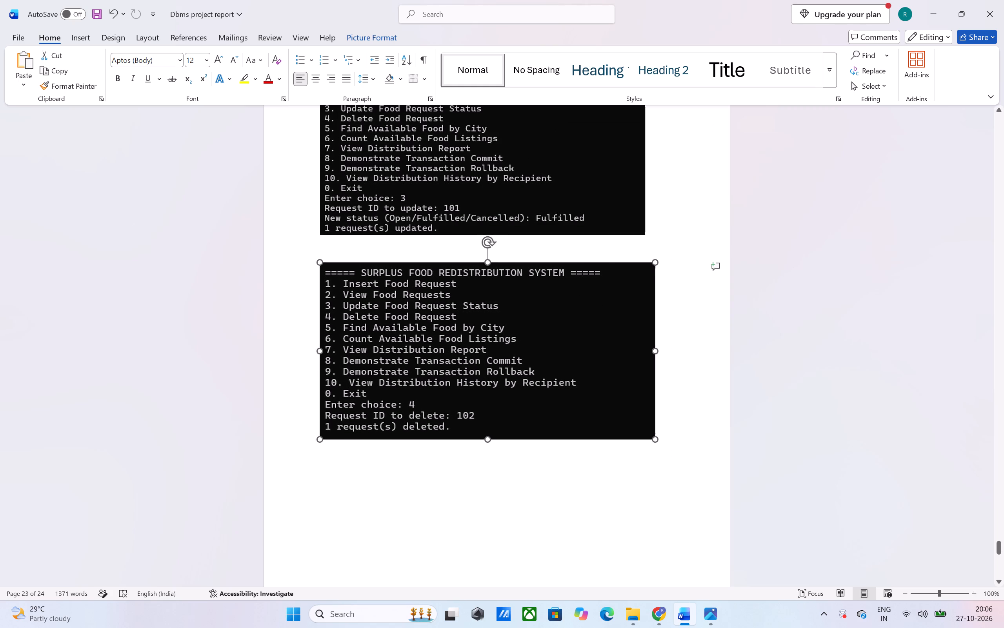
pyautogui.moveTo(652, 345); pyautogui.dragTo(645, 343)
pyautogui.moveTo(482, 439); pyautogui.dragTo(481, 431)
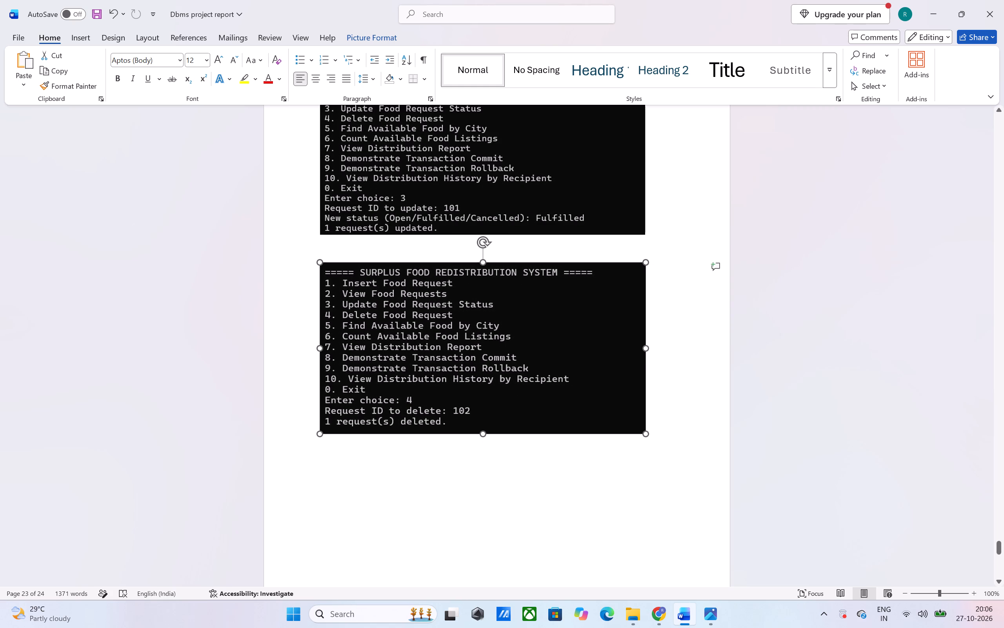
pyautogui.moveTo(481, 431); pyautogui.dragTo(482, 429)
# Reduce the width and height of the Find Available Food by City screenshot on the last page.
pyautogui.scroll(-18, 521, 368)
pyautogui.click(474, 393)
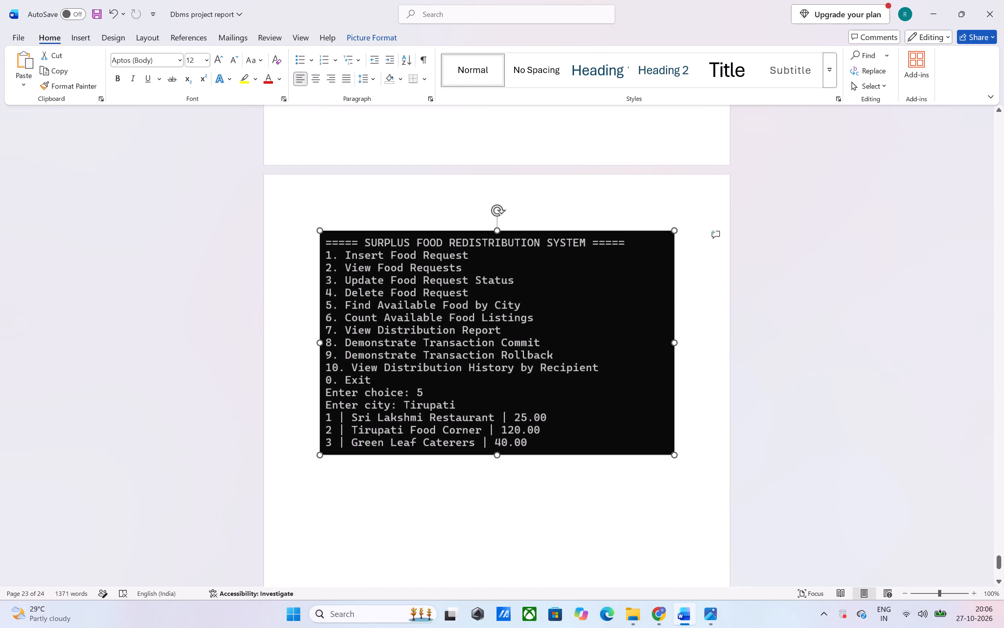
pyautogui.moveTo(496, 452); pyautogui.dragTo(494, 431)
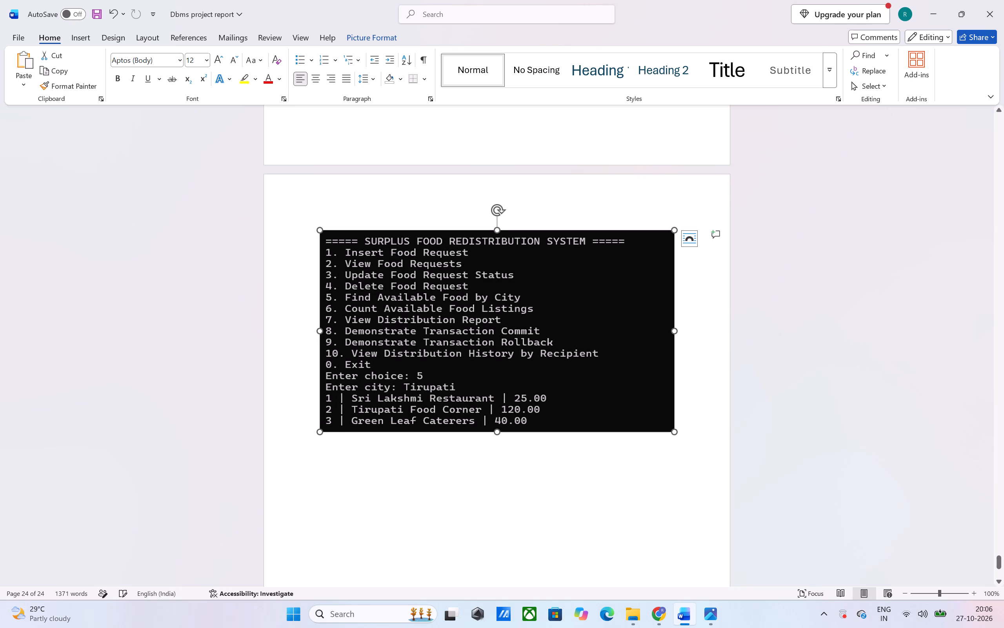
pyautogui.moveTo(675, 329); pyautogui.dragTo(649, 329)
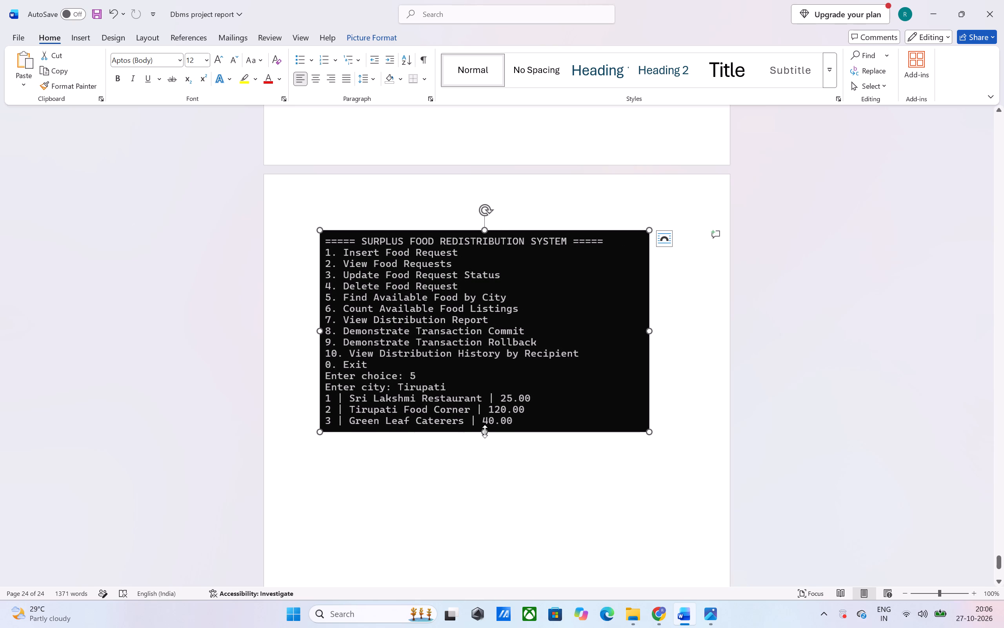
pyautogui.moveTo(485, 431); pyautogui.dragTo(485, 413)
pyautogui.scroll(3, 486, 387)
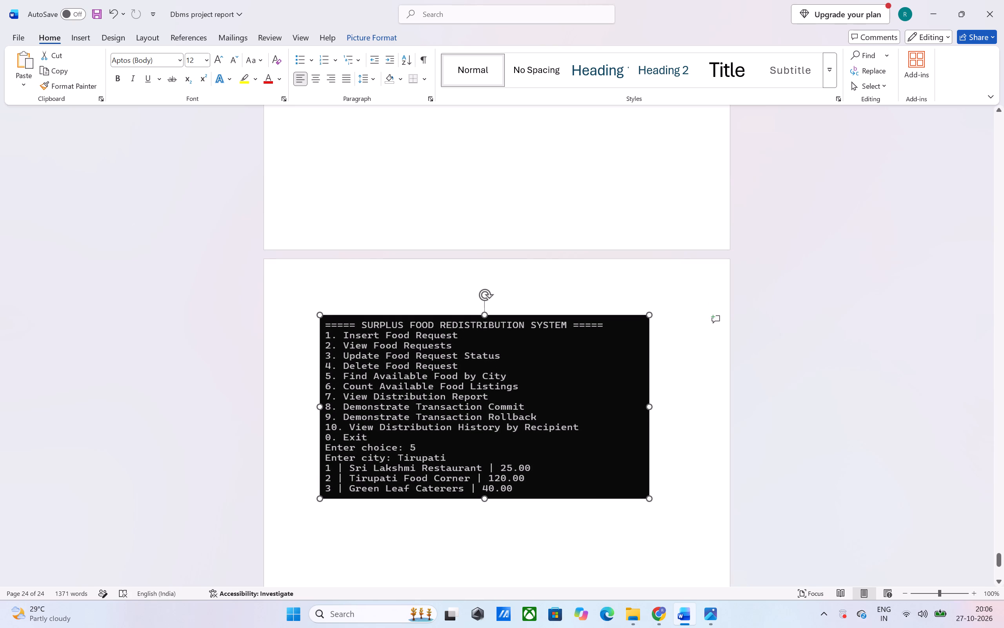
pyautogui.moveTo(650, 405); pyautogui.dragTo(638, 402)
pyautogui.moveTo(480, 495); pyautogui.dragTo(478, 489)
# Reduce the height of the Delete Food Request screenshot a little more, keeping its width.
pyautogui.scroll(12, 473, 438)
pyautogui.scroll(-10, 473, 418)
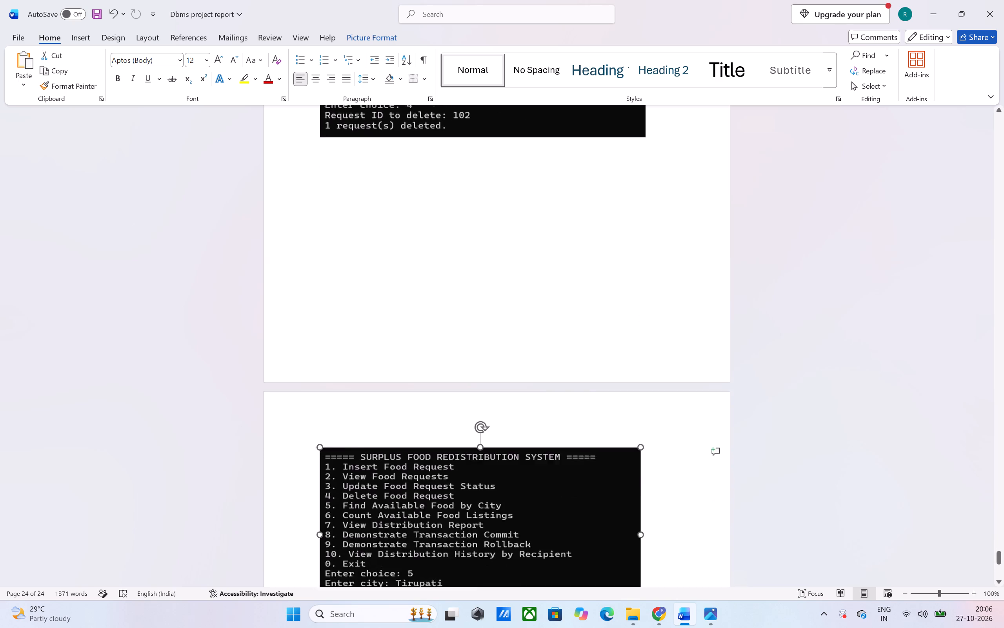
pyautogui.scroll(-1, 471, 416)
pyautogui.click(306, 323)
pyautogui.scroll(2, 400, 351)
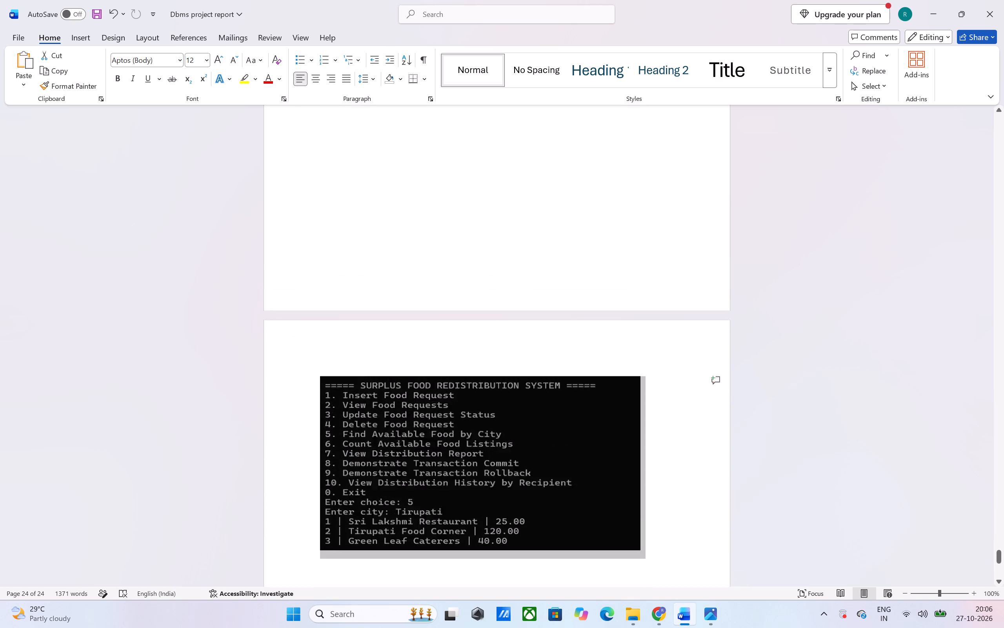
pyautogui.scroll(19, 401, 351)
pyautogui.scroll(-7, 401, 351)
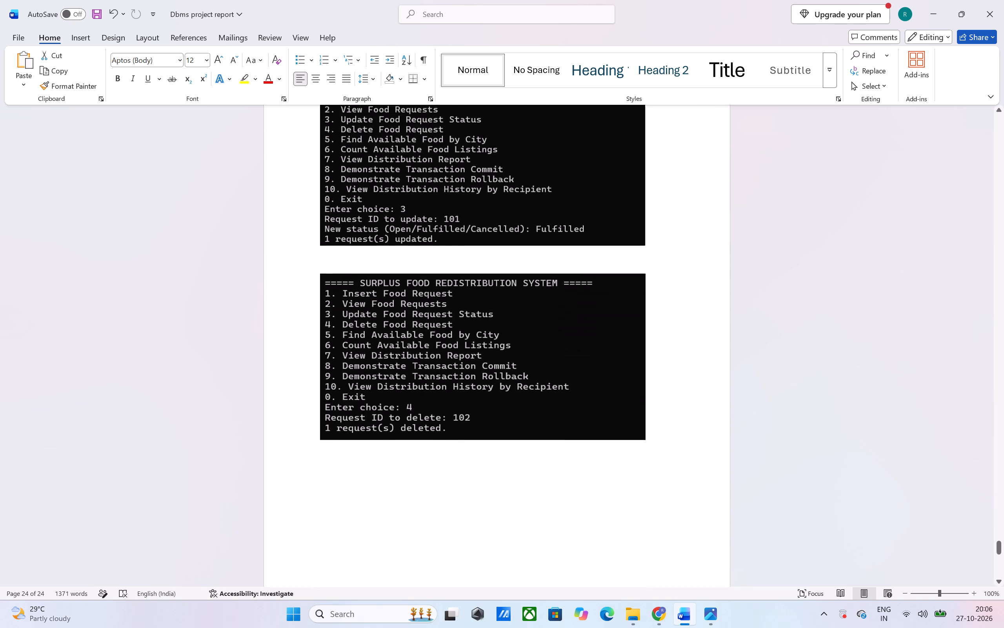
pyautogui.click(469, 368)
pyautogui.moveTo(484, 431); pyautogui.dragTo(483, 420)
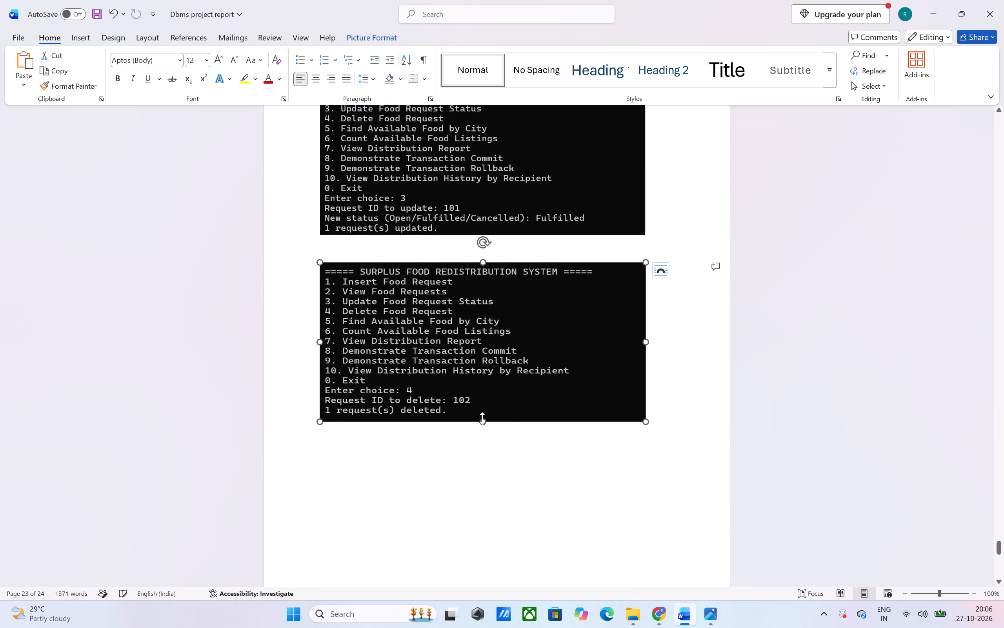
# Shorten the Find Available Food by City screenshot enough to fit beneath the Delete Food Request output on the same page.
pyautogui.scroll(-12, 479, 420)
pyautogui.click(468, 420)
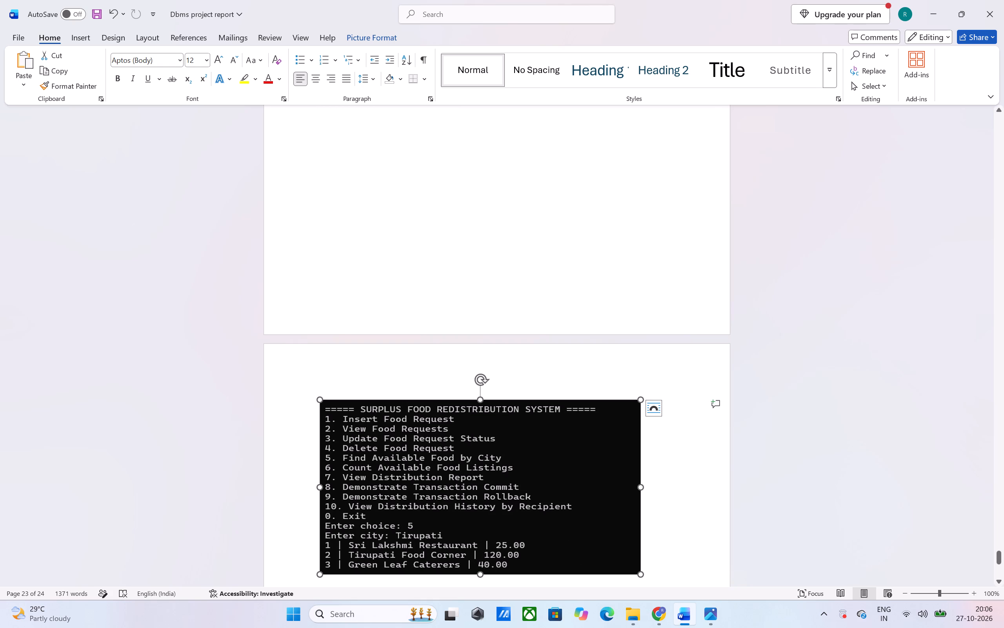
pyautogui.moveTo(478, 572); pyautogui.dragTo(476, 515)
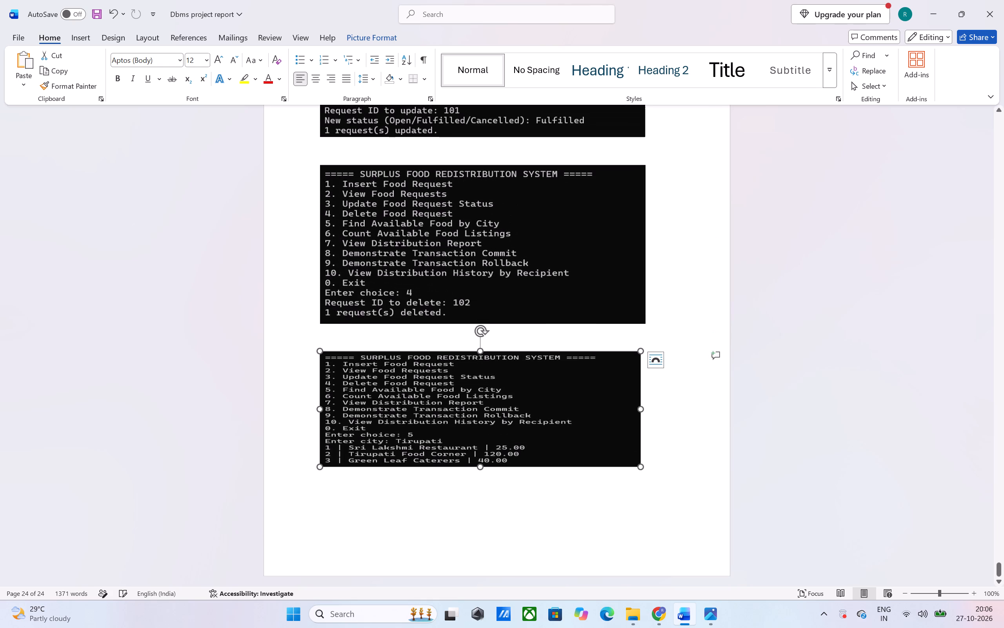
# Slightly reduce the heights of the Update Food Request Status and Delete Food Request screenshots to free space on their page.
pyautogui.scroll(9, 467, 493)
pyautogui.click(460, 310)
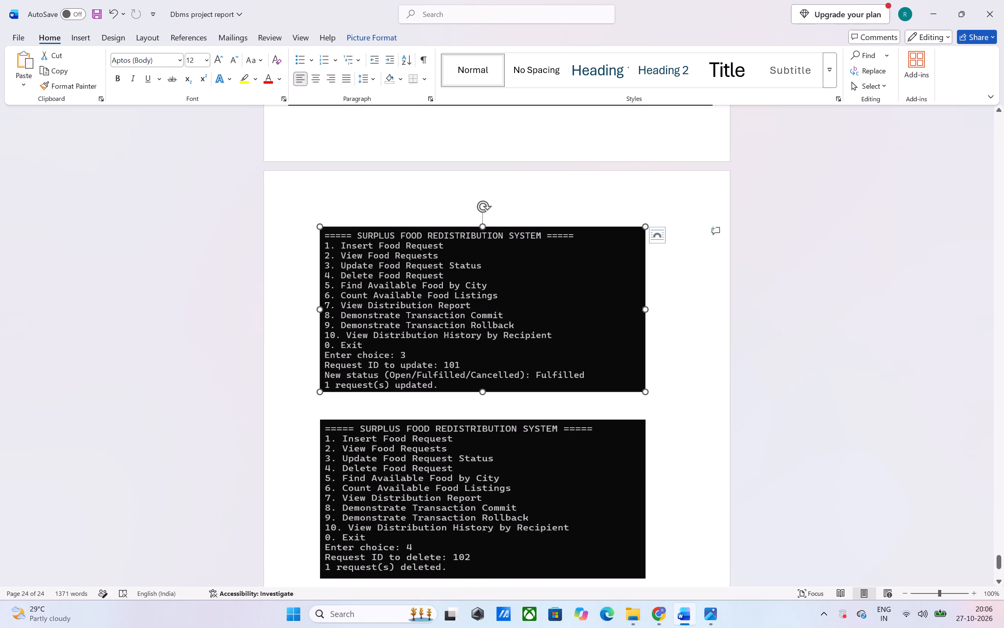
pyautogui.moveTo(482, 389); pyautogui.dragTo(483, 383)
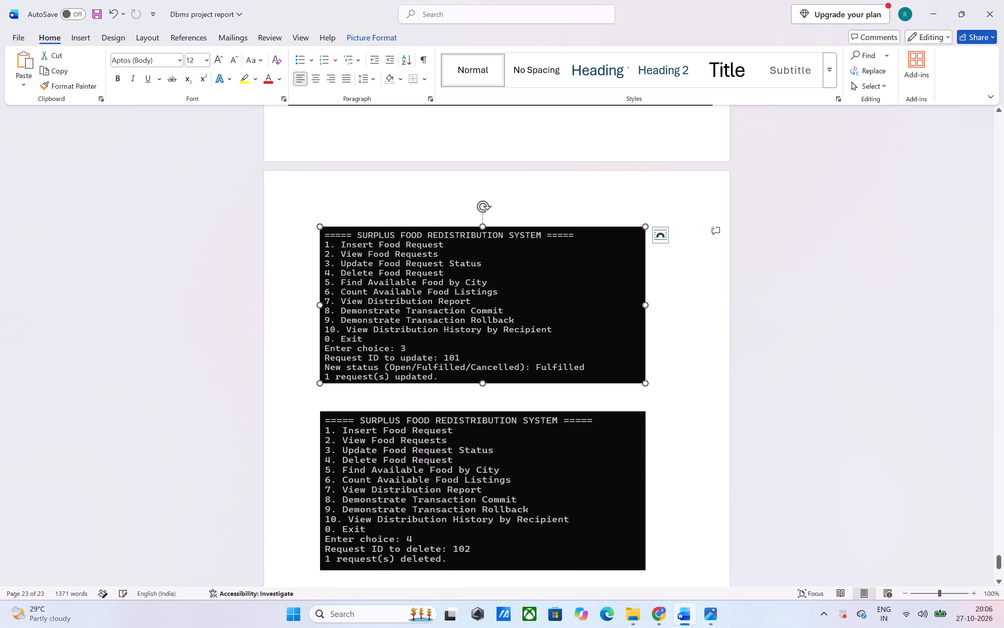
pyautogui.scroll(-3, 474, 411)
pyautogui.click(473, 405)
pyautogui.moveTo(482, 486); pyautogui.dragTo(481, 478)
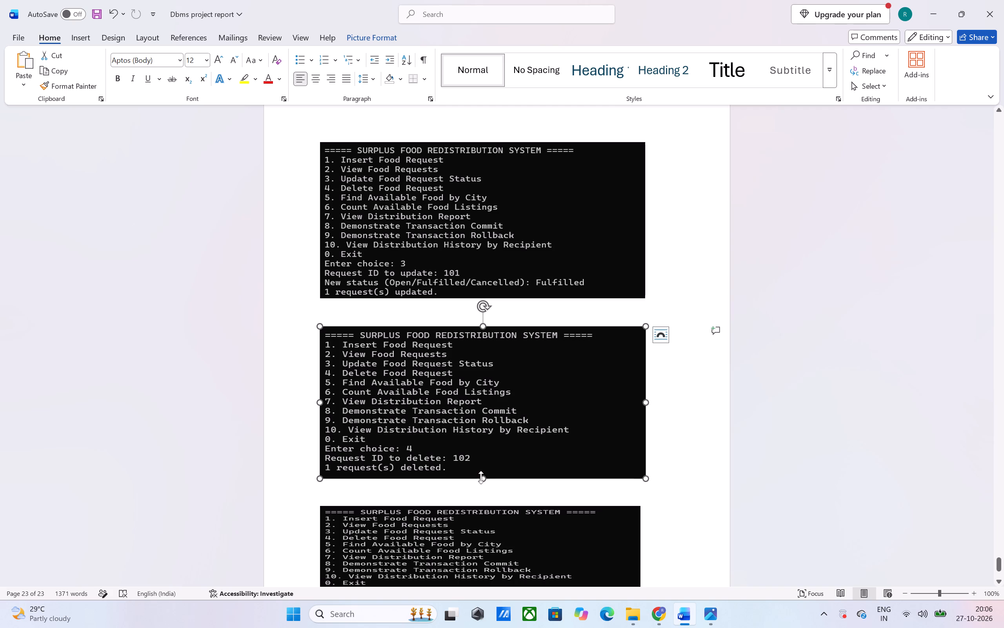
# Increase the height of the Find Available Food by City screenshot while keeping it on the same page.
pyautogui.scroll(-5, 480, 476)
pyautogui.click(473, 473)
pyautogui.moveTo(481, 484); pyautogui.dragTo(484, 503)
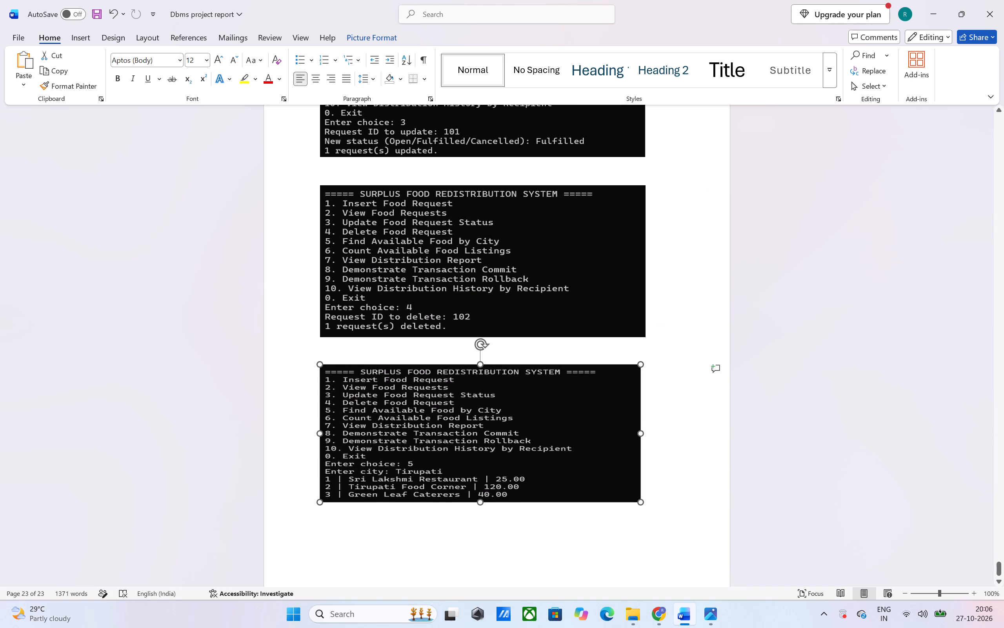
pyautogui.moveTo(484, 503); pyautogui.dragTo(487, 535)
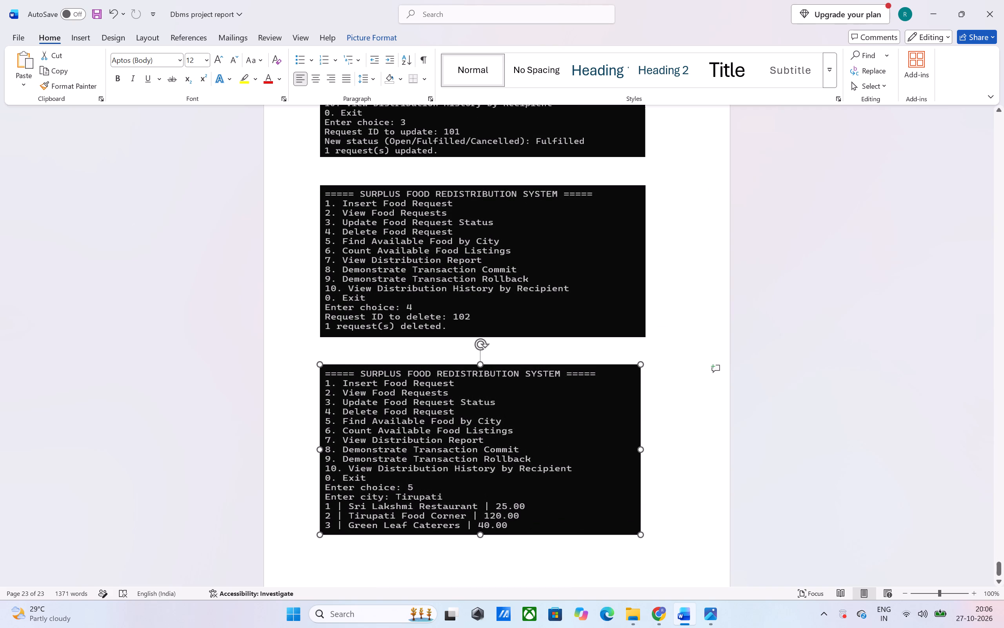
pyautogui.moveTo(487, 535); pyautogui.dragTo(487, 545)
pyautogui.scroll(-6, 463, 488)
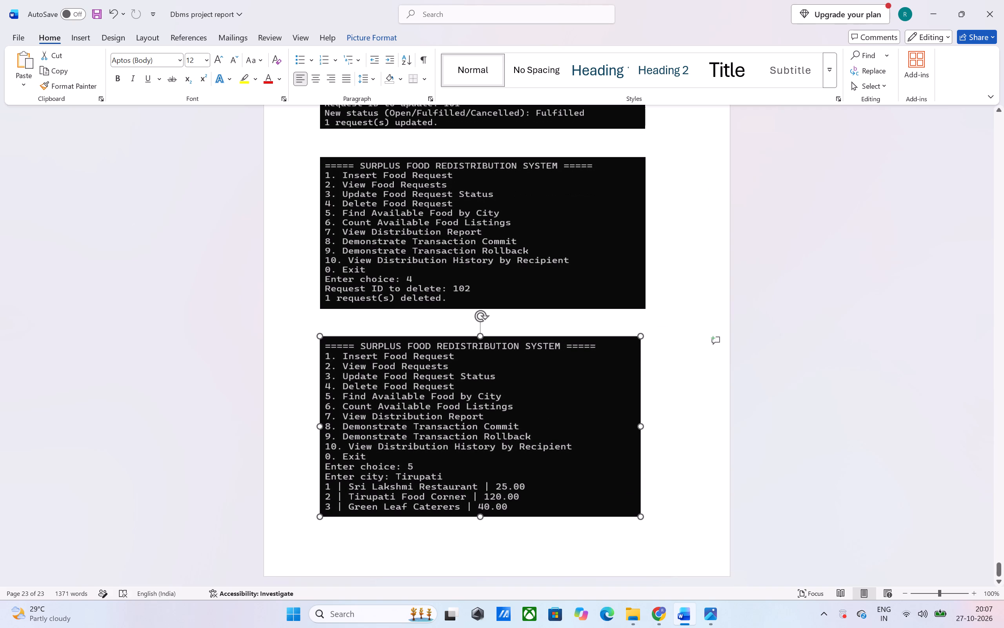
# Shorten the Find Available Food by City screenshot and add six blank lines after it to start a new page.
pyautogui.click(383, 531)
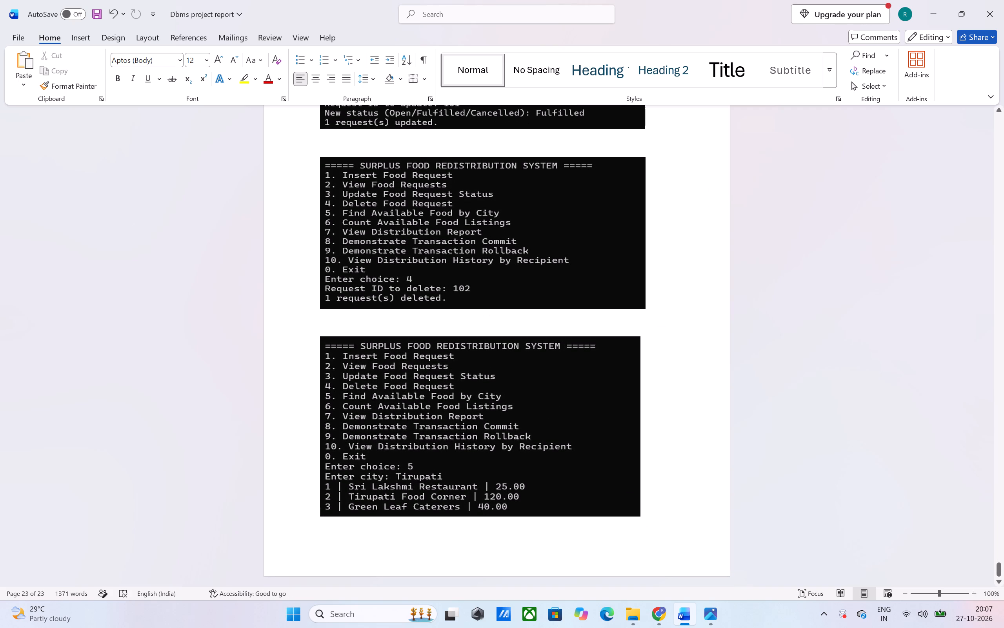
pyautogui.doubleClick(308, 466)
pyautogui.click(306, 499)
pyautogui.click(430, 506)
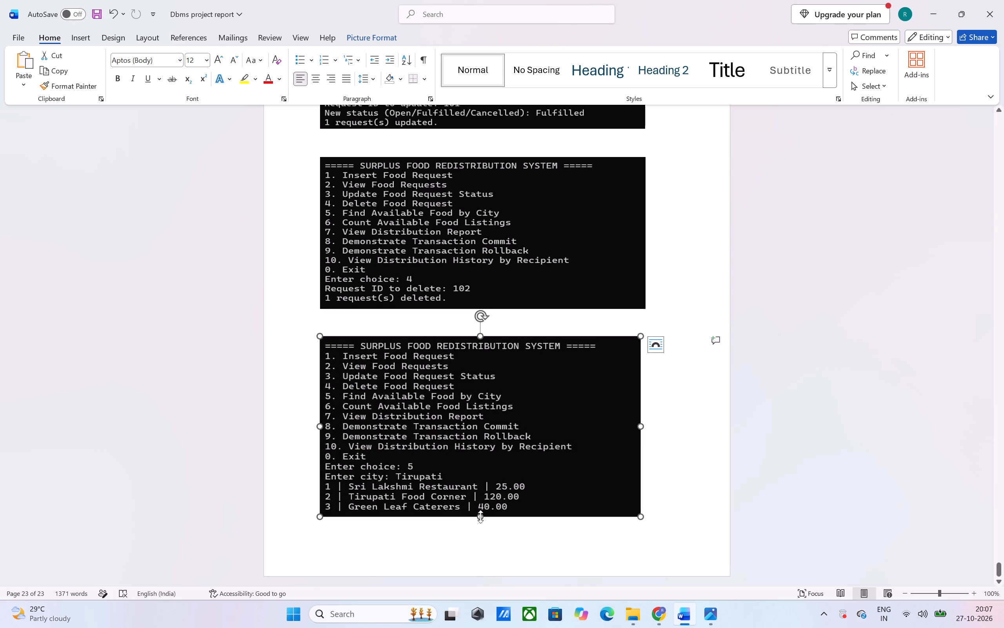
pyautogui.moveTo(481, 517); pyautogui.dragTo(491, 450)
pyautogui.doubleClick(302, 478)
pyautogui.doubleClick(315, 479)
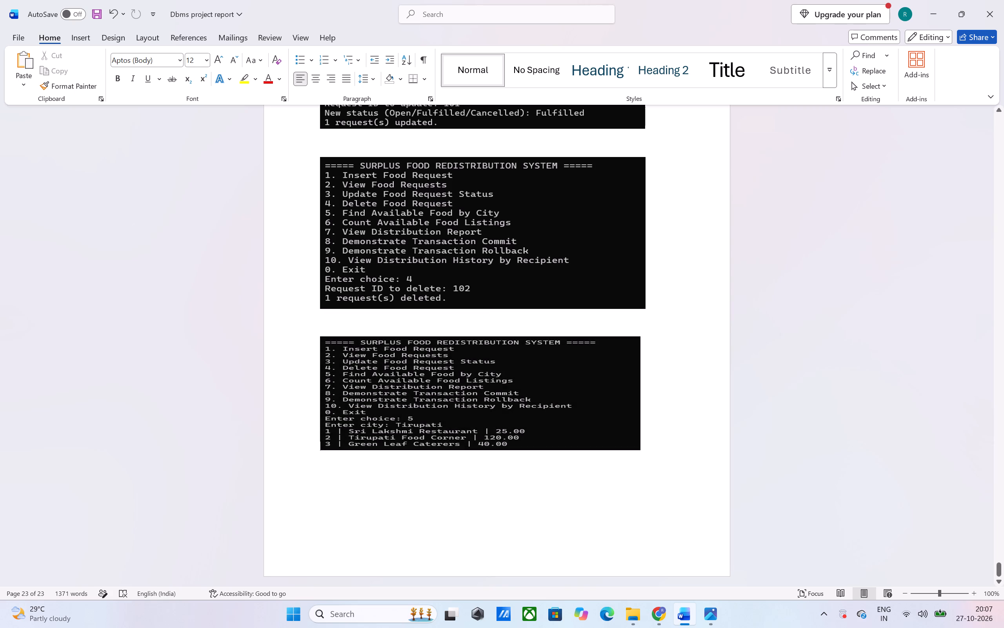
pyautogui.press('Return')
pyautogui.press('Return')
pyautogui.press('Return')
pyautogui.press('Return')
pyautogui.press('Return')
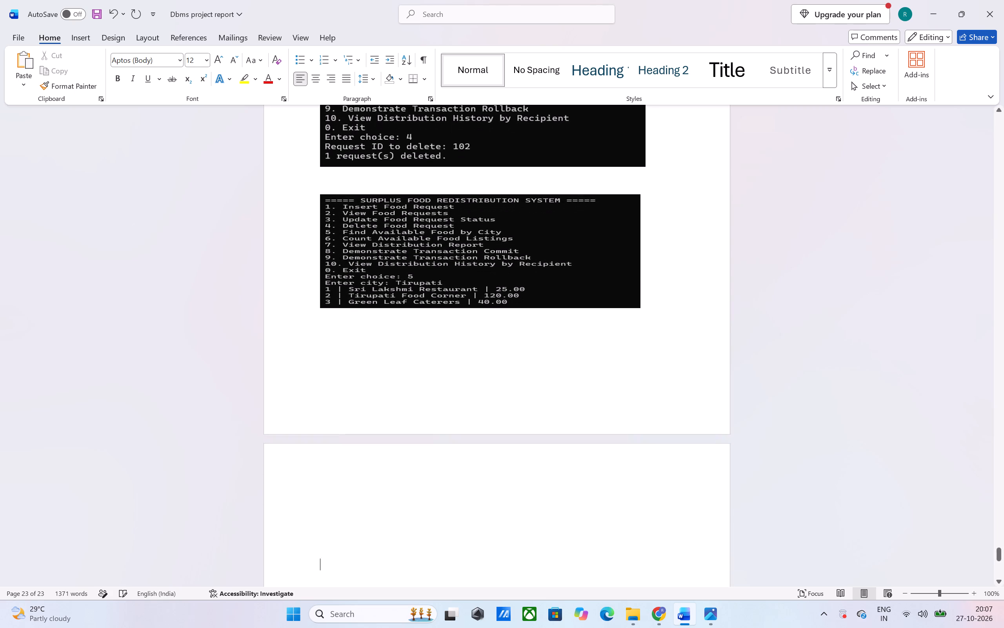
pyautogui.press('Return')
# Increase the Find Available Food by City screenshot's height to fill the remaining space at the bottom of its page.
pyautogui.click(464, 264)
pyautogui.moveTo(482, 289); pyautogui.dragTo(483, 330)
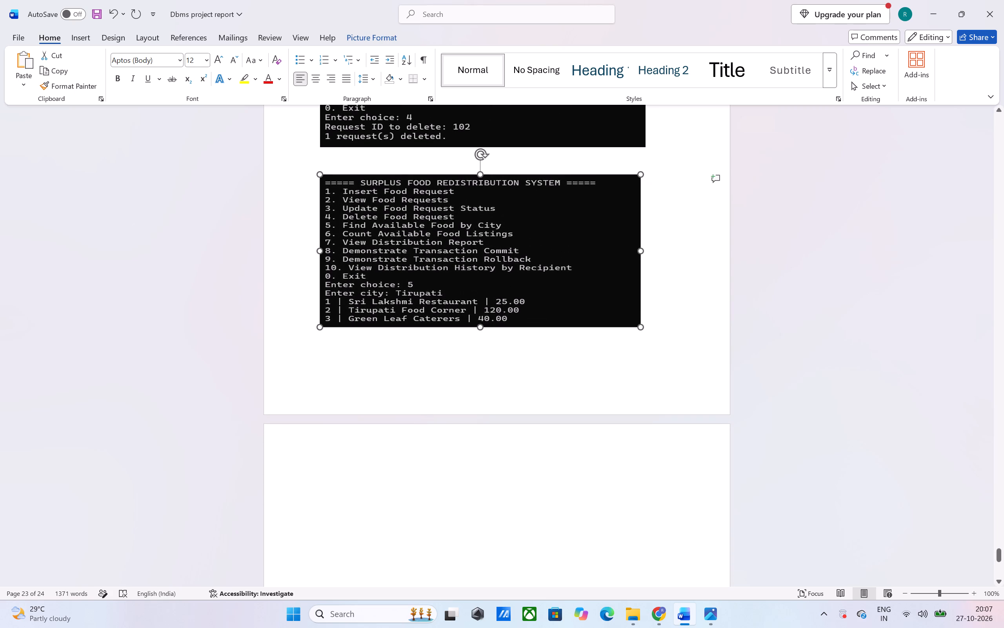
pyautogui.moveTo(483, 330); pyautogui.dragTo(487, 358)
# Review the order, sizes and page layout of the output screenshots in section 10.
pyautogui.scroll(12, 361, 369)
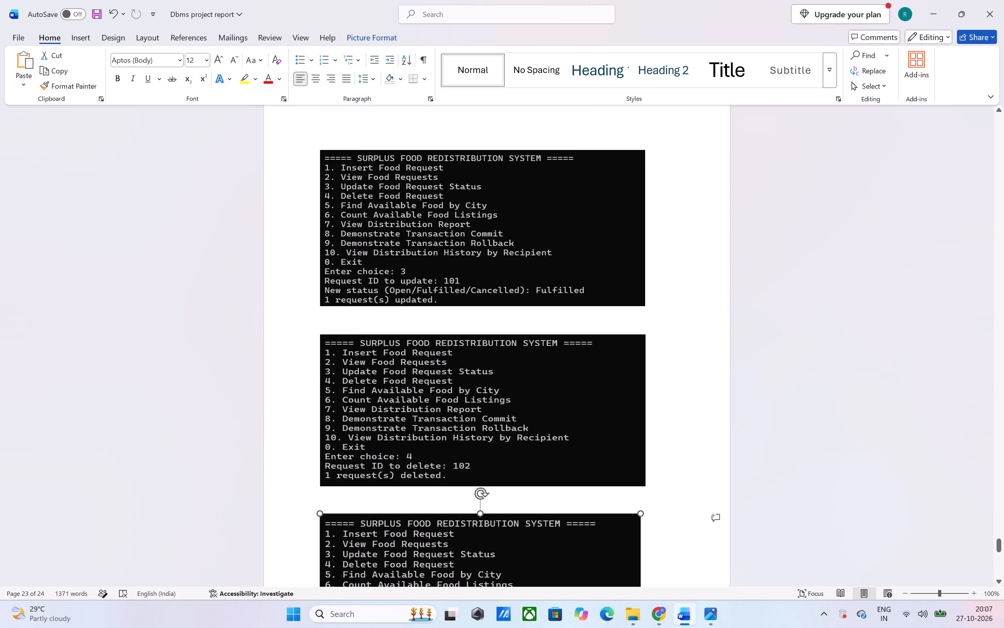
pyautogui.scroll(13, 356, 354)
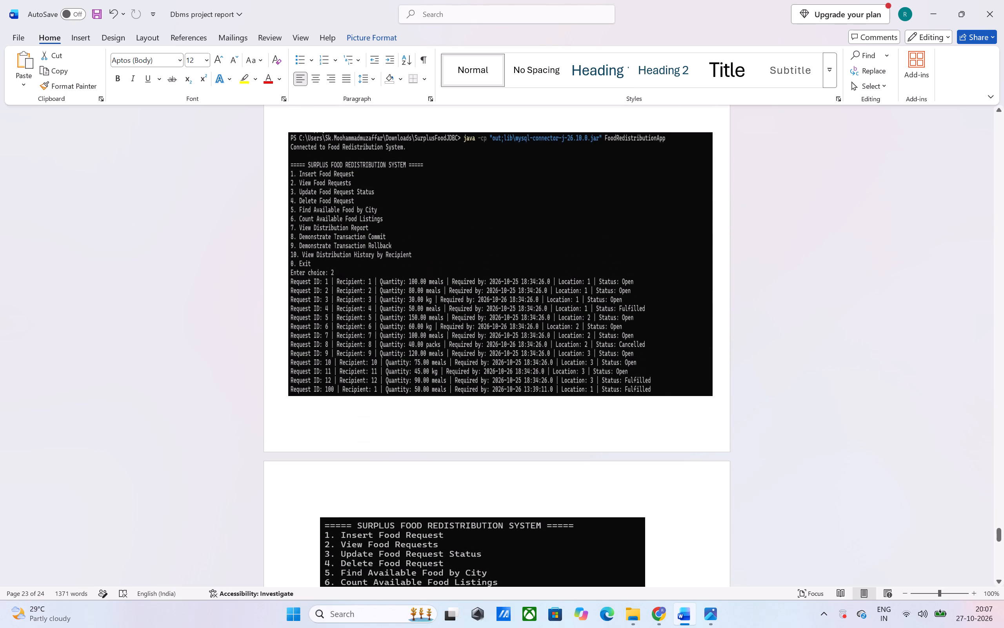
pyautogui.scroll(10, 357, 345)
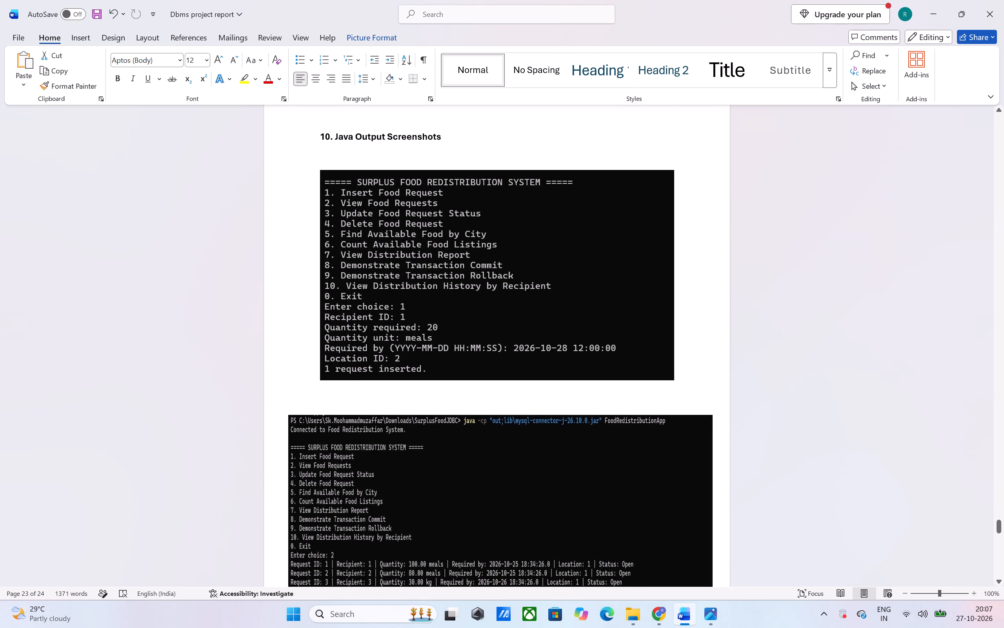
pyautogui.scroll(-1, 361, 344)
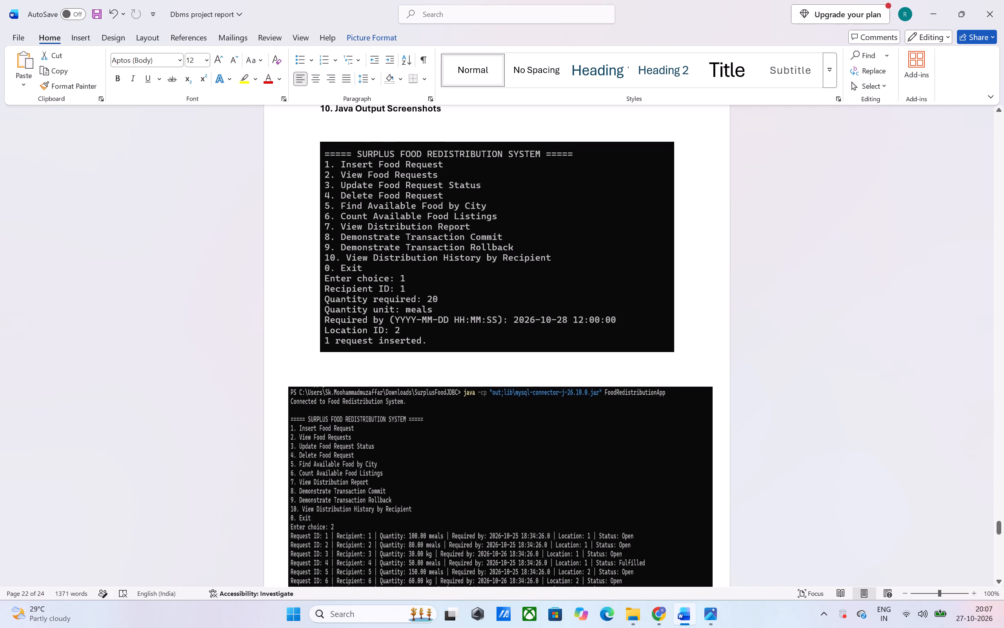
pyautogui.scroll(-5, 362, 341)
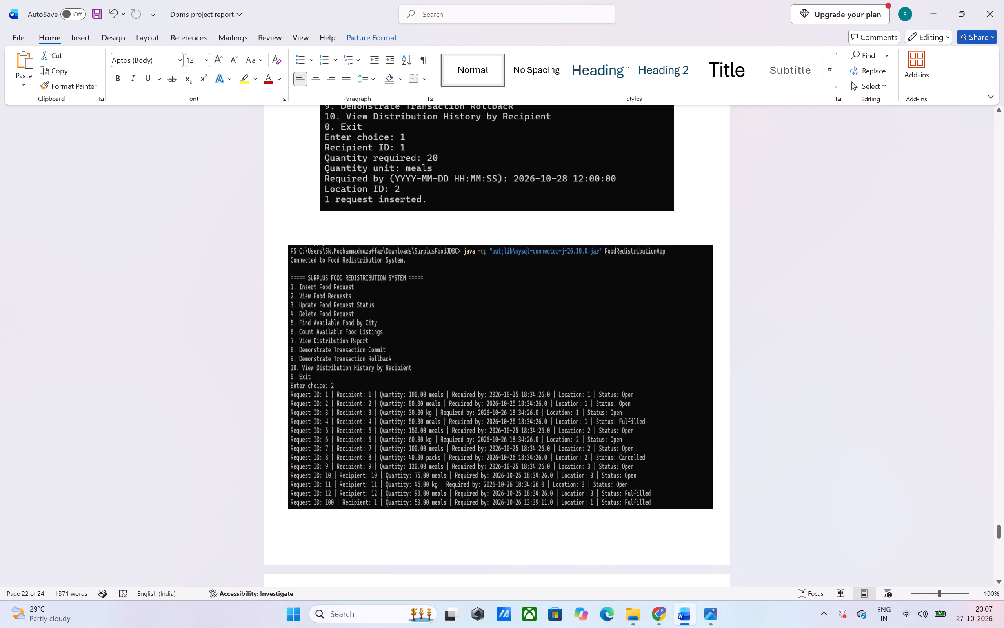
pyautogui.scroll(-20, 362, 338)
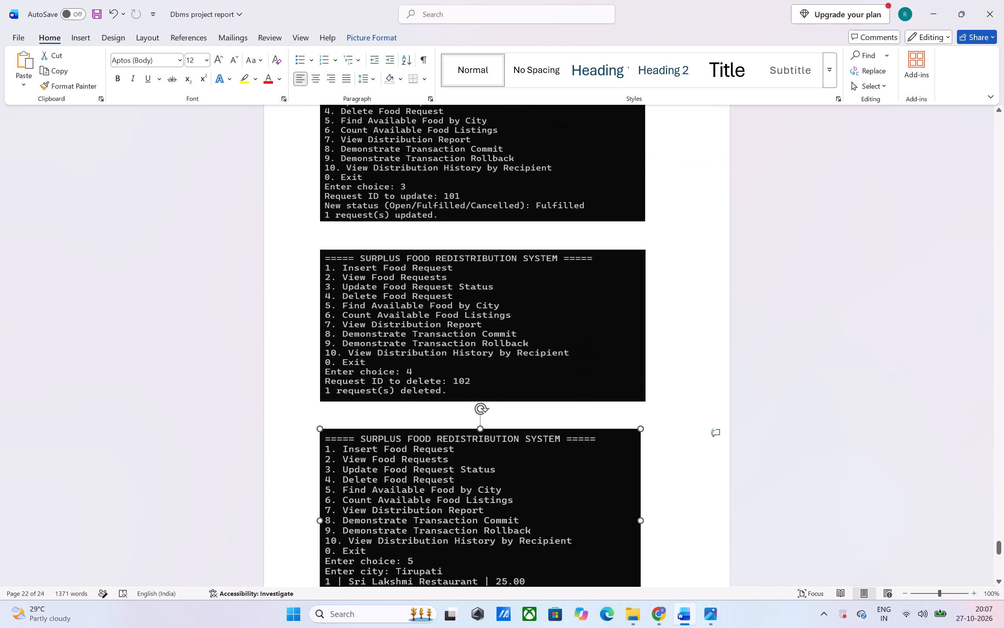
pyautogui.scroll(-13, 362, 338)
# Insert screenshot 2.6 from the Dbms project folder on the blank page after the Find Available Food by City screenshot.
pyautogui.click(349, 353)
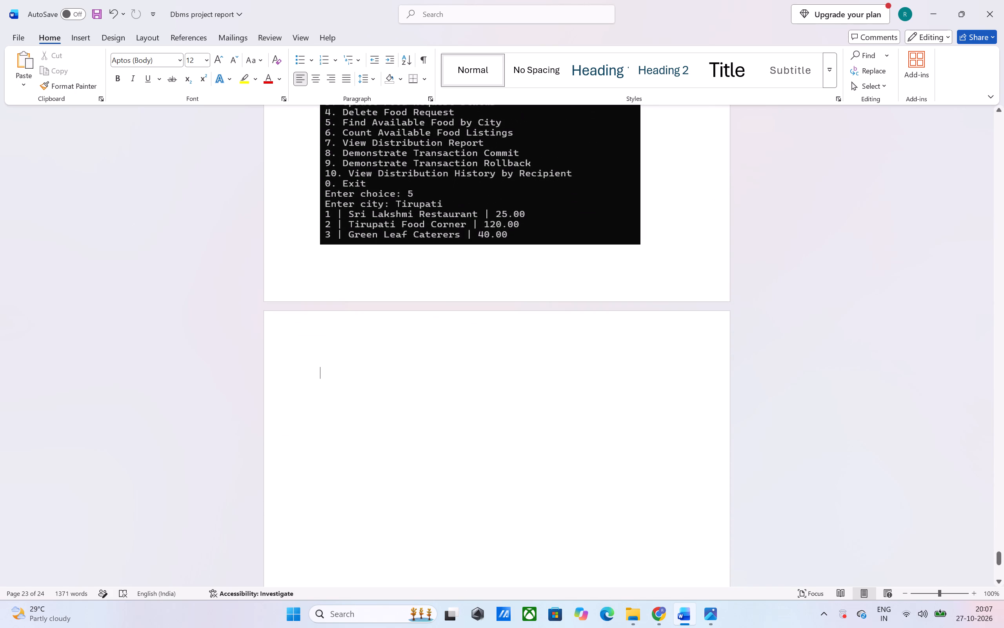
pyautogui.click(629, 614)
pyautogui.click(526, 127)
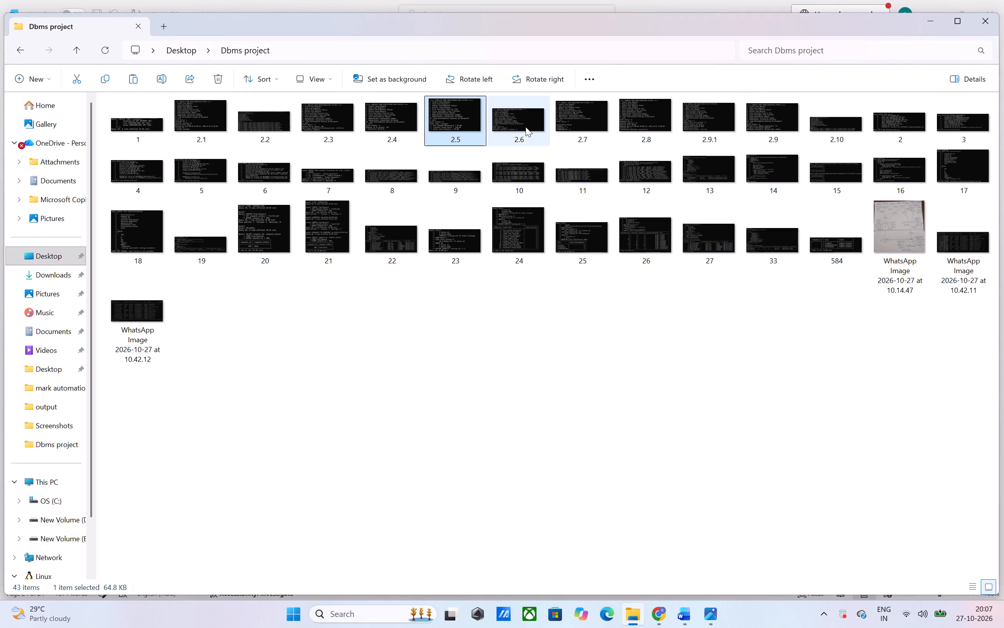
pyautogui.click(107, 78)
pyautogui.click(655, 611)
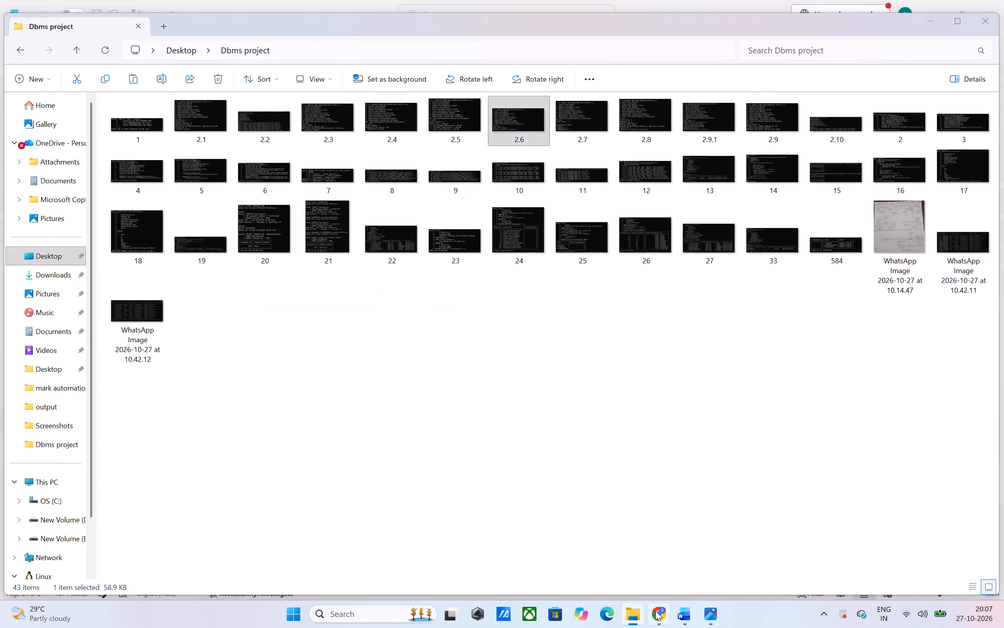
pyautogui.click(679, 615)
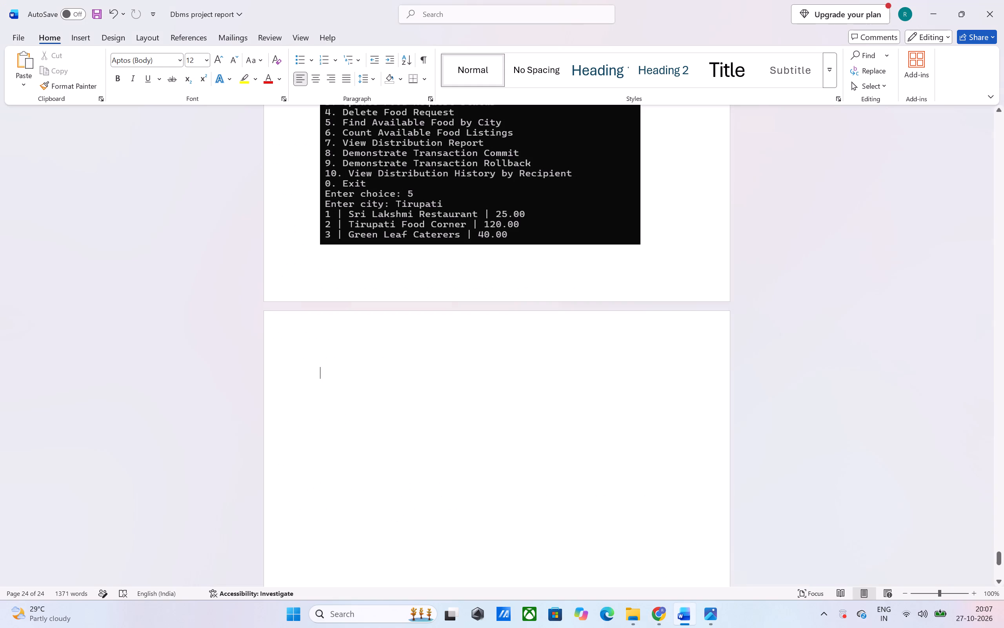
pyautogui.hotkey('ctrl', 'v')
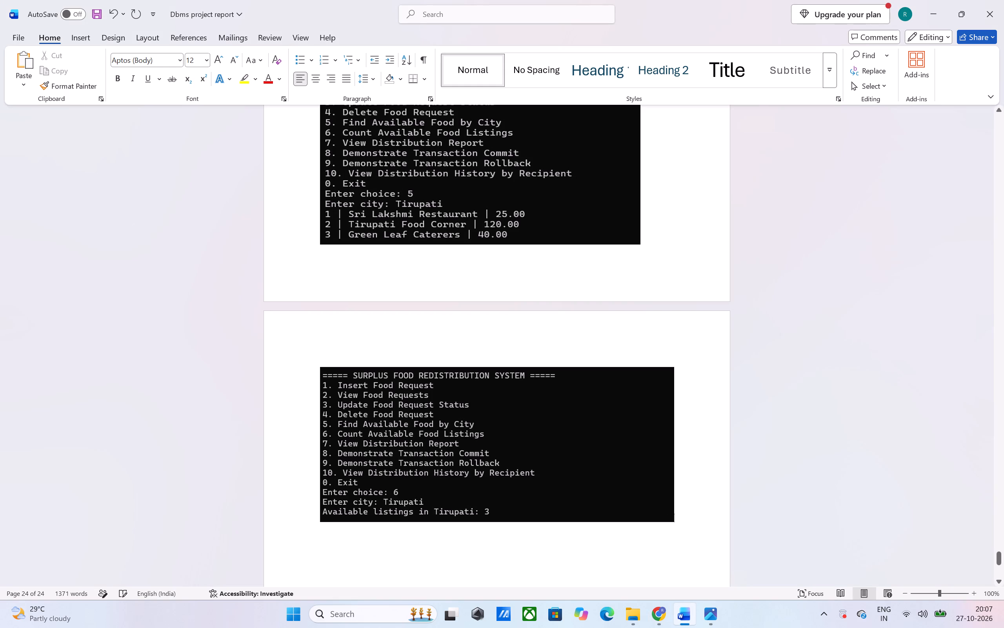
# Insert screenshot 2.7 from the Dbms project folder on a new line below the Count Available Food Listings screenshot.
pyautogui.scroll(-6, 444, 479)
pyautogui.doubleClick(342, 387)
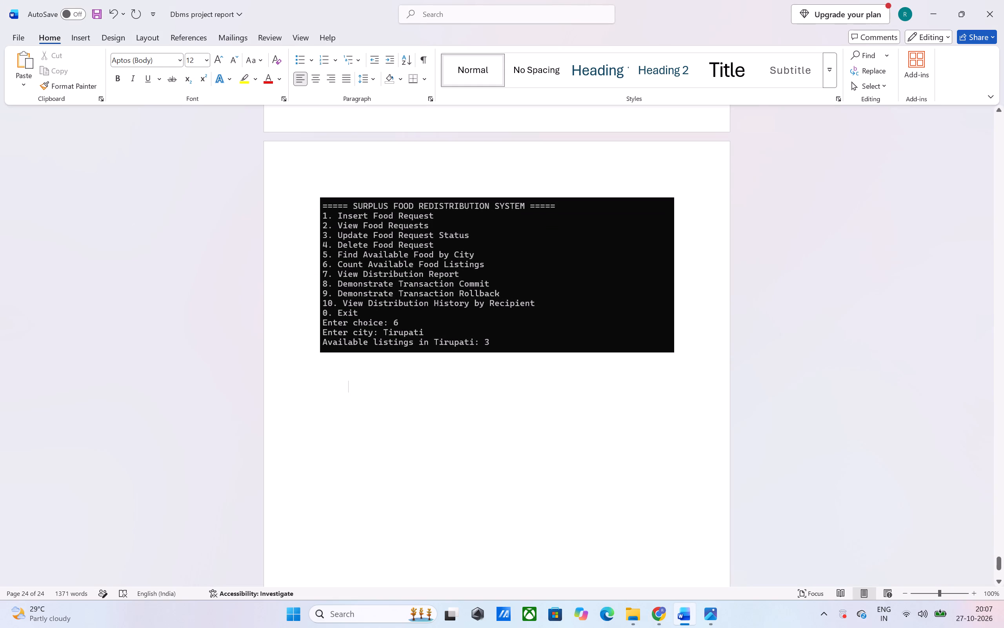
pyautogui.click(319, 394)
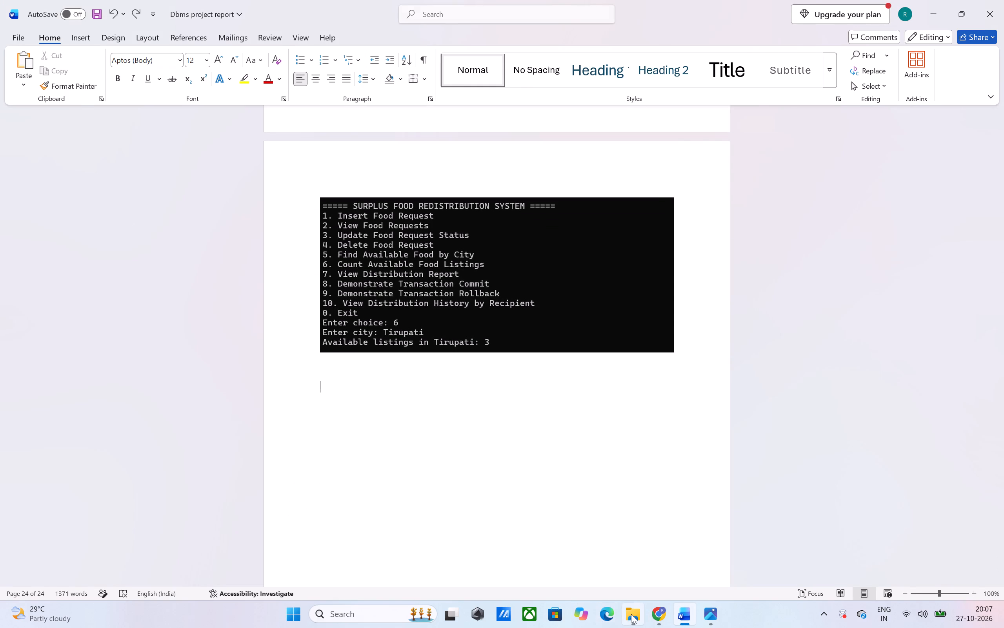
pyautogui.click(631, 614)
pyautogui.click(568, 127)
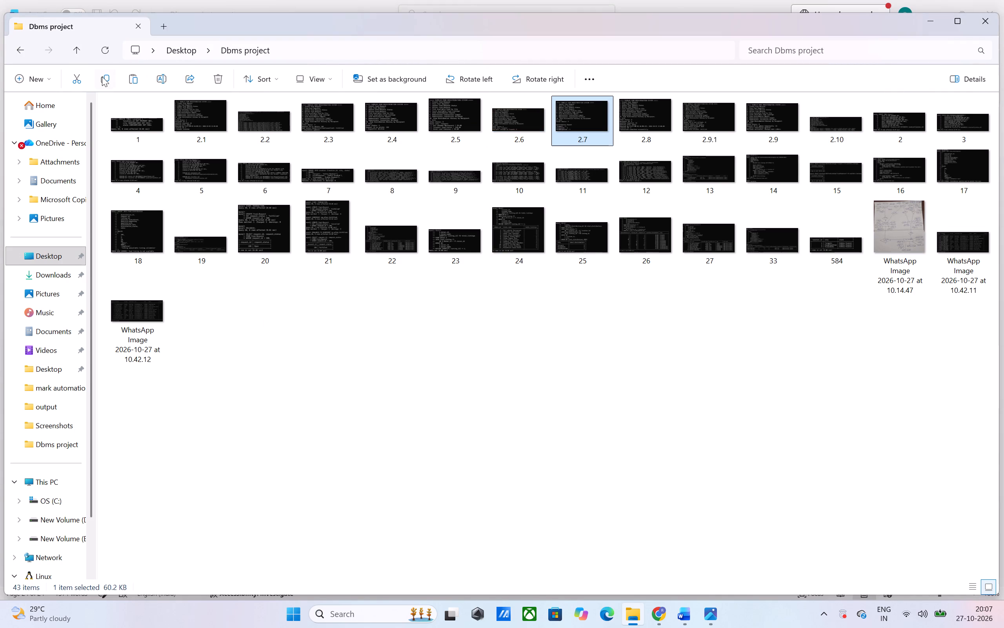
pyautogui.click(102, 77)
pyautogui.click(652, 611)
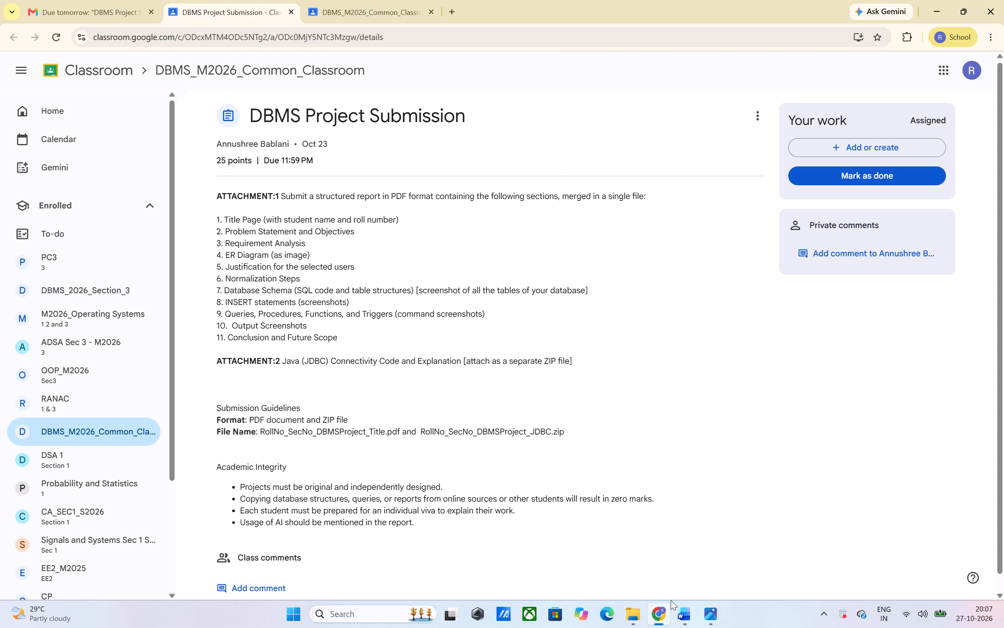
pyautogui.click(677, 607)
pyautogui.hotkey('ctrl', 'v')
pyautogui.scroll(-6, 488, 495)
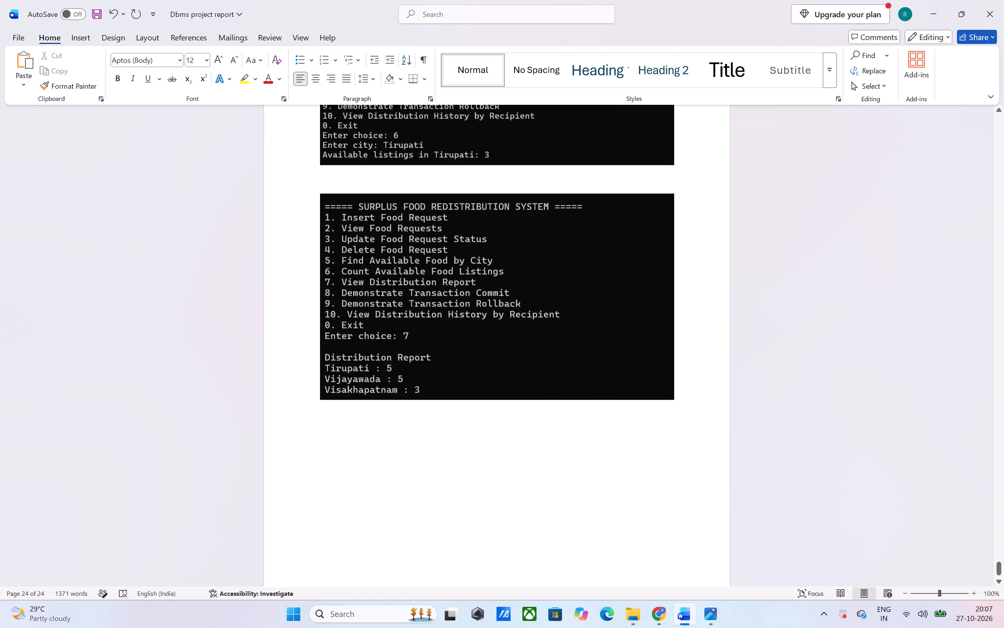
# Slightly reduce the height of the View Distribution Report screenshot while keeping its width.
pyautogui.click(342, 434)
pyautogui.scroll(-6, 342, 434)
pyautogui.scroll(-1, 391, 438)
pyautogui.click(384, 296)
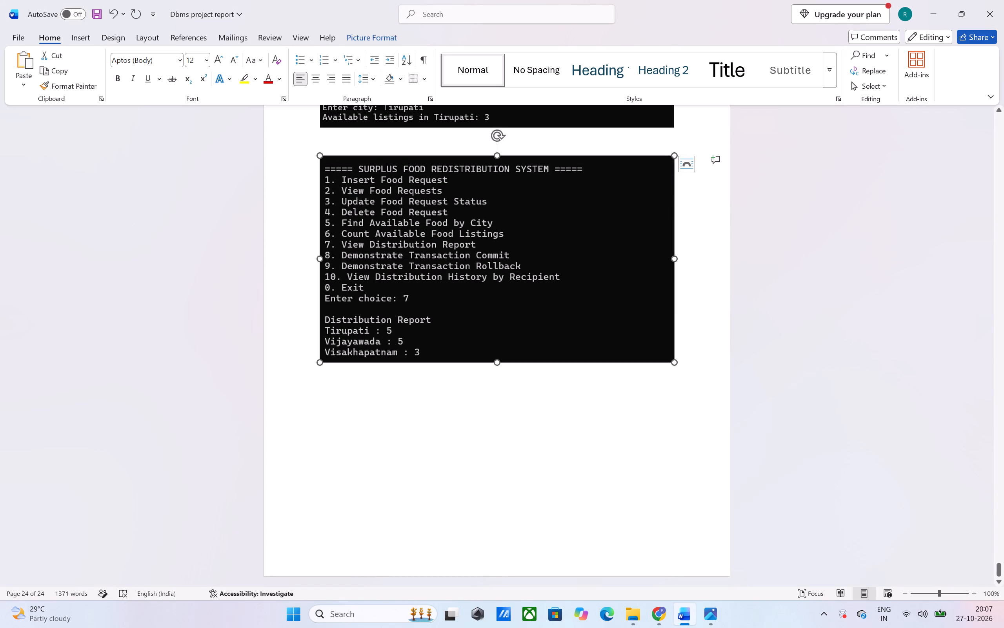
pyautogui.scroll(5, 469, 342)
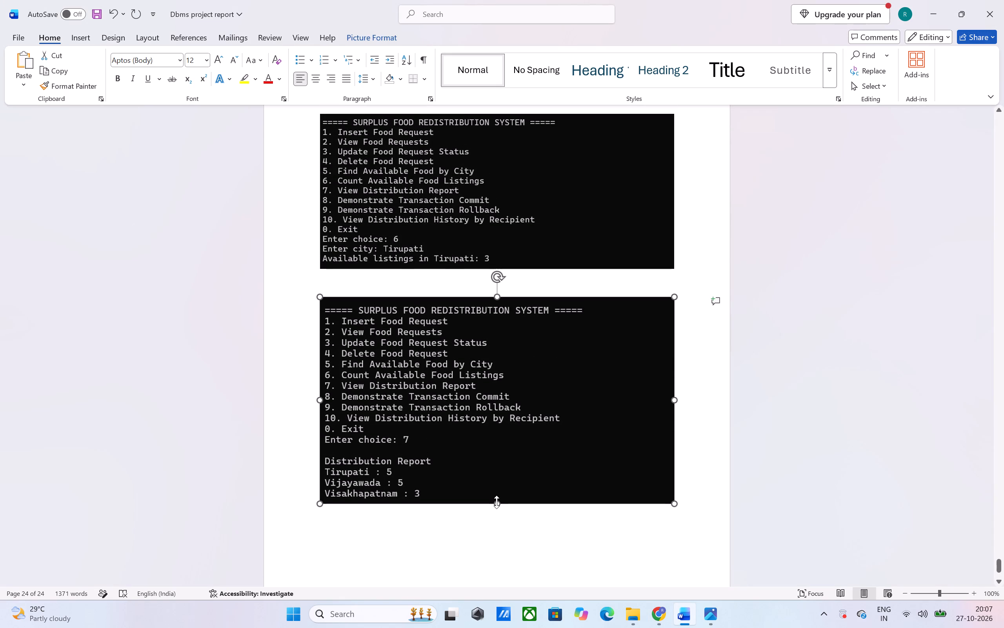
pyautogui.moveTo(497, 502); pyautogui.dragTo(497, 478)
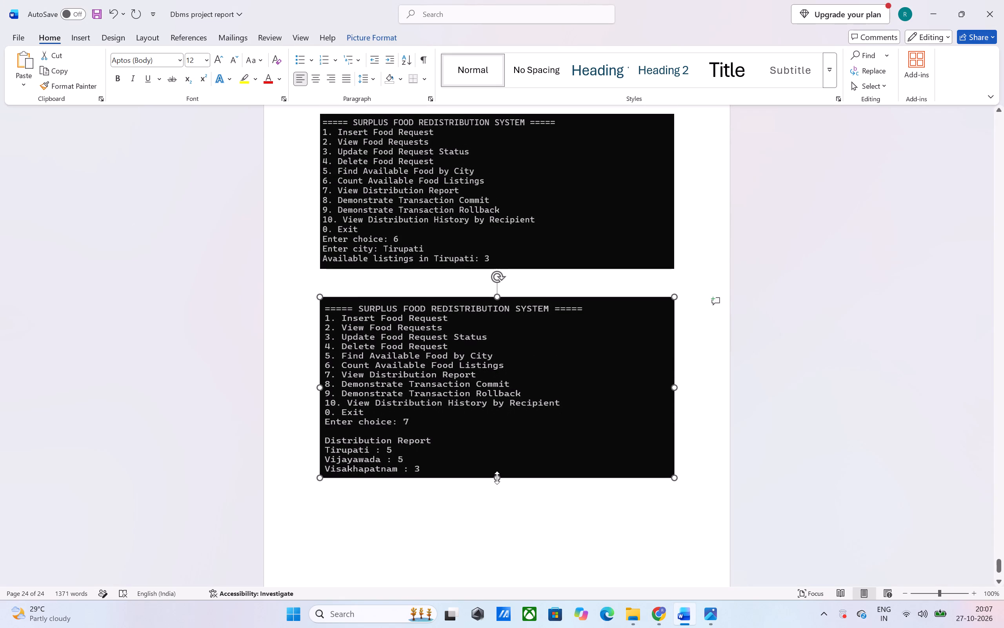
# Add 18 blank lines below the View Distribution Report screenshot, continuing onto a new page.
pyautogui.scroll(-6, 491, 507)
pyautogui.click(325, 364)
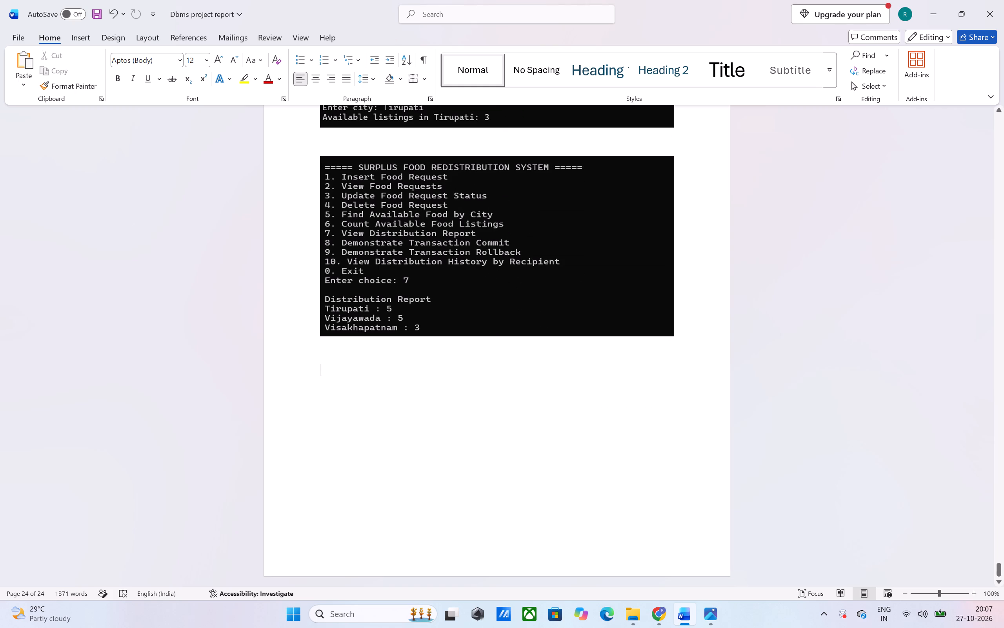
pyautogui.press('Return')
pyautogui.press('Return')
pyautogui.press('Return')
pyautogui.press('Return')
pyautogui.press('Return')
pyautogui.press('Return')
pyautogui.press('Return')
pyautogui.press('Return')
pyautogui.press('Return')
pyautogui.press('Return')
pyautogui.press('Return')
pyautogui.press('Return')
pyautogui.press('Return')
pyautogui.press('Return')
pyautogui.press('Return')
pyautogui.press('Return')
pyautogui.press('Return')
pyautogui.press('Return')
# Insert screenshot 2.8 from the Dbms project folder on the first blank line below the View Distribution Report screenshot.
pyautogui.scroll(3, 400, 387)
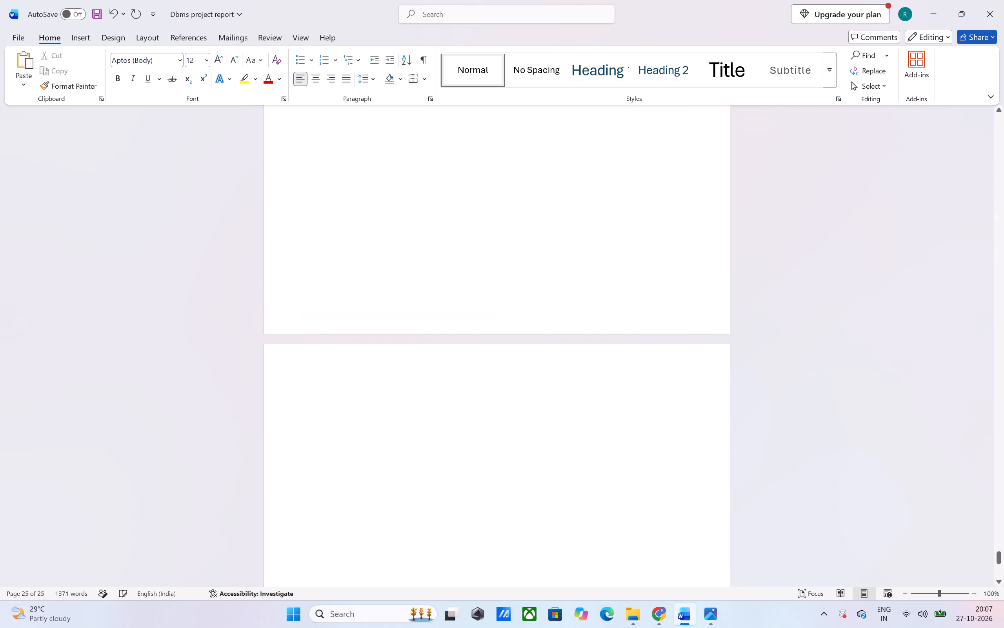
pyautogui.scroll(2, 400, 386)
pyautogui.click(326, 241)
pyautogui.click(626, 617)
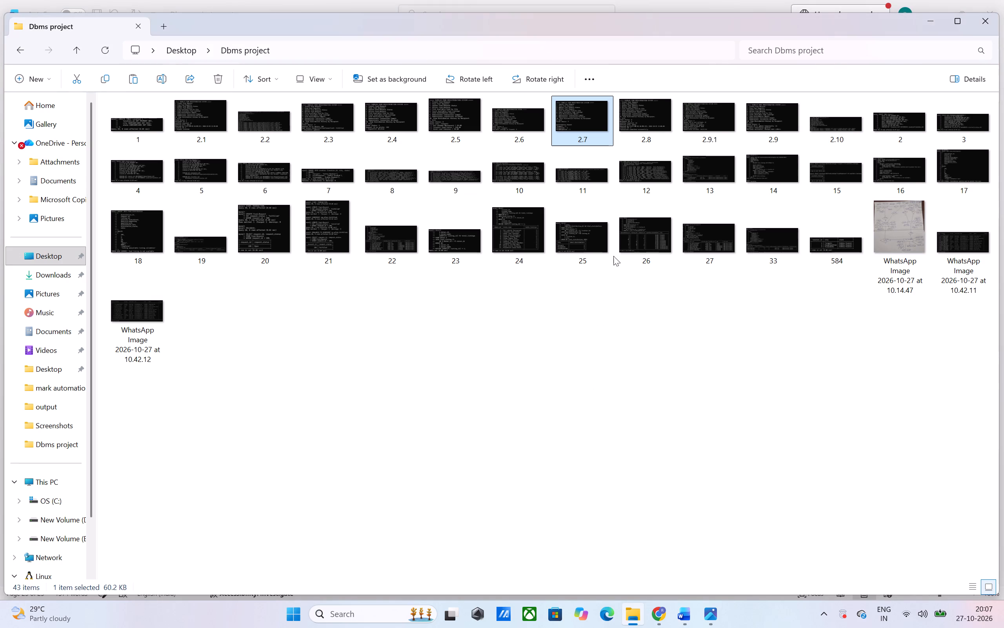
pyautogui.click(641, 135)
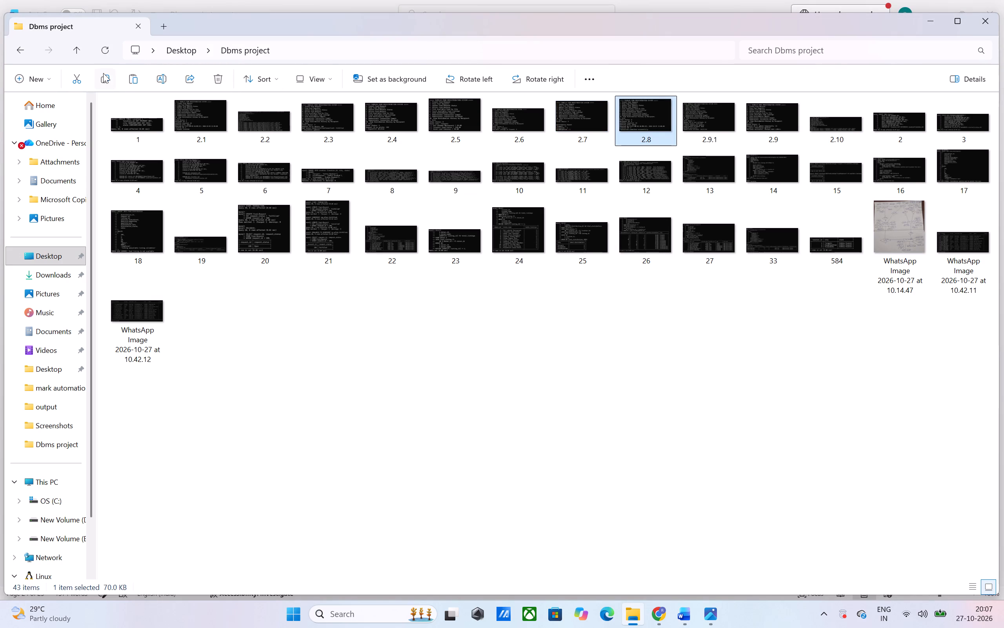
pyautogui.click(103, 73)
pyautogui.click(686, 614)
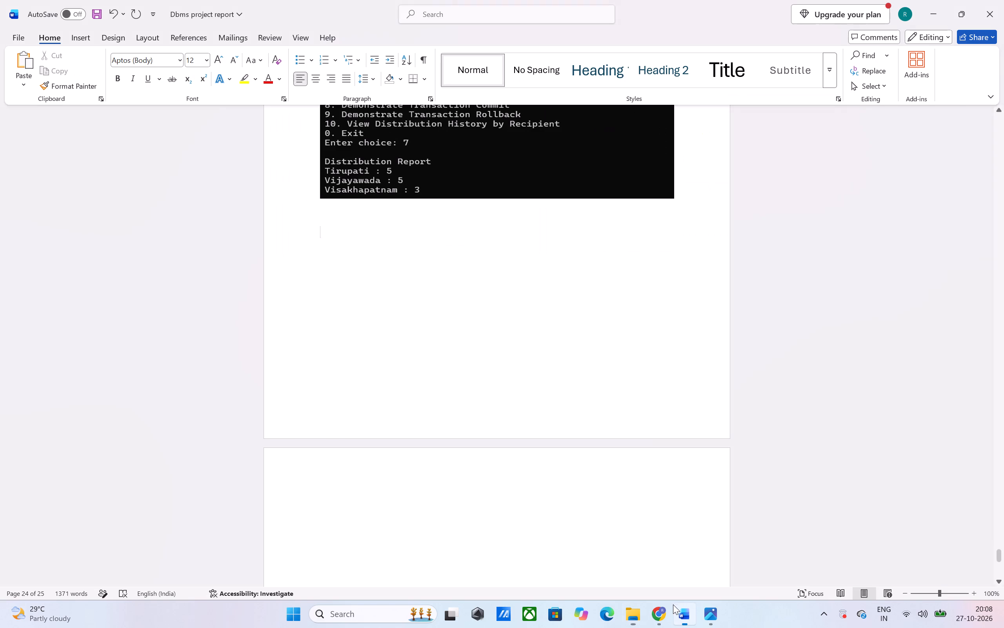
pyautogui.hotkey('ctrl', 'v')
pyautogui.scroll(-6, 506, 462)
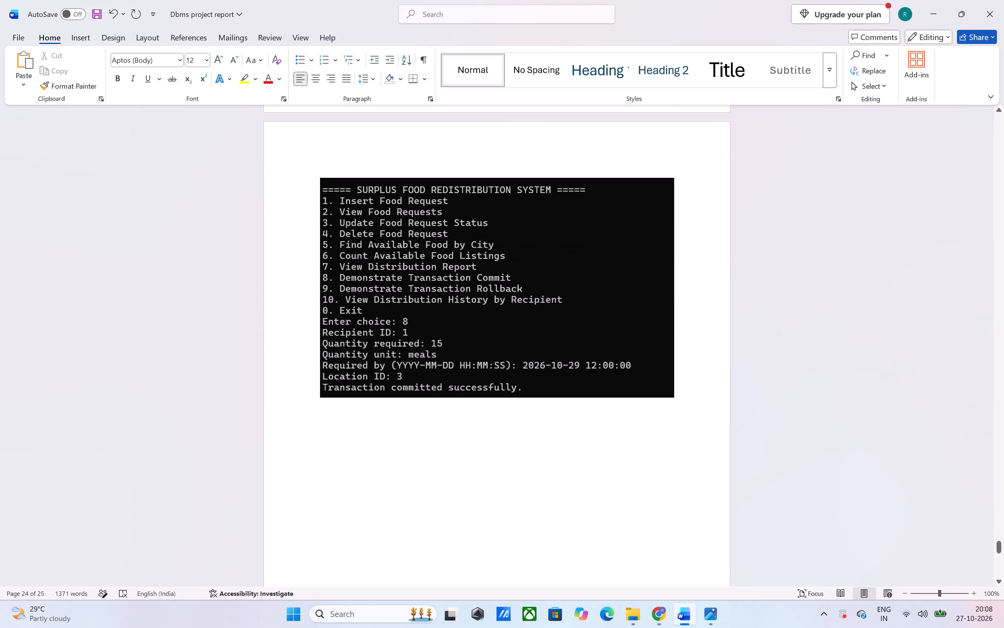
pyautogui.scroll(20, 439, 394)
pyautogui.scroll(7, 439, 394)
pyautogui.scroll(-5, 439, 394)
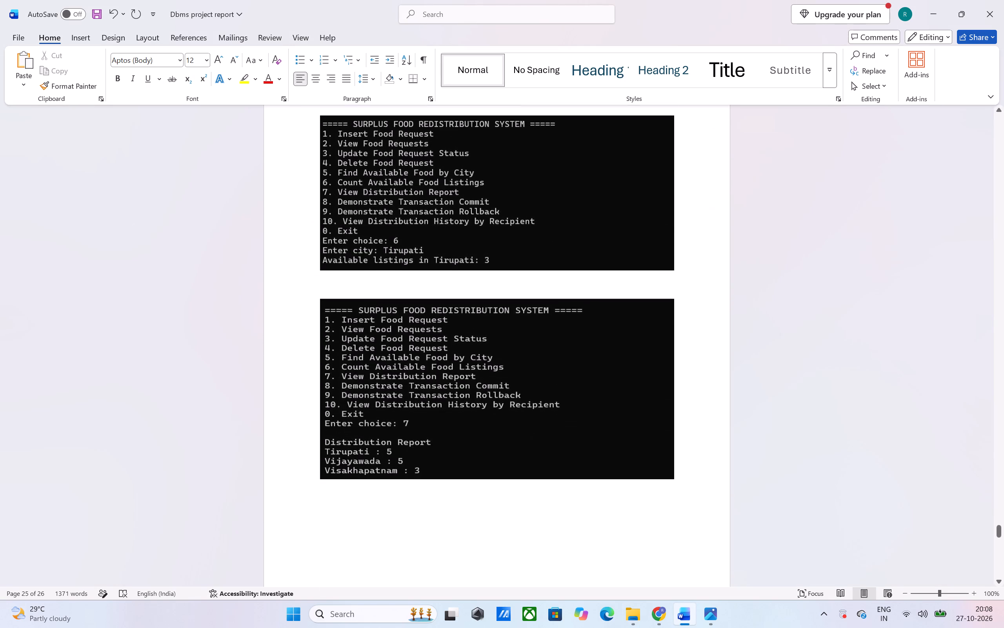
pyautogui.scroll(-13, 439, 394)
# Shrink the Transaction Commit screenshot's height and width until it fits on the same page as the View Distribution Report screenshot.
pyautogui.click(494, 556)
pyautogui.scroll(-6, 482, 510)
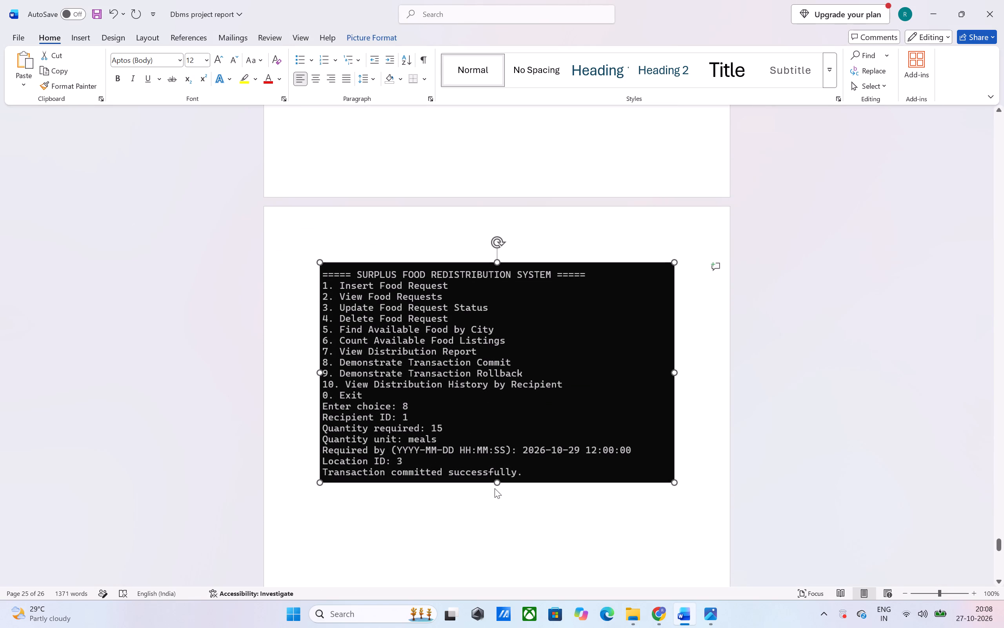
pyautogui.moveTo(497, 480); pyautogui.dragTo(497, 433)
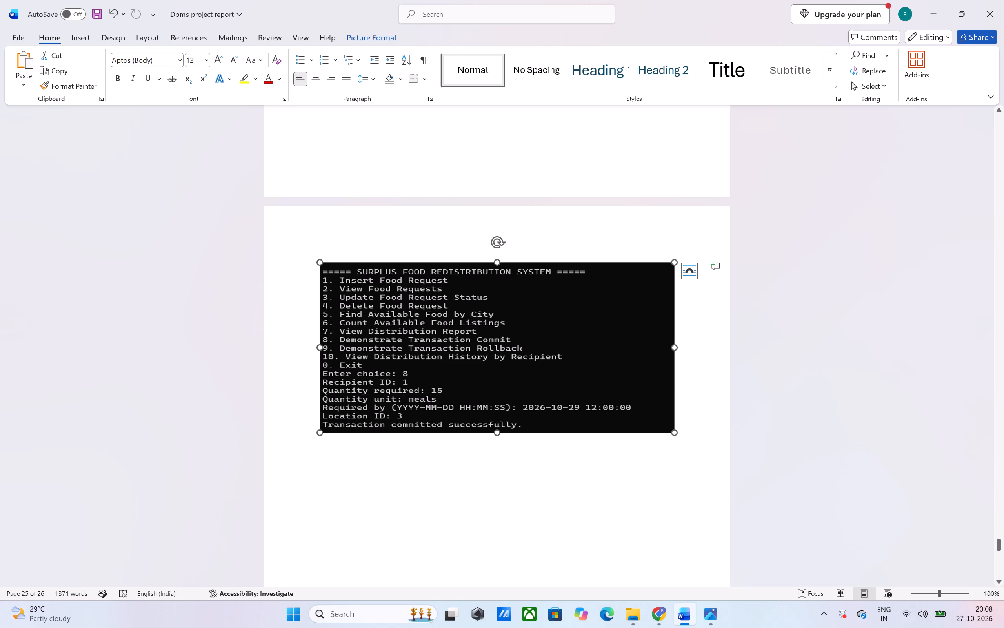
pyautogui.moveTo(674, 345); pyautogui.dragTo(634, 341)
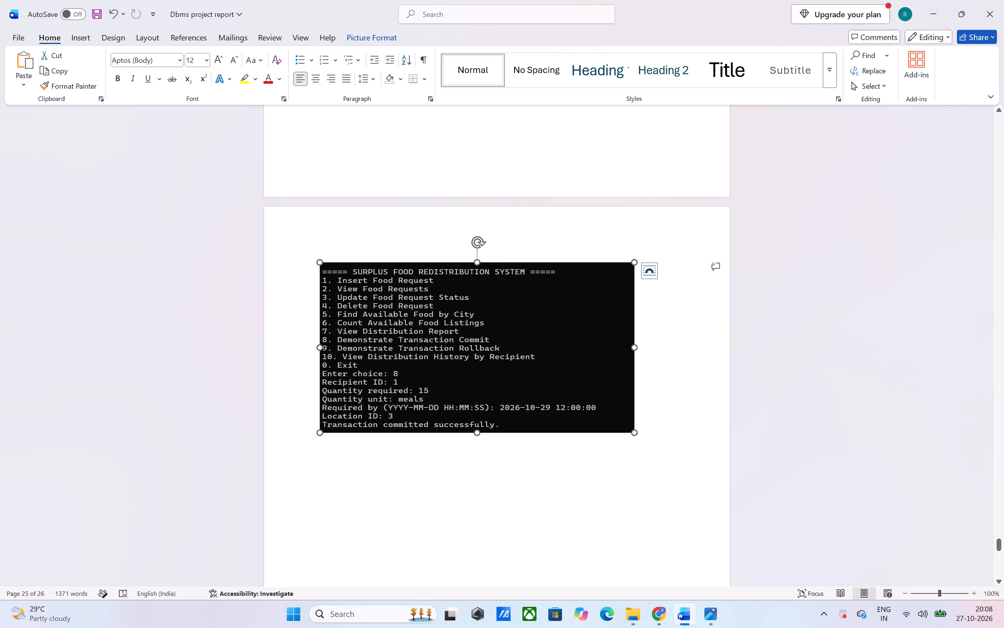
pyautogui.moveTo(476, 433); pyautogui.dragTo(475, 379)
pyautogui.scroll(11, 481, 406)
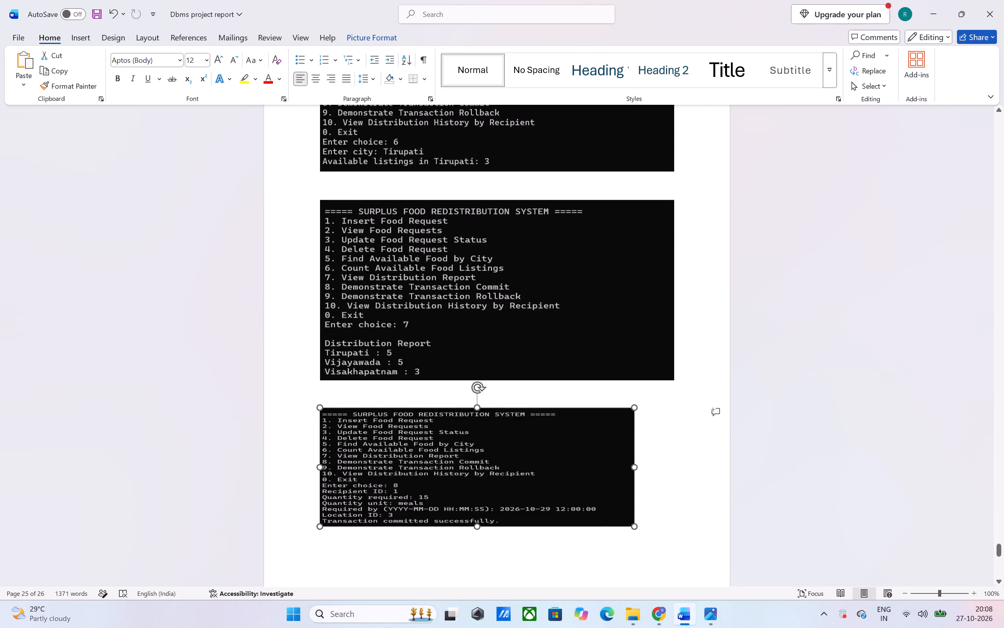
pyautogui.scroll(3, 484, 409)
pyautogui.scroll(4, 442, 378)
# Reduce the height and width of the View Distribution Report screenshot to free space for the Transaction Commit screenshot below it.
pyautogui.click(448, 342)
pyautogui.scroll(-5, 483, 398)
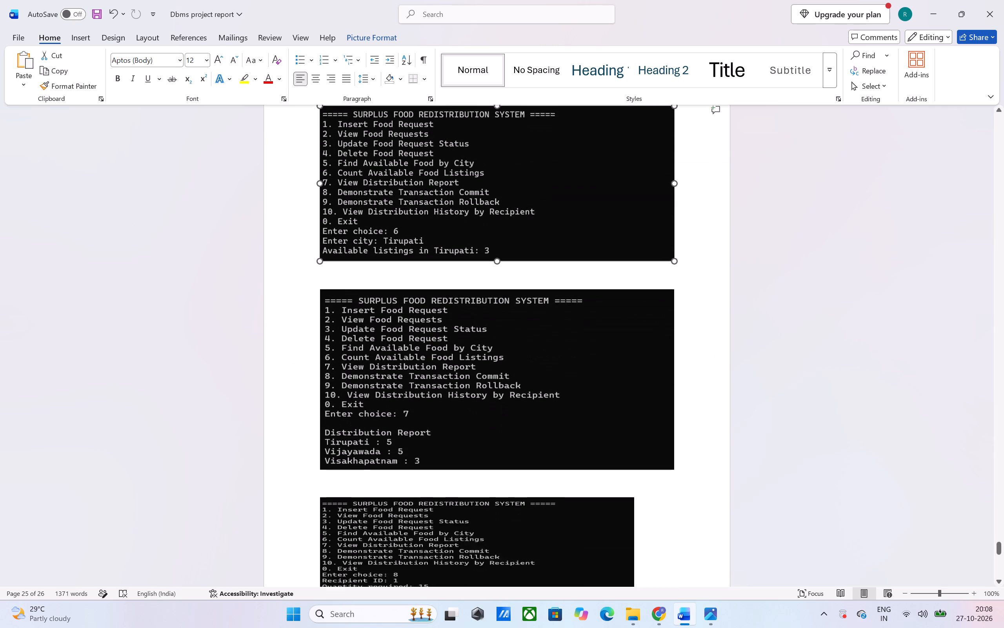
pyautogui.click(460, 392)
pyautogui.moveTo(498, 447); pyautogui.dragTo(497, 433)
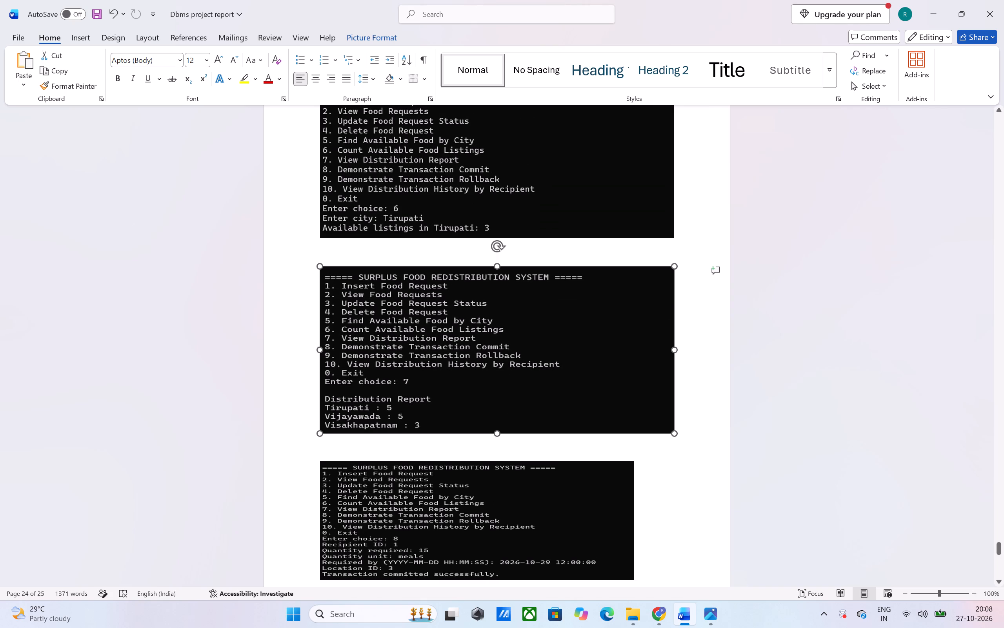
pyautogui.moveTo(497, 433); pyautogui.dragTo(498, 416)
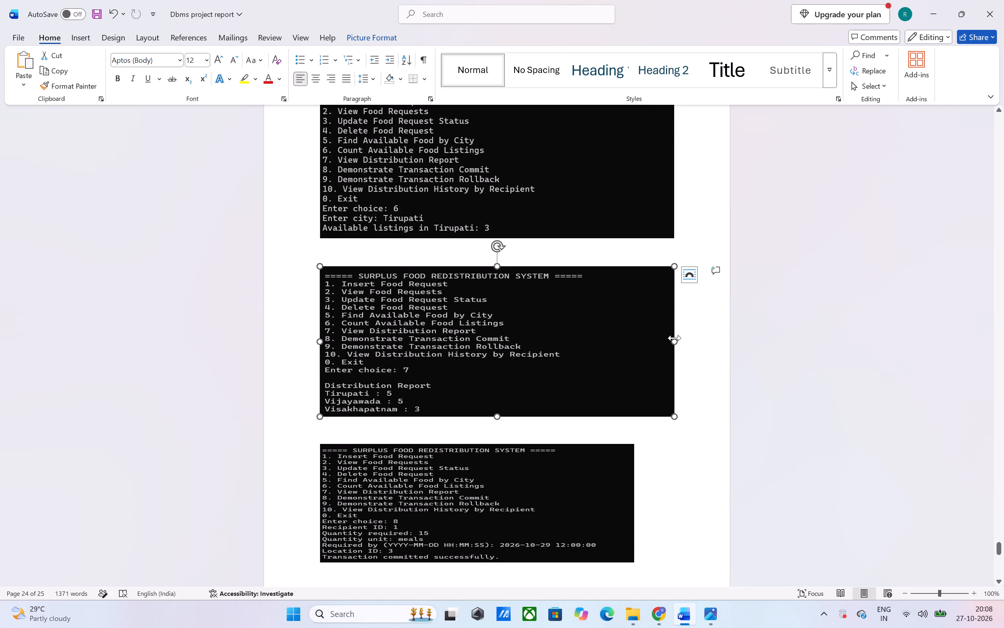
pyautogui.moveTo(675, 338); pyautogui.dragTo(644, 322)
# Enlarge the Transaction Commit screenshot in height and slightly in width to fill the remaining space on its page.
pyautogui.scroll(-5, 569, 365)
pyautogui.click(480, 369)
pyautogui.moveTo(480, 420); pyautogui.dragTo(480, 448)
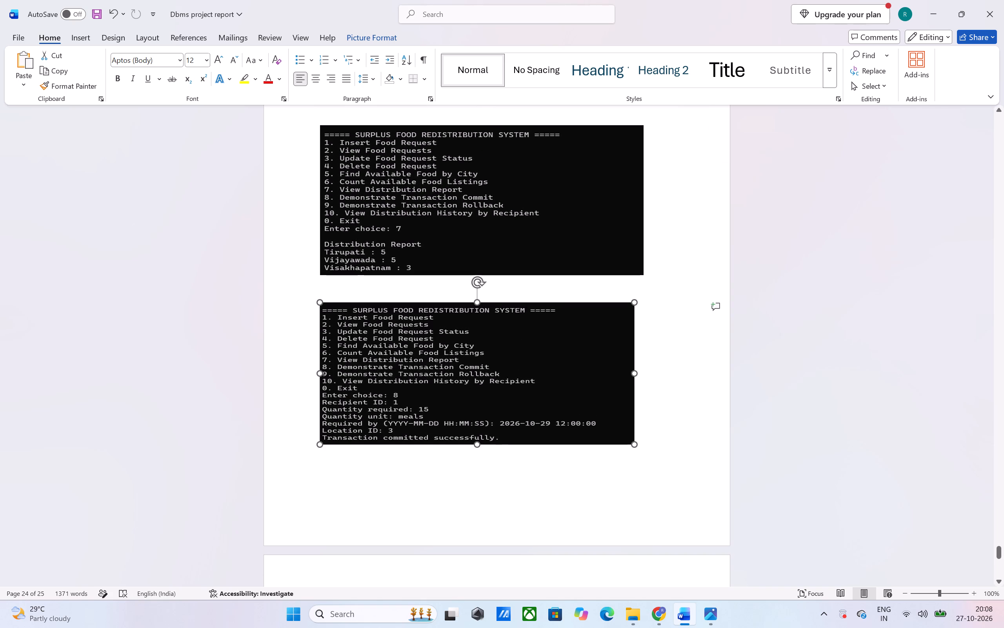
pyautogui.moveTo(480, 448); pyautogui.dragTo(486, 486)
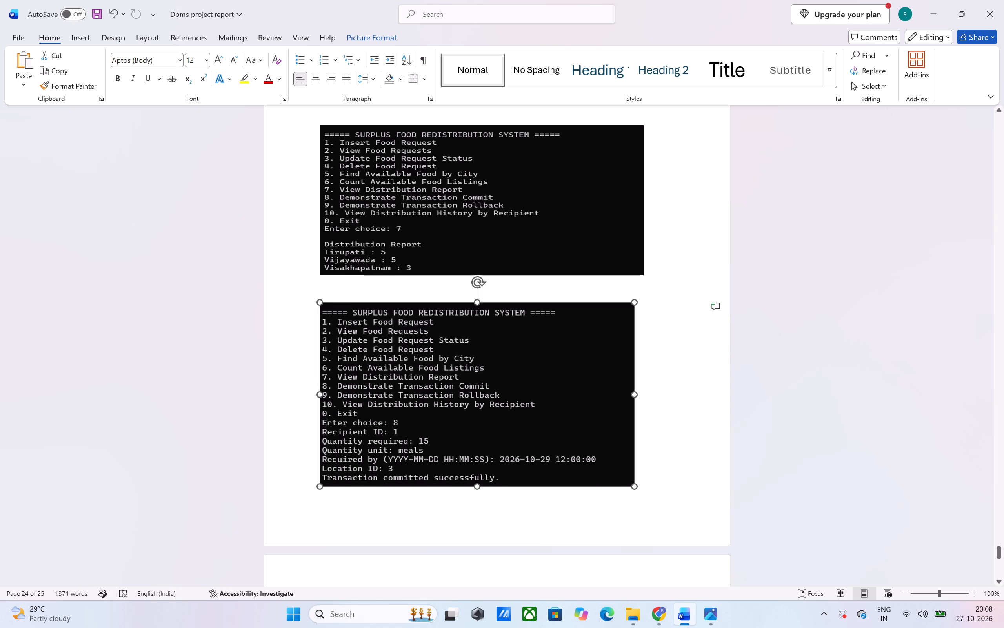
pyautogui.moveTo(636, 392); pyautogui.dragTo(654, 392)
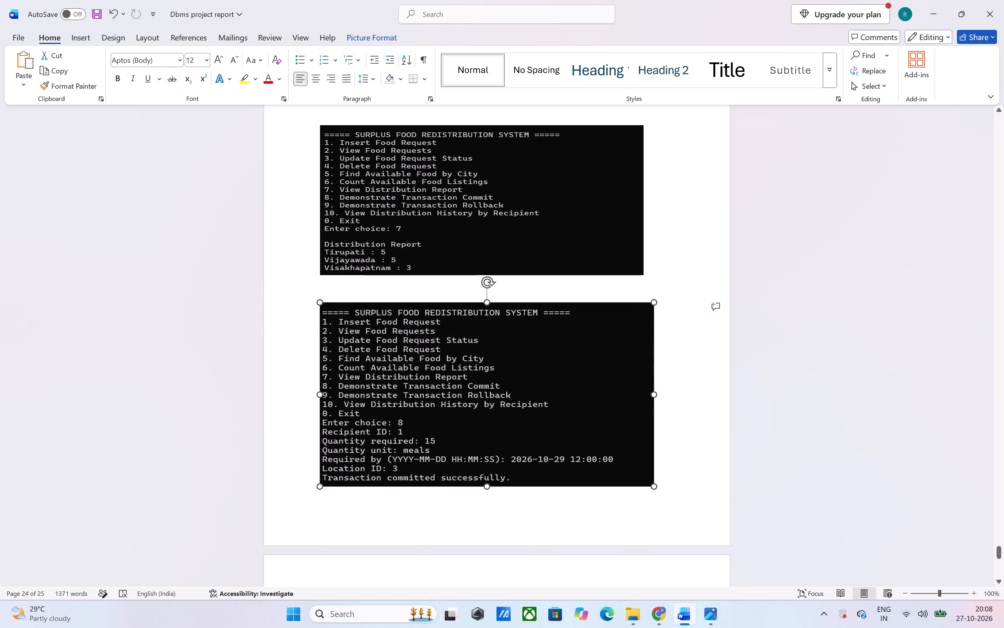
# Fine-tune the heights of the View Distribution Report and Transaction Commit screenshots, keeping both on the same page.
pyautogui.scroll(-5, 547, 394)
pyautogui.scroll(6, 543, 385)
pyautogui.click(491, 274)
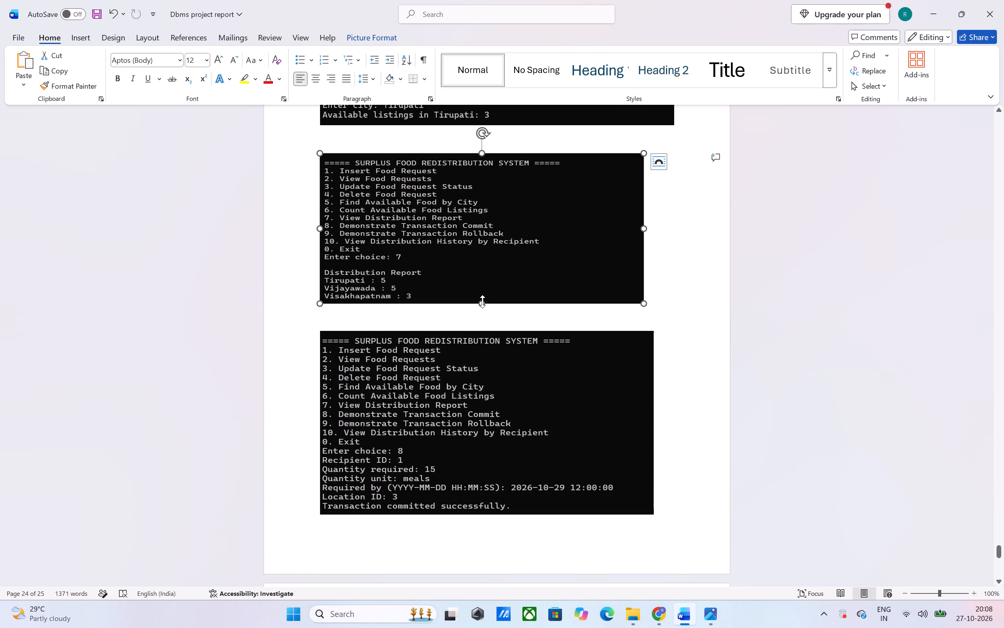
pyautogui.click(482, 303)
pyautogui.click(475, 370)
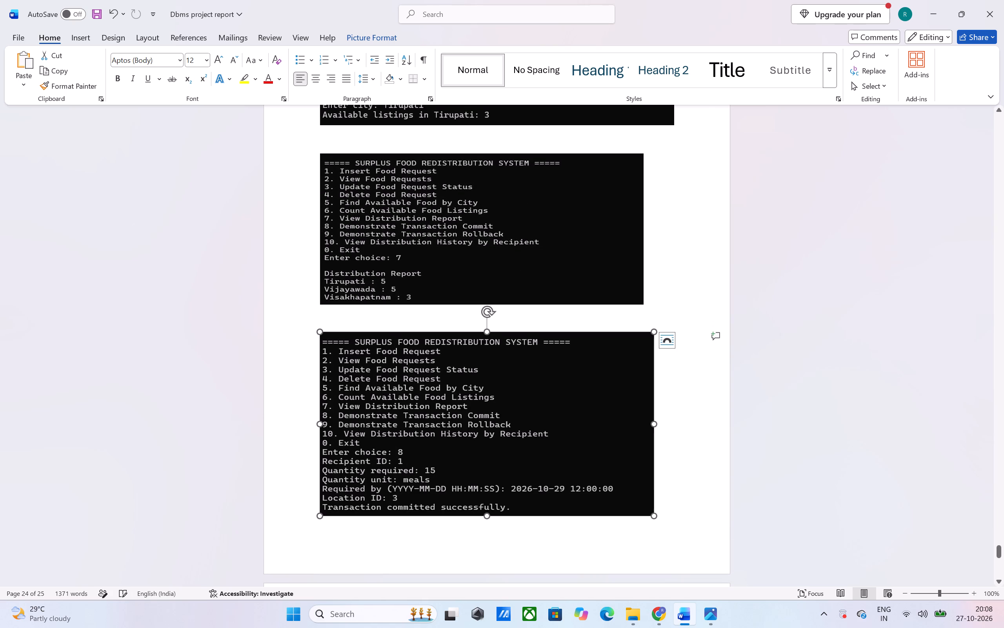
pyautogui.click(489, 517)
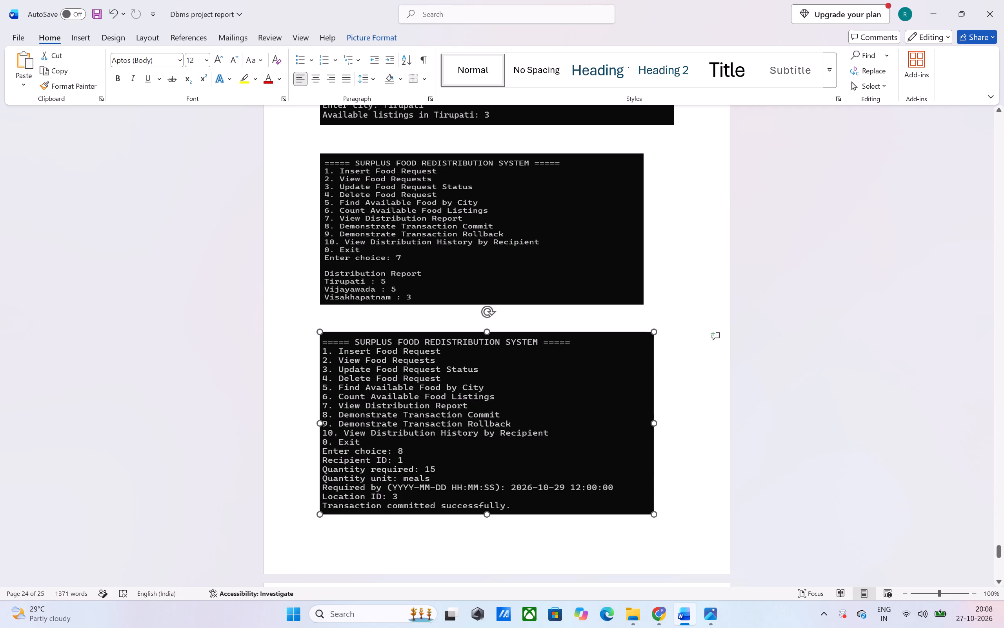
# Slightly reduce the height of the Count Available Food Listings screenshot at the start of the page.
pyautogui.scroll(6, 410, 495)
pyautogui.click(467, 293)
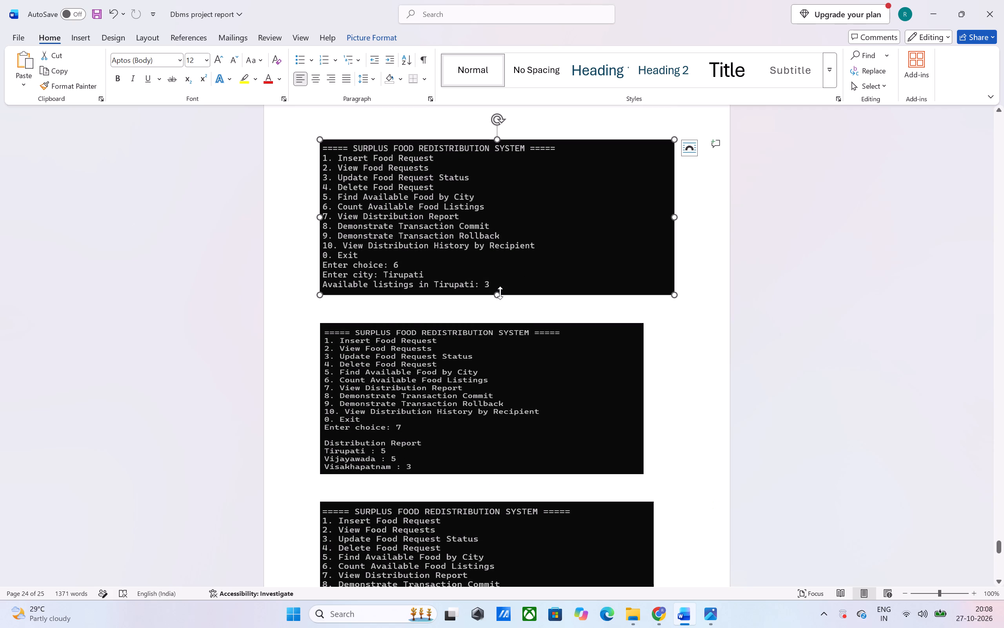
pyautogui.click(499, 293)
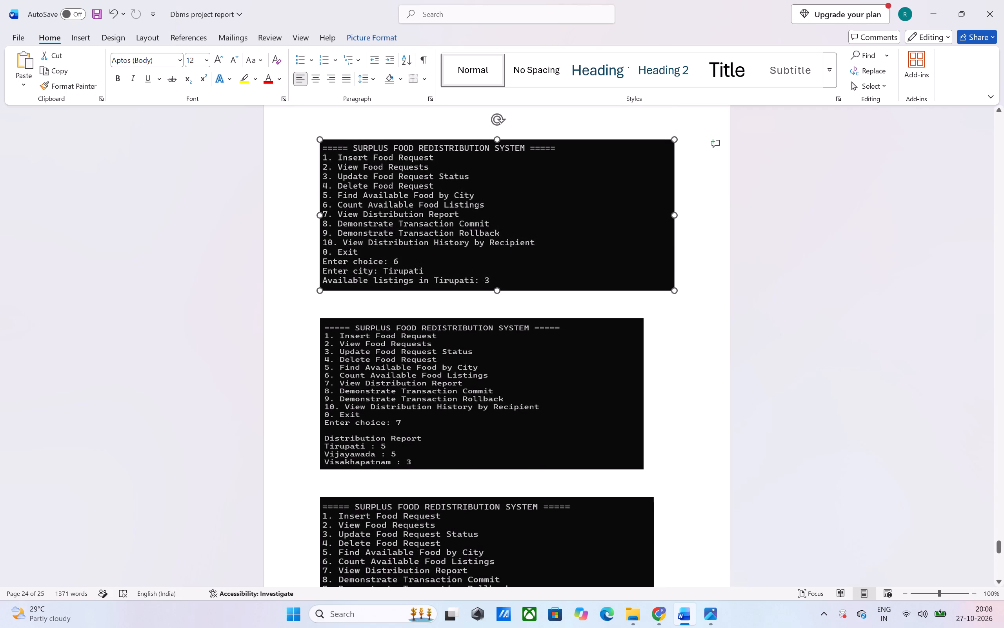
# Slightly increase the height of the View Distribution Report screenshot, keeping the Transaction Commit screenshot on the same page.
pyautogui.click(480, 343)
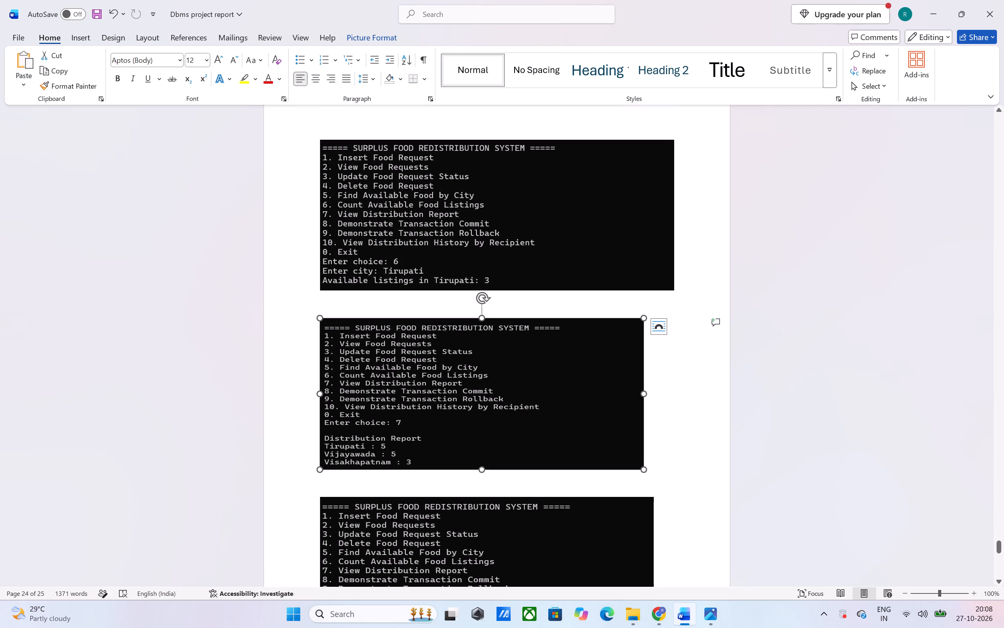
pyautogui.moveTo(484, 317); pyautogui.dragTo(485, 310)
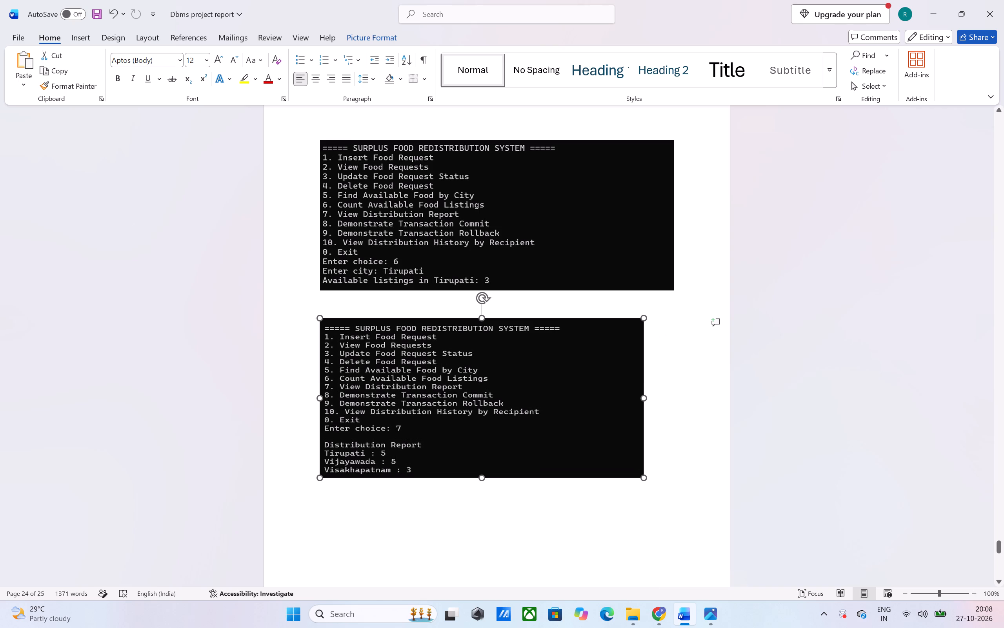
pyautogui.moveTo(485, 310); pyautogui.dragTo(485, 312)
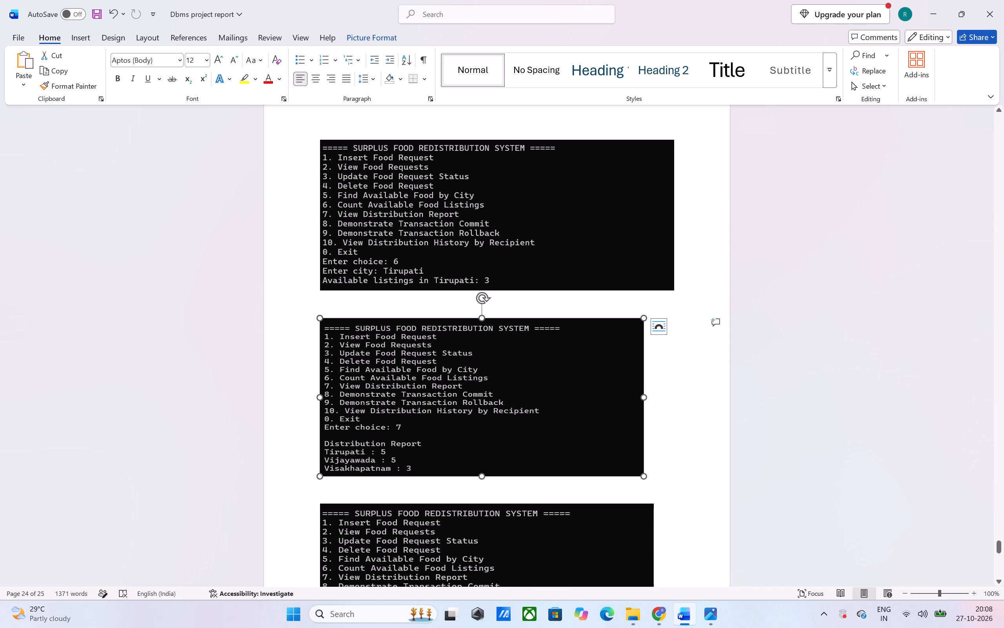
pyautogui.click(288, 368)
pyautogui.click(697, 387)
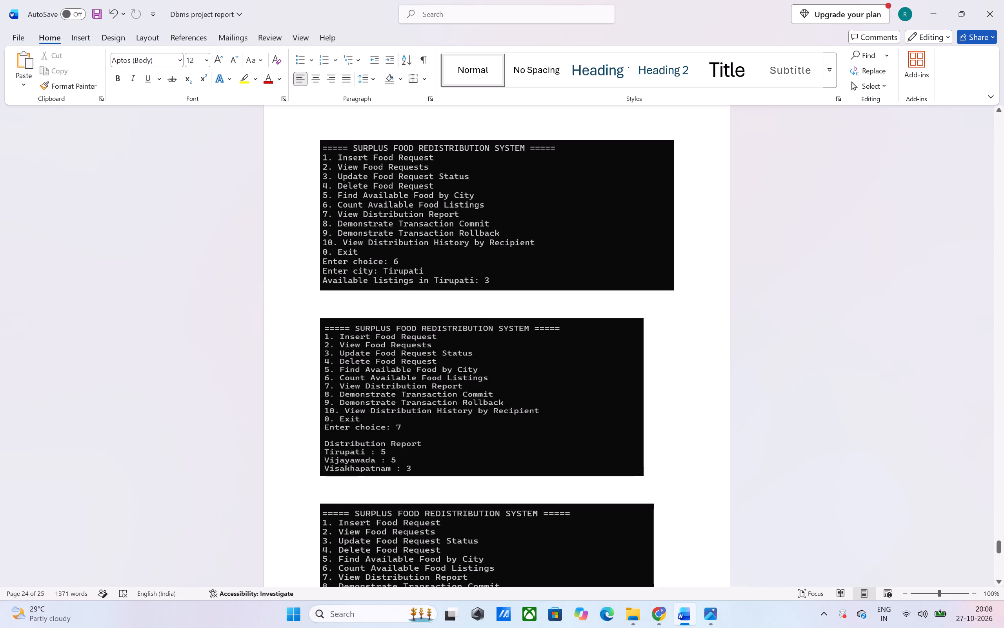
# Insert screenshot 2.9.1 from the Dbms project folder at the start of the blank page after the Transaction Commit screenshot.
pyautogui.scroll(-8, 584, 413)
pyautogui.scroll(-5, 429, 407)
pyautogui.scroll(-2, 394, 391)
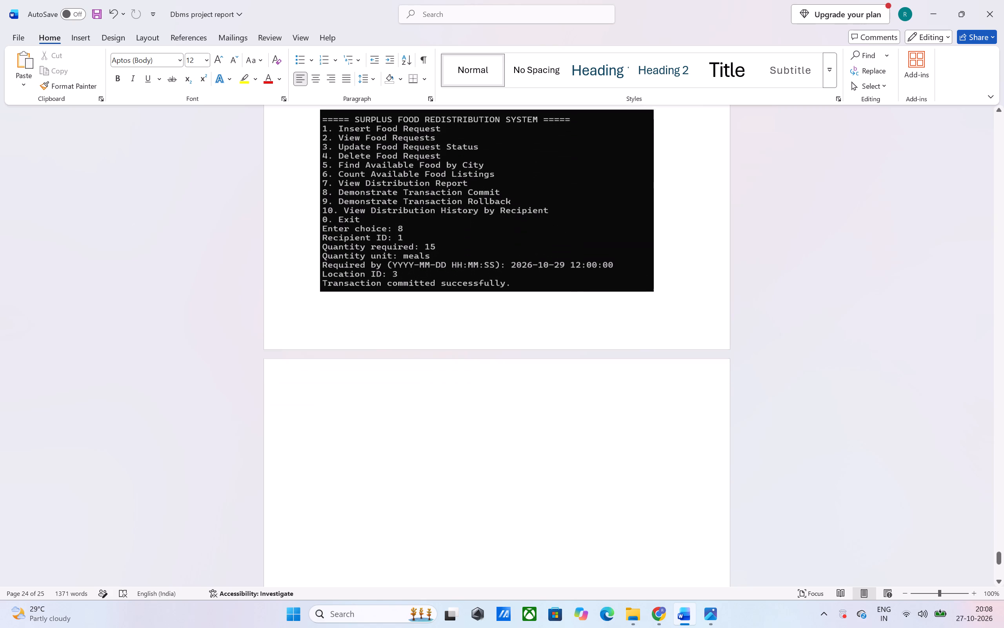
pyautogui.click(346, 369)
pyautogui.click(620, 621)
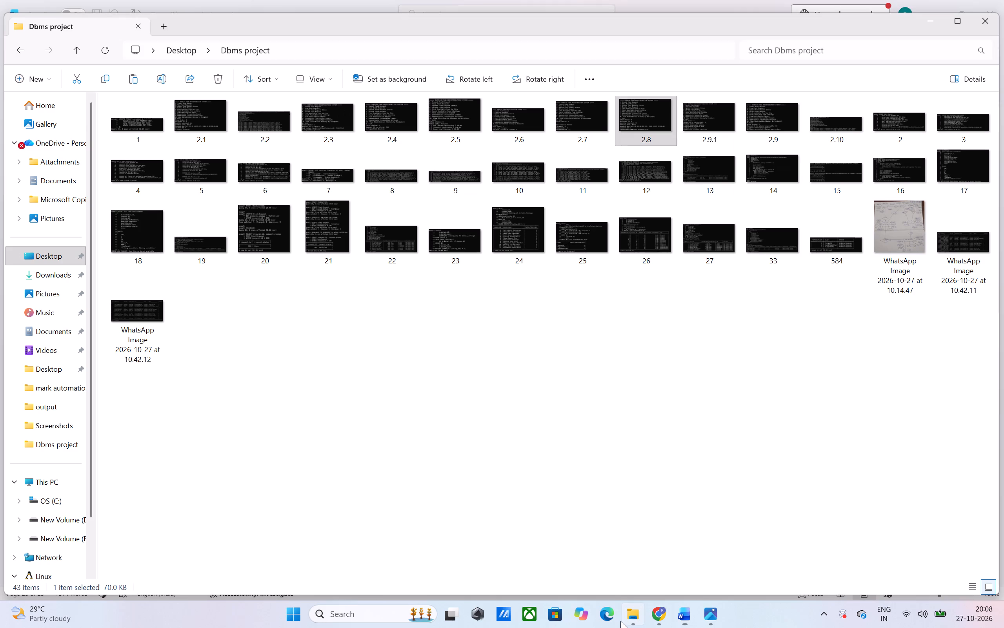
pyautogui.click(729, 119)
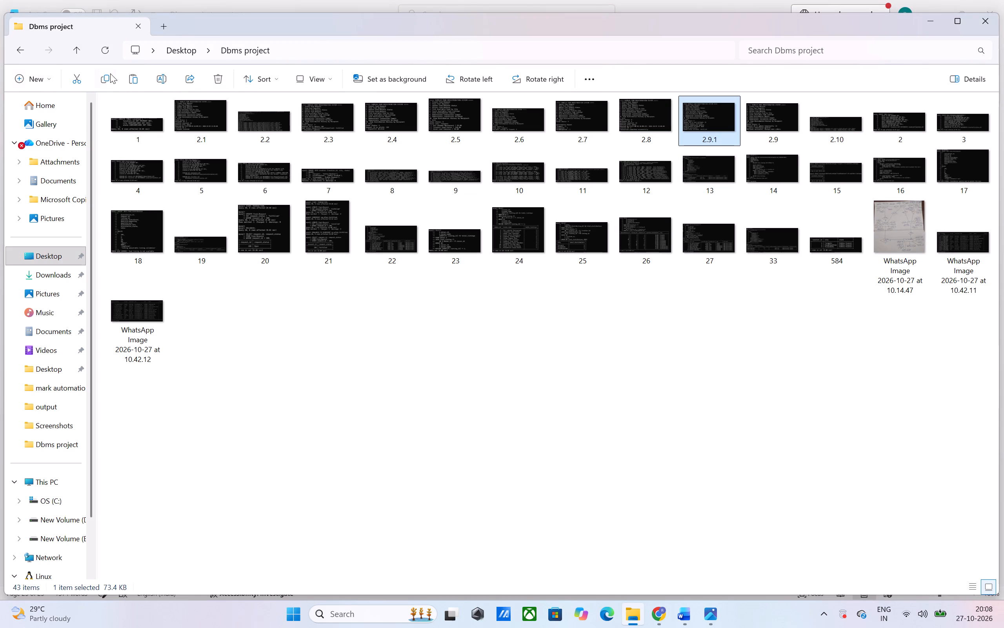
pyautogui.click(109, 74)
pyautogui.click(687, 612)
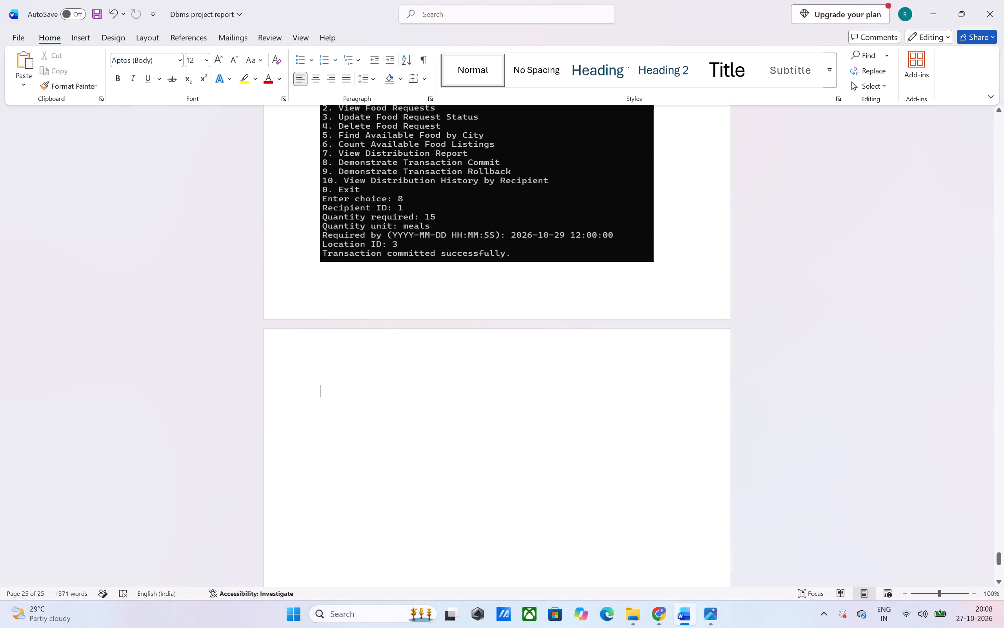
pyautogui.hotkey('ctrl', 'v')
pyautogui.scroll(-11, 458, 405)
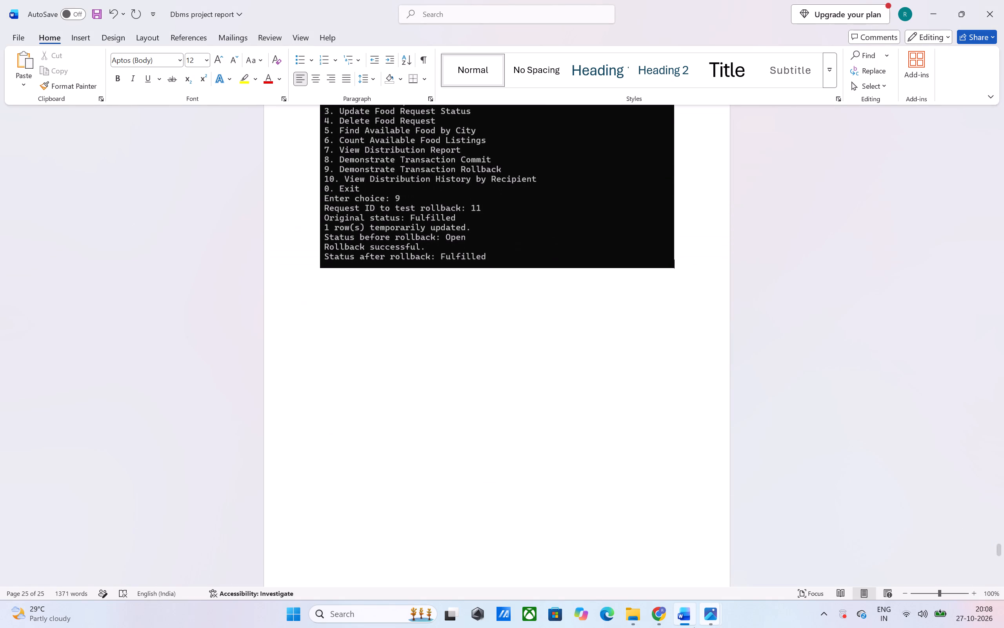
# Insert screenshot 2.10 from the Dbms project folder below the Transaction Rollback screenshot.
pyautogui.click(650, 612)
pyautogui.click(624, 613)
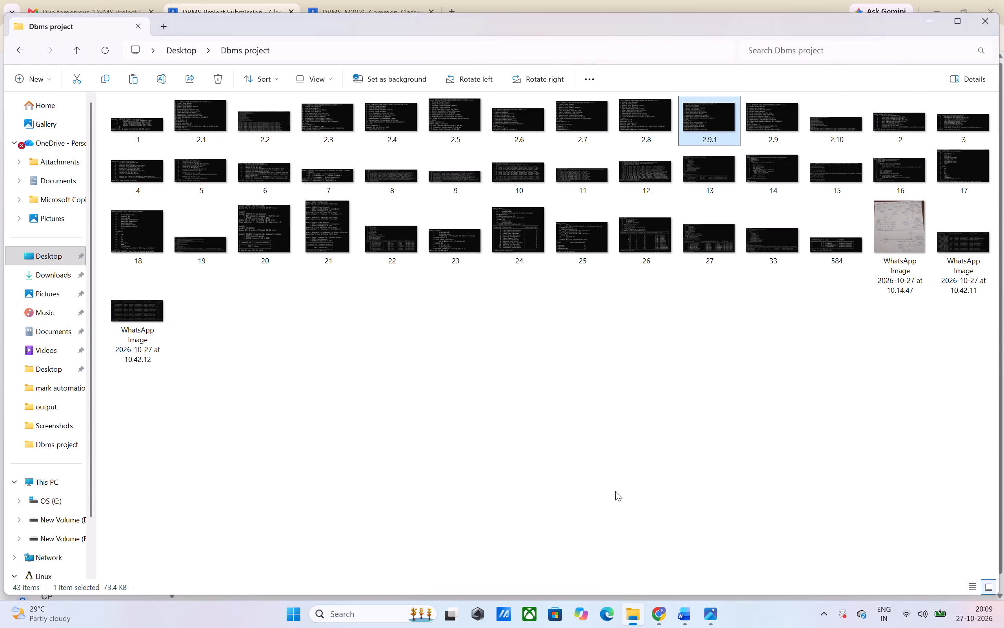
pyautogui.click(775, 110)
pyautogui.click(829, 122)
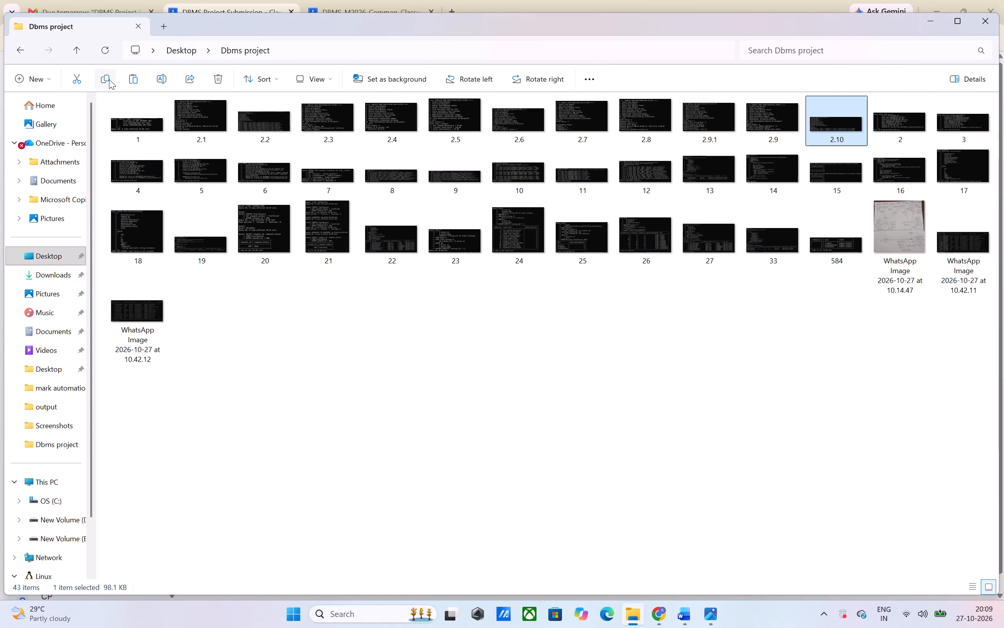
pyautogui.click(109, 79)
pyautogui.click(682, 612)
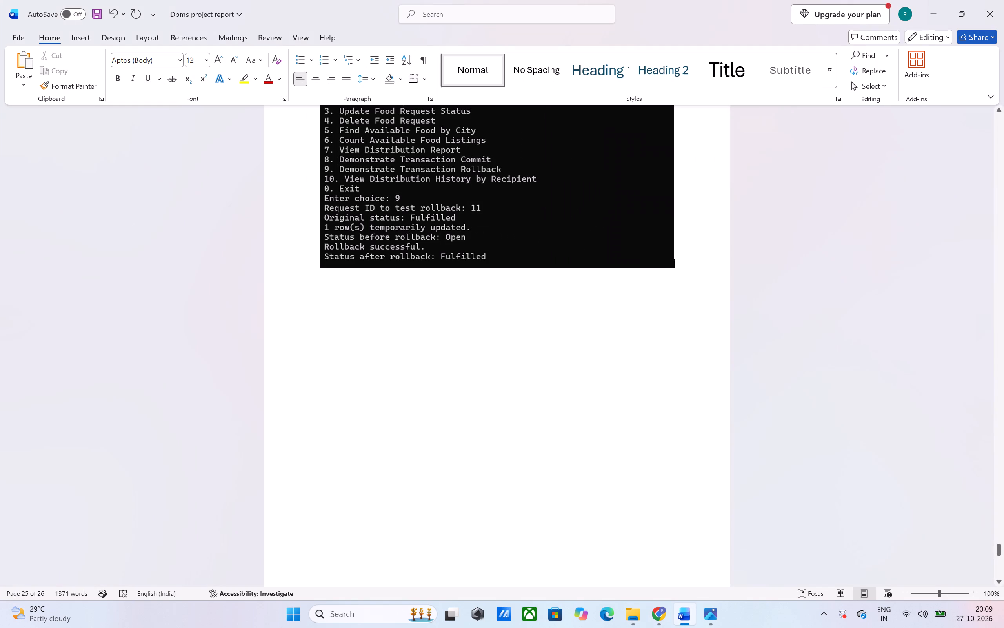
pyautogui.click(365, 325)
pyautogui.hotkey('ctrl', 'v')
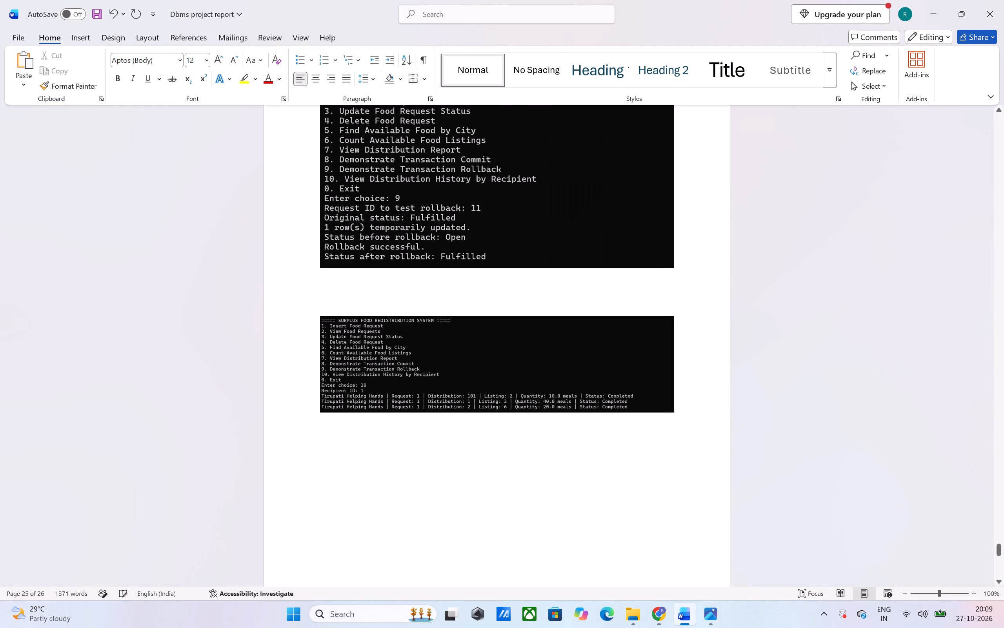
# Stretch the View Distribution History screenshot downward to about twice its inserted height.
pyautogui.click(431, 356)
pyautogui.moveTo(495, 412); pyautogui.dragTo(497, 463)
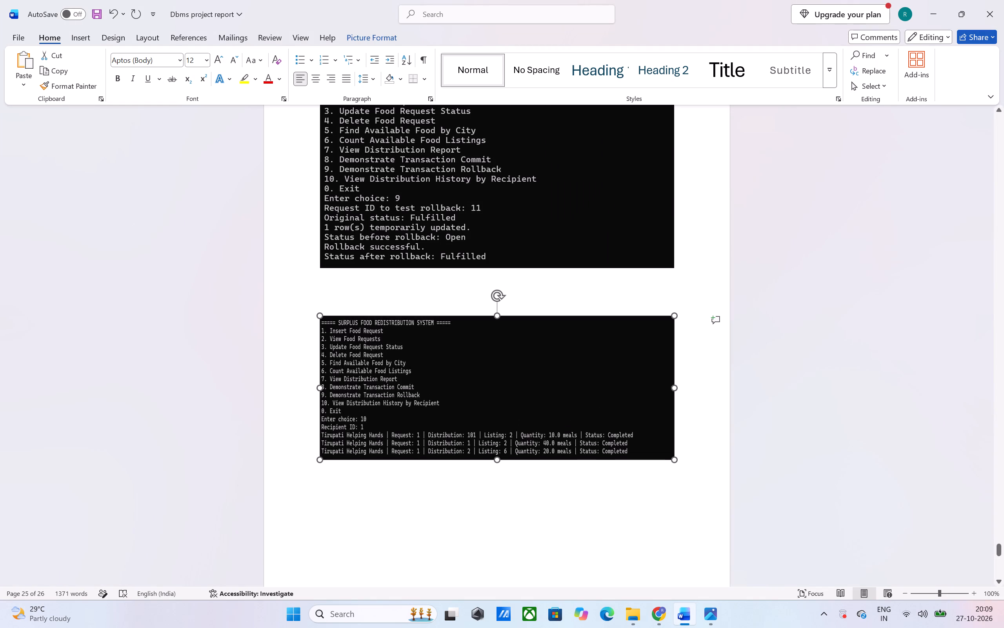
pyautogui.moveTo(497, 463); pyautogui.dragTo(496, 516)
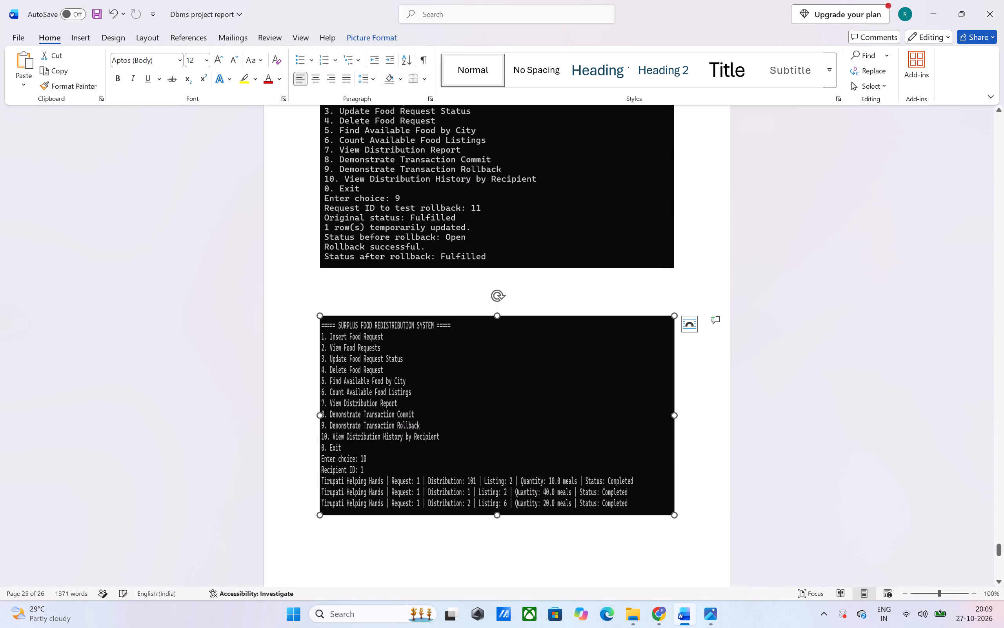
# Set the View Distribution History screenshot's text wrapping to Top and Bottom with its position fixed on the page.
pyautogui.click(696, 323)
pyautogui.click(714, 433)
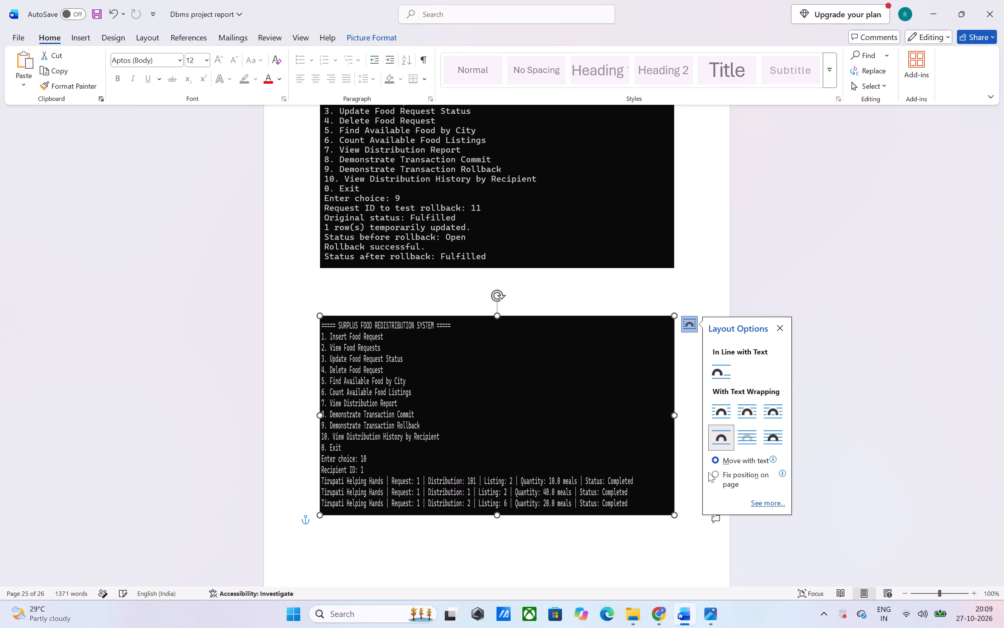
pyautogui.click(711, 473)
pyautogui.click(711, 469)
pyautogui.click(716, 475)
pyautogui.click(643, 421)
# Widen the View Distribution History screenshot beyond both text margins and make it slightly taller.
pyautogui.click(671, 410)
pyautogui.click(682, 427)
pyautogui.click(677, 413)
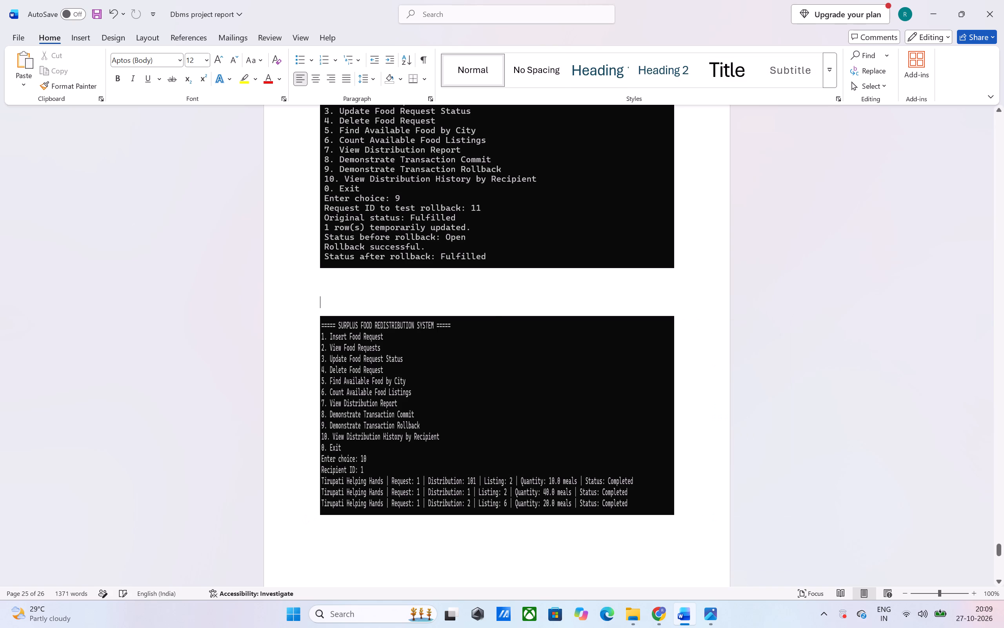
pyautogui.click(669, 415)
pyautogui.moveTo(676, 414); pyautogui.dragTo(690, 414)
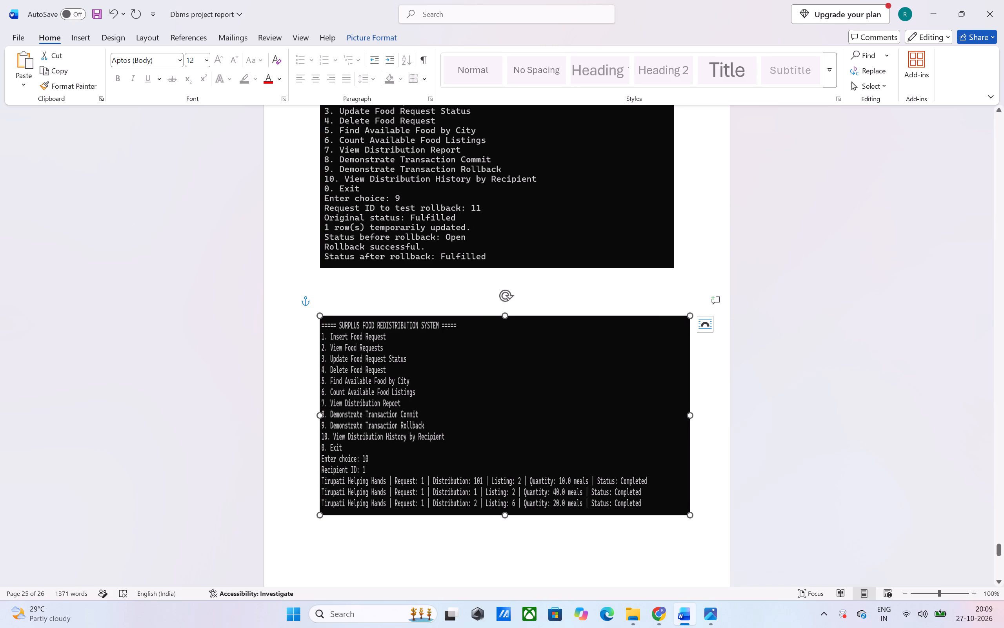
pyautogui.moveTo(321, 418); pyautogui.dragTo(296, 416)
pyautogui.click(331, 542)
pyautogui.click(466, 507)
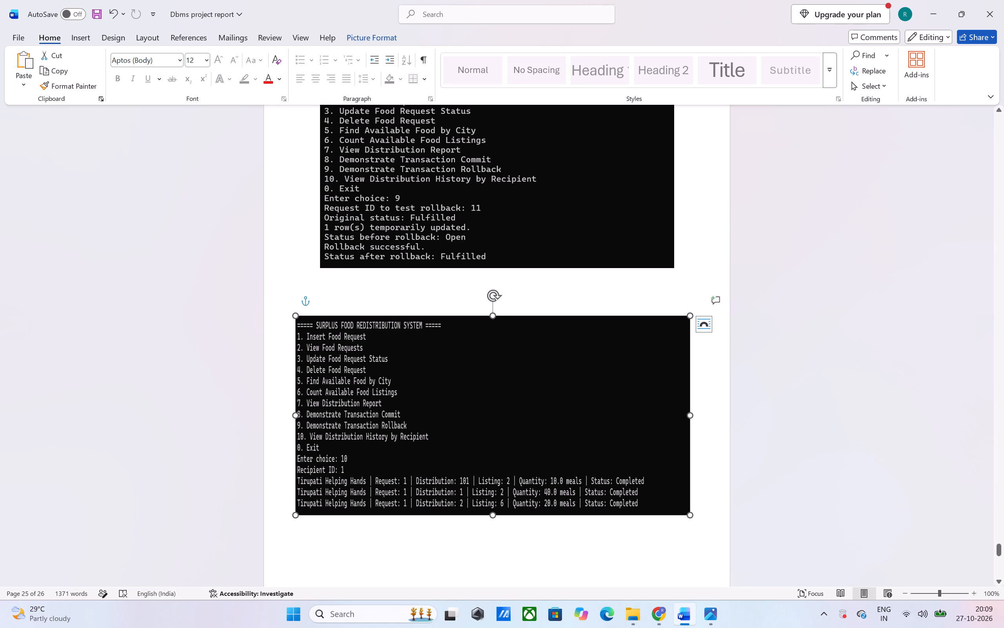
pyautogui.moveTo(493, 513); pyautogui.dragTo(495, 531)
pyautogui.click(427, 556)
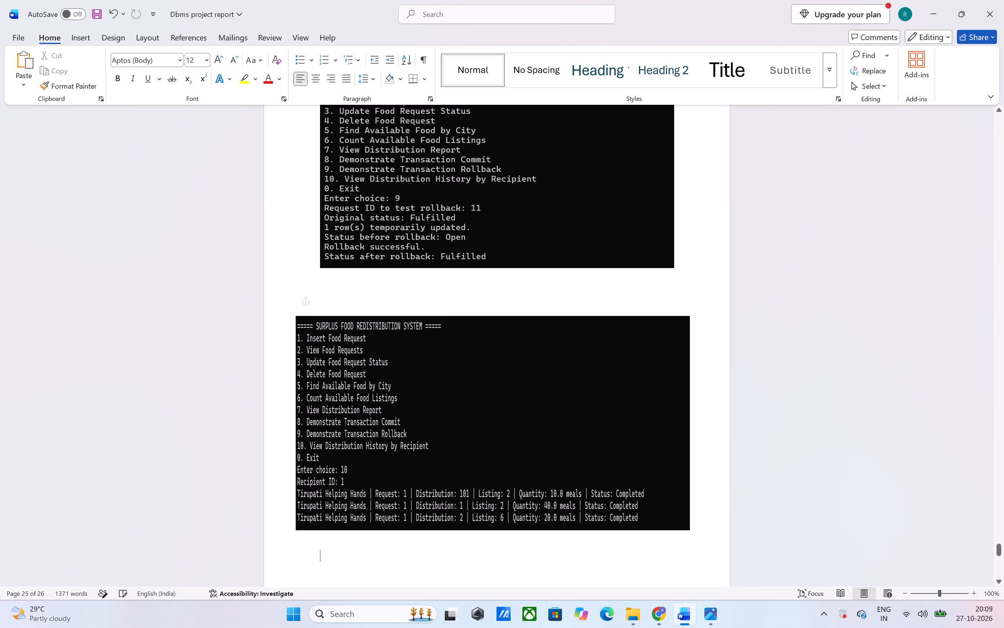
# Add the heading "11. Conclusion and Future Scope" at the start of the next page, copying the title from the Classroom assignment.
pyautogui.scroll(-5, 420, 508)
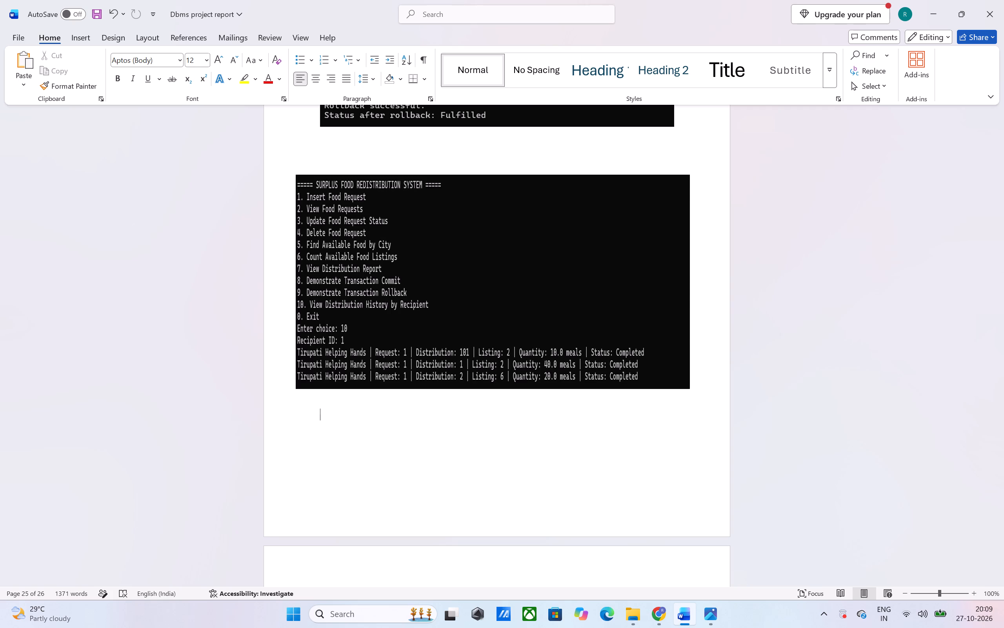
pyautogui.scroll(-8, 283, 240)
pyautogui.click(352, 390)
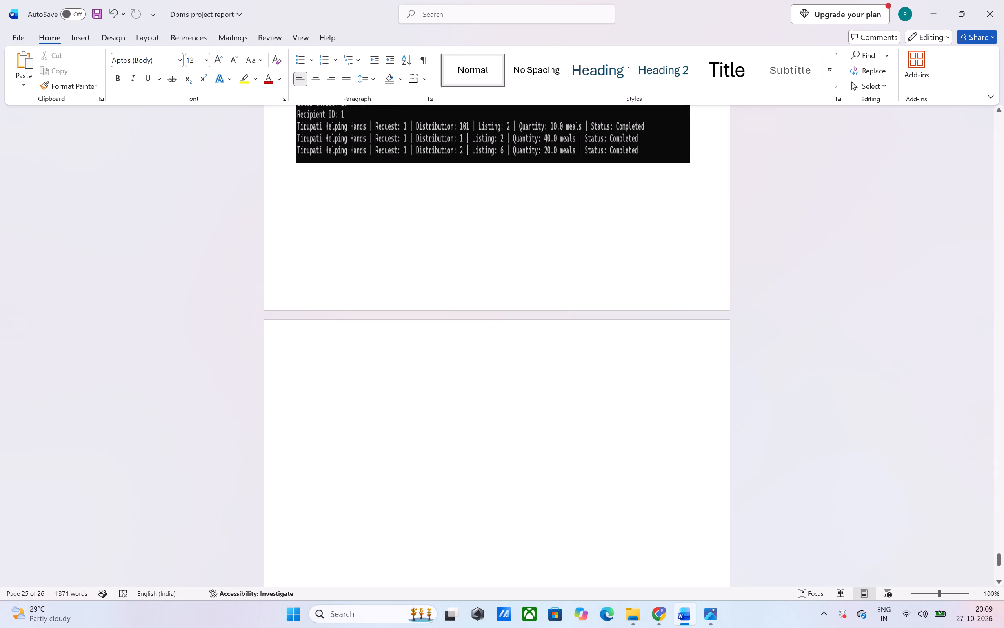
pyautogui.write('11')
pyautogui.write('.')
pyautogui.press('space')
pyautogui.click(999, 560)
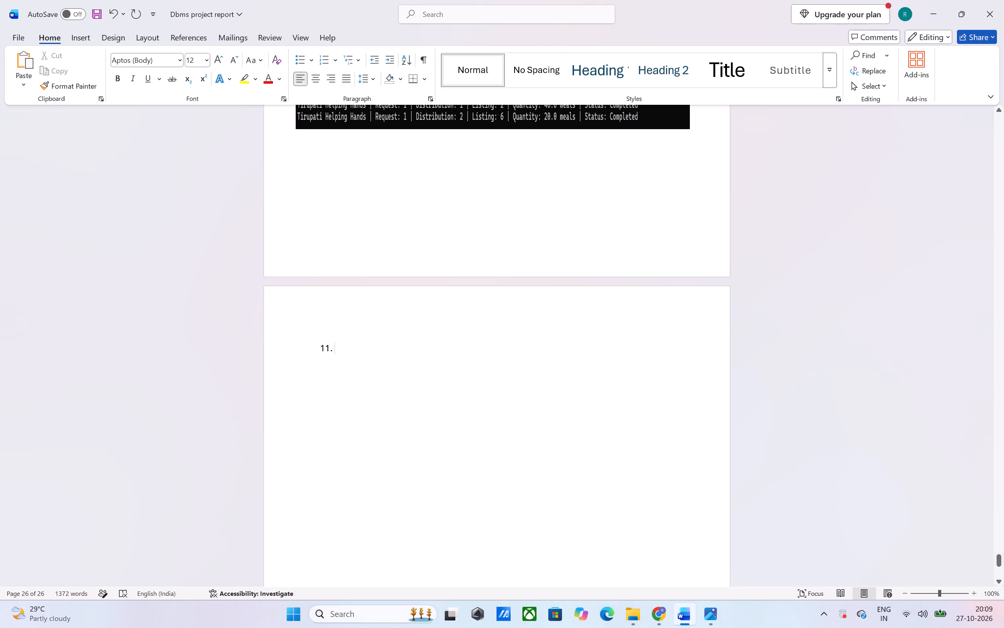
pyautogui.click(668, 611)
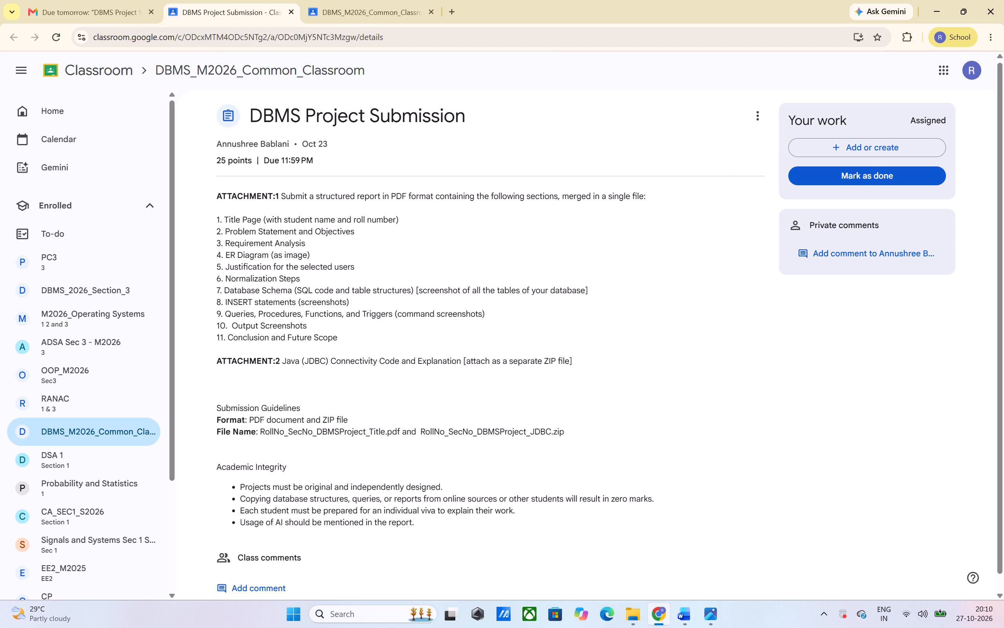
pyautogui.moveTo(228, 339); pyautogui.dragTo(342, 341)
pyautogui.hotkey('ctrl', 'c')
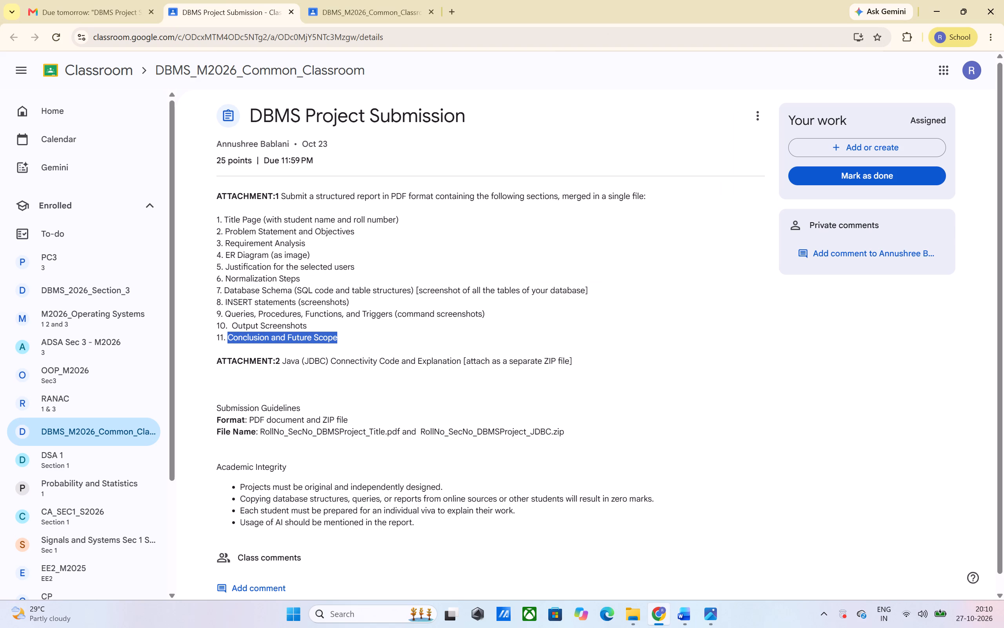
pyautogui.click(633, 615)
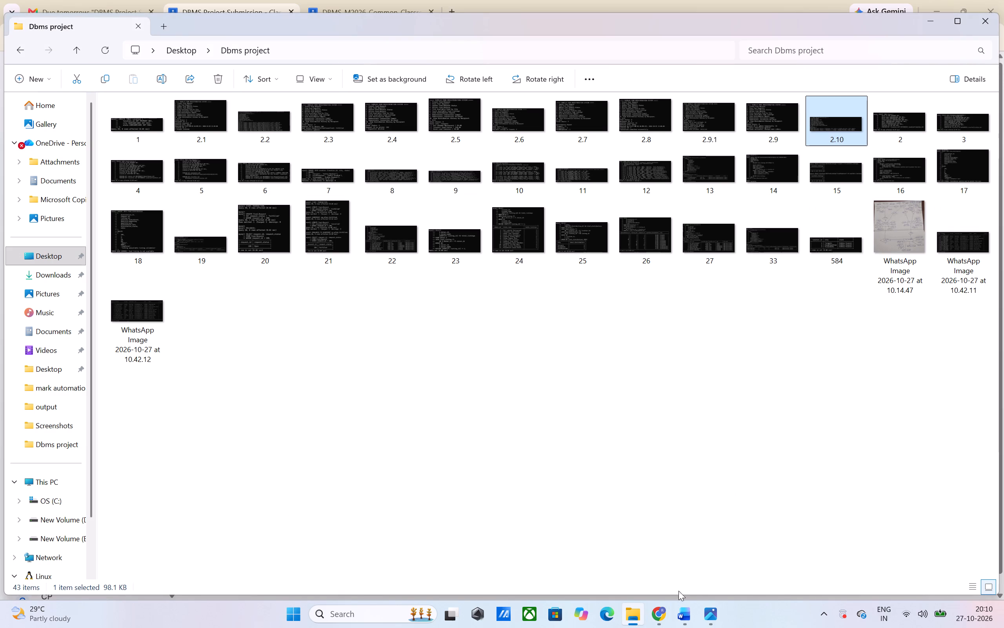
pyautogui.click(681, 606)
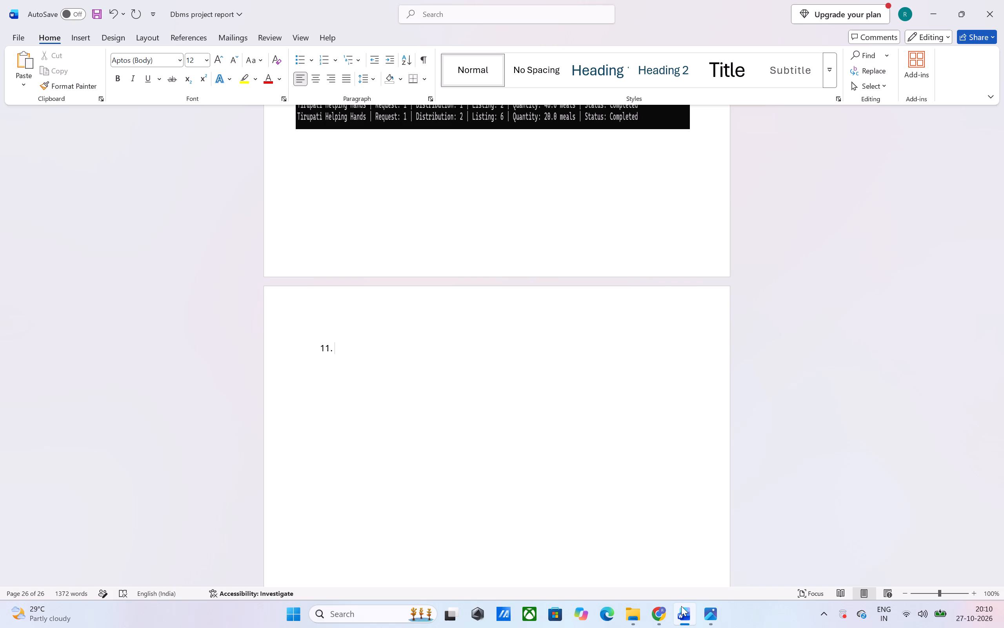
pyautogui.hotkey('ctrl', 'v')
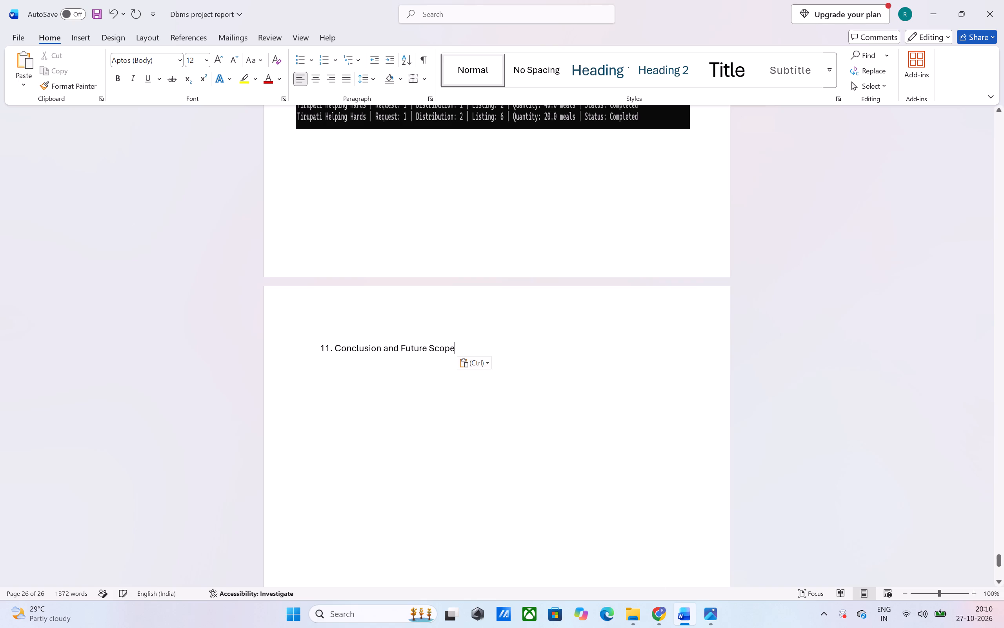
# Make the "11. Conclusion and Future Scope" heading bold.
pyautogui.moveTo(319, 348); pyautogui.dragTo(455, 352)
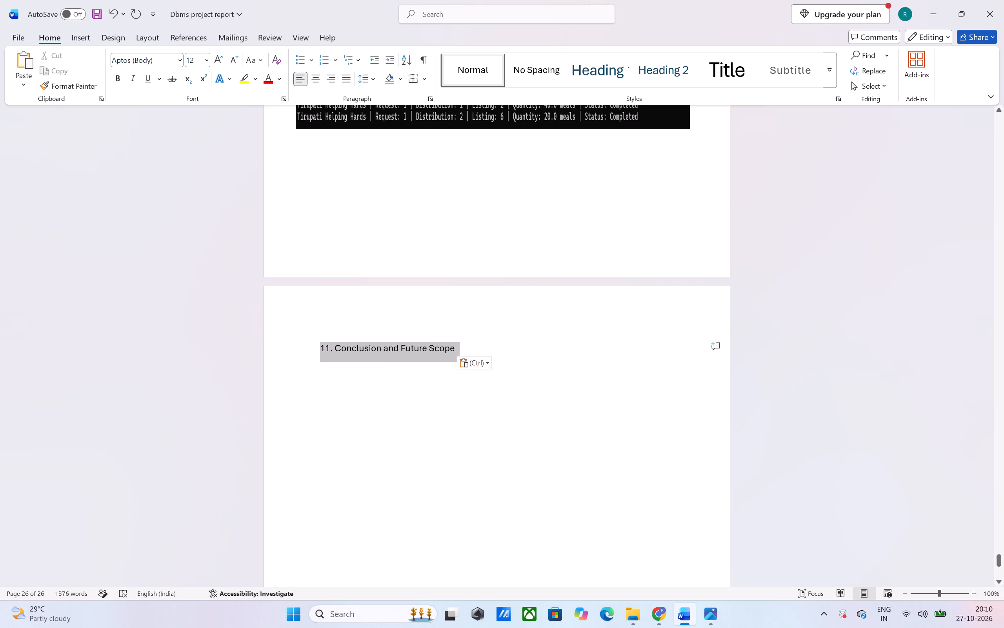
pyautogui.moveTo(455, 352); pyautogui.dragTo(449, 349)
pyautogui.moveTo(449, 349); pyautogui.dragTo(455, 347)
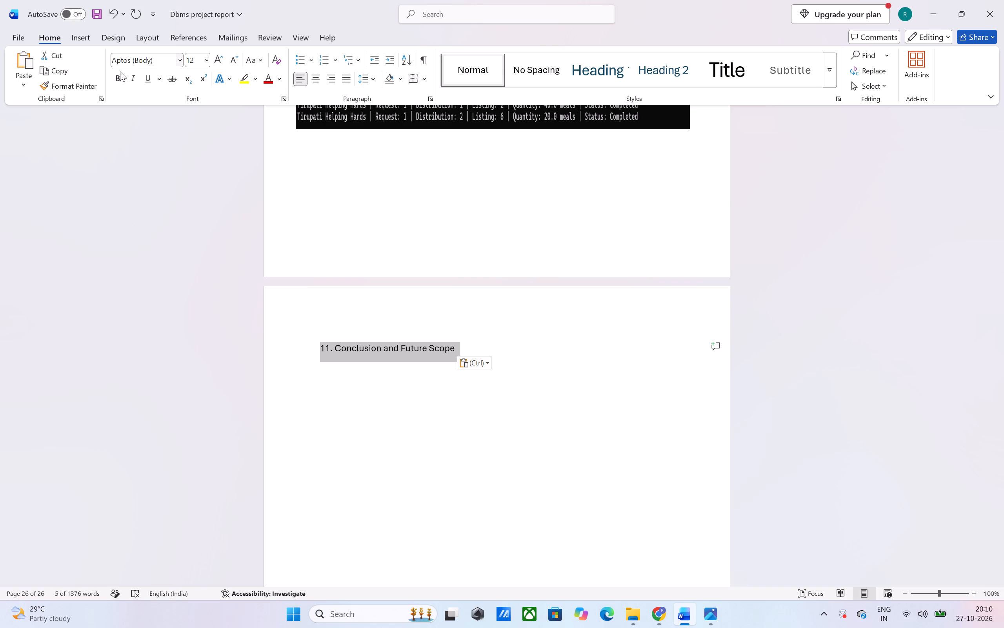
pyautogui.click(120, 71)
pyautogui.click(120, 73)
pyautogui.click(456, 448)
pyautogui.scroll(8, 433, 383)
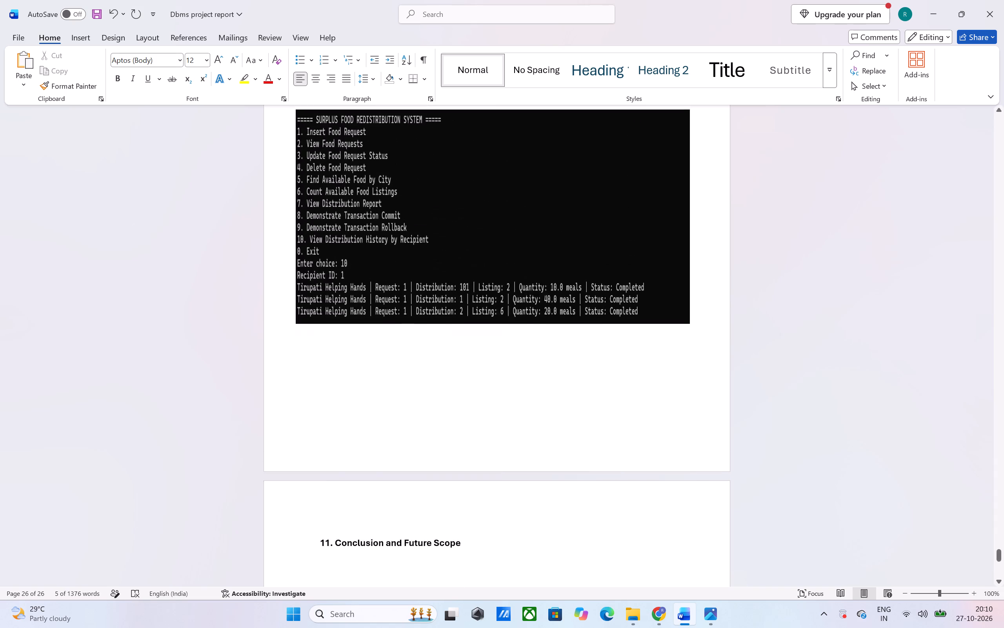
pyautogui.scroll(20, 433, 383)
pyautogui.scroll(20, 433, 383)
pyautogui.scroll(6, 433, 383)
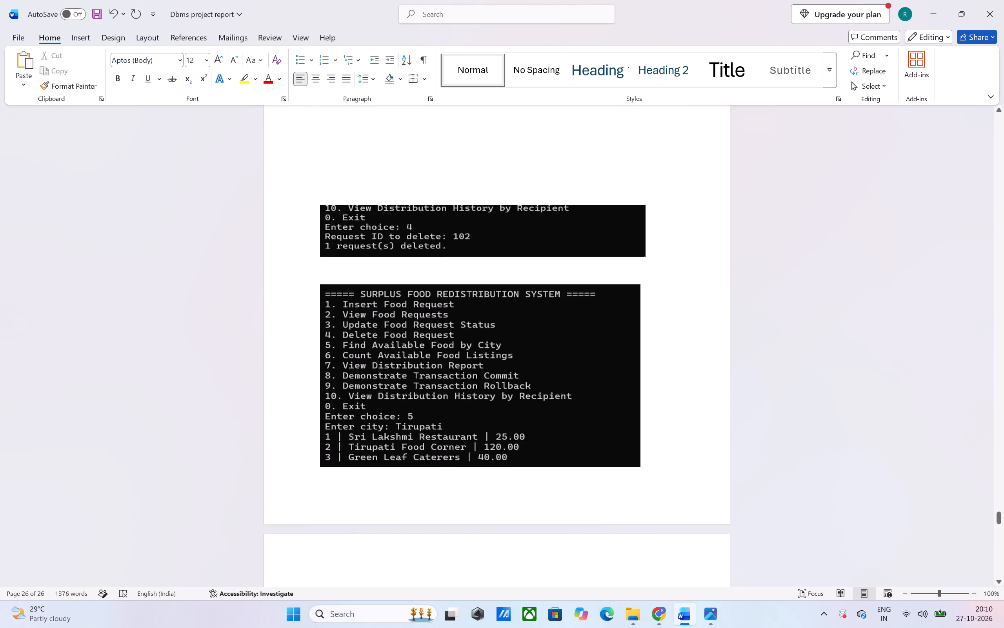
pyautogui.scroll(20, 433, 383)
pyautogui.scroll(20, 433, 383)
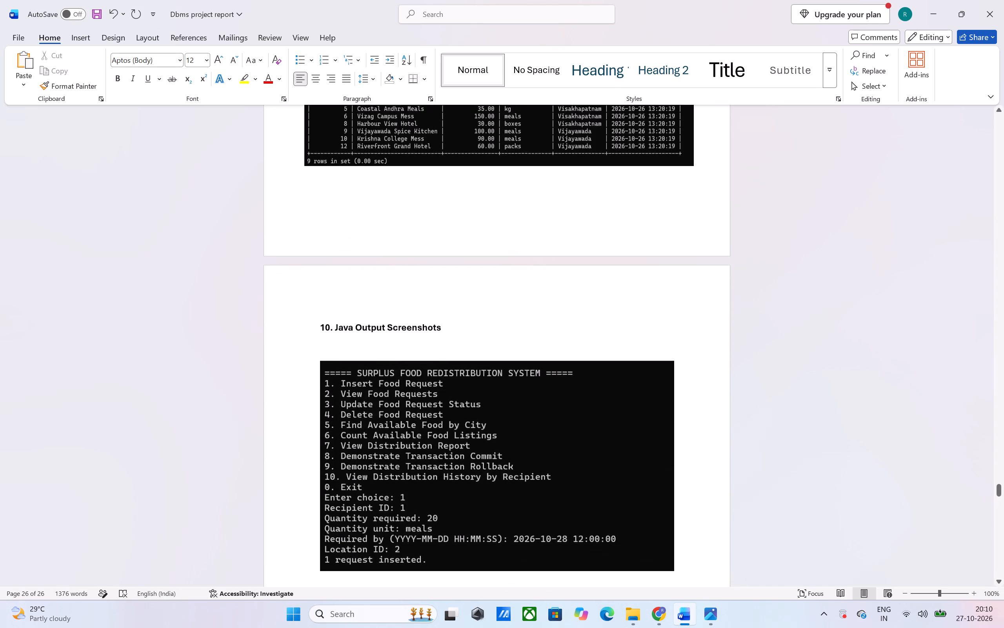
pyautogui.scroll(11, 404, 333)
pyautogui.scroll(12, 404, 333)
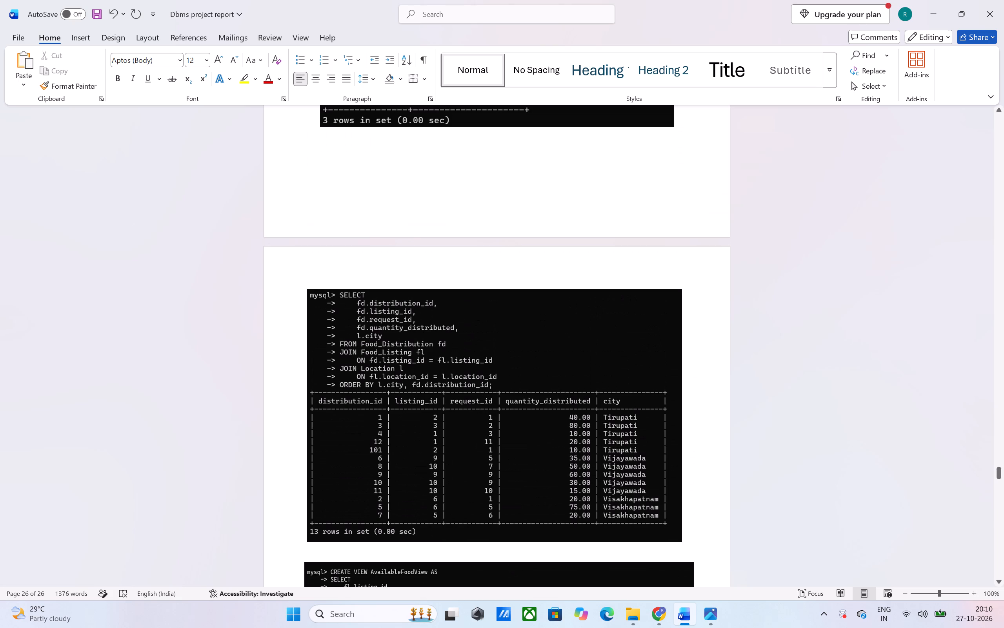
pyautogui.moveTo(999, 469); pyautogui.dragTo(1003, 141)
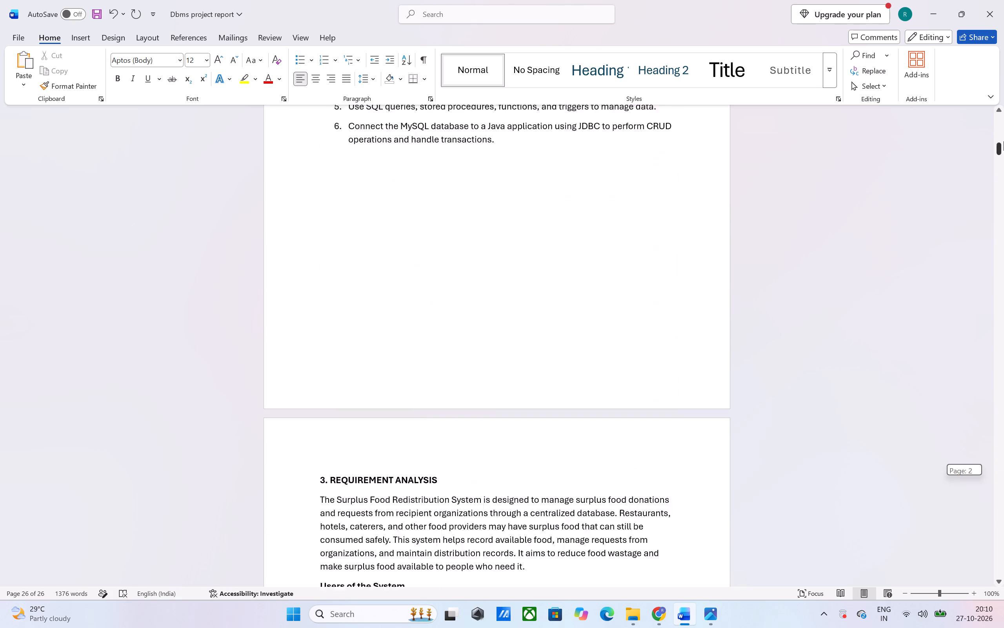
pyautogui.moveTo(1003, 141); pyautogui.dragTo(1001, 95)
pyautogui.scroll(-20, 383, 195)
pyautogui.scroll(-1, 383, 195)
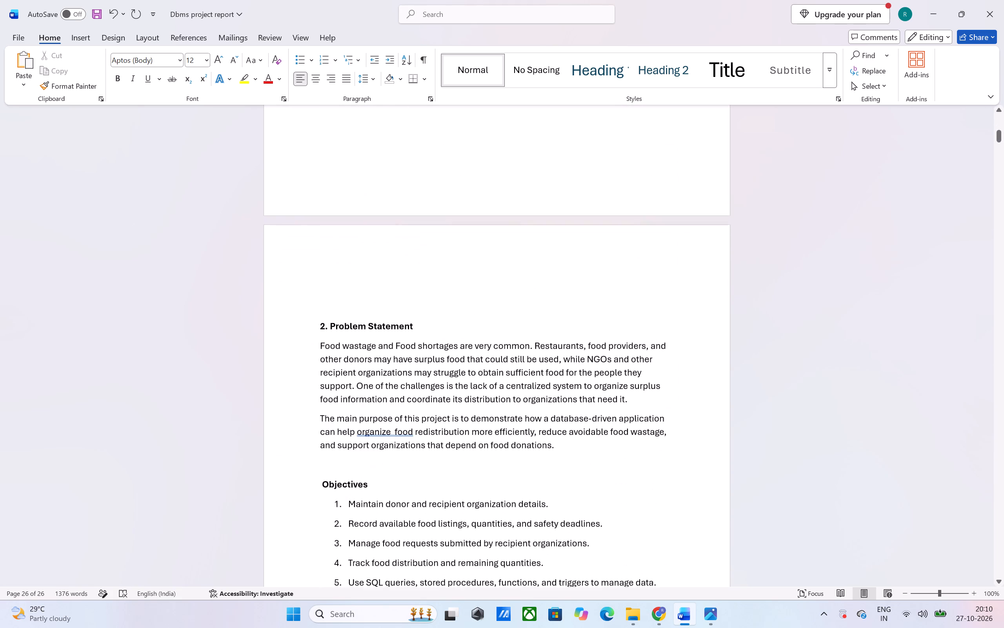
pyautogui.scroll(-5, 374, 206)
pyautogui.scroll(-2, 362, 270)
pyautogui.scroll(5, 357, 276)
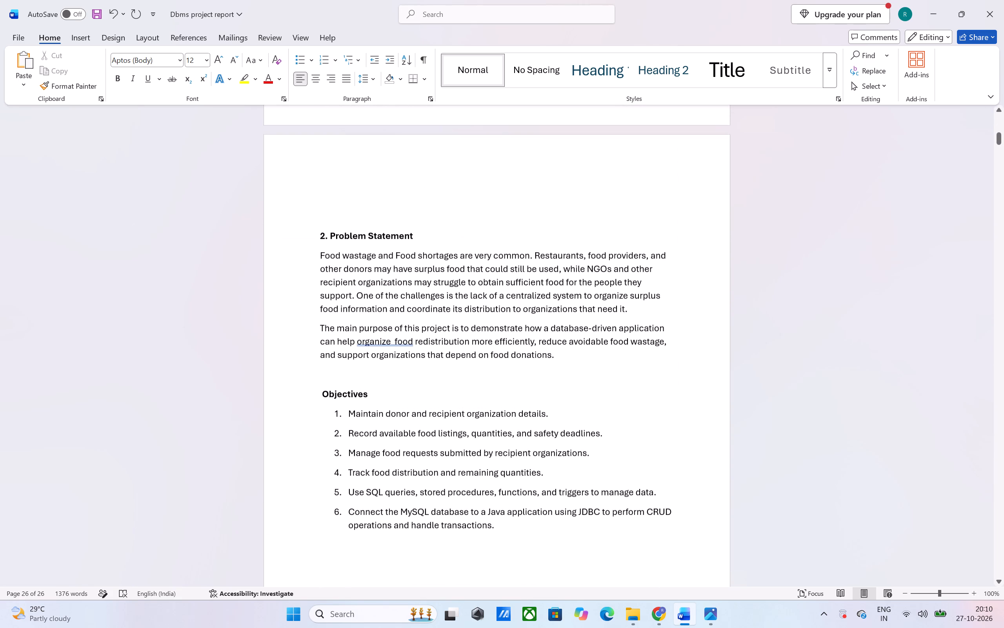
pyautogui.scroll(3, 364, 317)
pyautogui.scroll(-20, 365, 328)
pyautogui.scroll(-1, 365, 328)
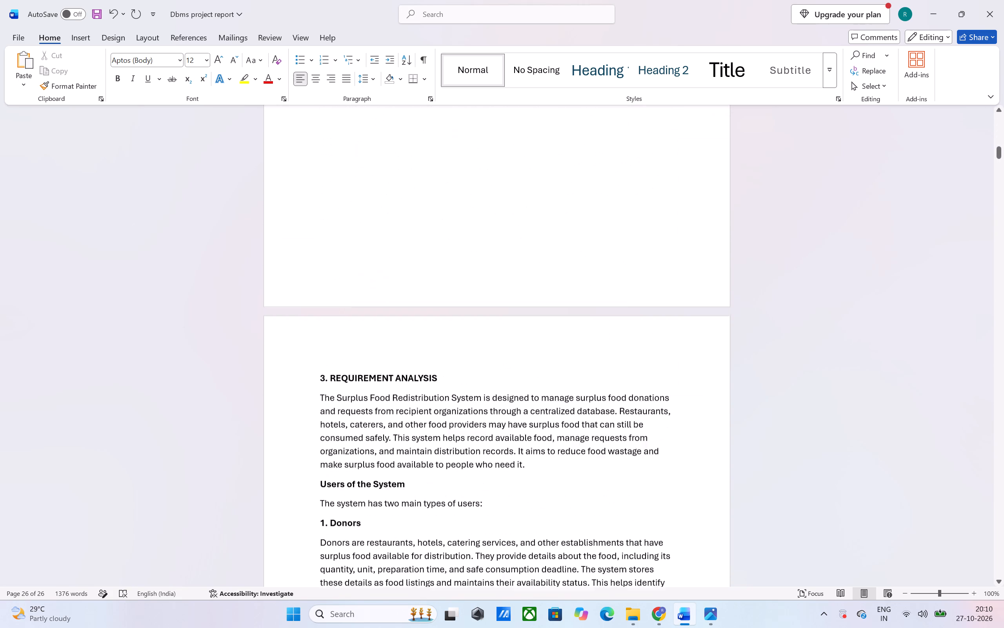
pyautogui.scroll(-4, 357, 321)
pyautogui.scroll(-4, 320, 277)
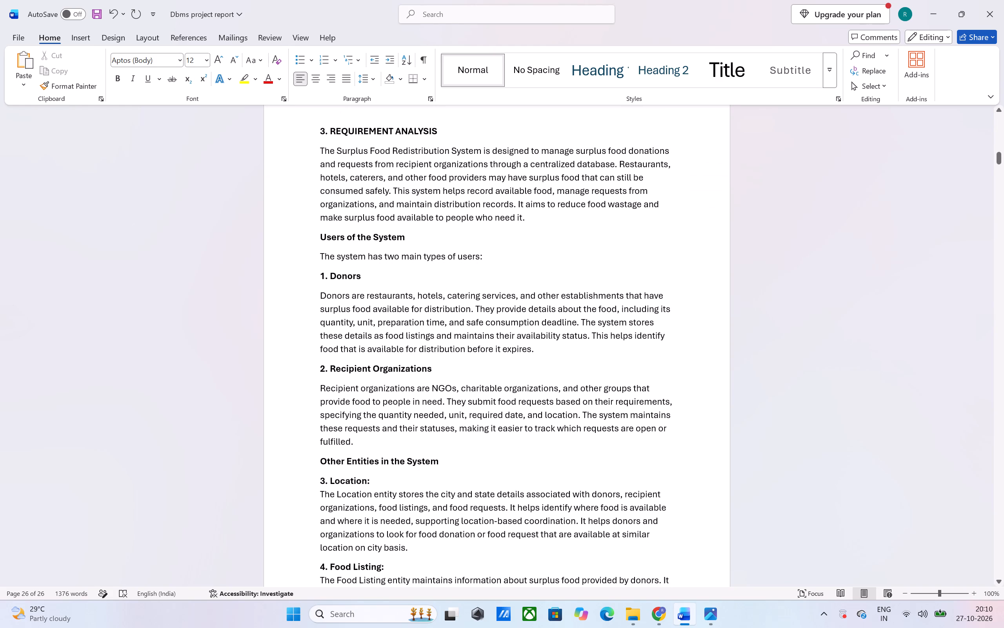
pyautogui.scroll(-5, 353, 303)
pyautogui.scroll(-20, 353, 302)
pyautogui.scroll(-3, 353, 302)
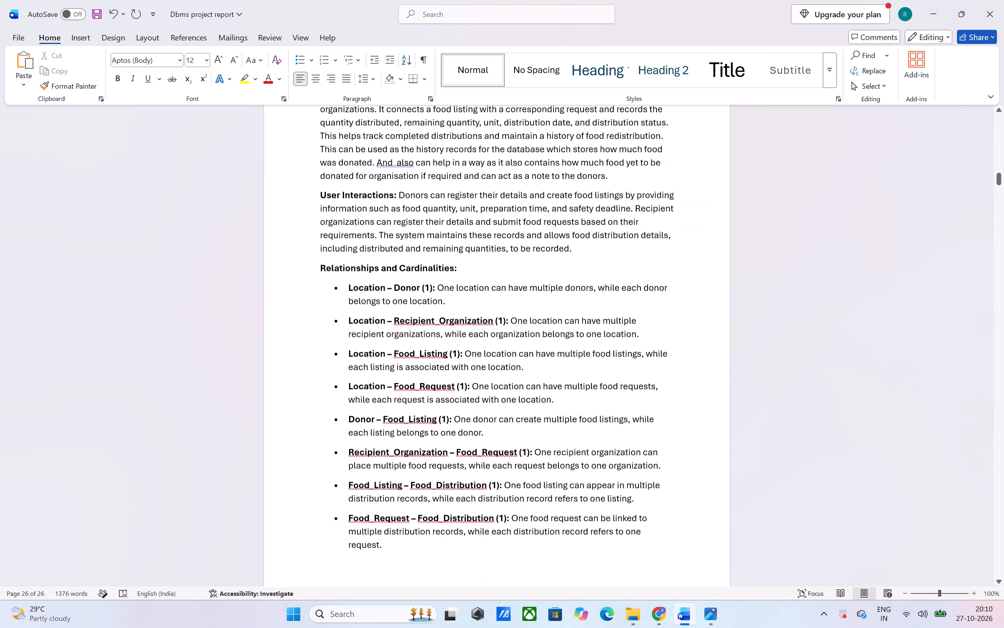
pyautogui.moveTo(1000, 182); pyautogui.dragTo(990, 562)
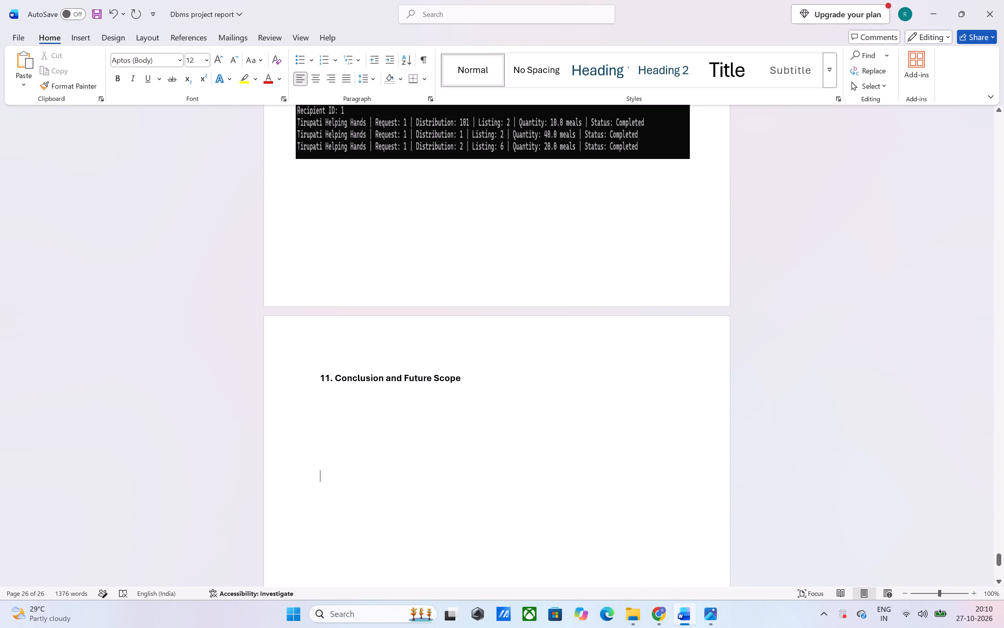